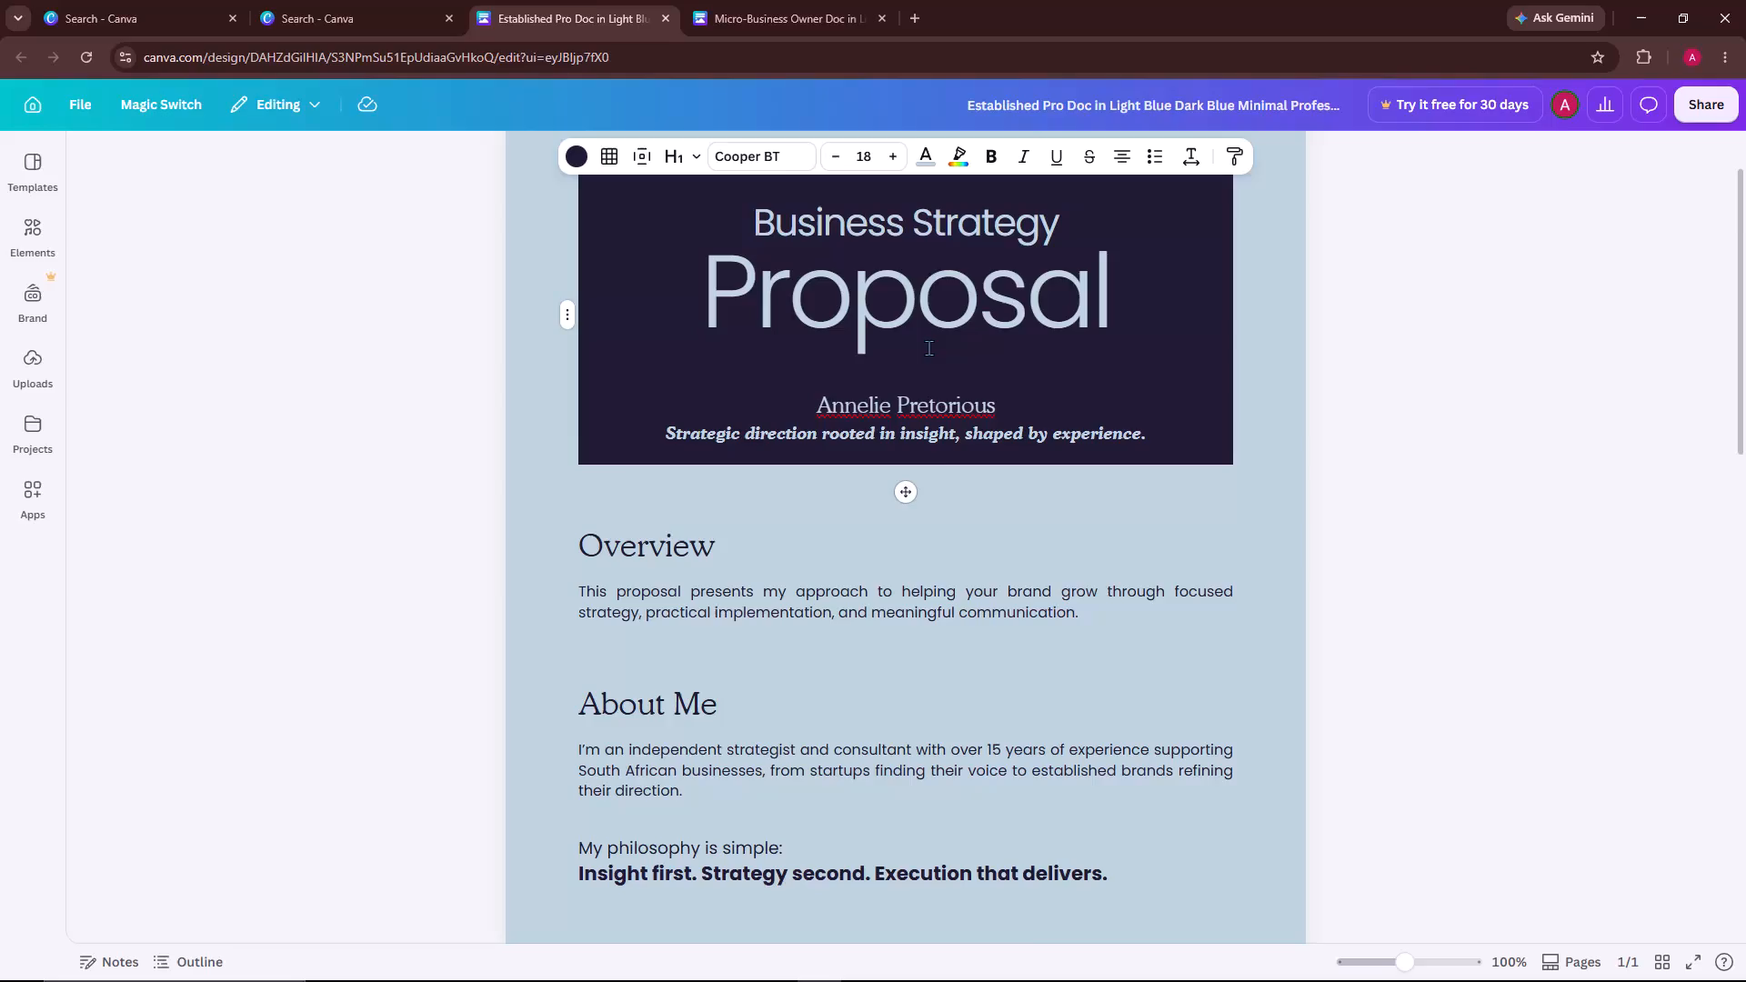
Replace the person's name beneath the Proposal title with "prepared for: jonathan limited".
{"action": "scroll", "coordinate": [938, 441], "scroll_direction": "down", "scroll_amount": 4}
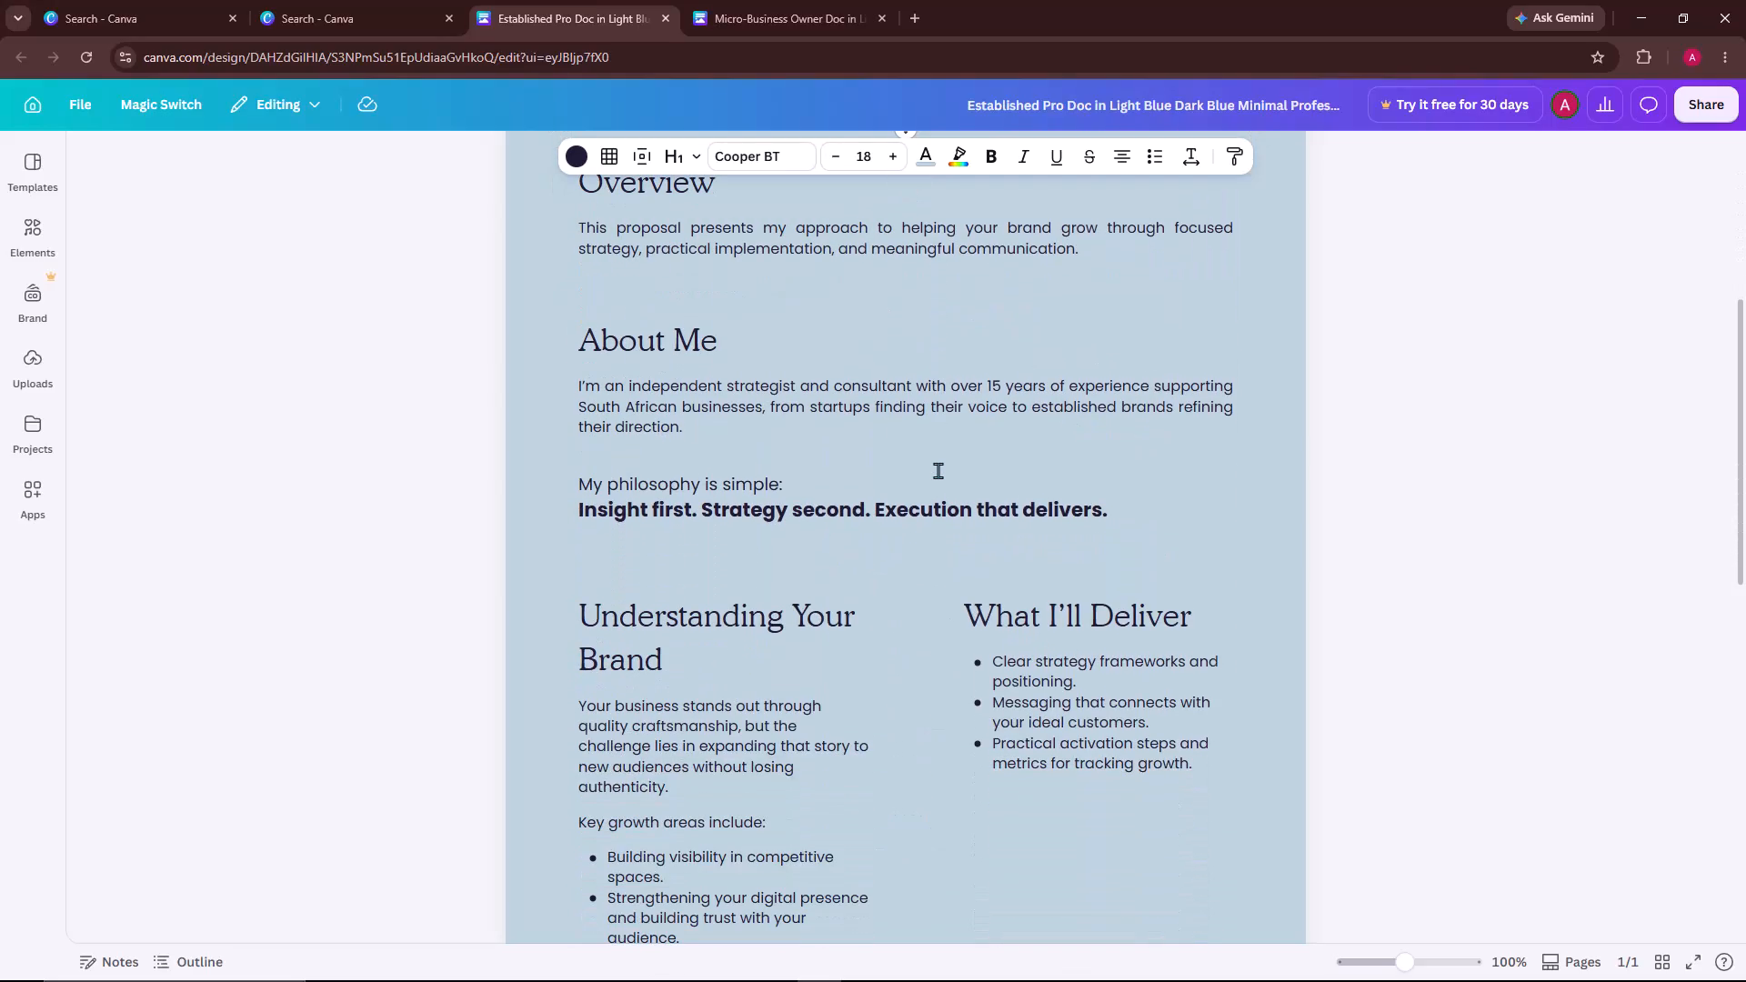
{"action": "scroll", "coordinate": [938, 470], "scroll_direction": "up", "scroll_amount": 3}
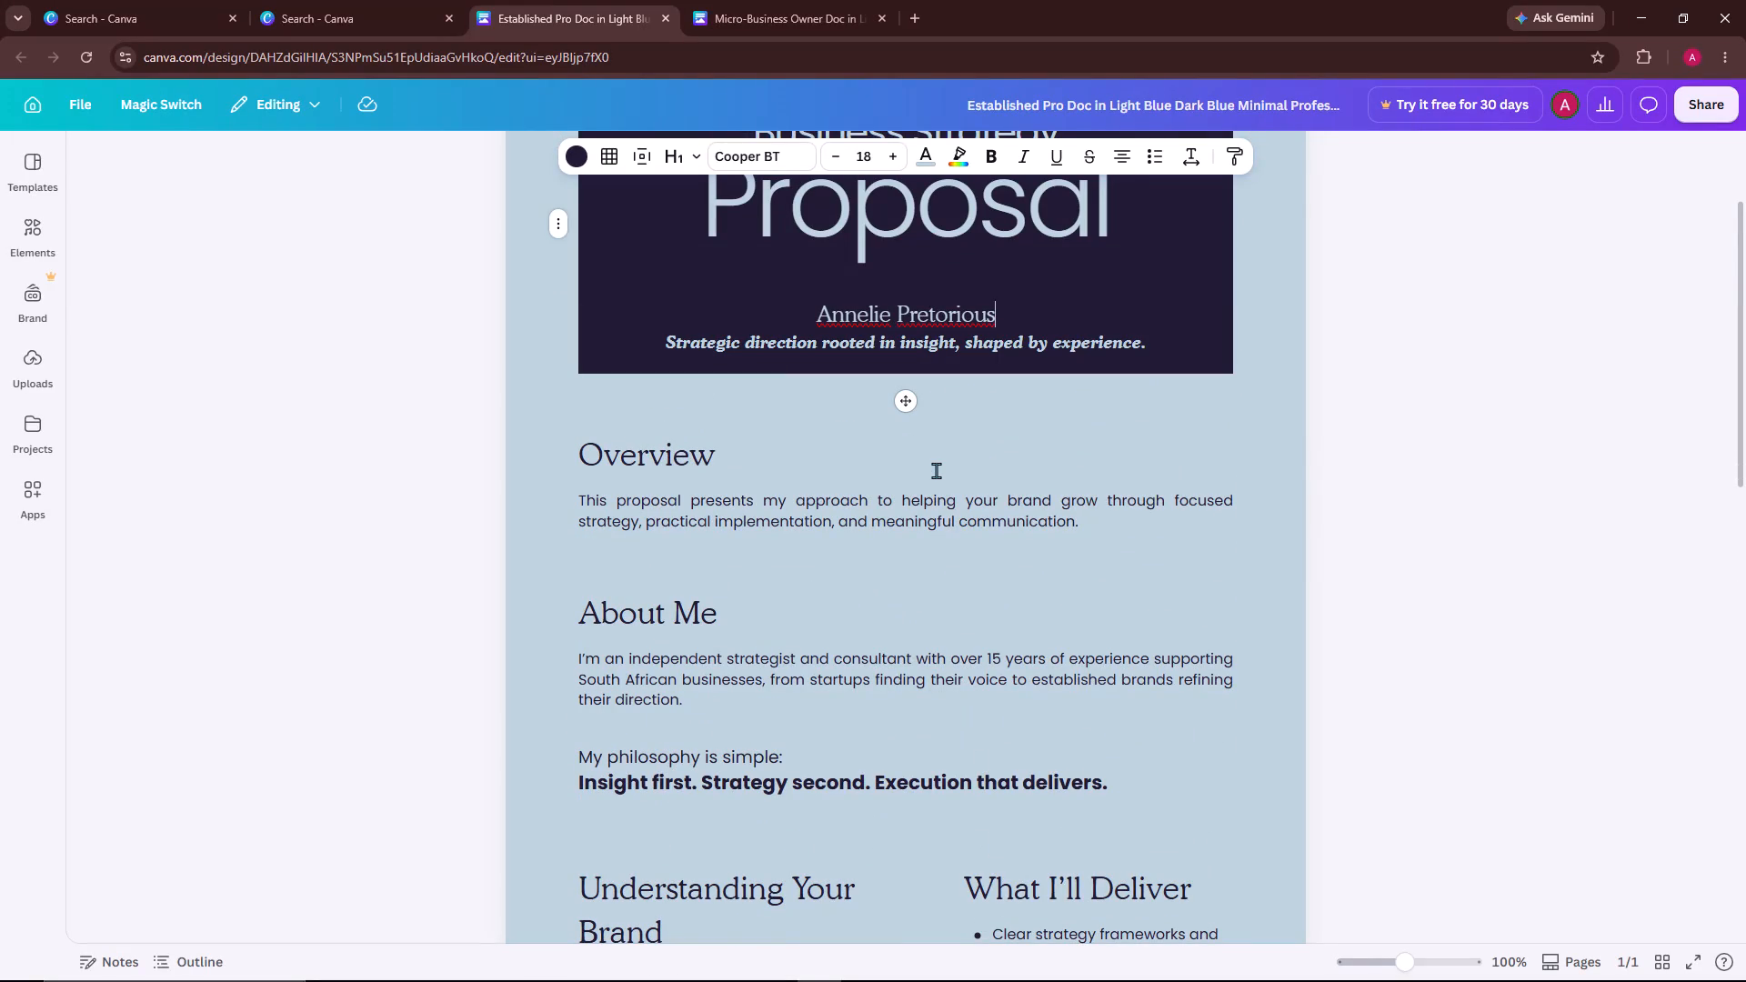
{"action": "scroll", "coordinate": [928, 469], "scroll_direction": "down", "scroll_amount": 2}
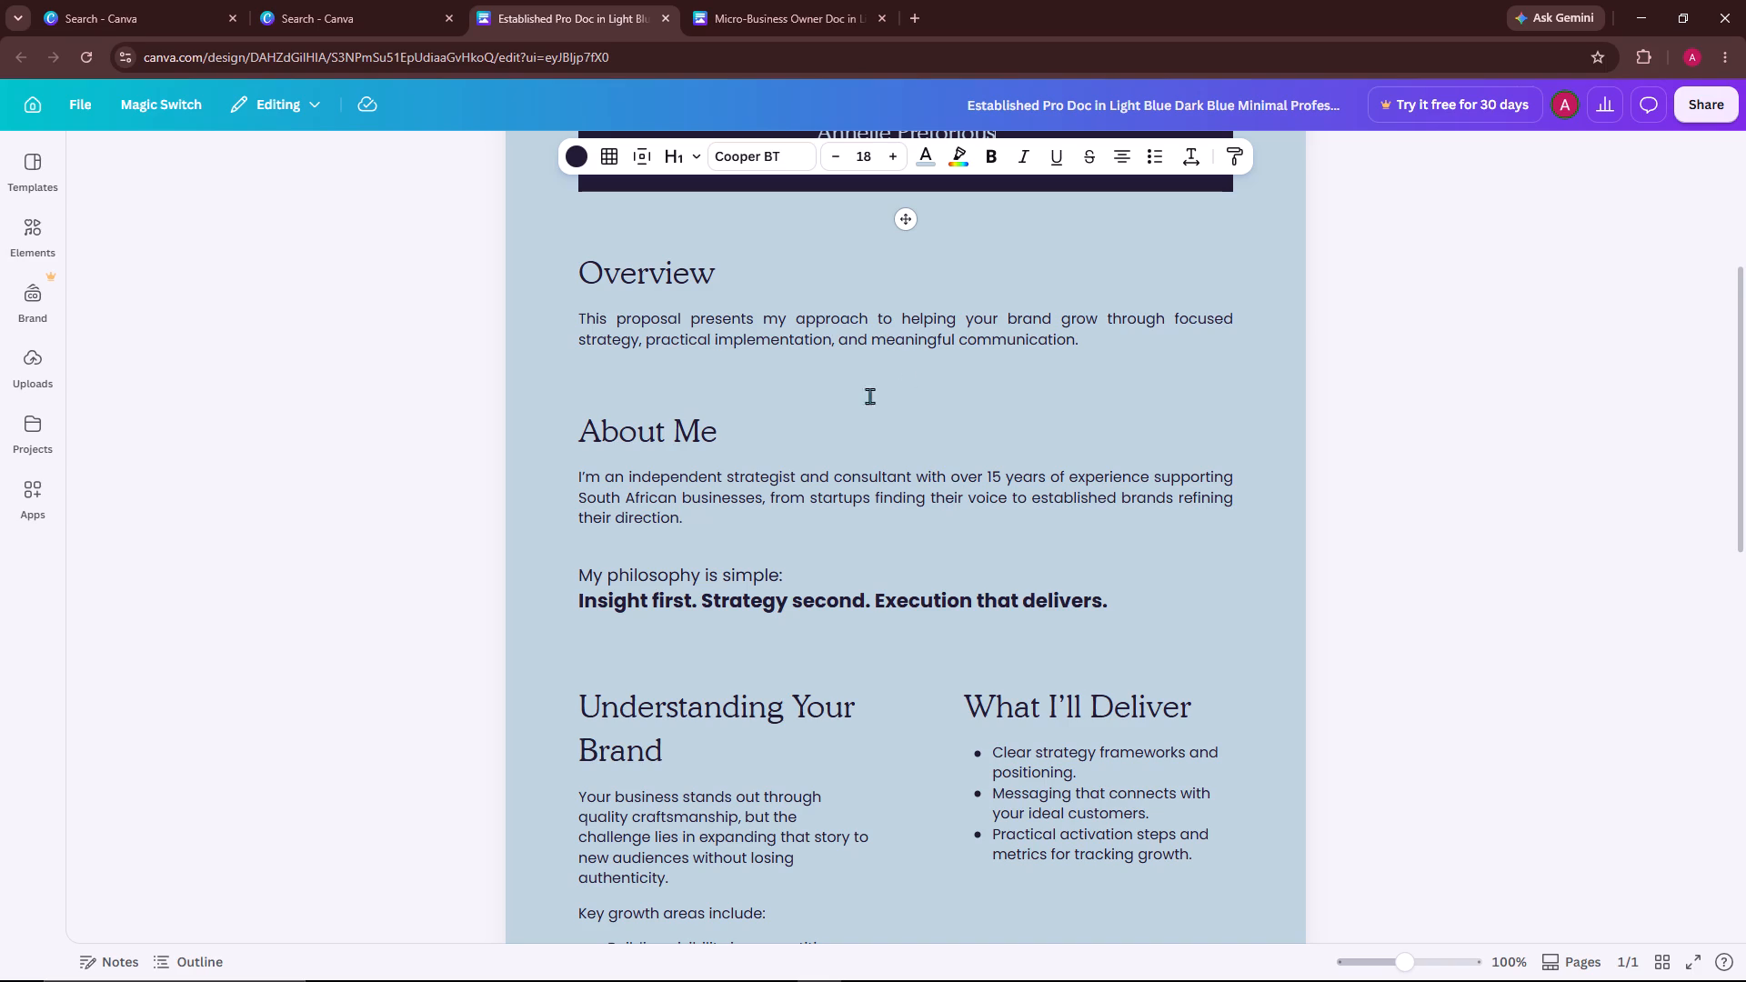
{"action": "scroll", "coordinate": [825, 391], "scroll_direction": "up", "scroll_amount": 7}
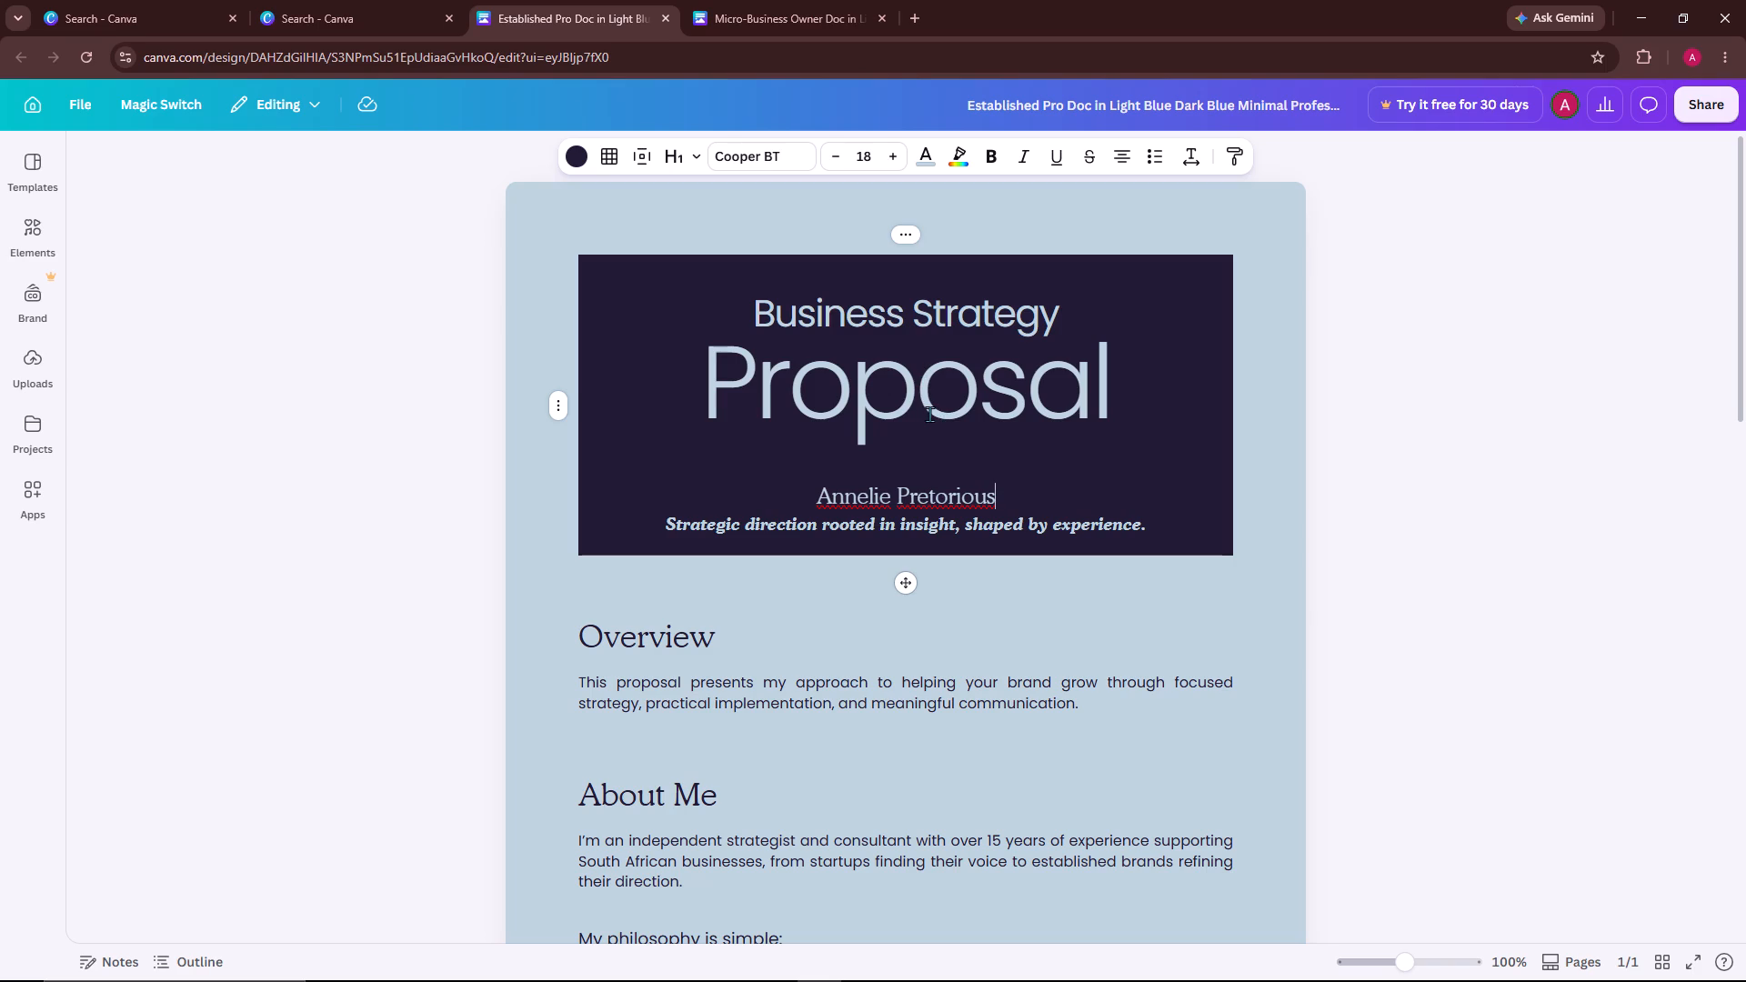
{"action": "left_click", "coordinate": [1004, 500]}
{"action": "key", "text": "BackSpace"}
{"action": "key", "text": "BackSpace"}
{"action": "key", "text": "BackSpace"}
{"action": "key", "text": "BackSpace"}
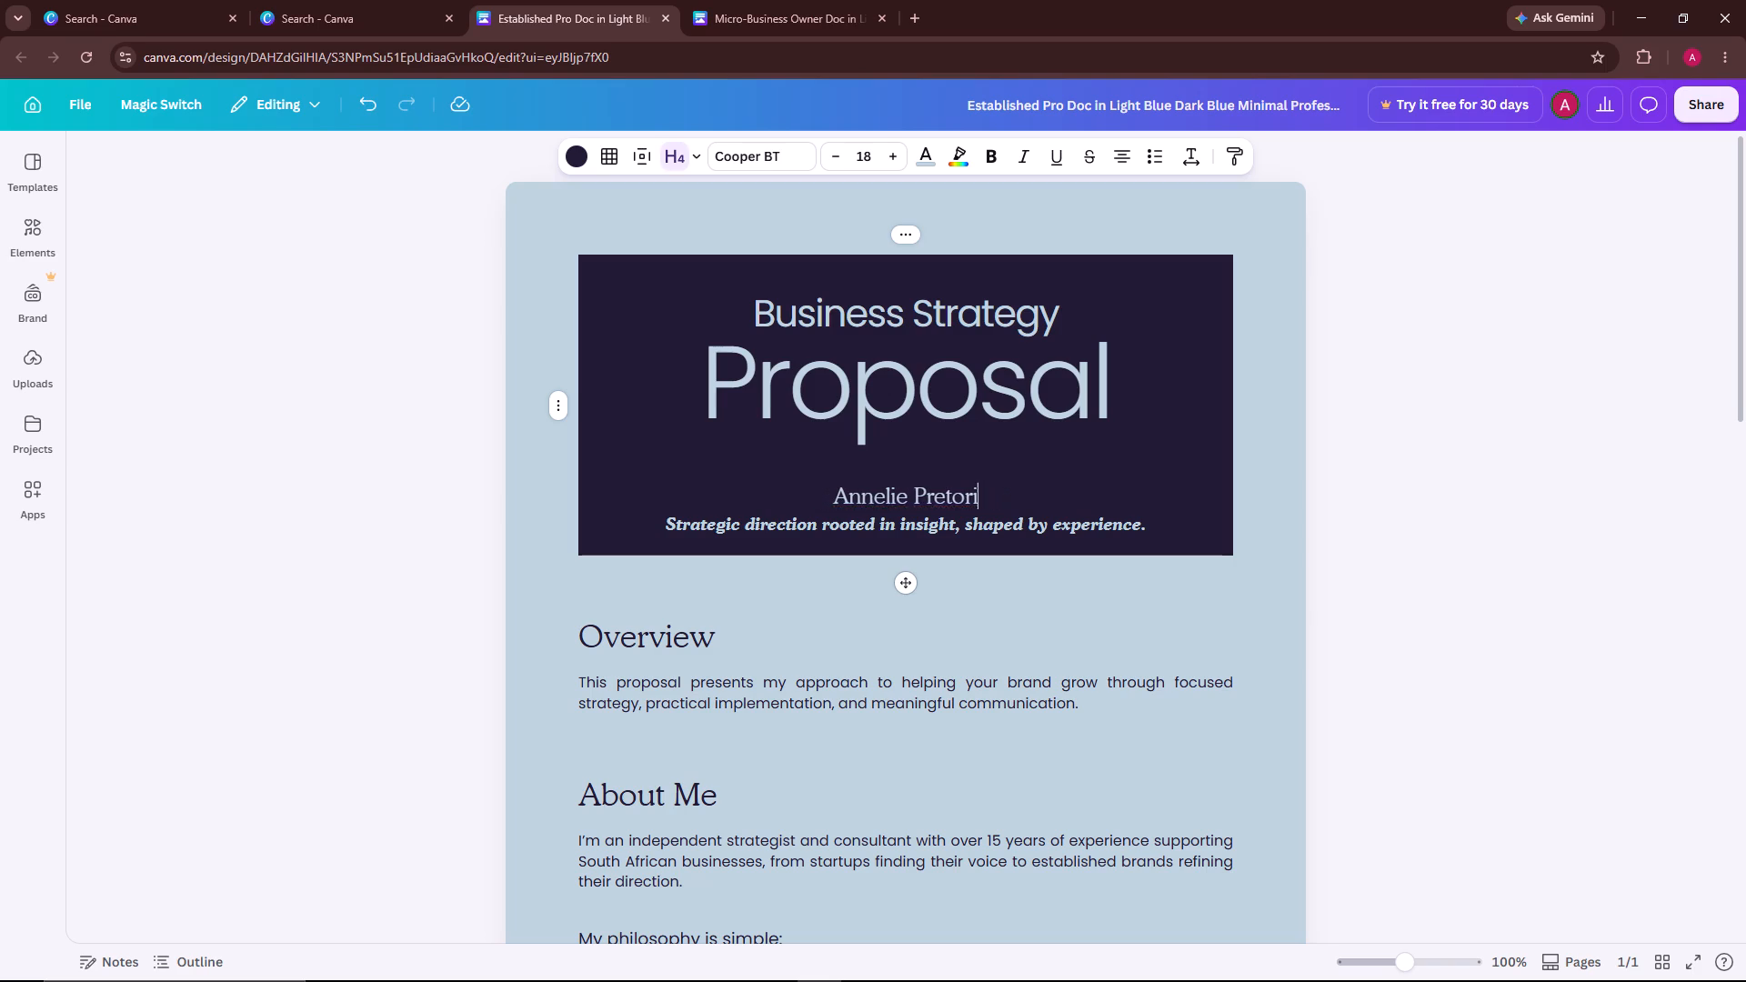
{"action": "key", "text": "BackSpace"}
{"action": "key", "text": "BackSpace"}
{"action": "key", "text": "BackSpace"}
{"action": "key", "text": "BackSpace"}
{"action": "key", "text": "BackSpace"}
{"action": "key", "text": "BackSpace"}
{"action": "key", "text": "BackSpace"}
{"action": "key", "text": "BackSpace"}
{"action": "key", "text": "BackSpace"}
{"action": "key", "text": "BackSpace"}
{"action": "key", "text": "BackSpace"}
{"action": "key", "text": "BackSpace"}
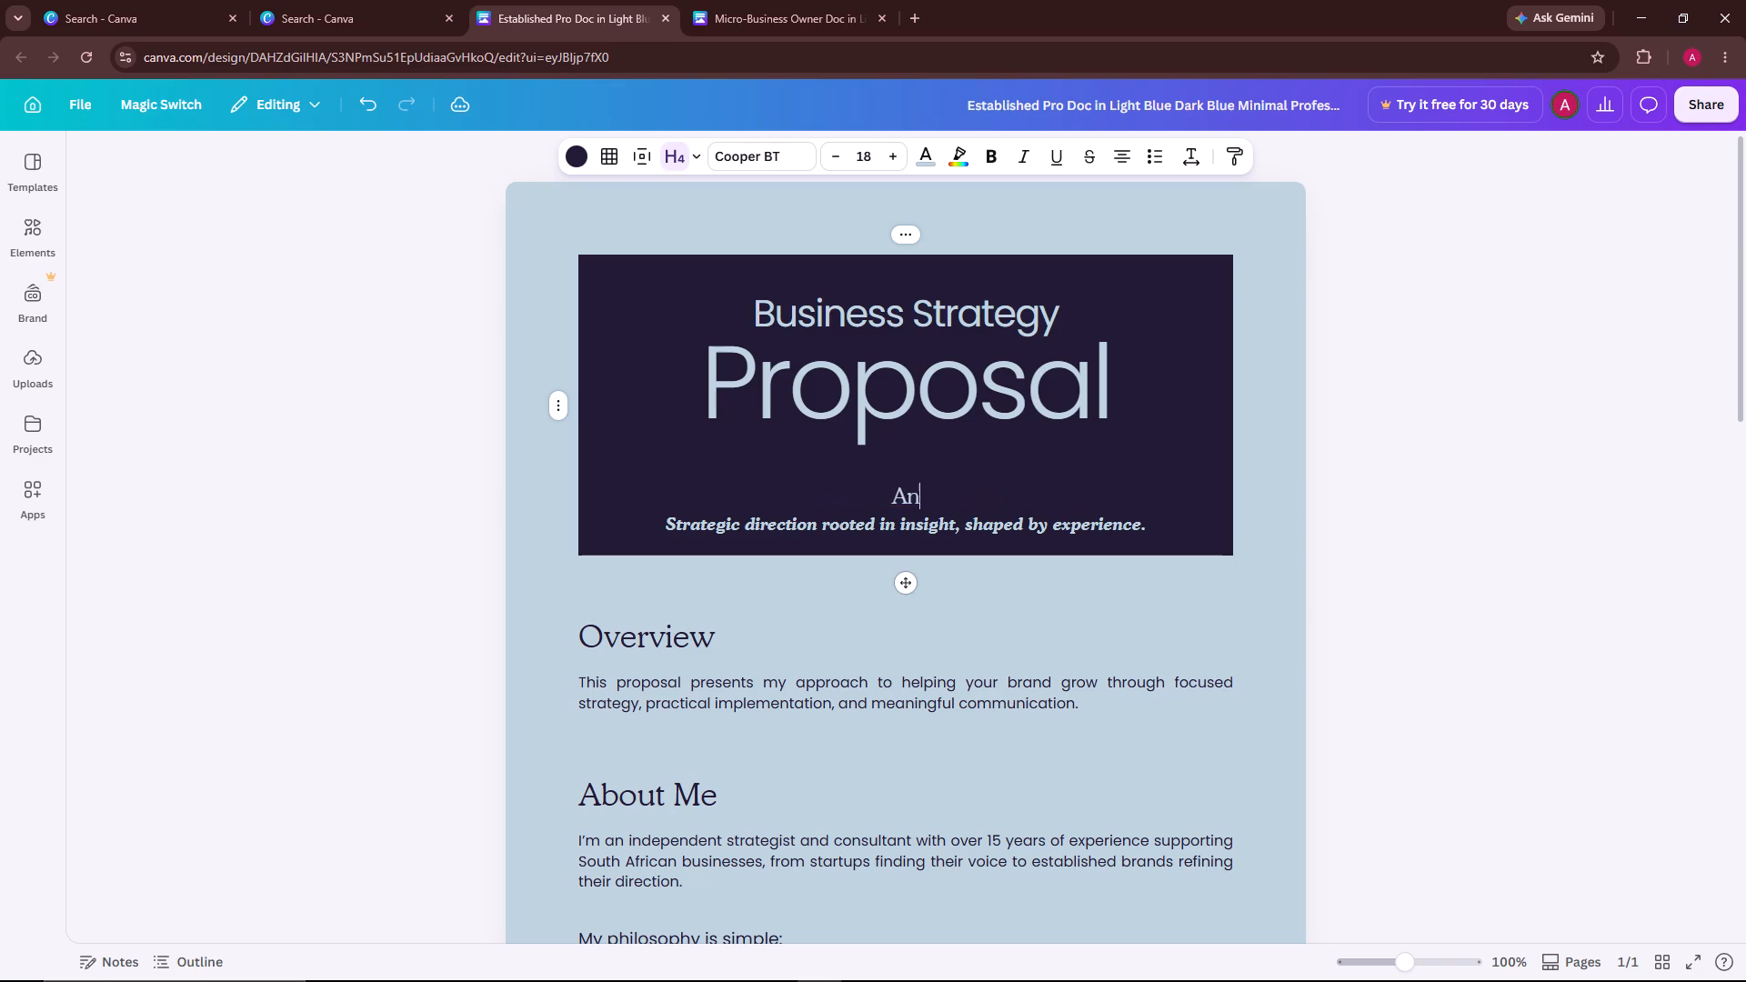
{"action": "key", "text": "BackSpace"}
{"action": "key", "text": "BackSpace"}
{"action": "type", "text": "pre"}
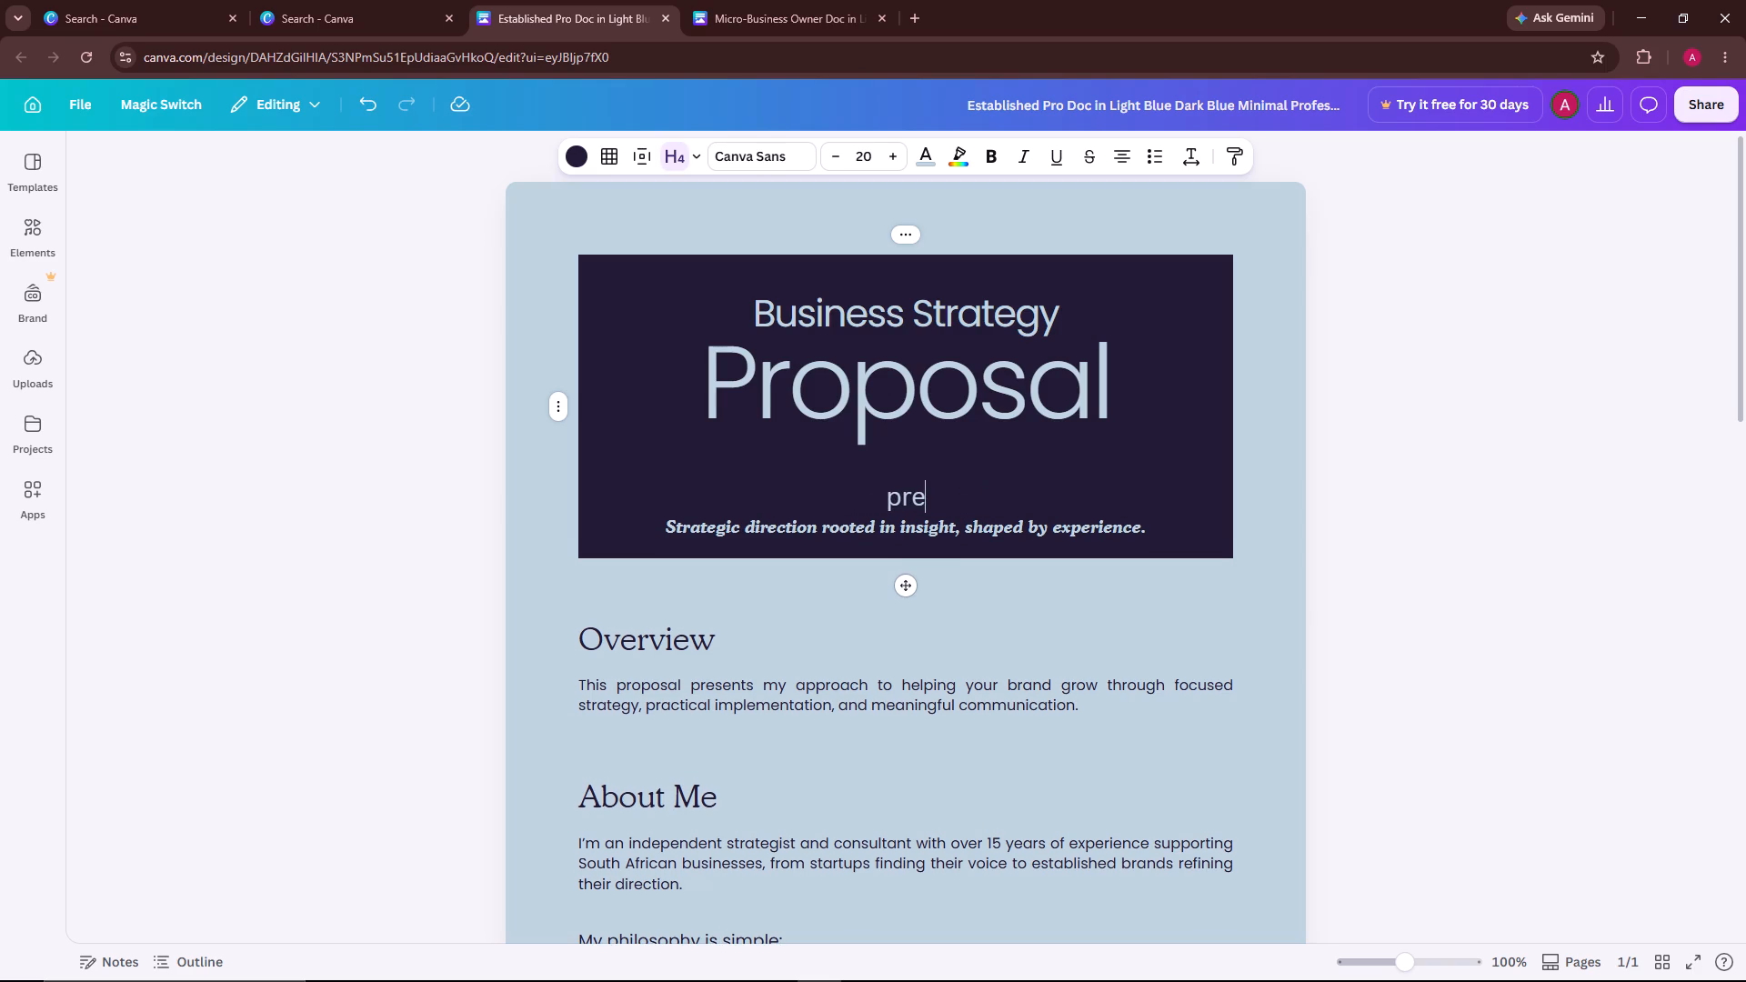
{"action": "type", "text": "par"}
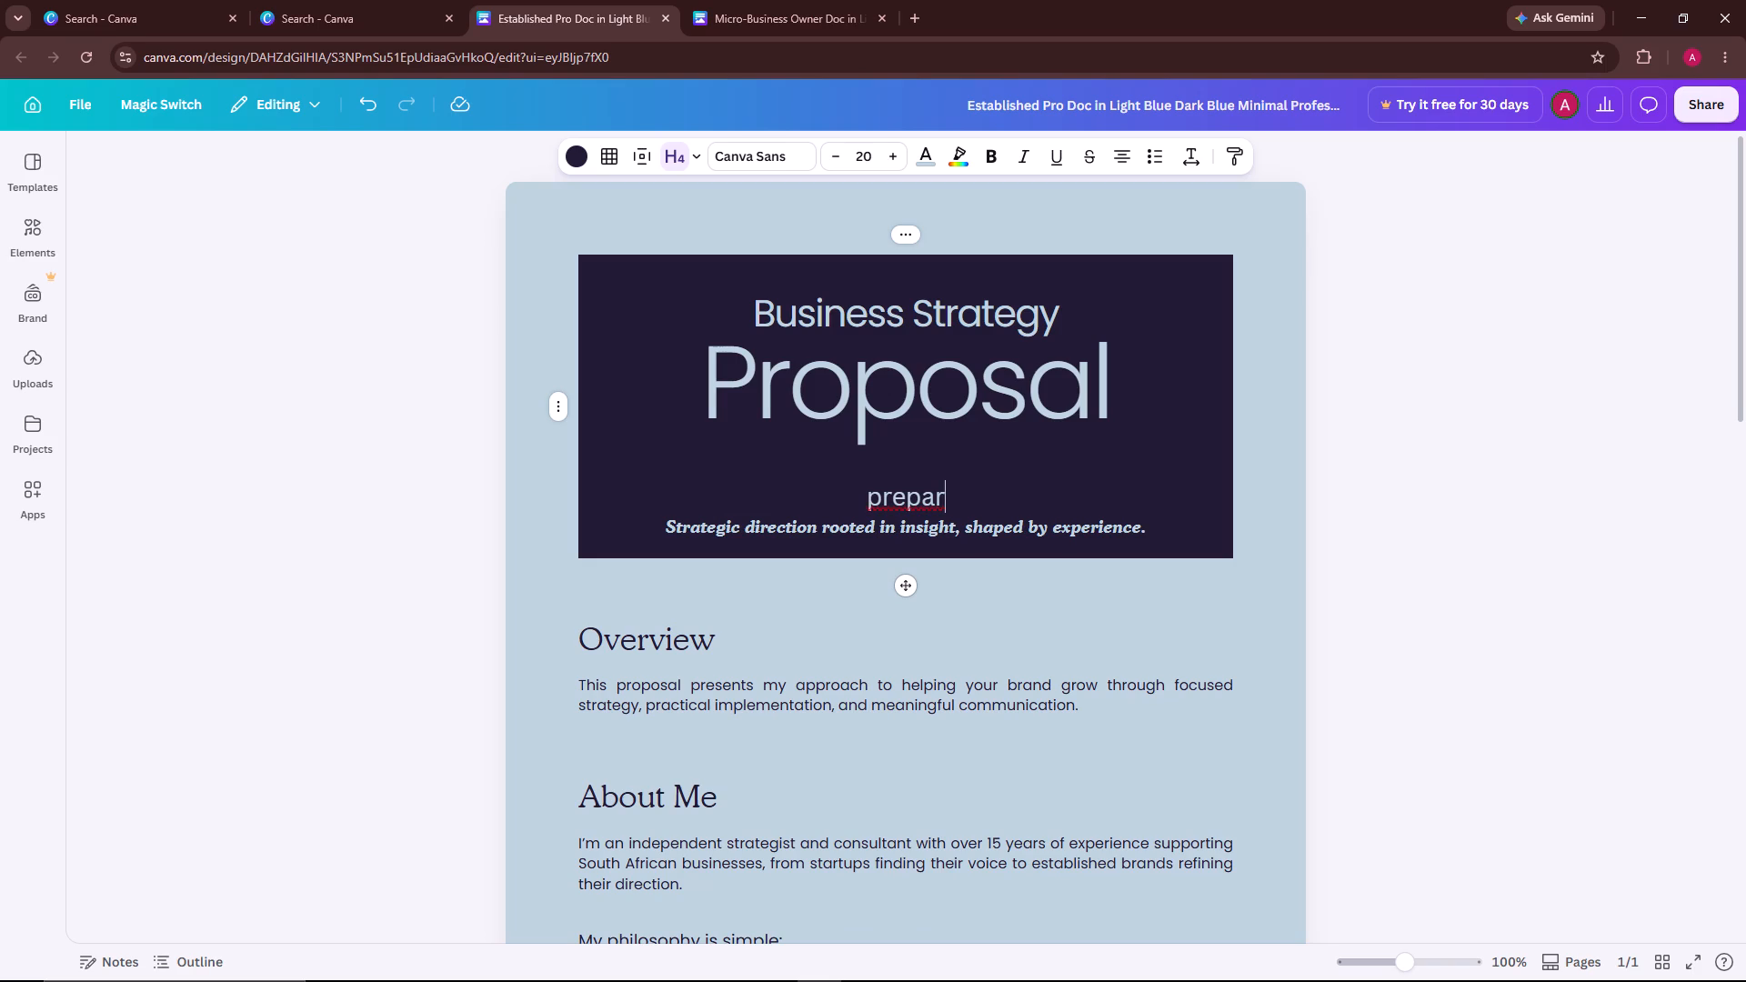
{"action": "type", "text": "ed"}
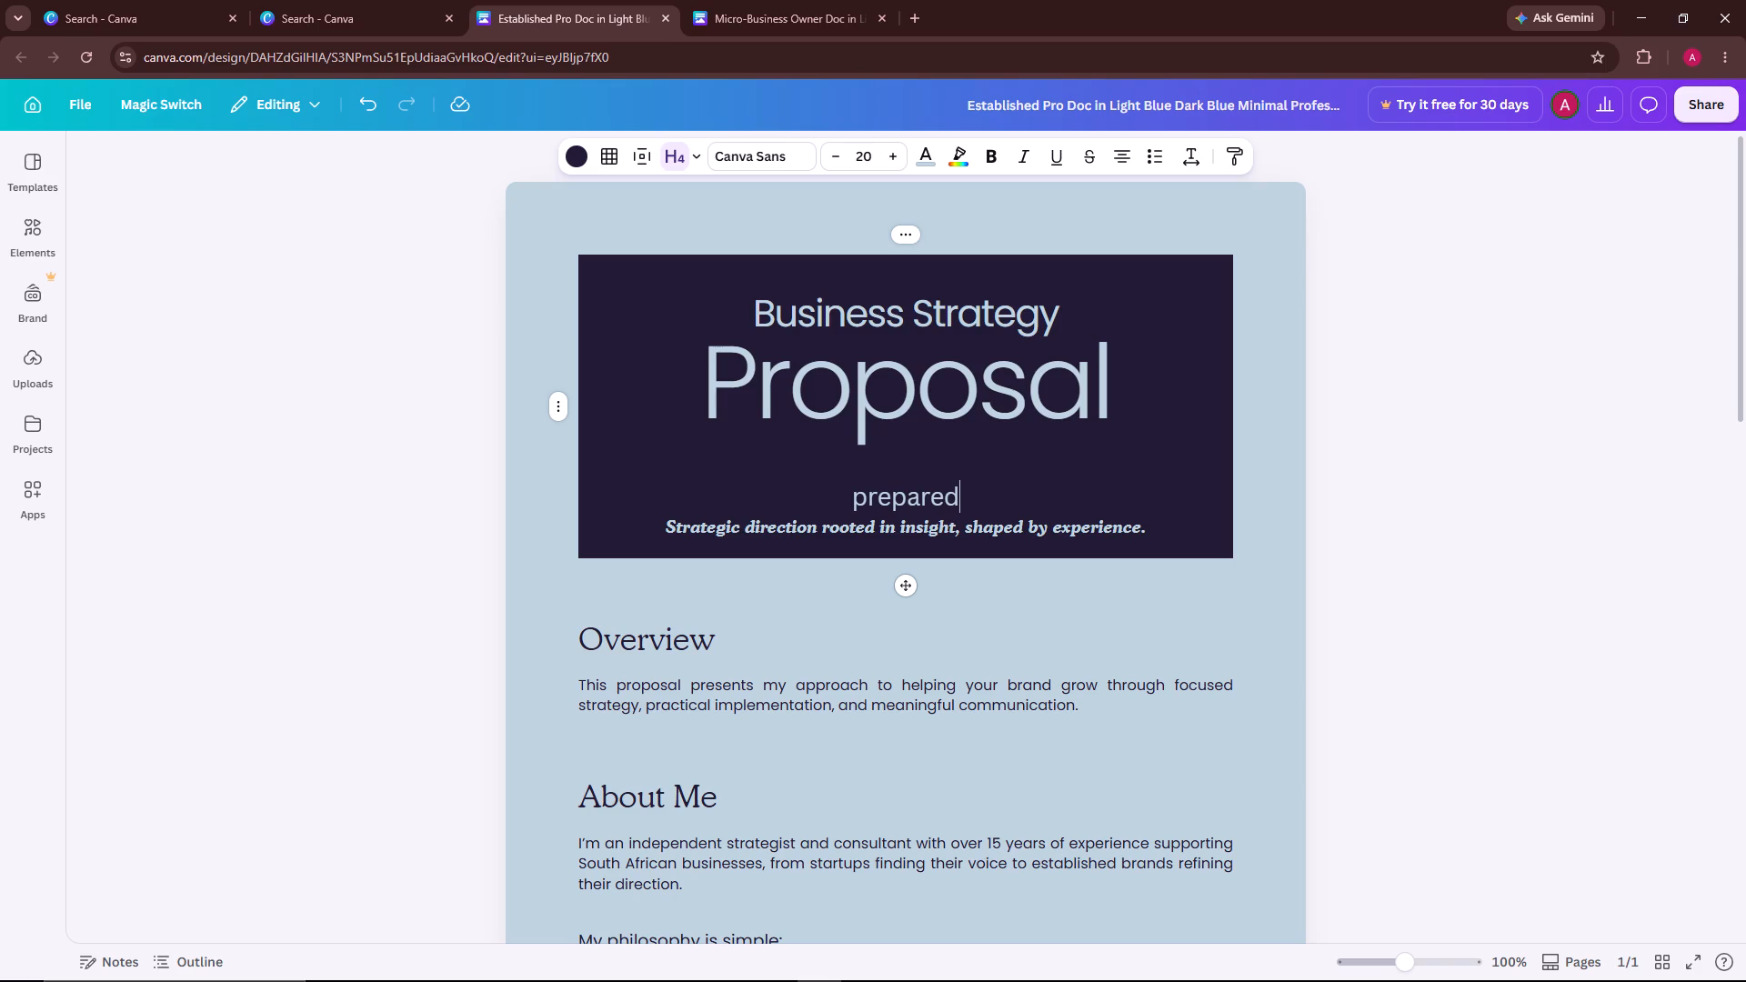
{"action": "key", "text": "space"}
{"action": "type", "text": "for"}
{"action": "key", "text": "semicolon"}
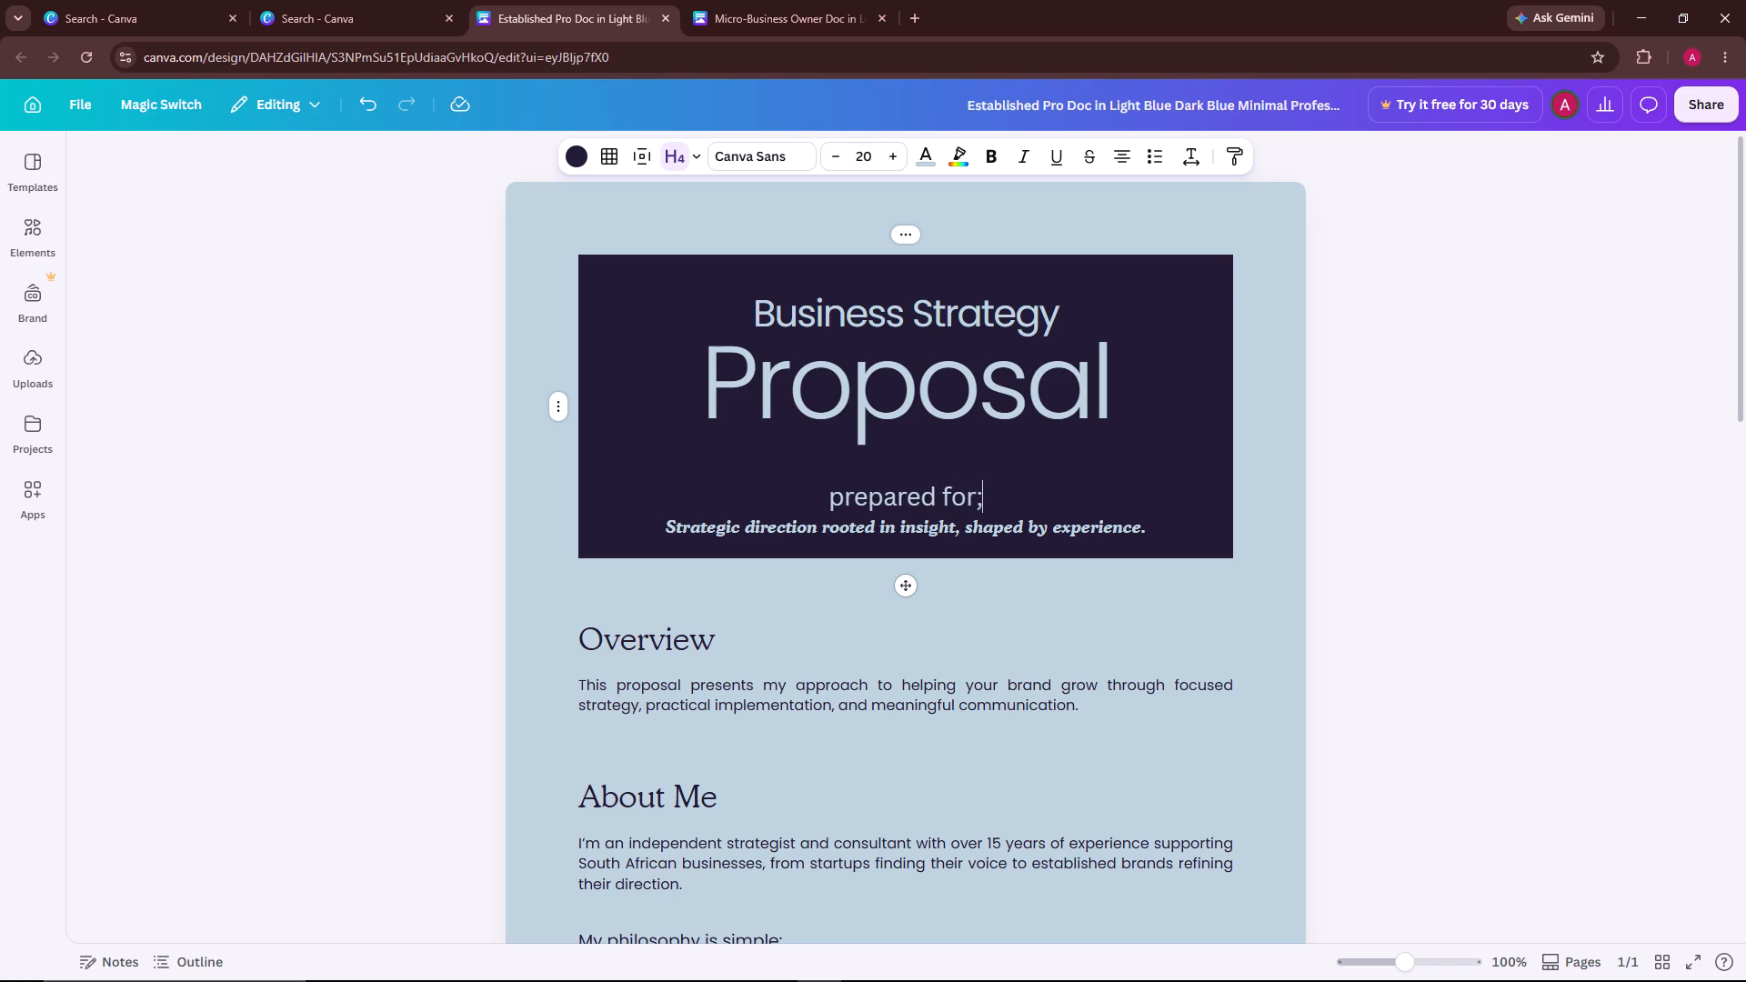
{"action": "key", "text": "BackSpace"}
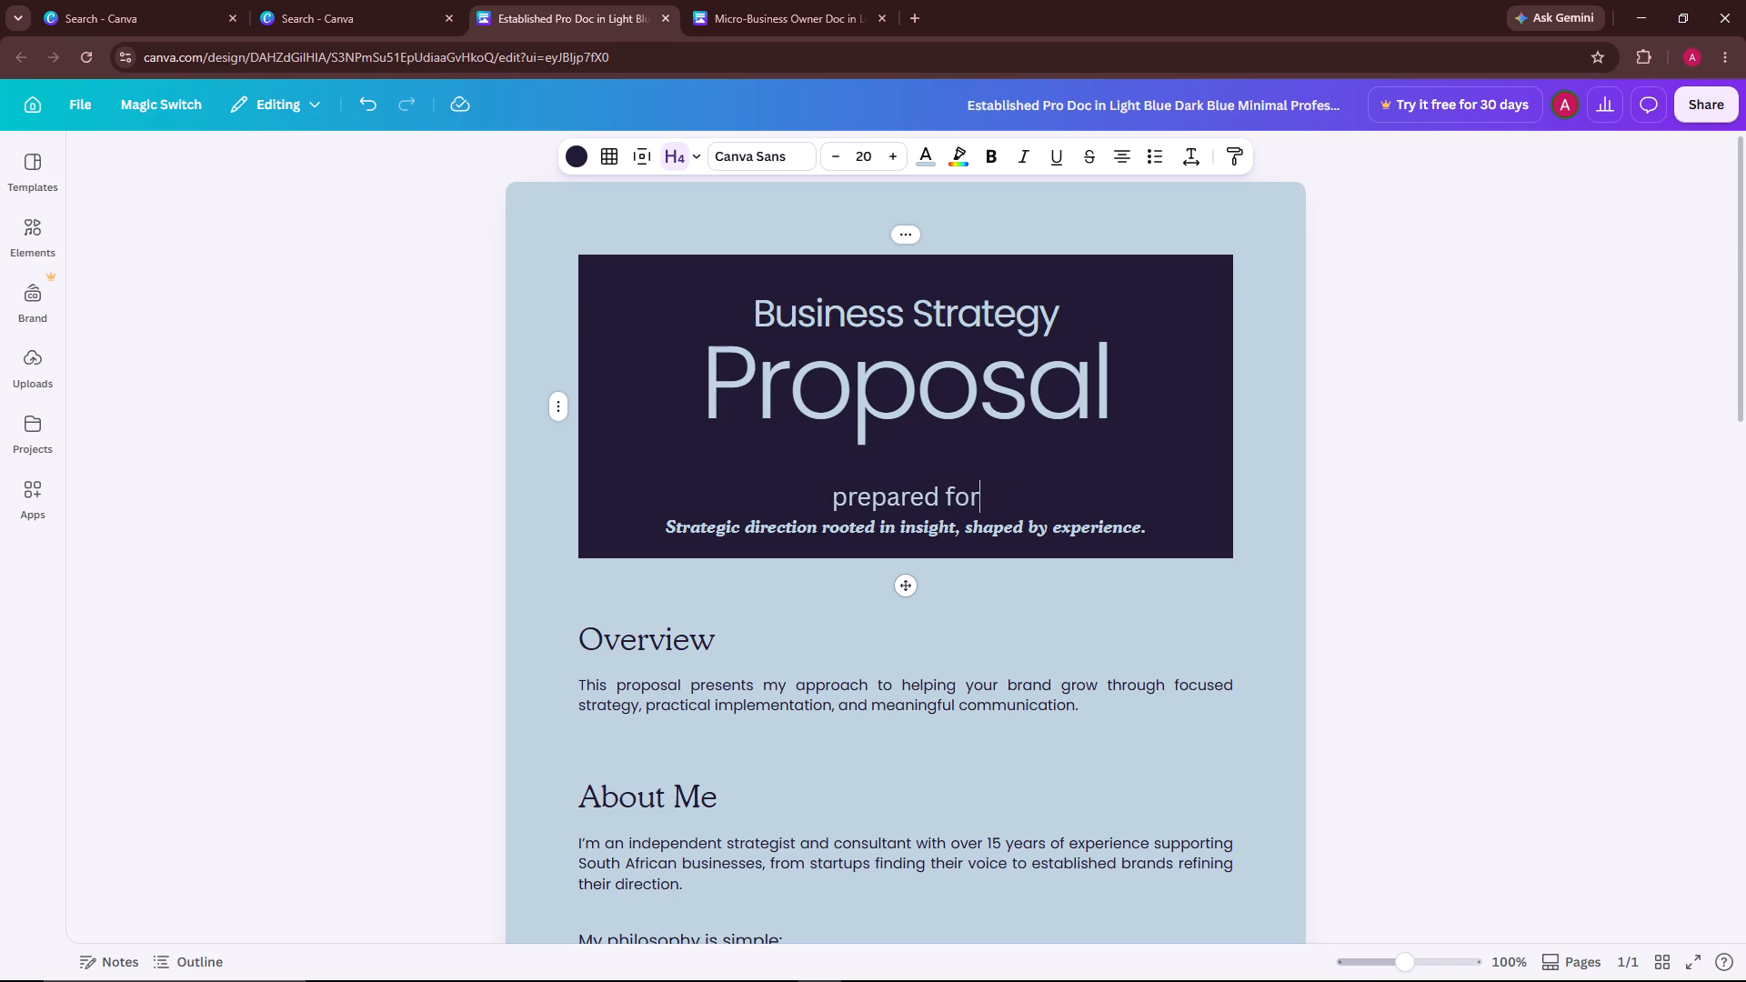
{"action": "key", "text": "shift+colon"}
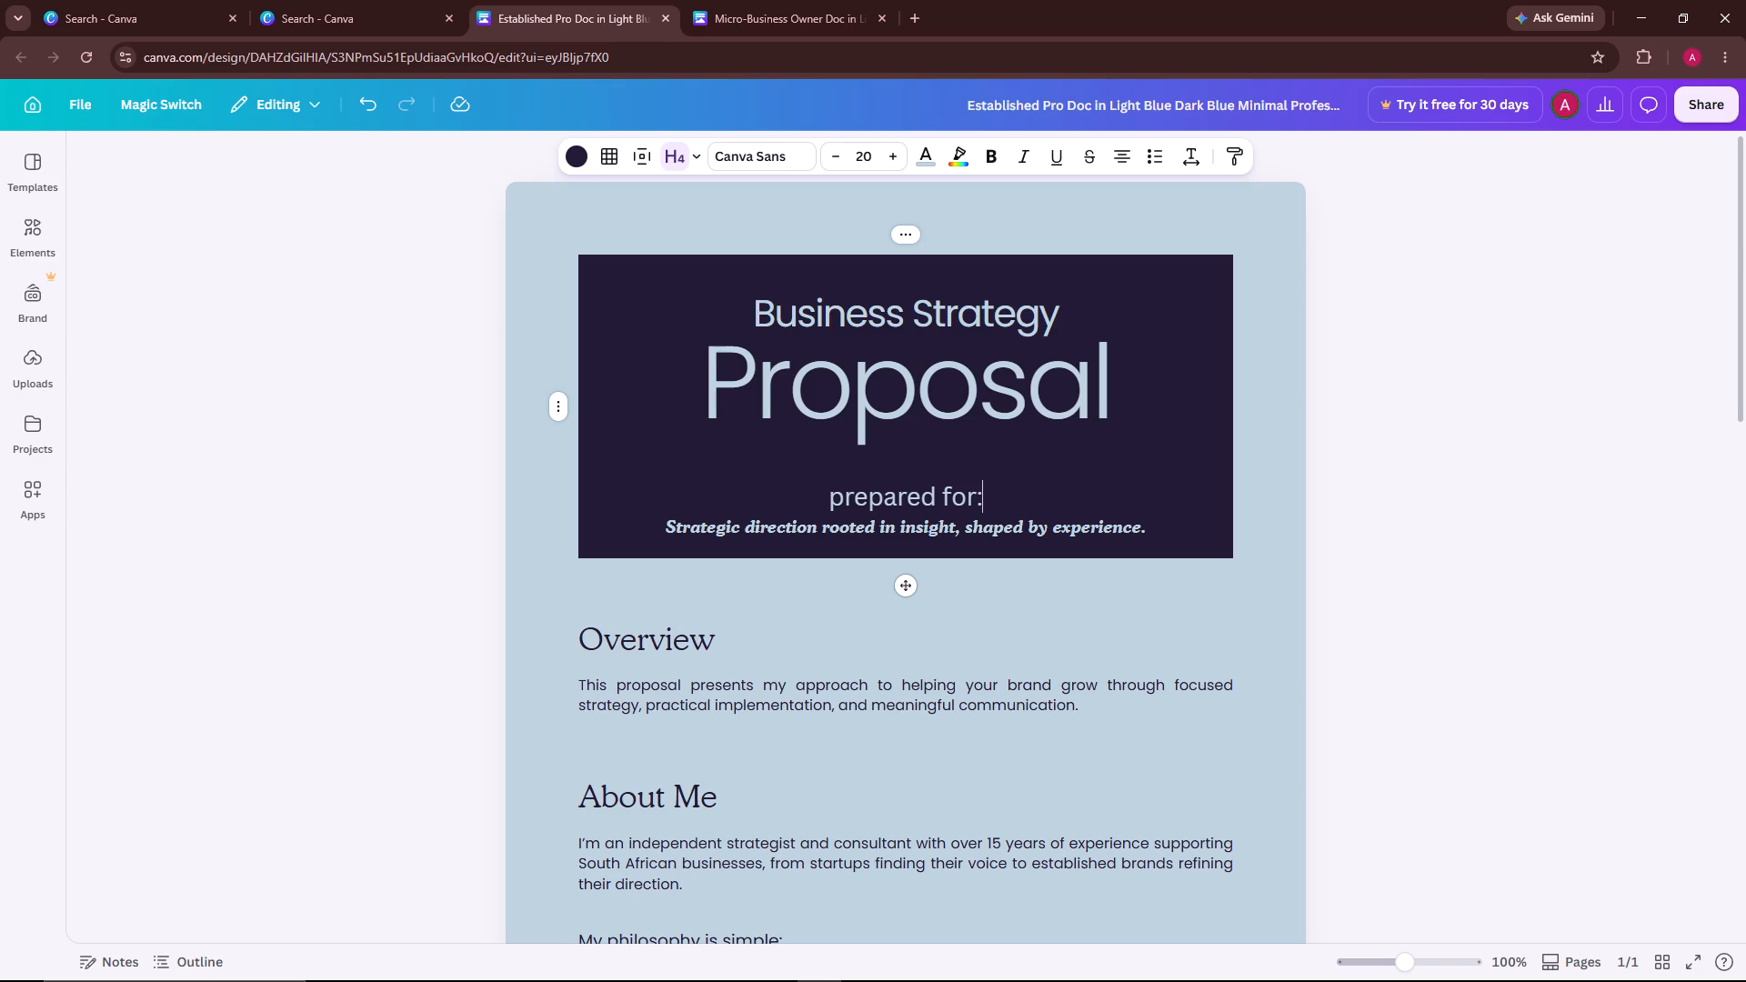
{"action": "key", "text": "space"}
{"action": "type", "text": "jonathan"}
{"action": "key", "text": "space"}
{"action": "type", "text": "li"}
{"action": "key", "text": "BackSpace"}
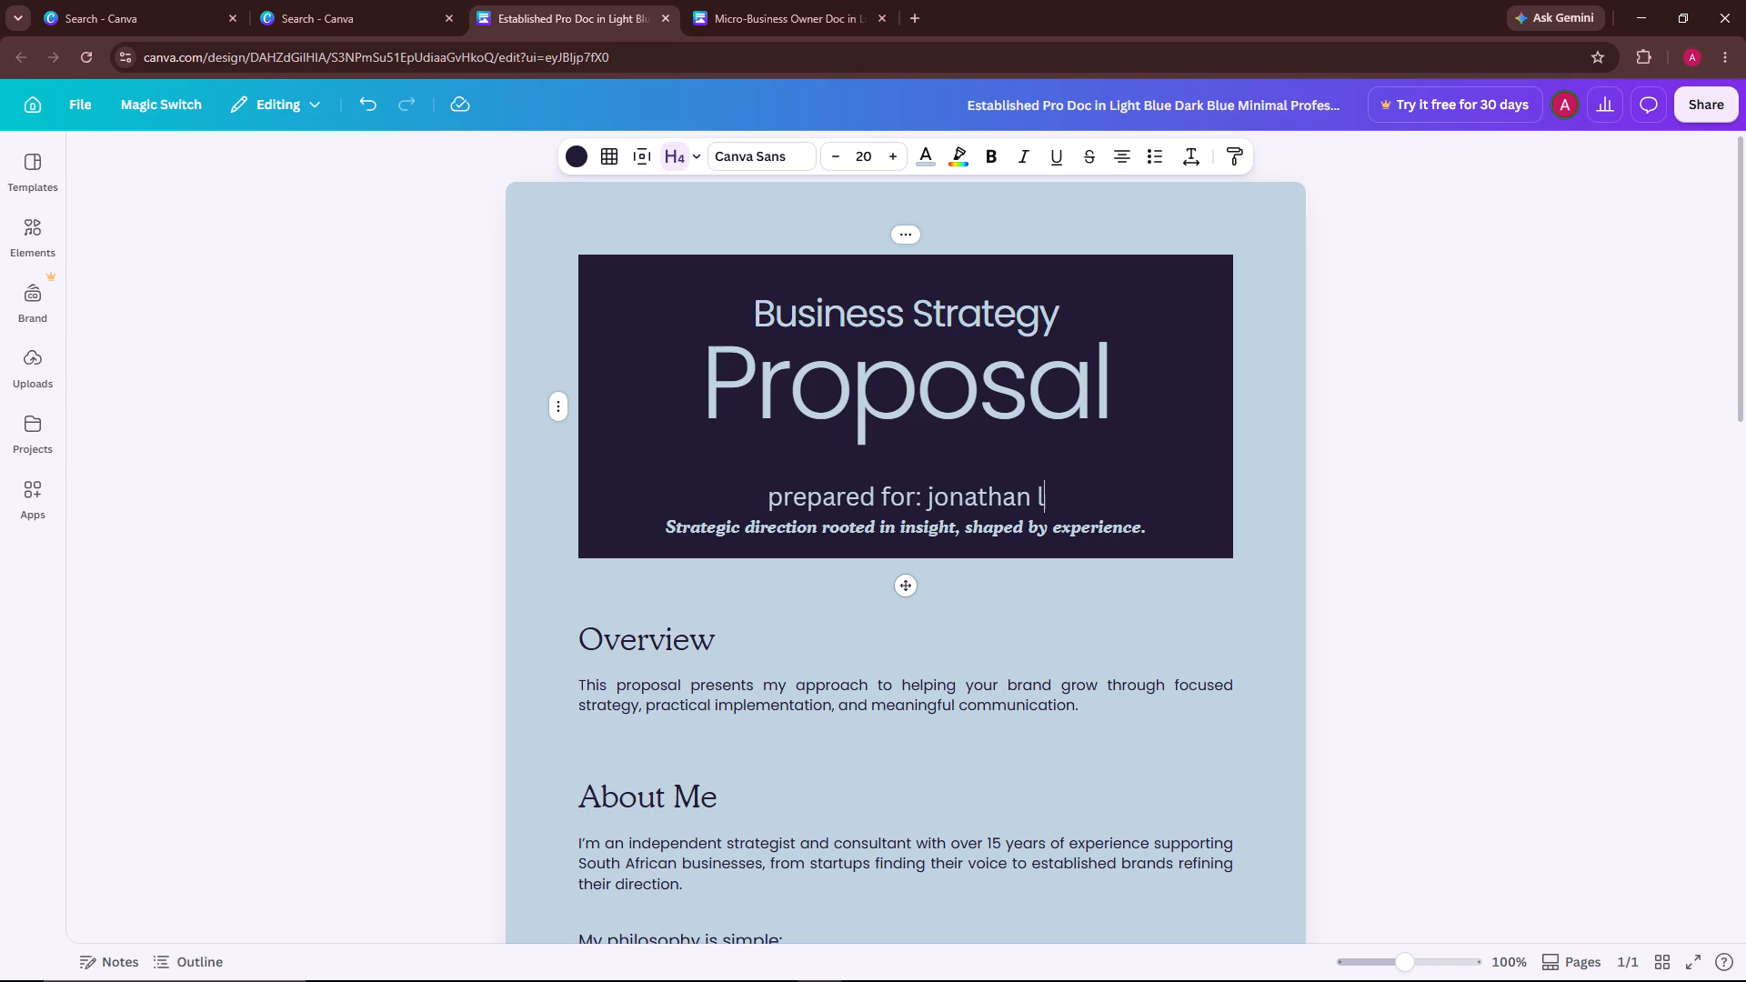
{"action": "key", "text": "BackSpace"}
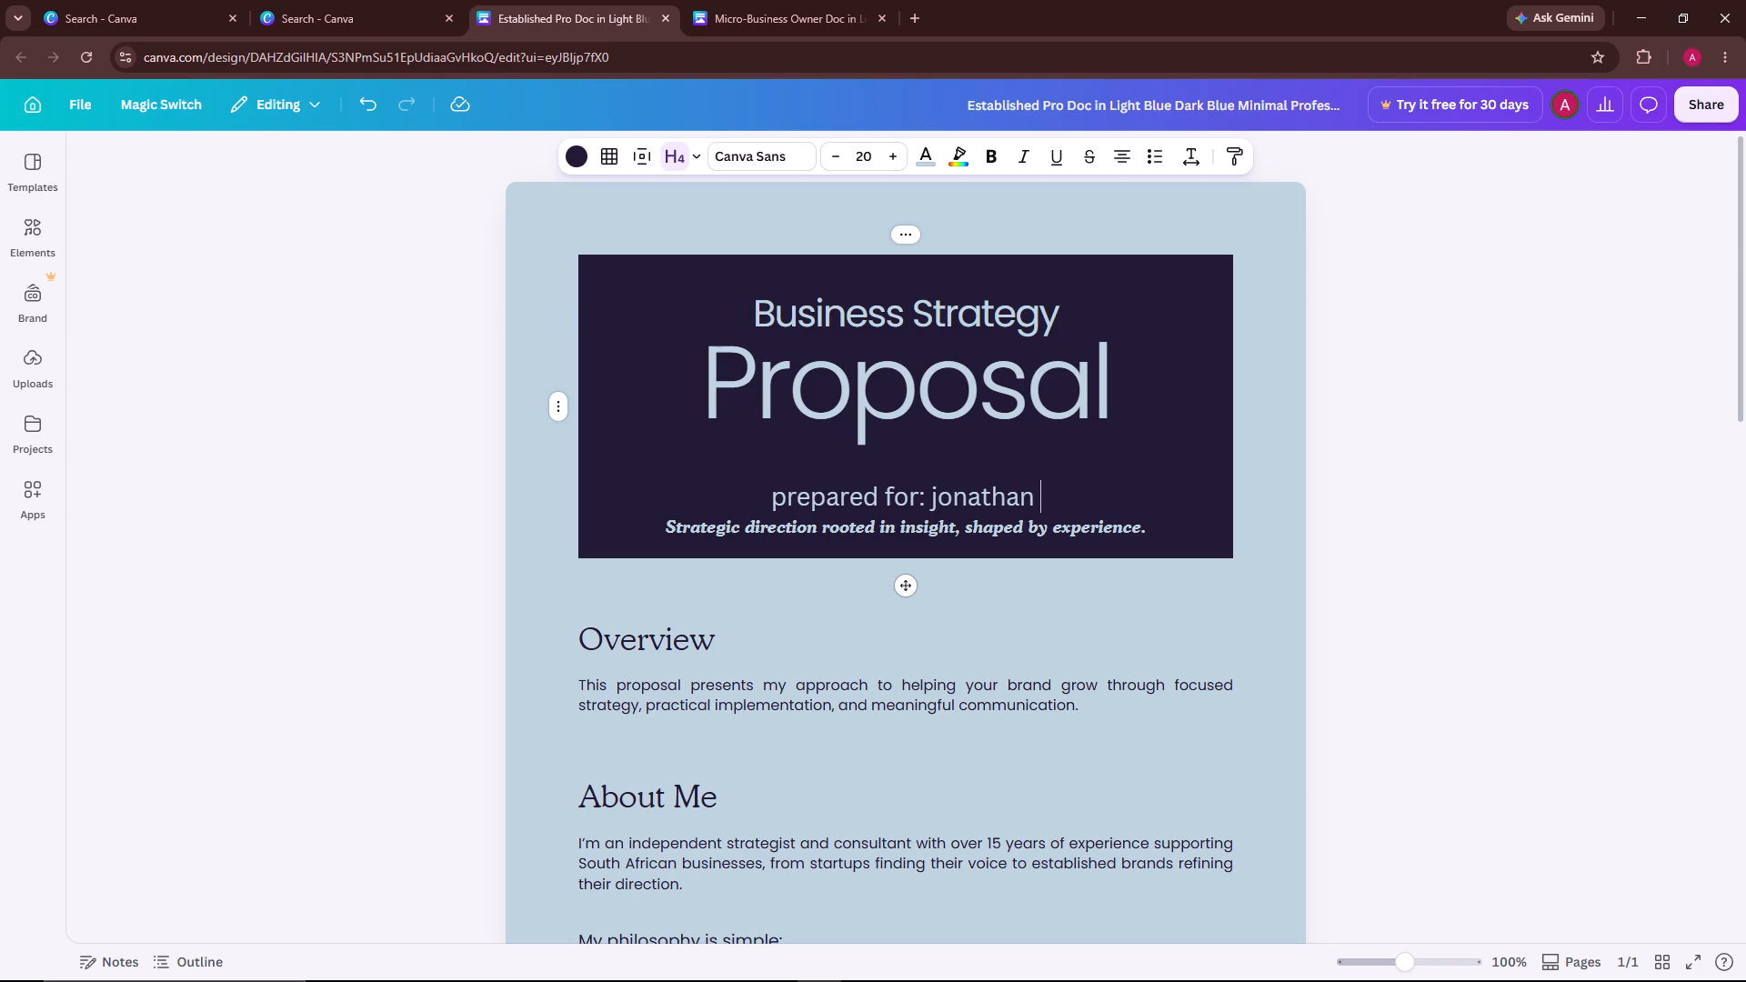
{"action": "type", "text": "limited"}
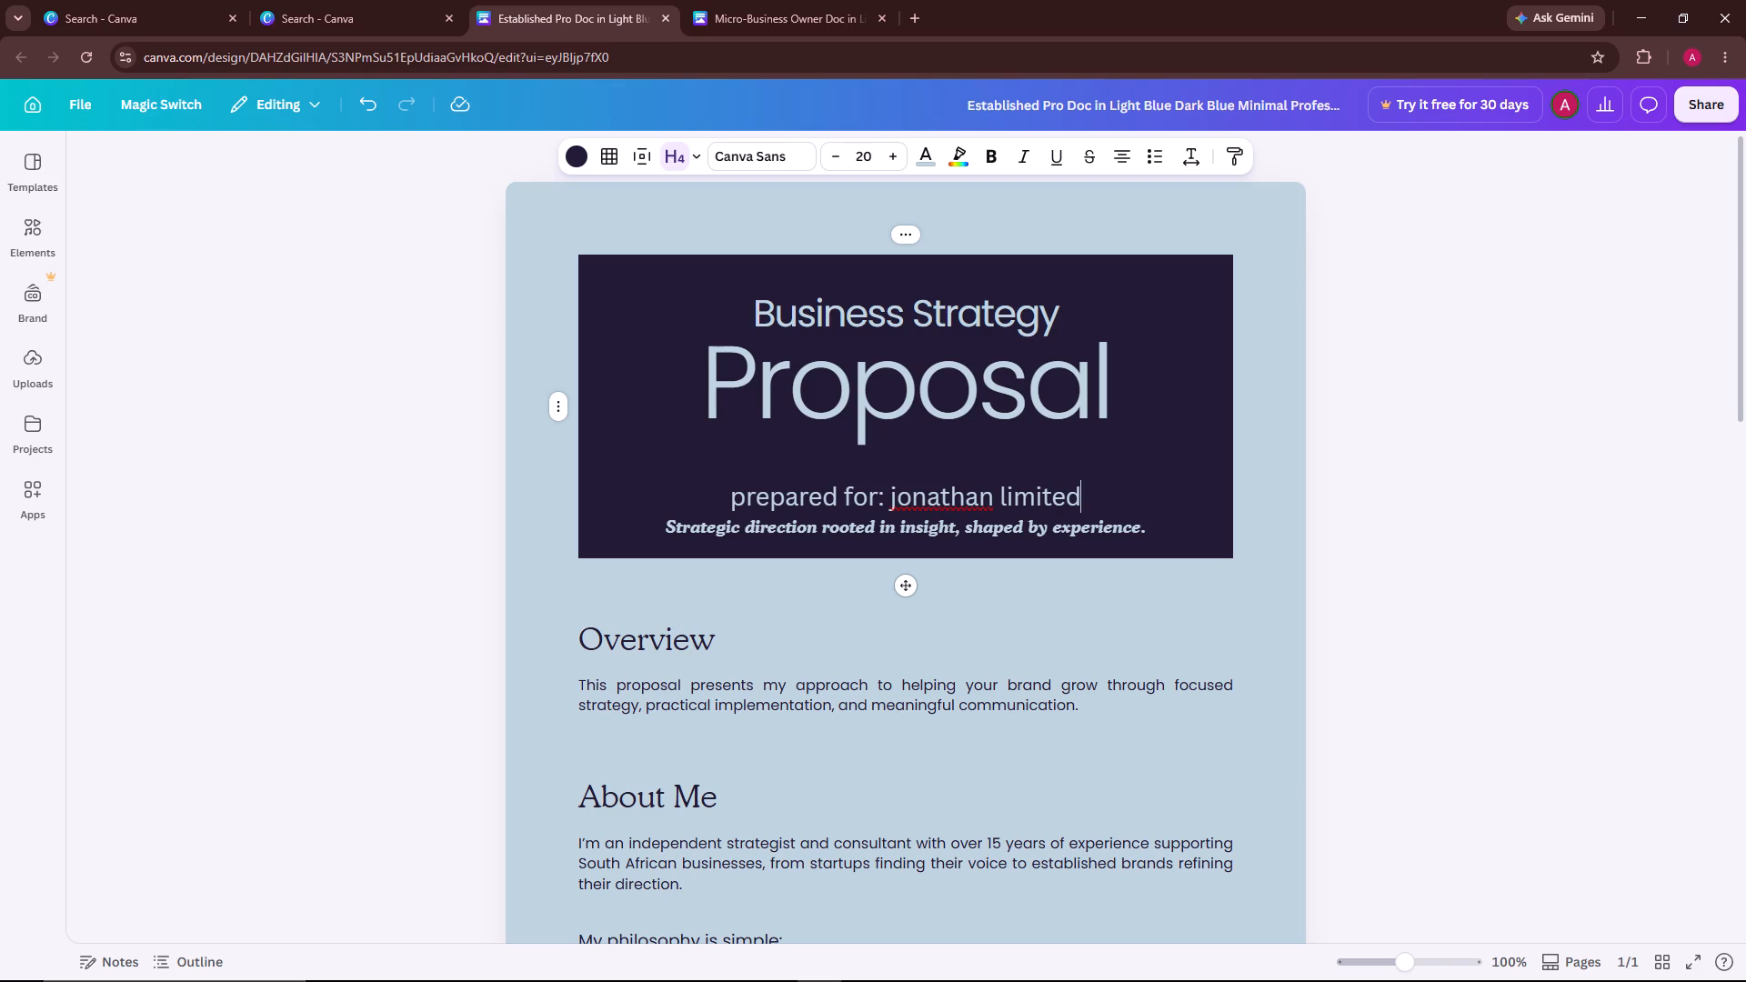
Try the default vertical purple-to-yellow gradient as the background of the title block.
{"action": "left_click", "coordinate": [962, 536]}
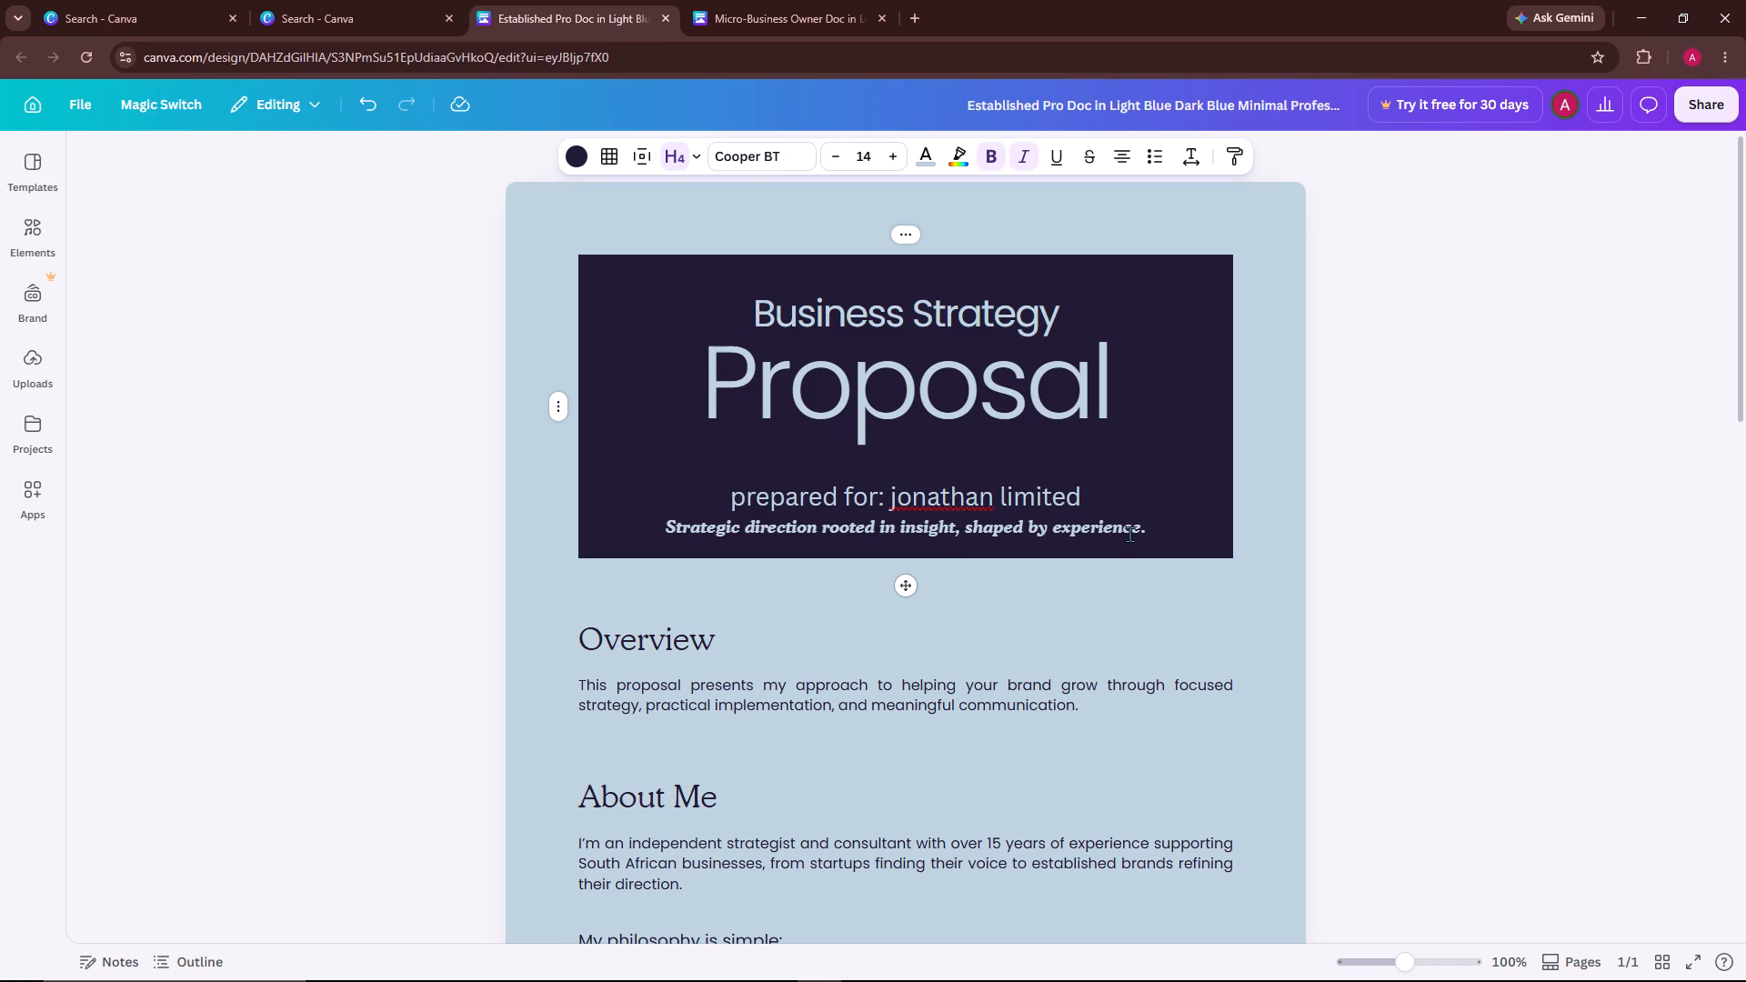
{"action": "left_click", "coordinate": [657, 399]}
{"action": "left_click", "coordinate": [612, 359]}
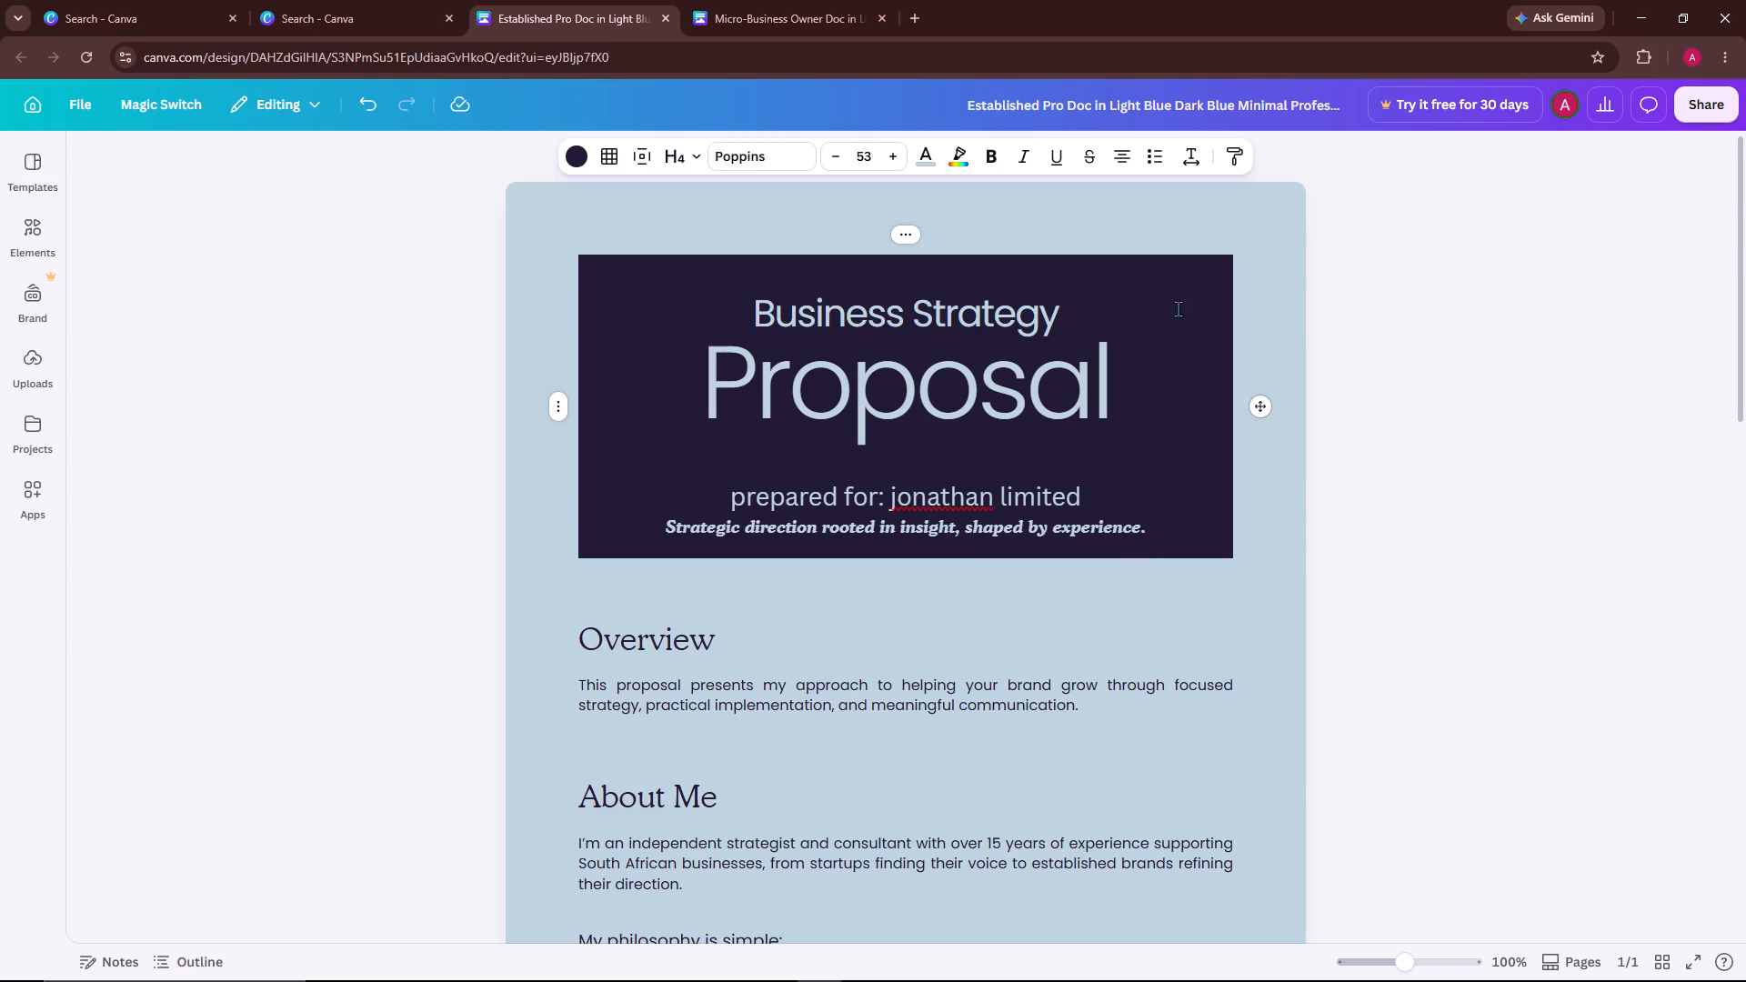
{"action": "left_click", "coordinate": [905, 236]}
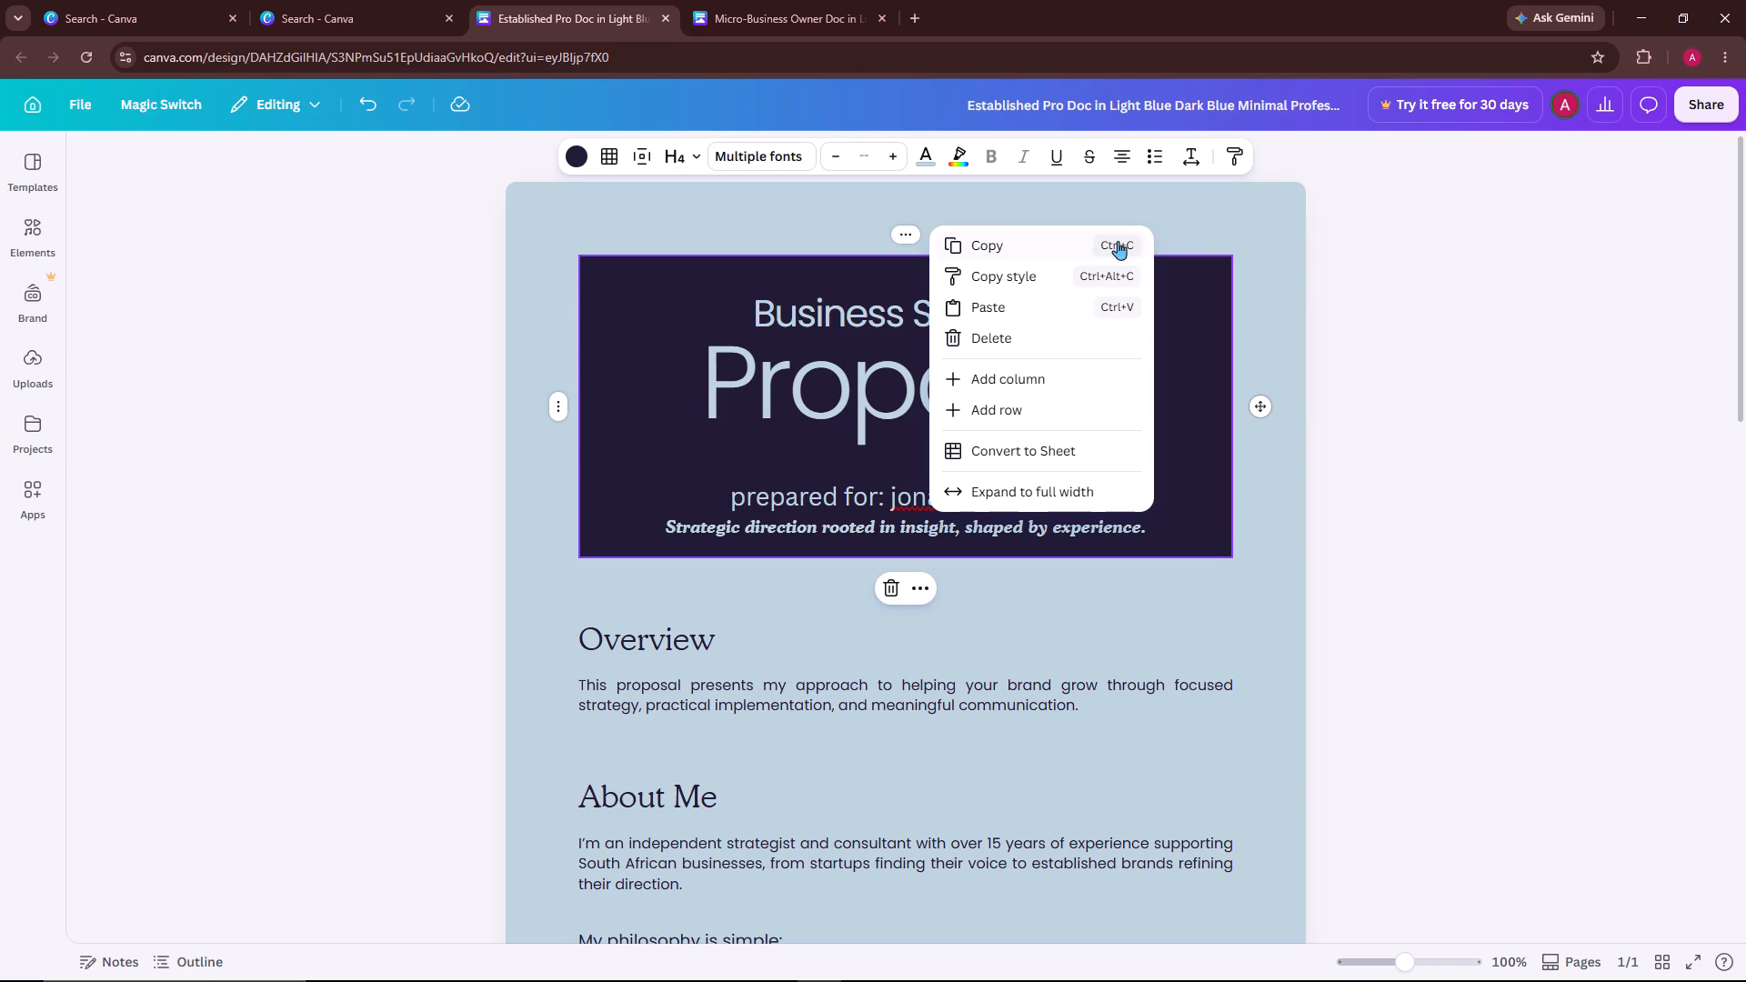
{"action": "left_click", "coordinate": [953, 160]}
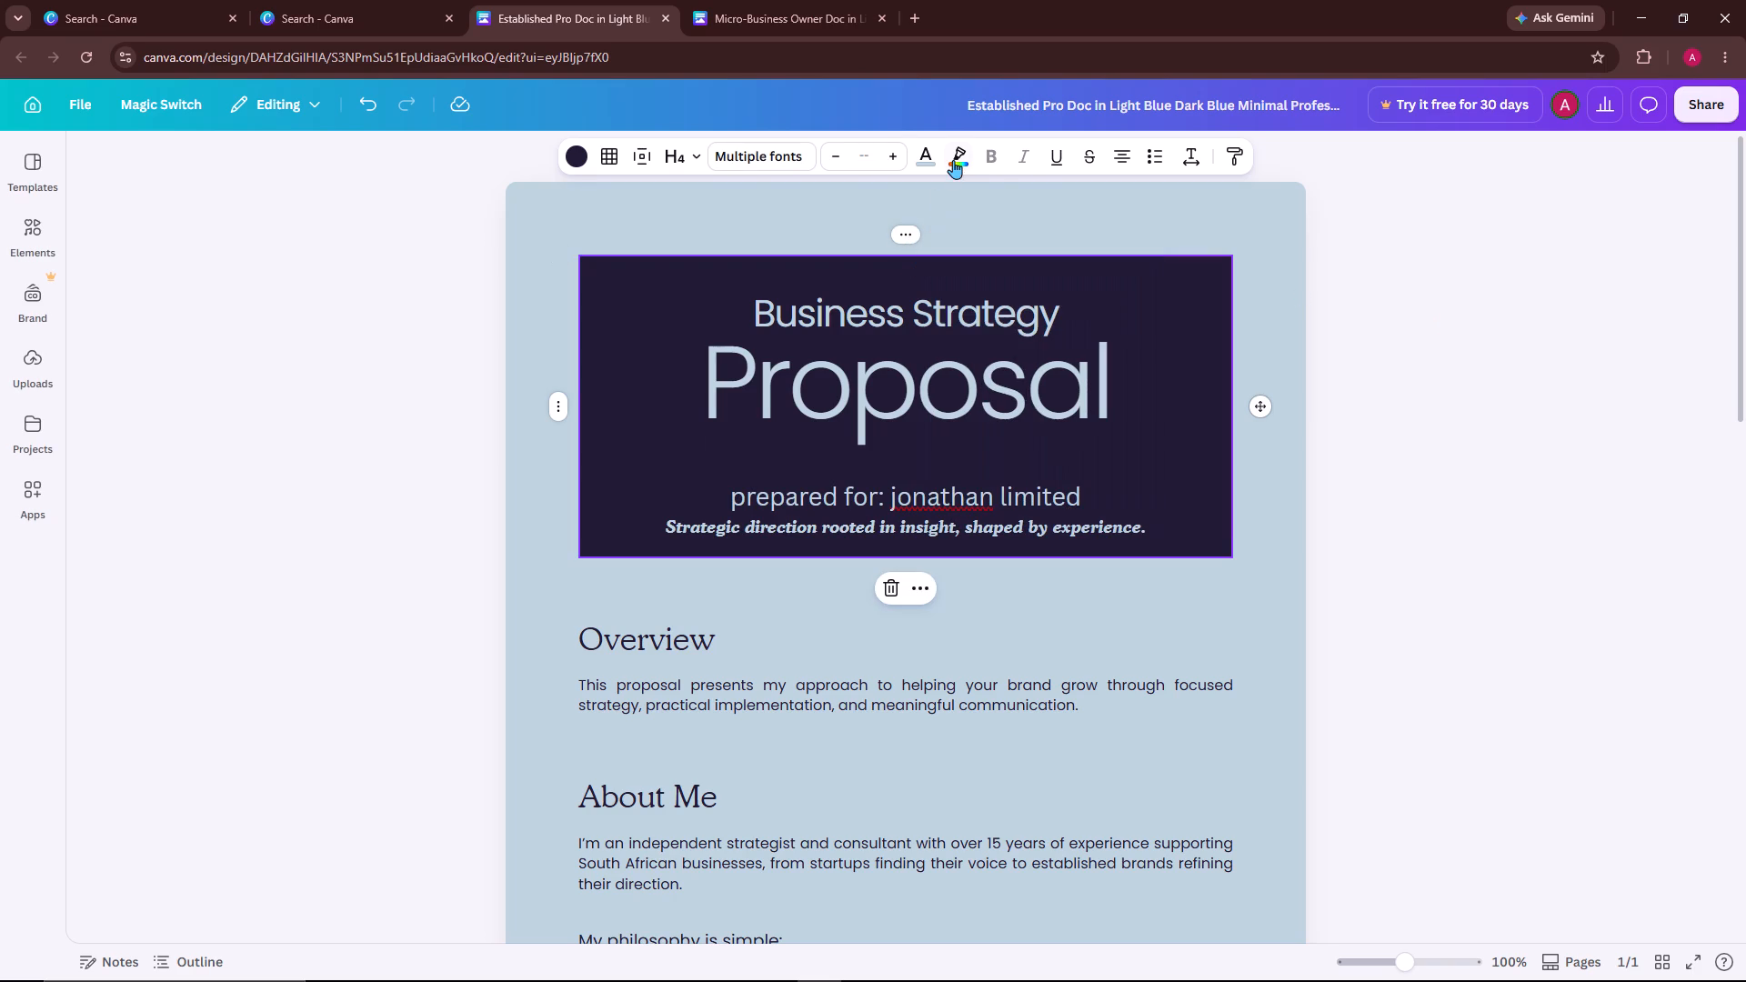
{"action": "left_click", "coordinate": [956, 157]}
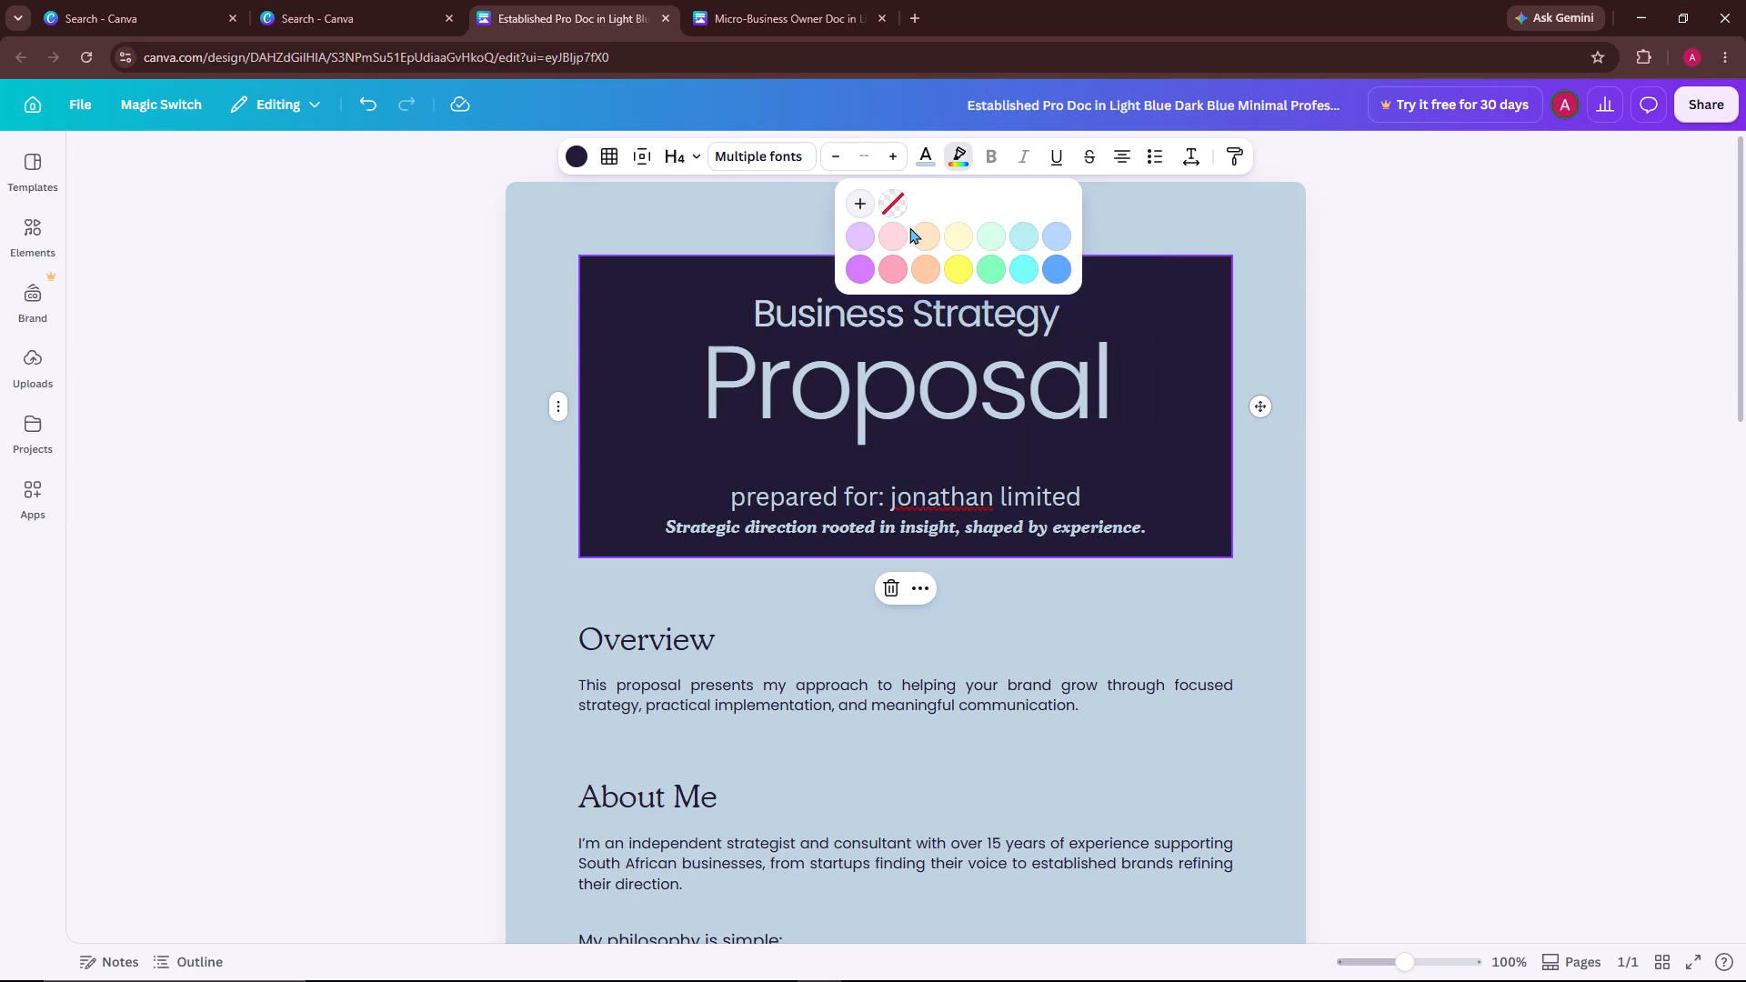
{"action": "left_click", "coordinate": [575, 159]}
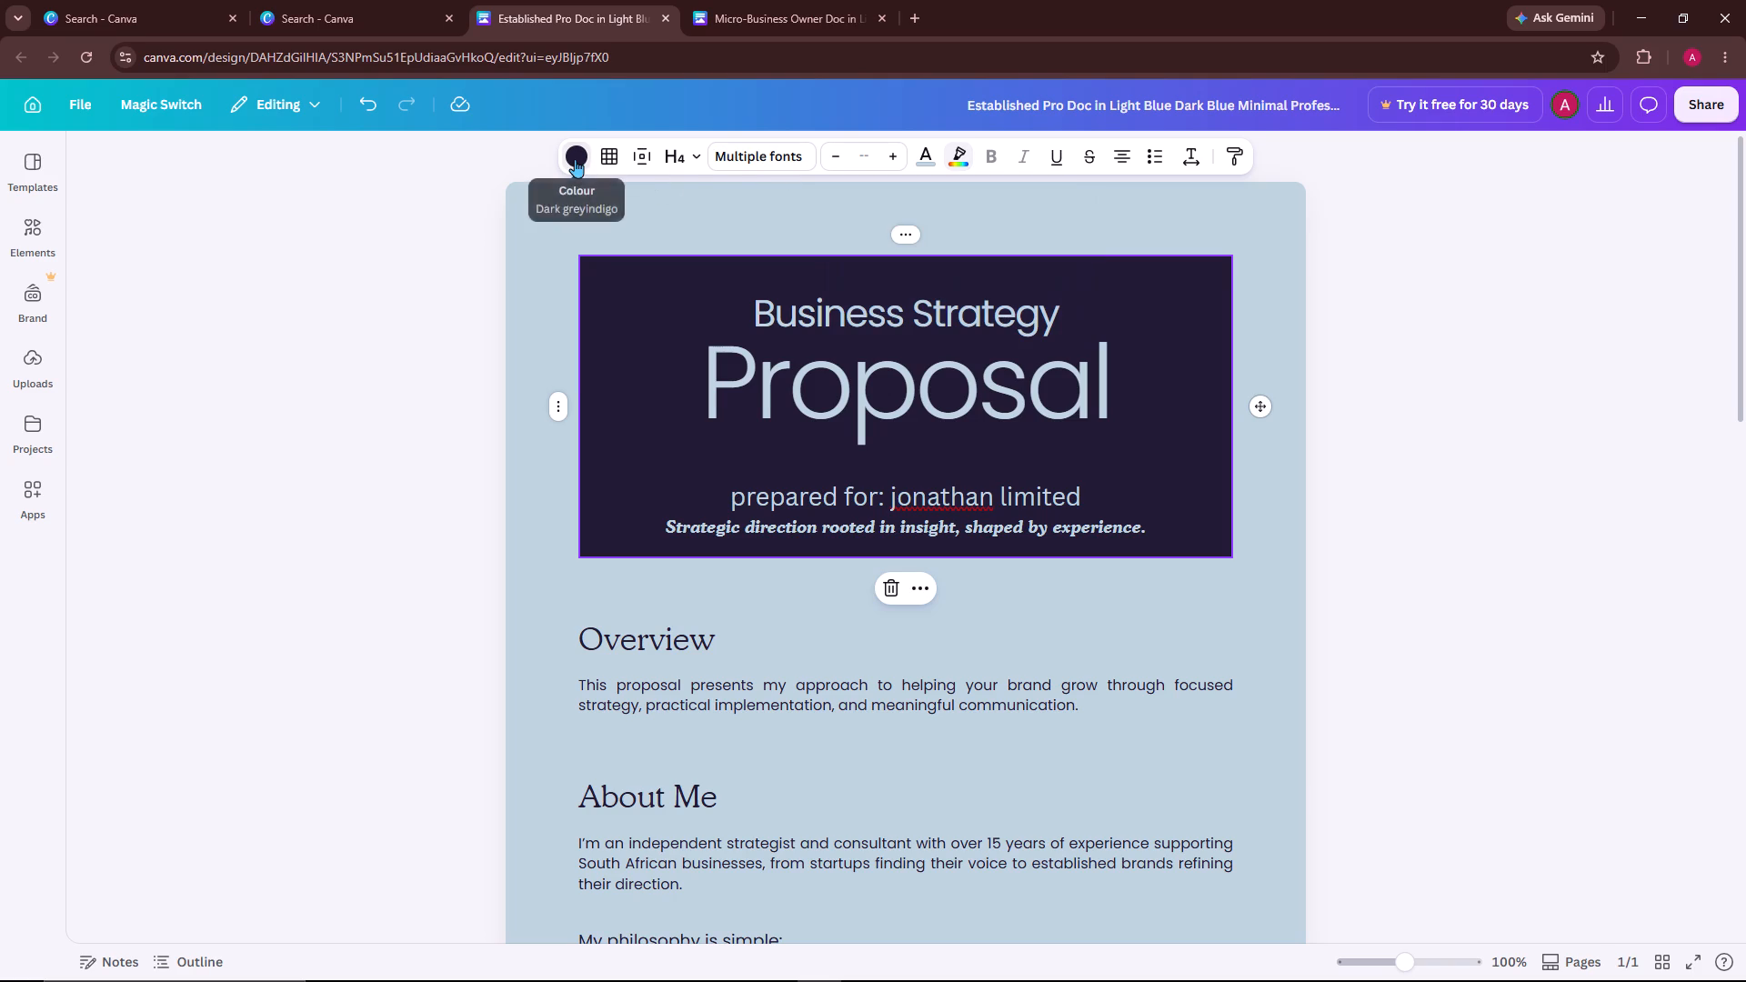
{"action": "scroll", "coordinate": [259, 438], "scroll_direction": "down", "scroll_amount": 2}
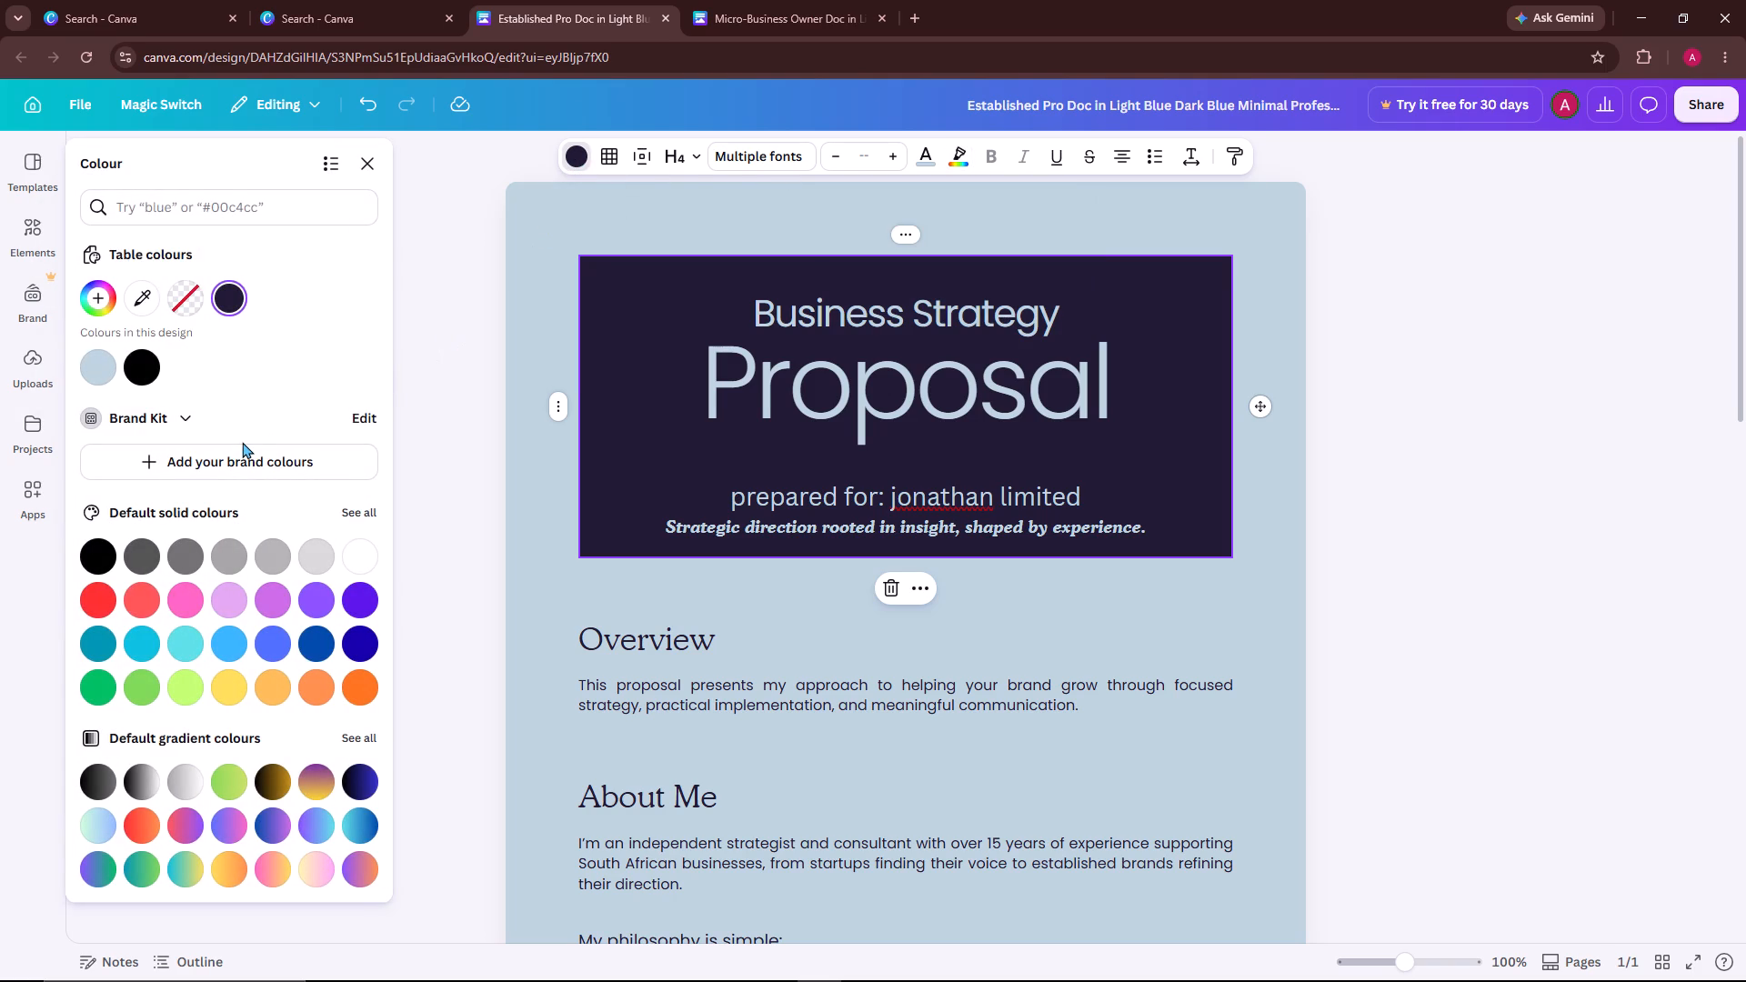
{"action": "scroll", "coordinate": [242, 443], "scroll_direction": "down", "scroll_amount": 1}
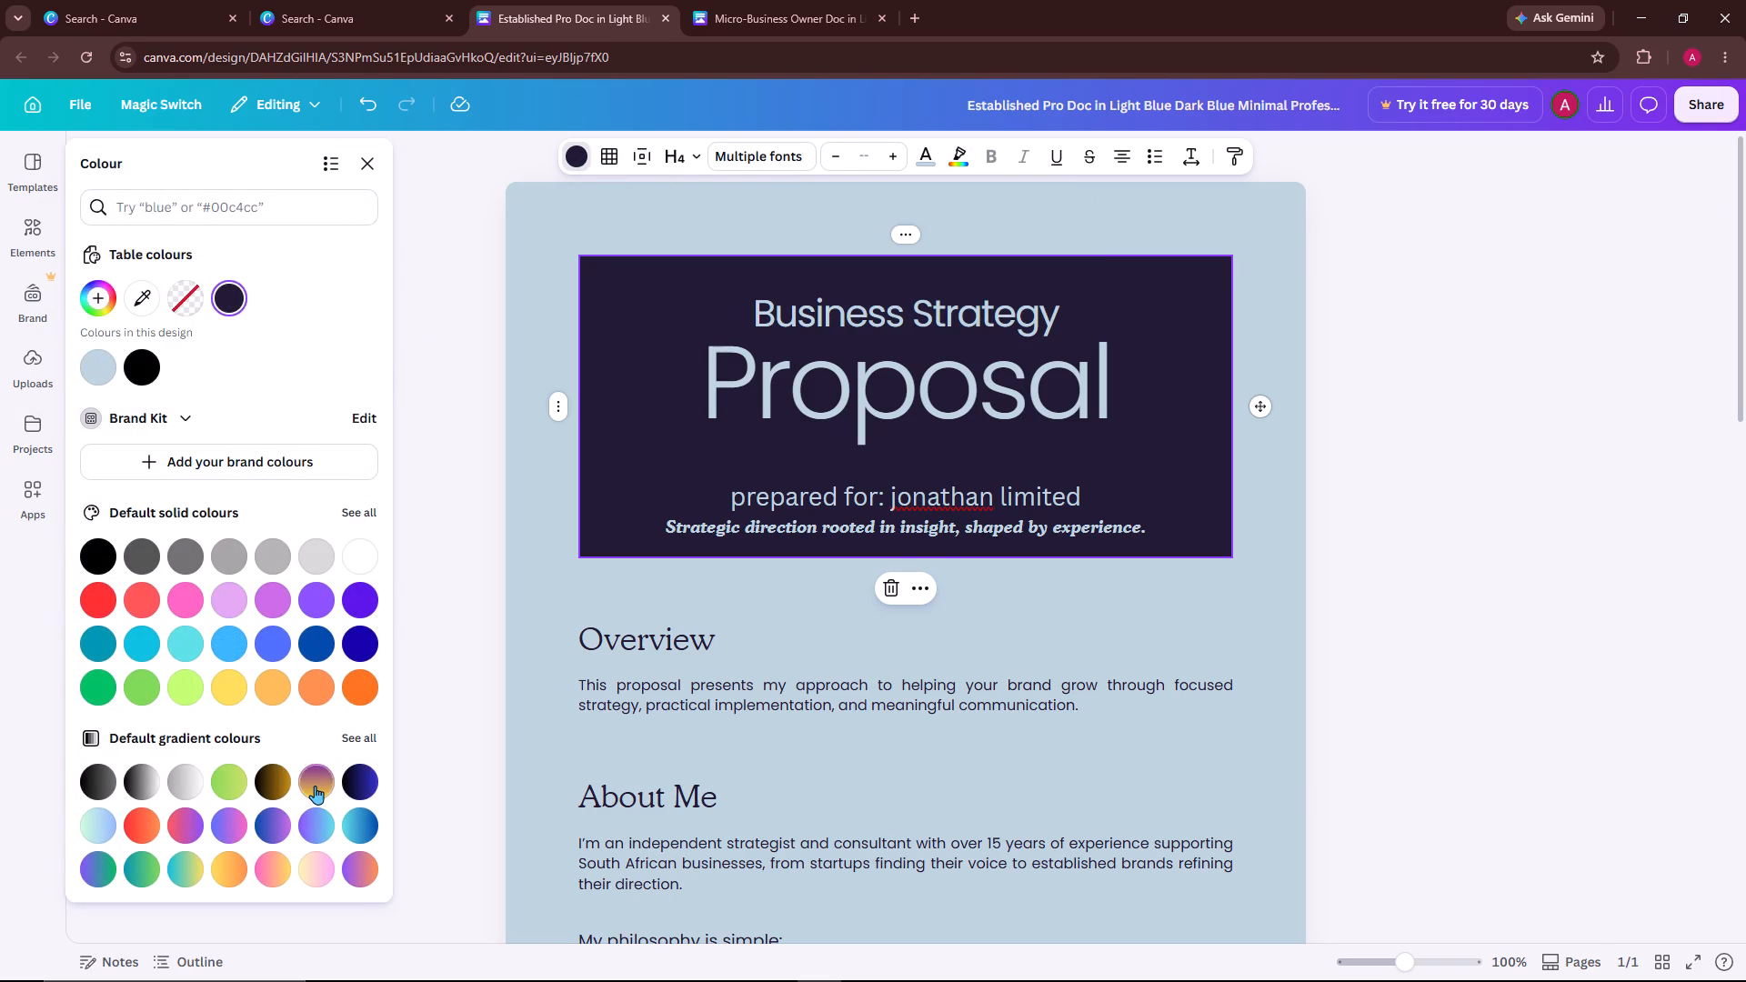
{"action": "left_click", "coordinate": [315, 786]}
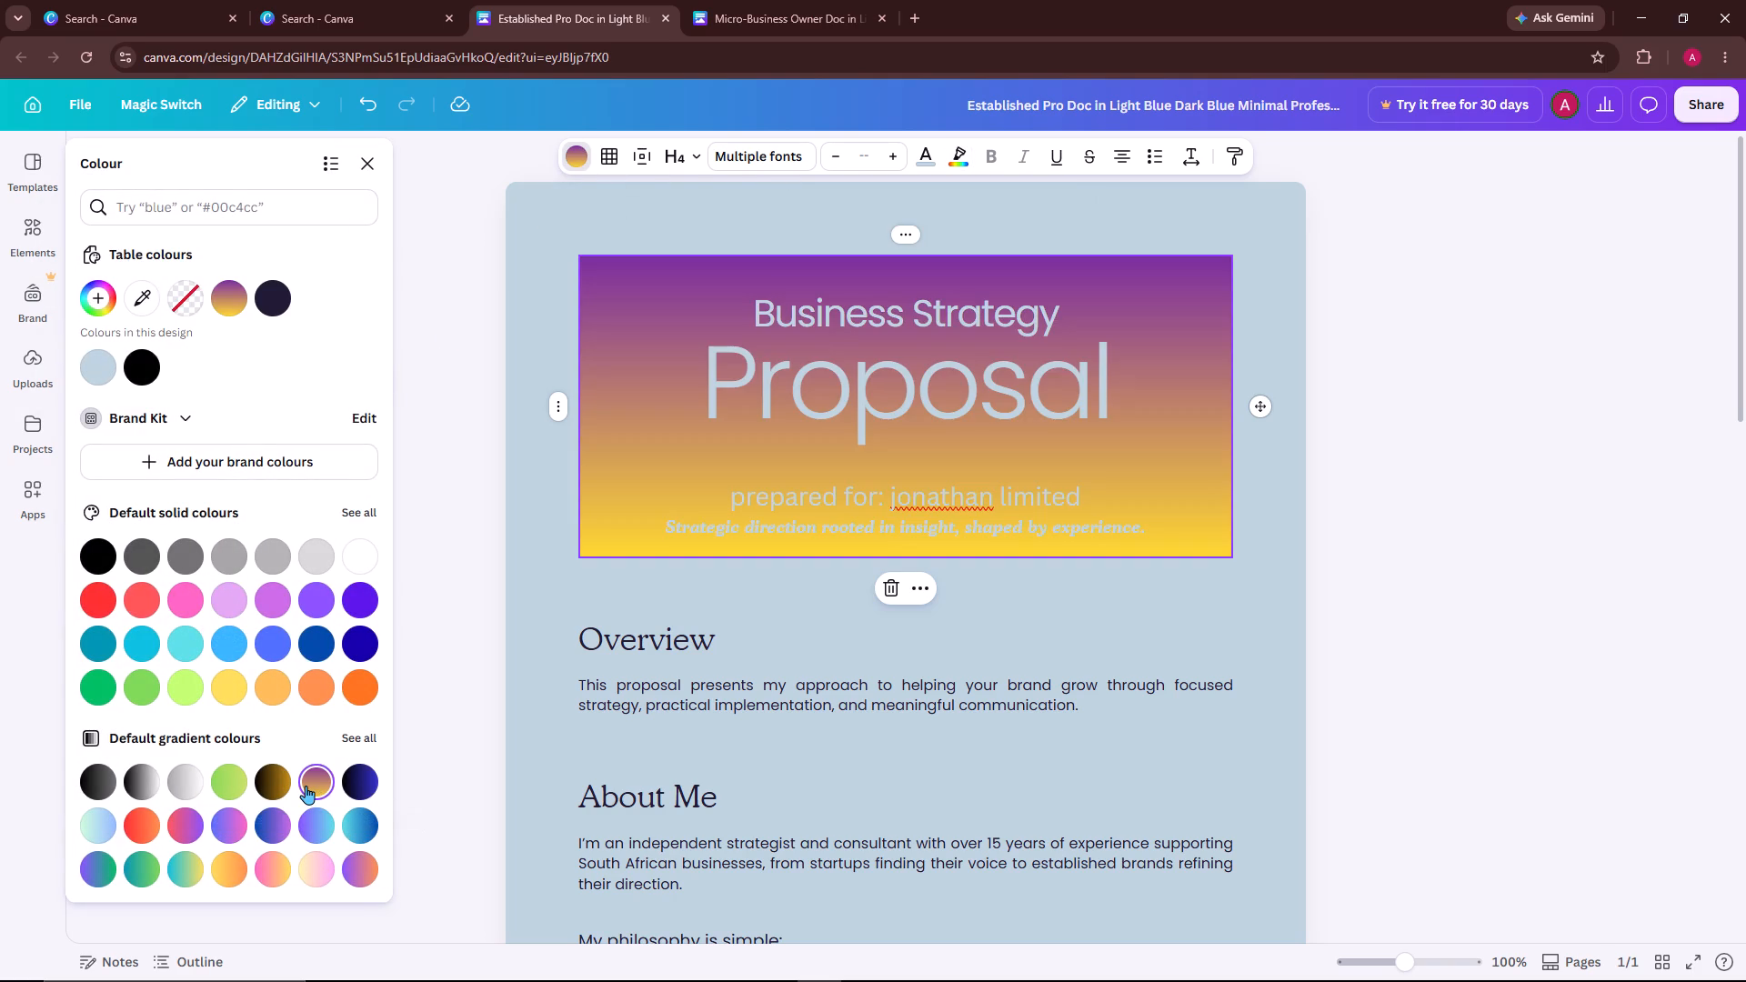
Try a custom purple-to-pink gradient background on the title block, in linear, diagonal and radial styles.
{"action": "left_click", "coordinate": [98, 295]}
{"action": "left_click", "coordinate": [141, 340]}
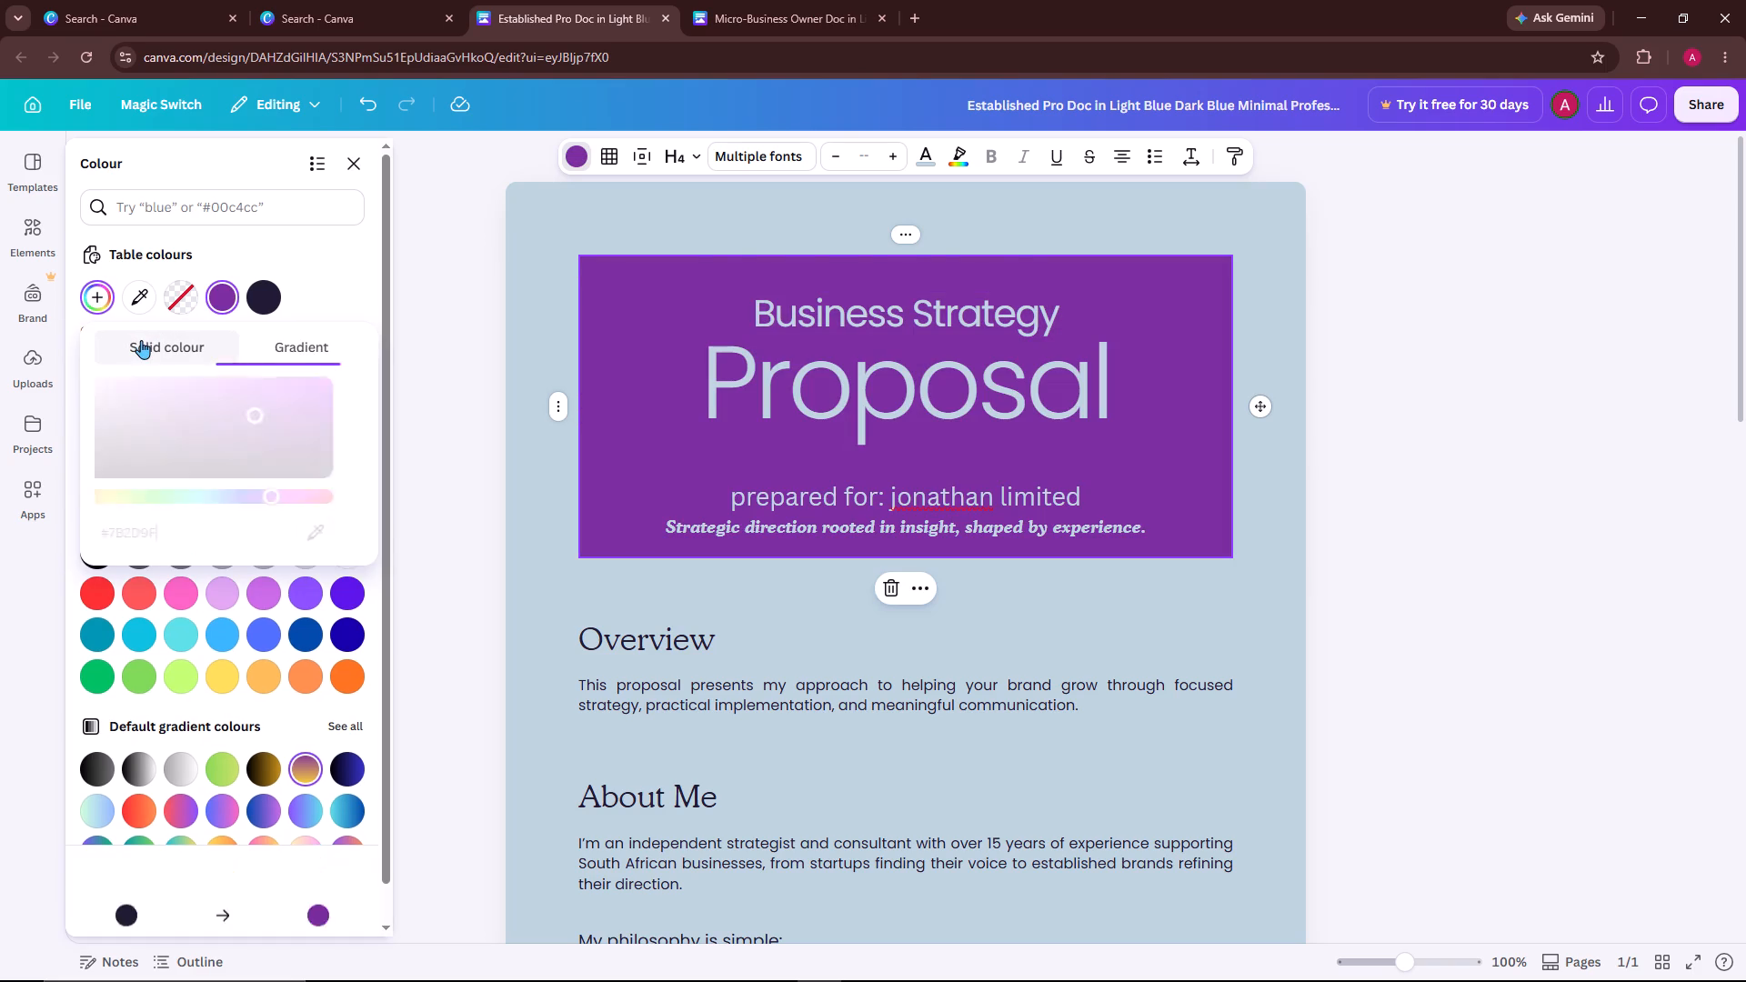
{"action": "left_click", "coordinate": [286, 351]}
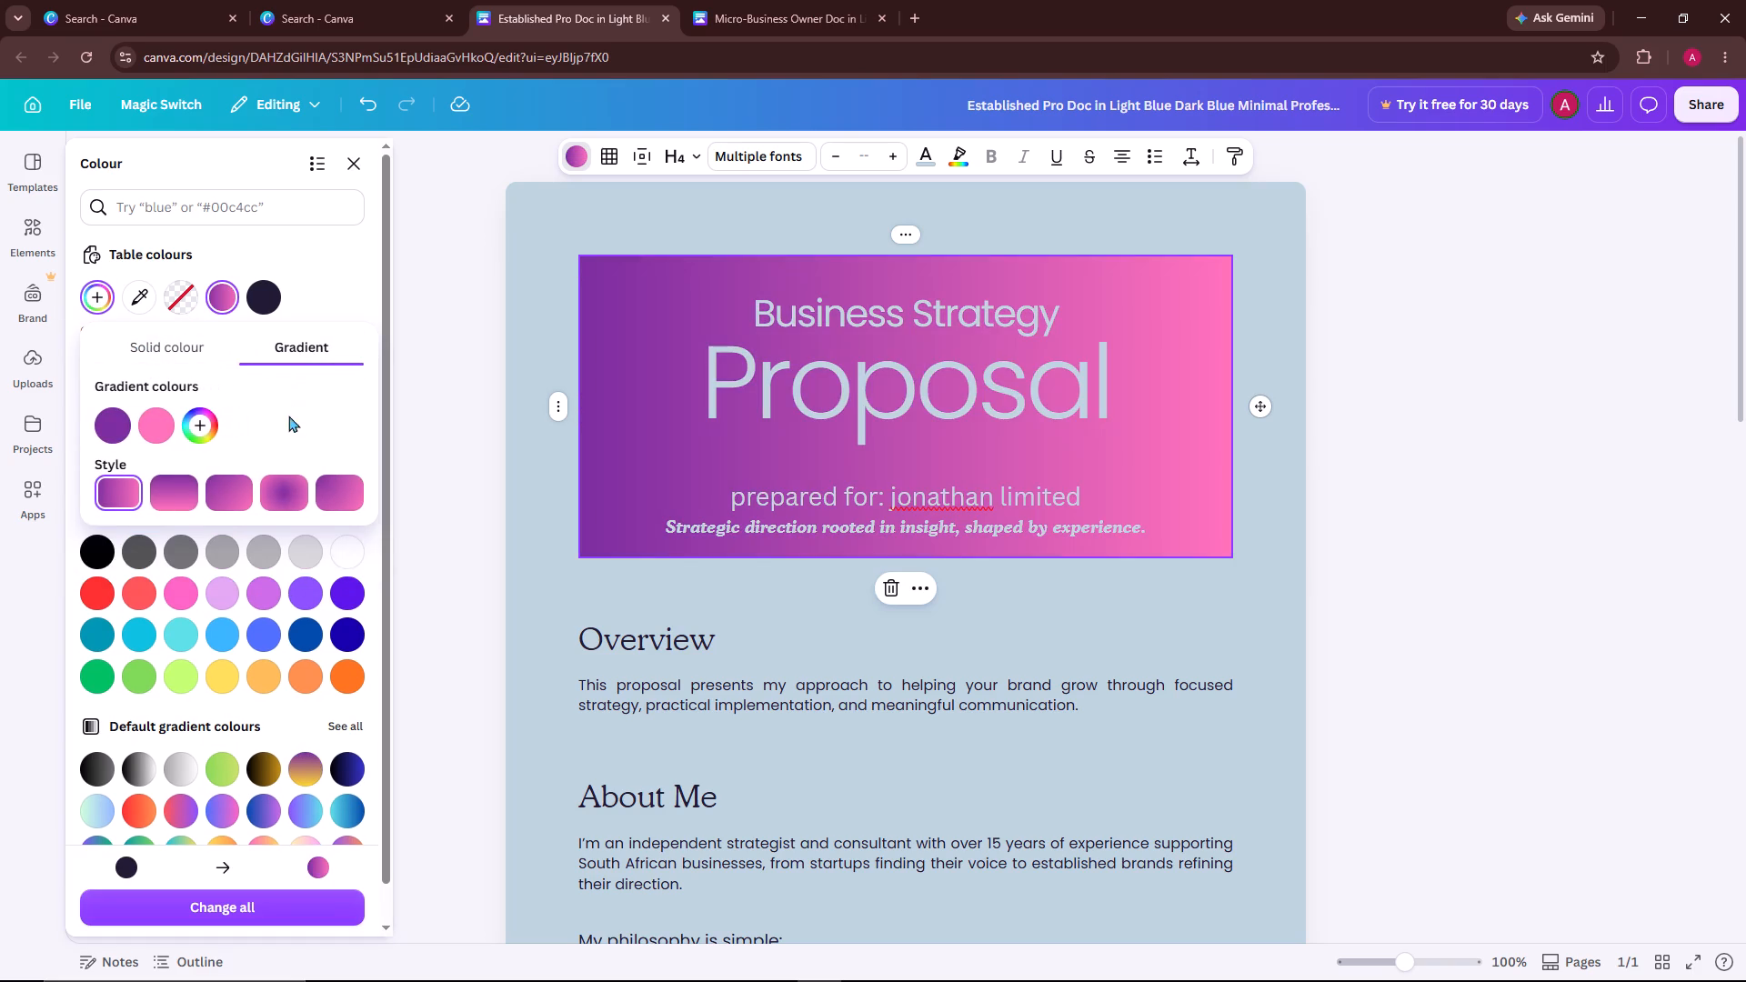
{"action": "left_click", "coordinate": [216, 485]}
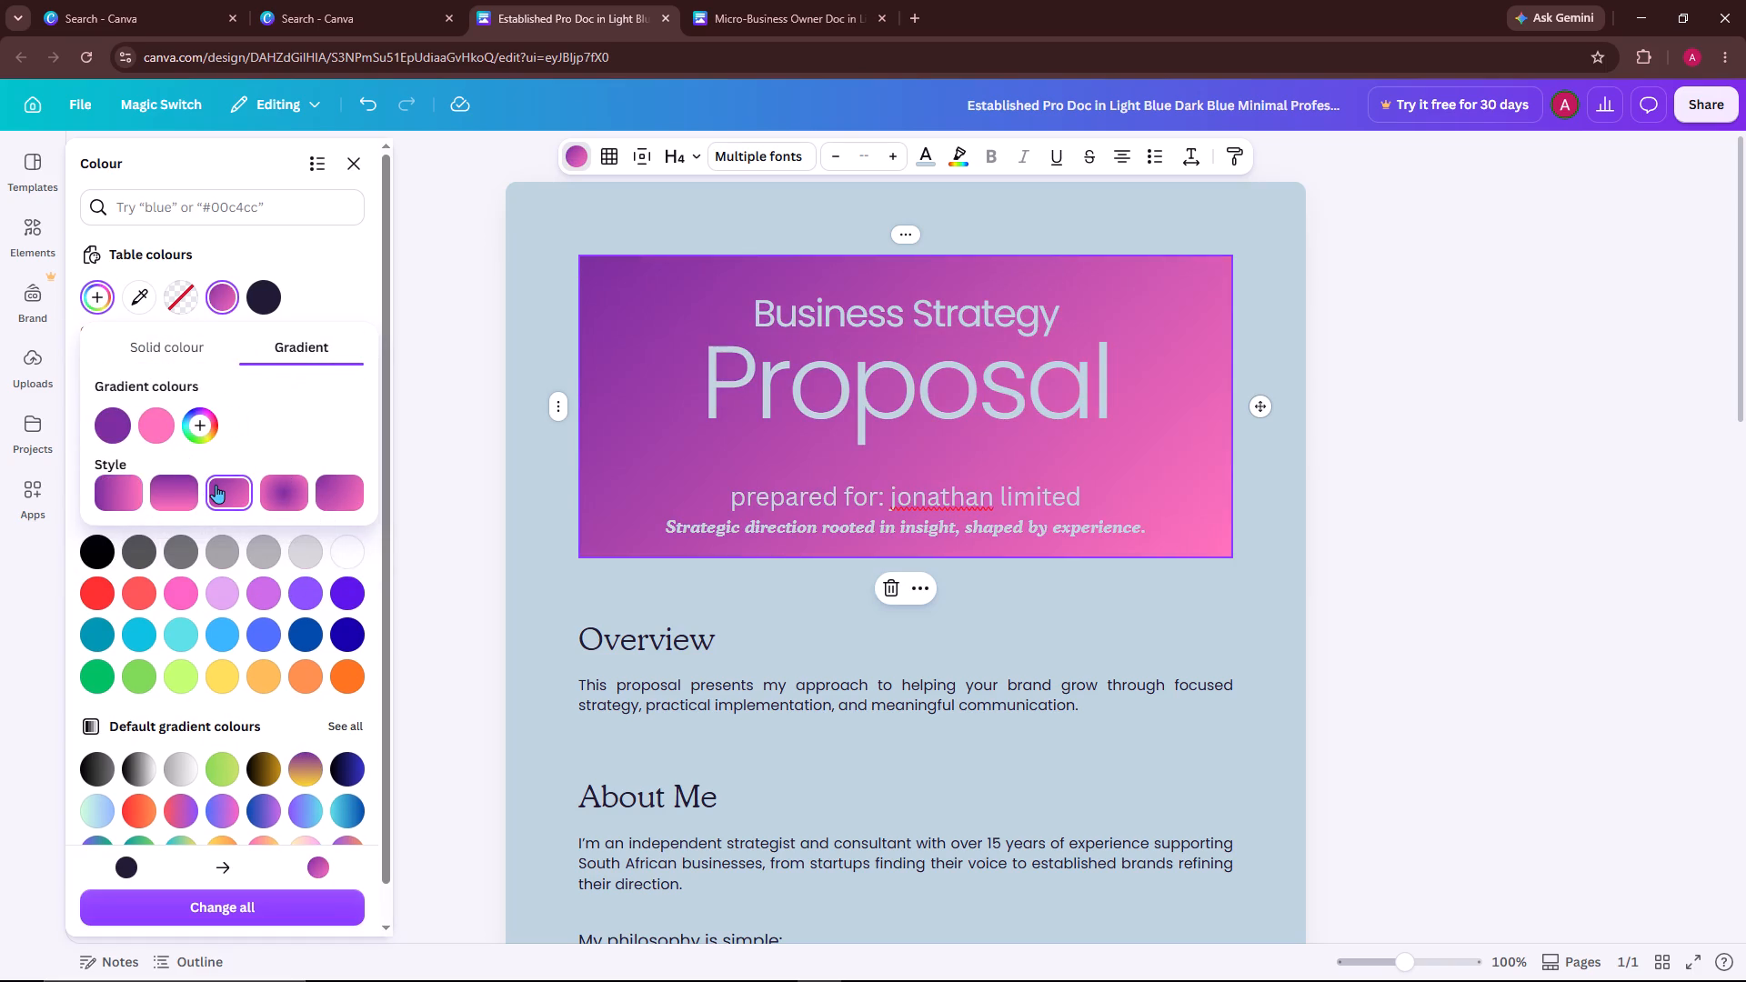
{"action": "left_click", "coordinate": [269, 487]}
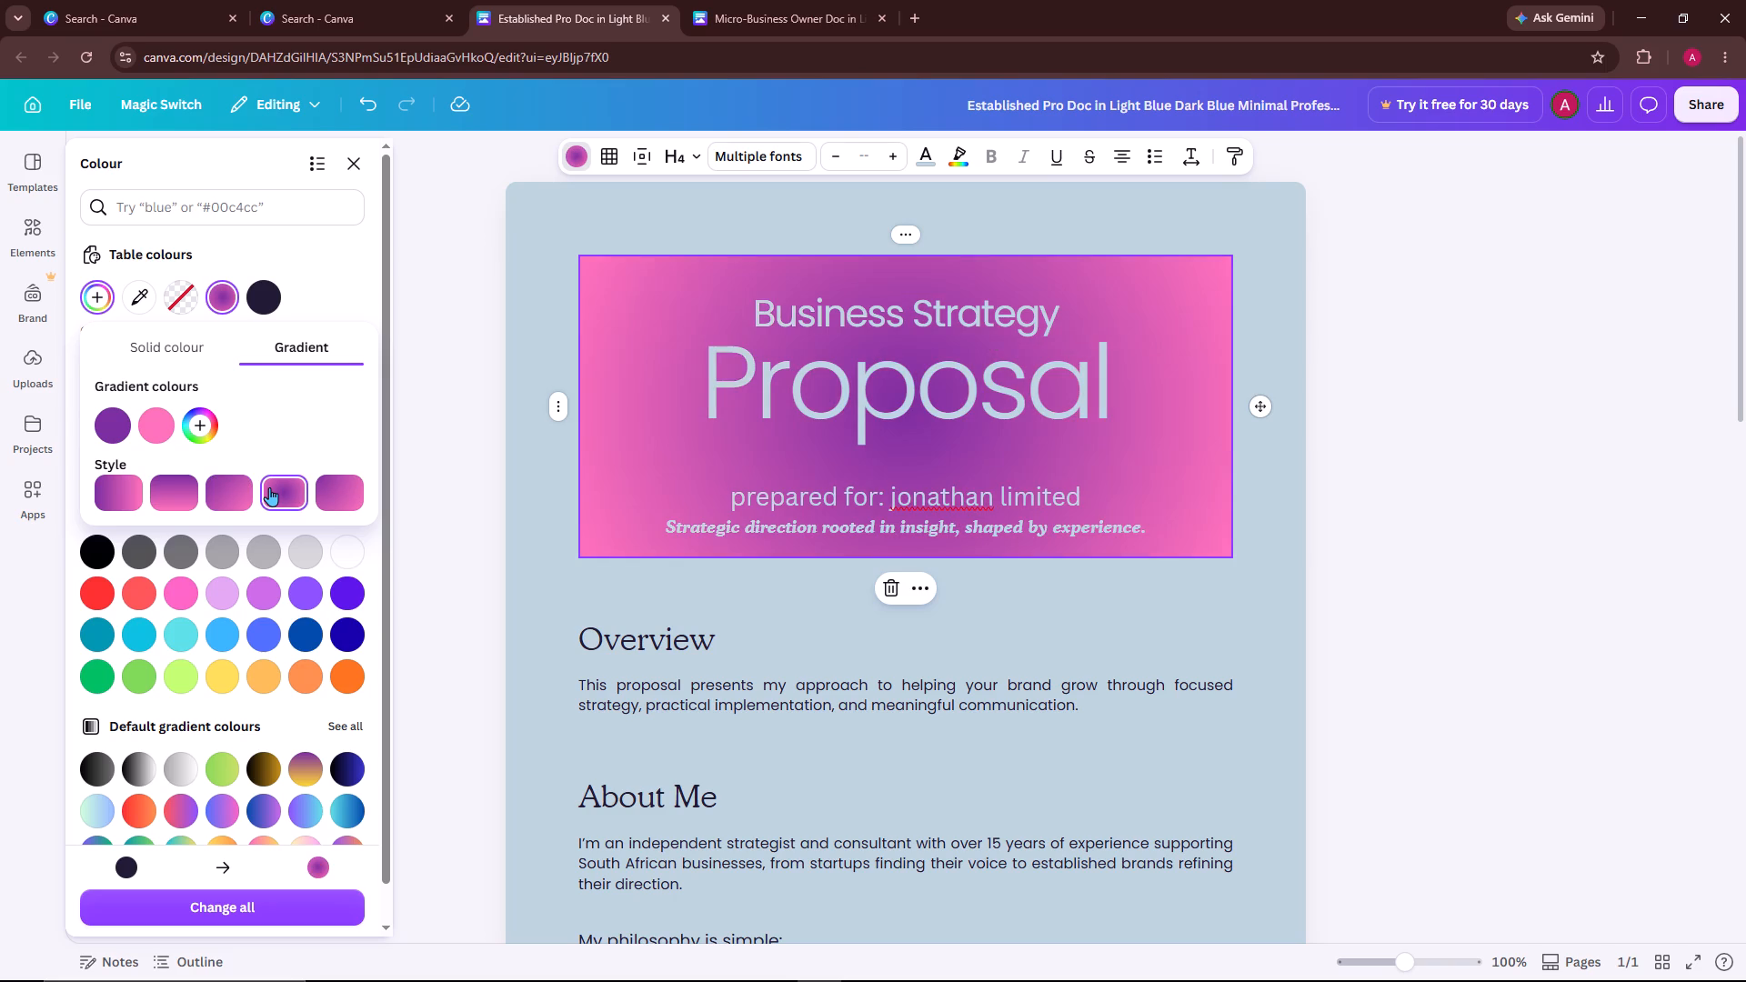
Give the title block a solid, muted grey-green custom background colour.
{"action": "left_click", "coordinate": [95, 297]}
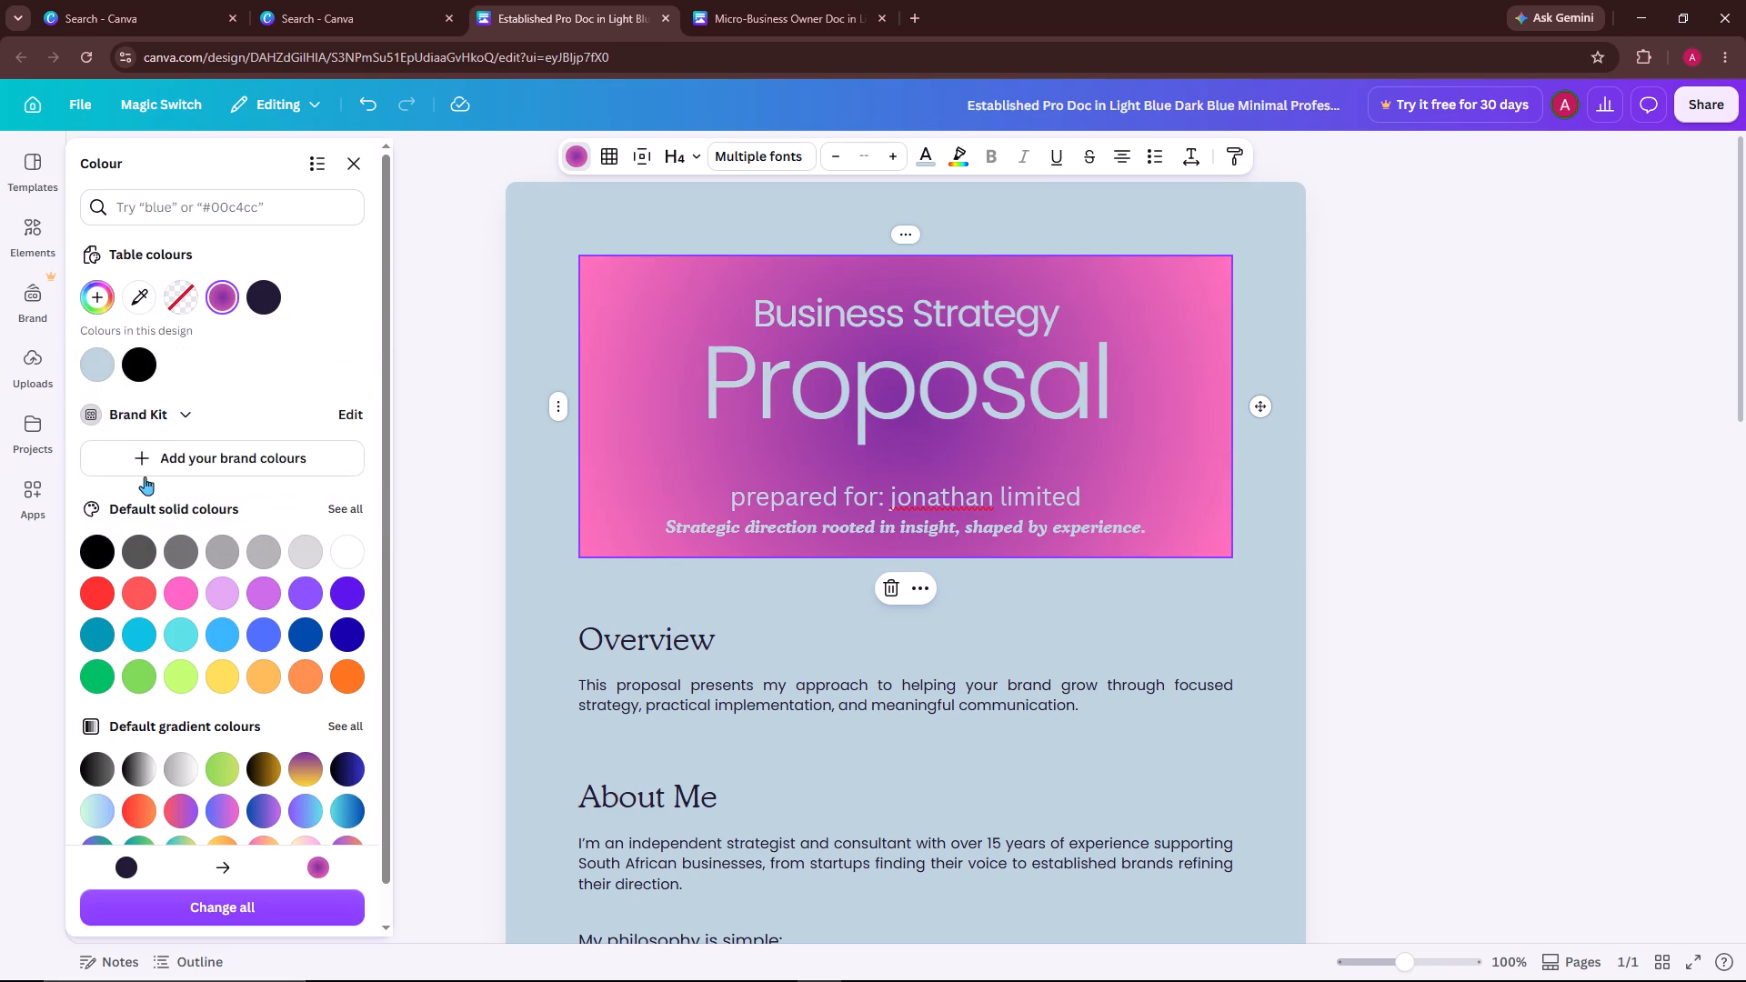
{"action": "left_click", "coordinate": [110, 306]}
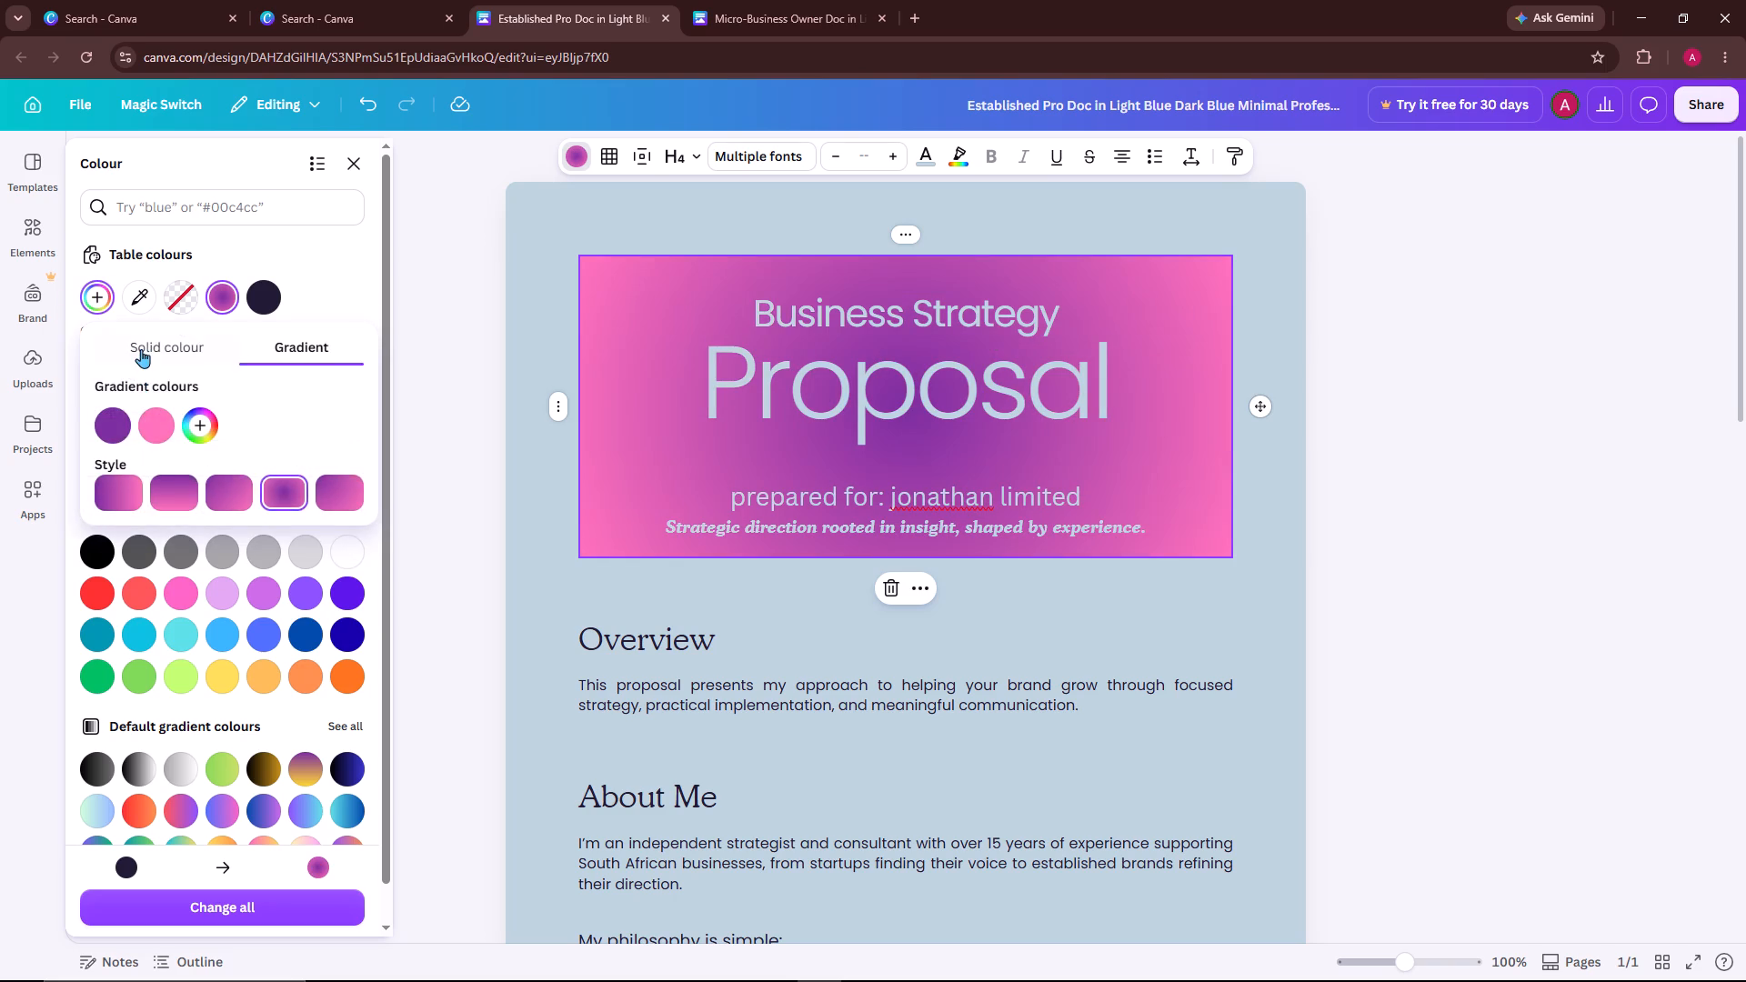
{"action": "left_click", "coordinate": [141, 347]}
{"action": "left_click_drag", "start_coordinate": [297, 499], "coordinate": [215, 507]}
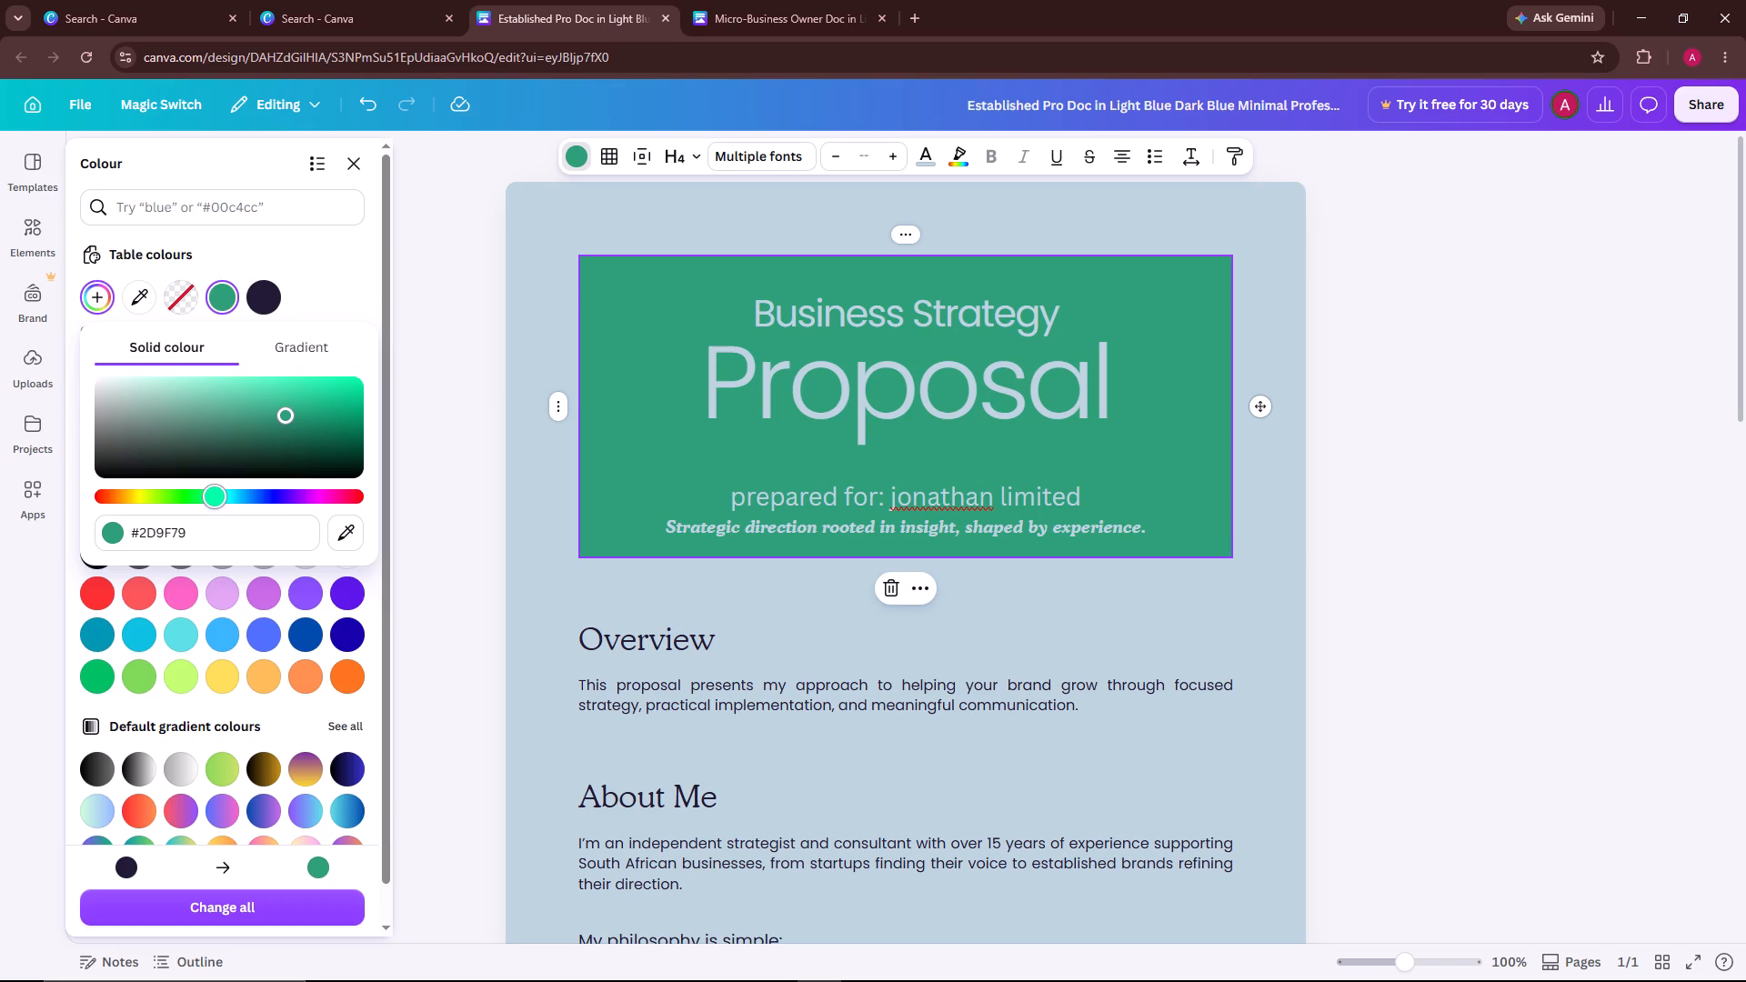
{"action": "left_click_drag", "start_coordinate": [215, 507], "coordinate": [216, 507]}
{"action": "left_click_drag", "start_coordinate": [284, 415], "coordinate": [146, 426]}
{"action": "left_click", "coordinate": [1479, 371]}
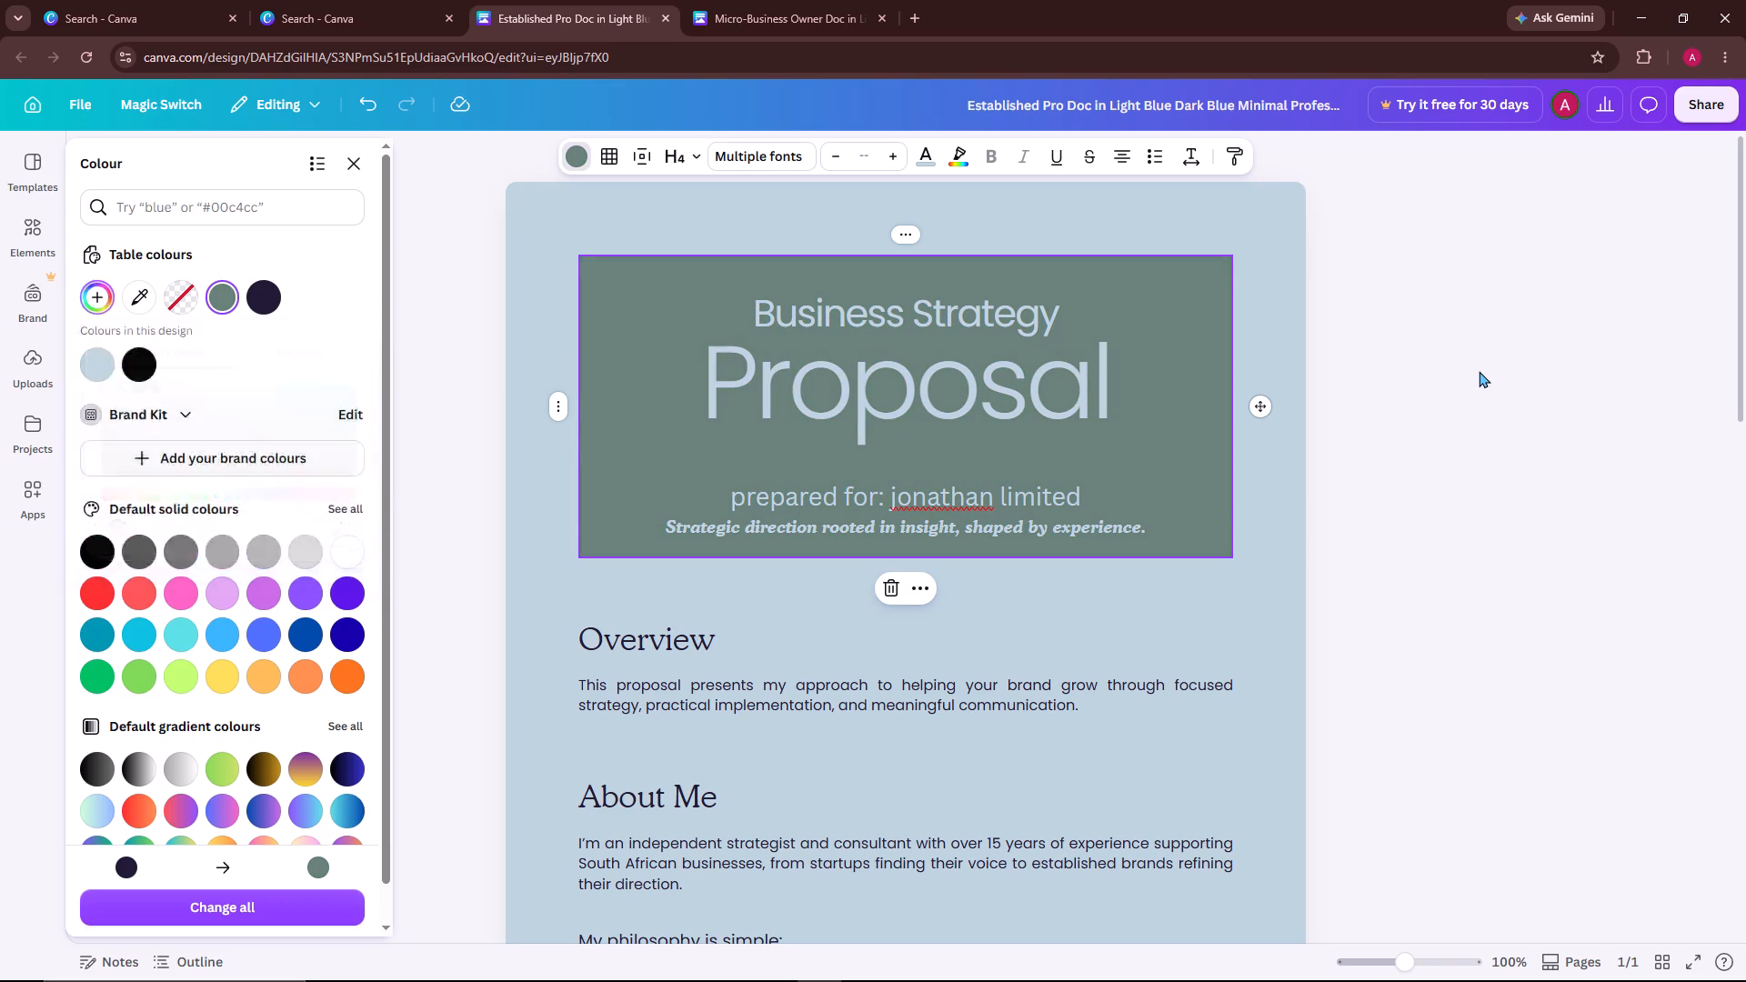
Rewrite the title block's tagline as "Strategic growth through smart marketing,strong branding,and customer trust.".
{"action": "left_click", "coordinate": [1161, 523]}
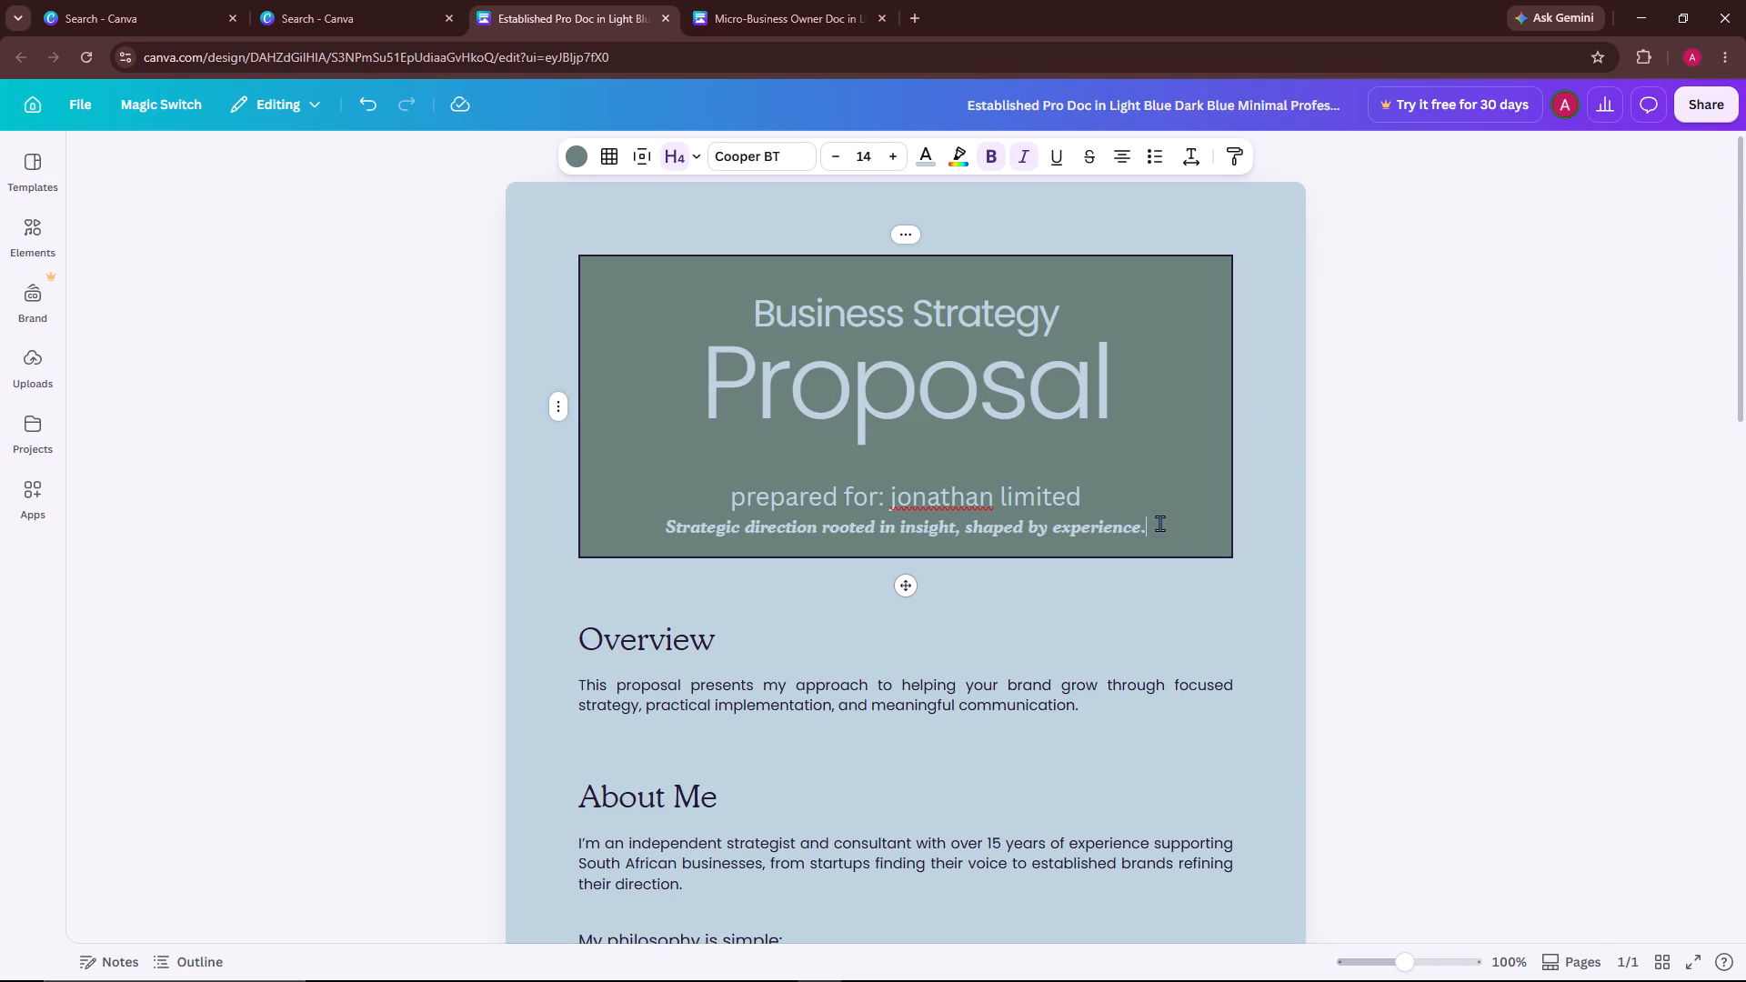
{"action": "key", "text": "BackSpace"}
{"action": "key", "text": "BackSpace"}
{"action": "key", "text": "BackSpace"}
{"action": "key", "text": "BackSpace"}
{"action": "key", "text": "BackSpace"}
{"action": "key", "text": "BackSpace"}
{"action": "key", "text": "BackSpace"}
{"action": "key", "text": "BackSpace"}
{"action": "key", "text": "BackSpace"}
{"action": "key", "text": "BackSpace"}
{"action": "key", "text": "BackSpace"}
{"action": "key", "text": "BackSpace"}
{"action": "key", "text": "BackSpace"}
{"action": "key", "text": "BackSpace"}
{"action": "key", "text": "BackSpace"}
{"action": "key", "text": "BackSpace"}
{"action": "key", "text": "BackSpace"}
{"action": "key", "text": "BackSpace"}
{"action": "key", "text": "BackSpace"}
{"action": "key", "text": "BackSpace"}
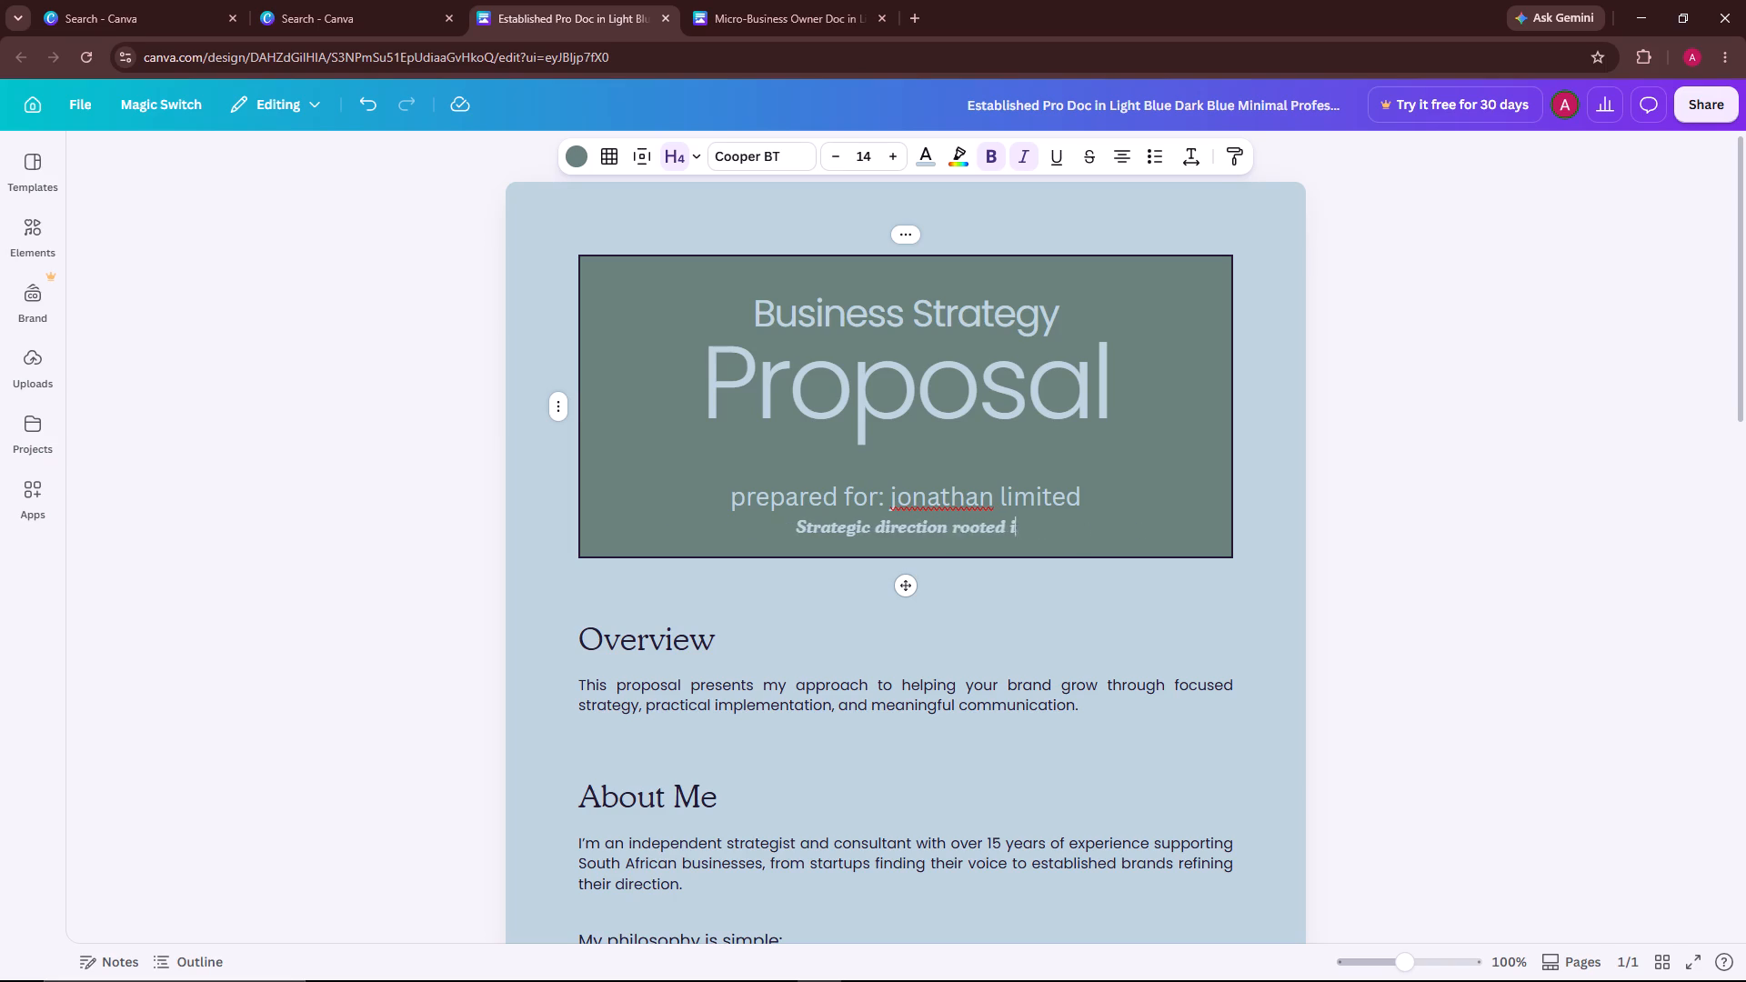
{"action": "key", "text": "BackSpace"}
{"action": "key", "text": "BackSpace"}
{"action": "key", "text": "BackSpace"}
{"action": "key", "text": "BackSpace"}
{"action": "key", "text": "BackSpace"}
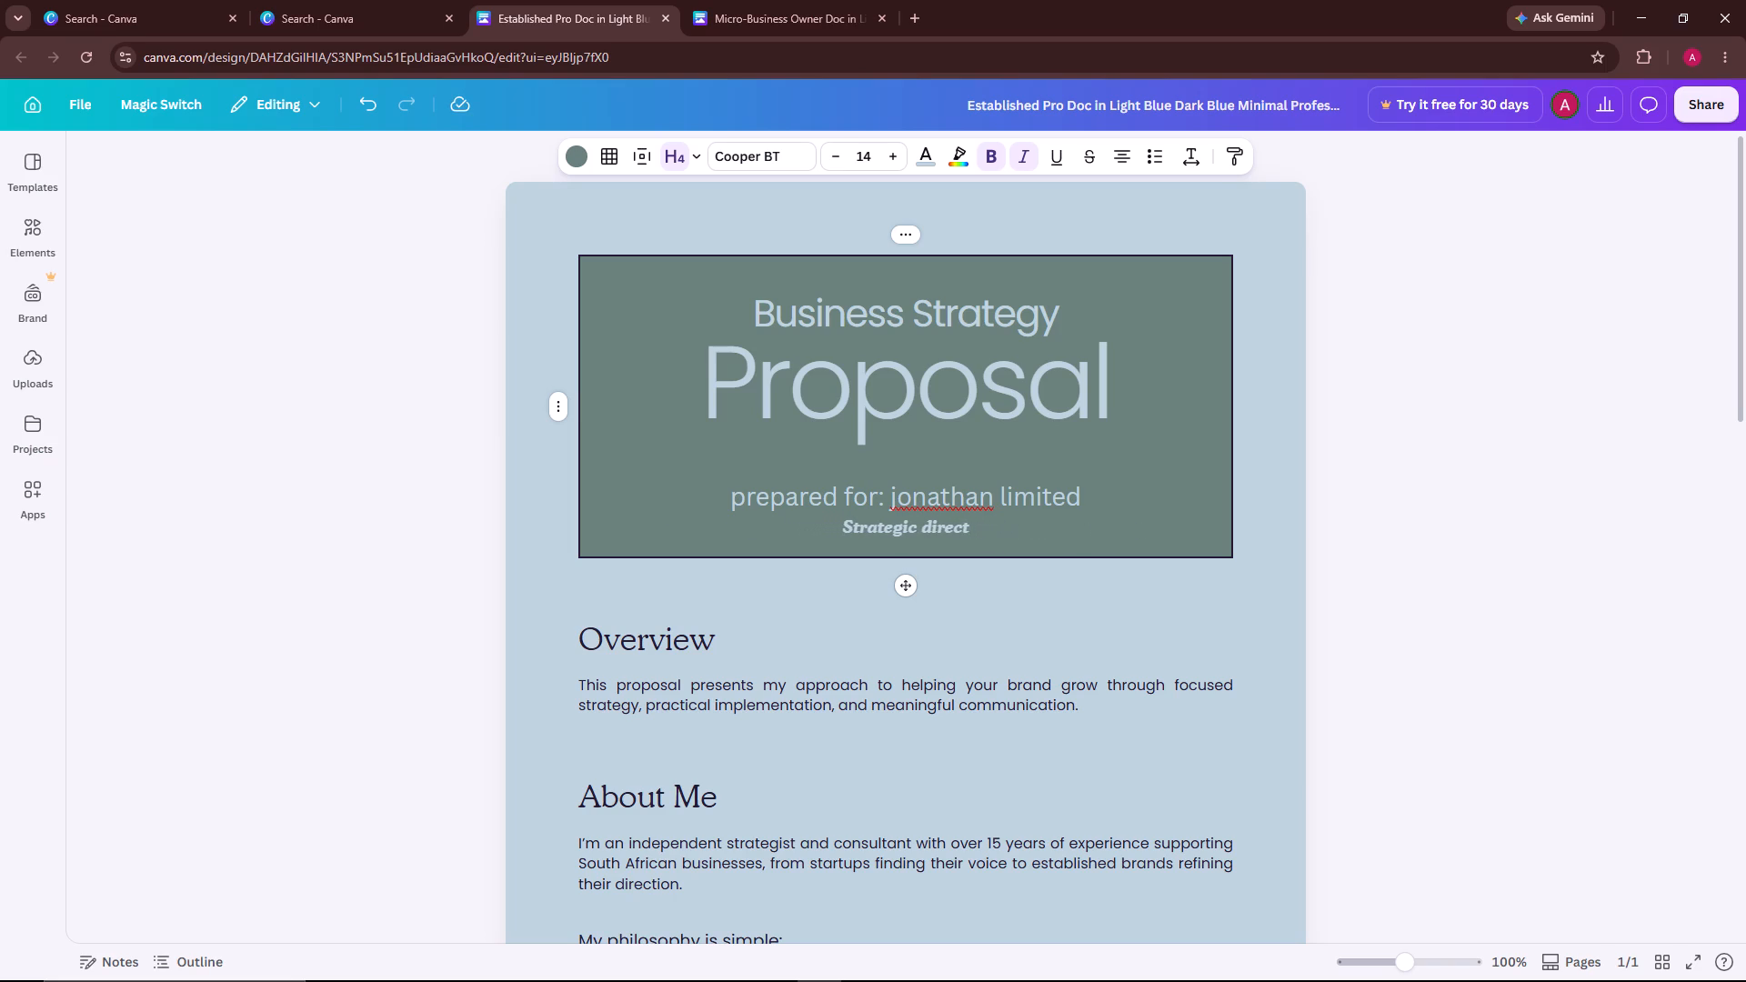
{"action": "key", "text": "BackSpace"}
{"action": "key", "text": "BackSpace"}
{"action": "key", "text": "BackSpace"}
{"action": "key", "text": "BackSpace"}
{"action": "key", "text": "BackSpace"}
{"action": "key", "text": "BackSpace"}
{"action": "key", "text": "g"}
{"action": "type", "text": "ro"}
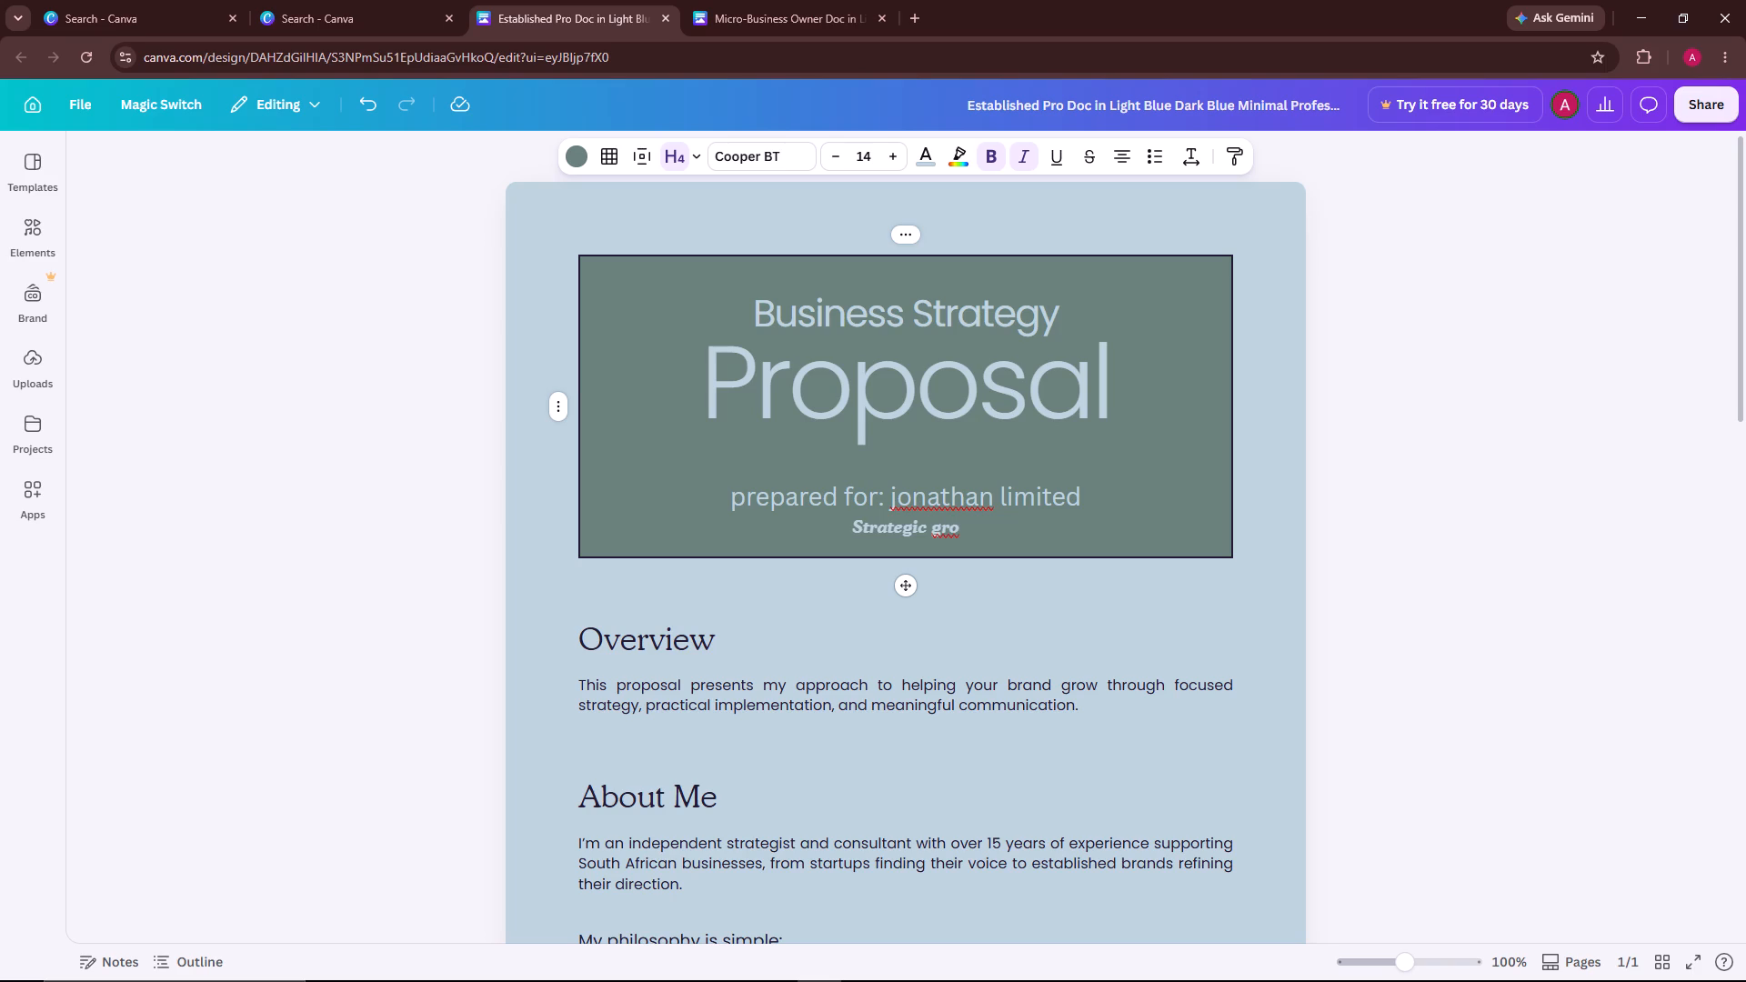
{"action": "type", "text": "wth"}
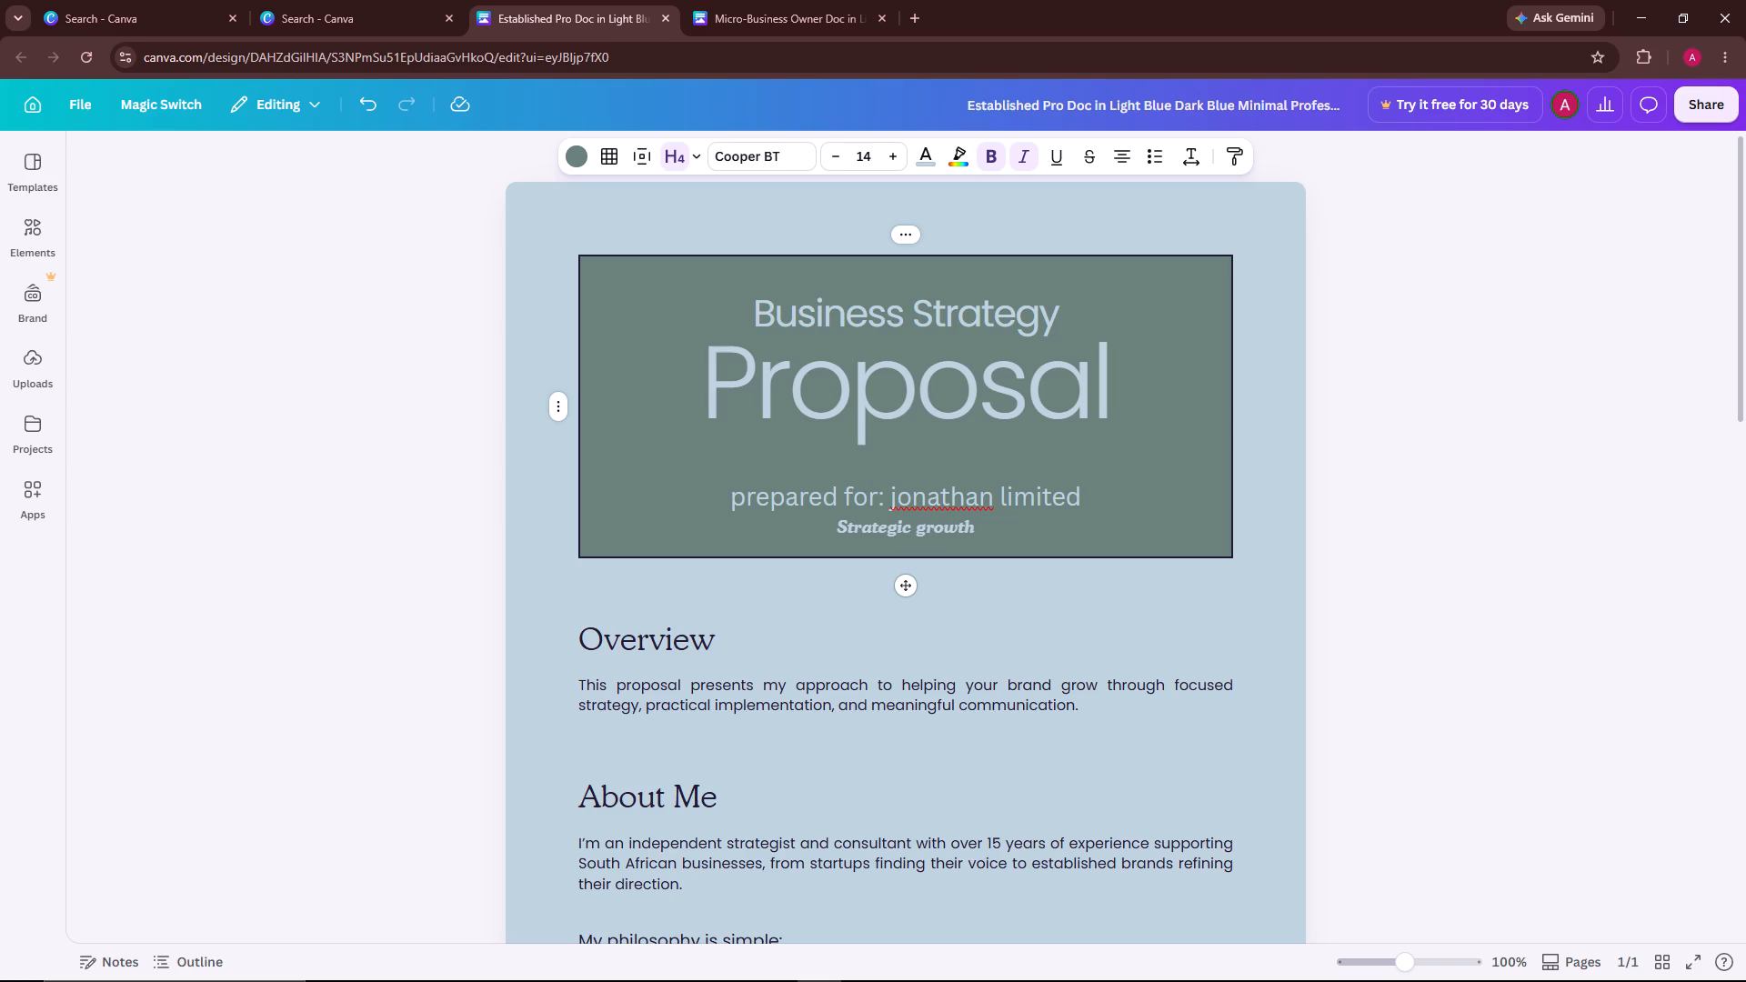
{"action": "key", "text": "space"}
{"action": "type", "text": "thr"}
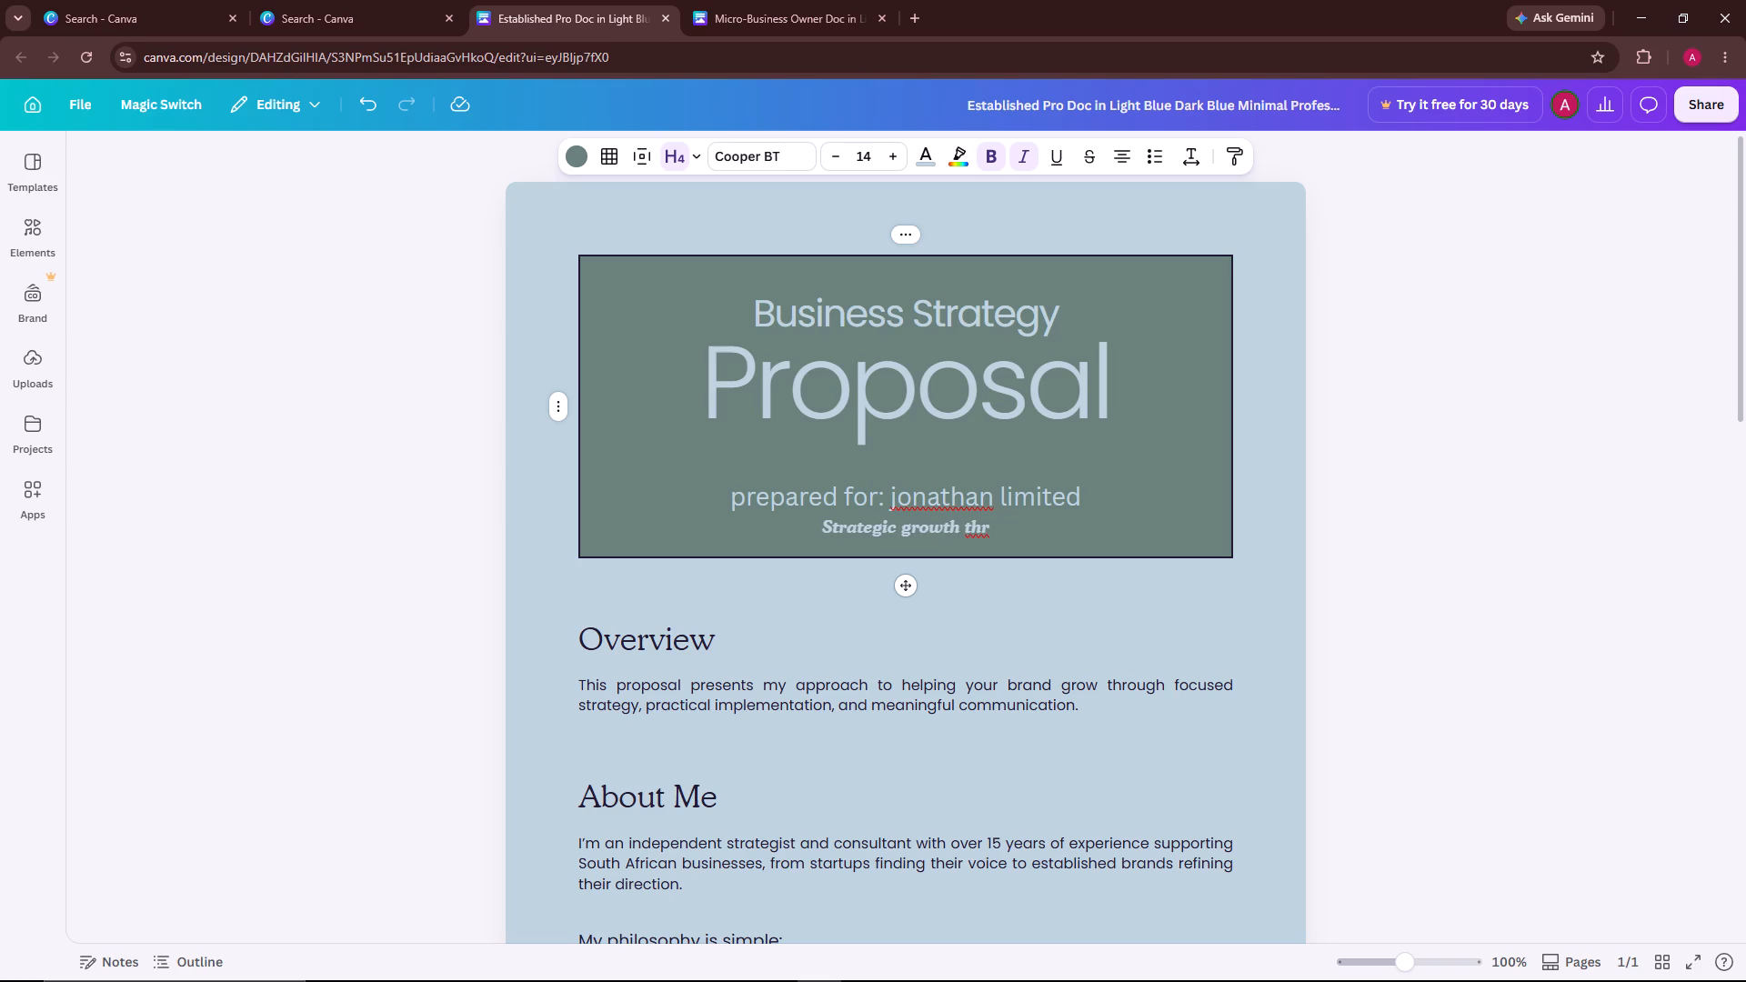
{"action": "type", "text": "ou"}
{"action": "type", "text": "gh"}
{"action": "key", "text": "space"}
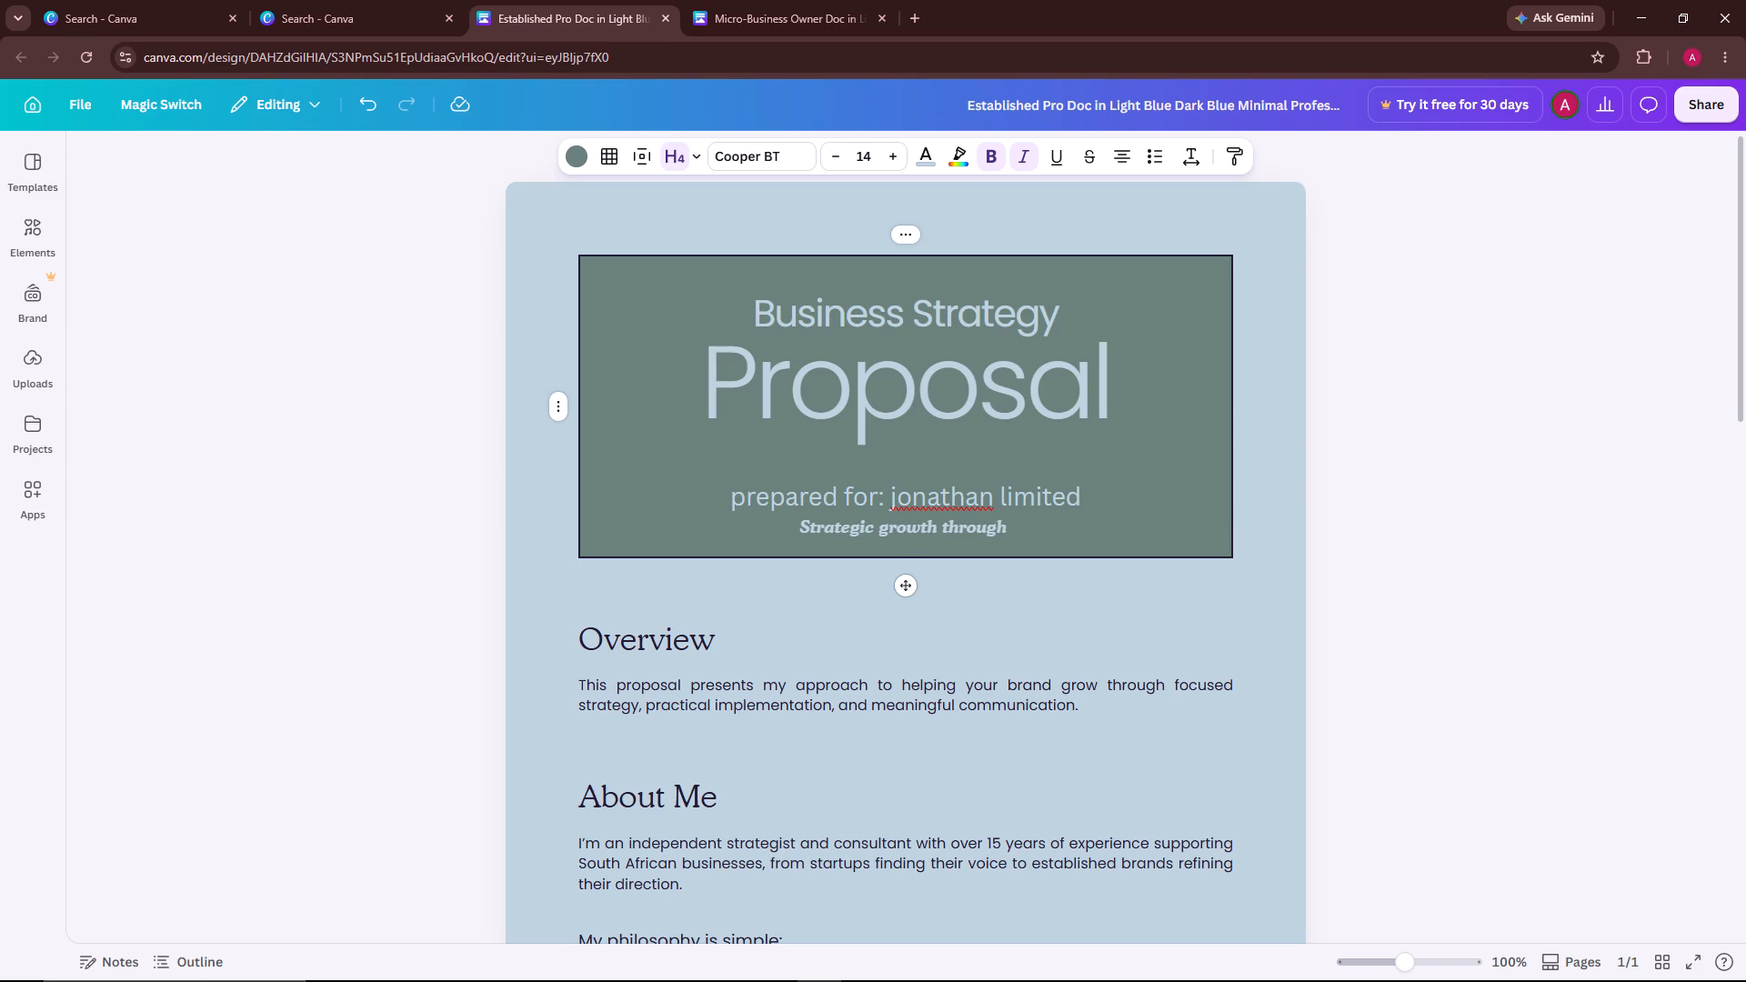
{"action": "type", "text": "smart"}
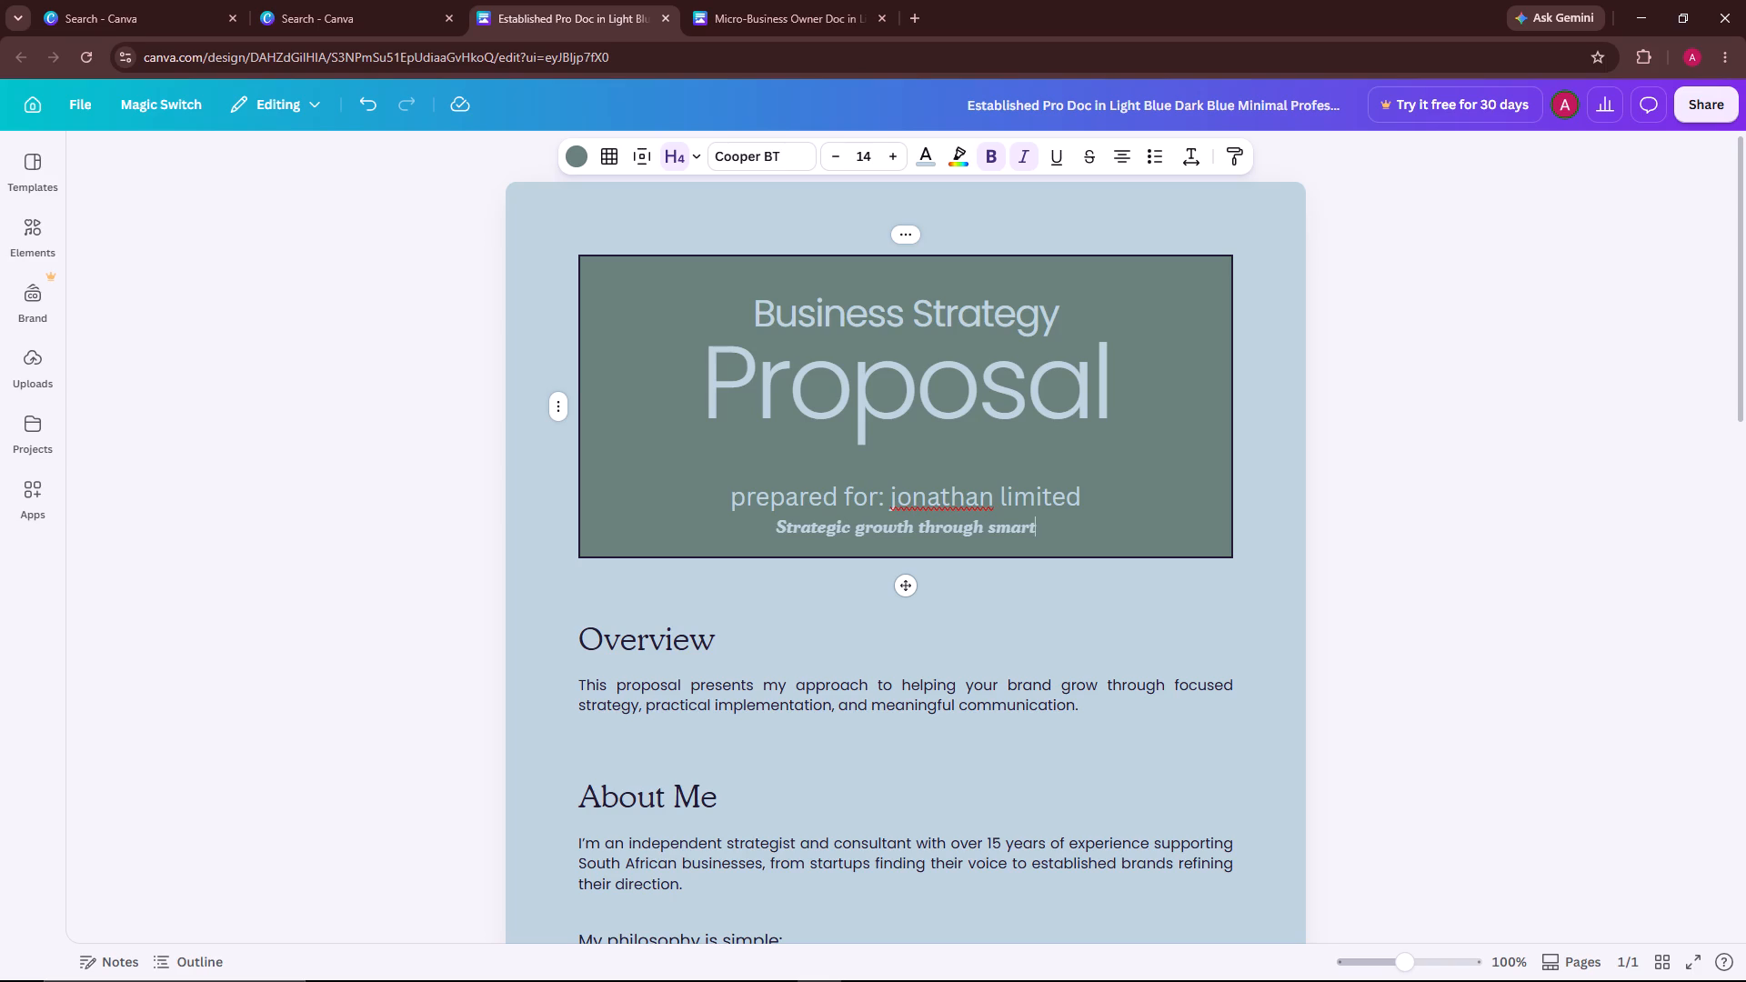
{"action": "key", "text": "space"}
{"action": "type", "text": "marketing"}
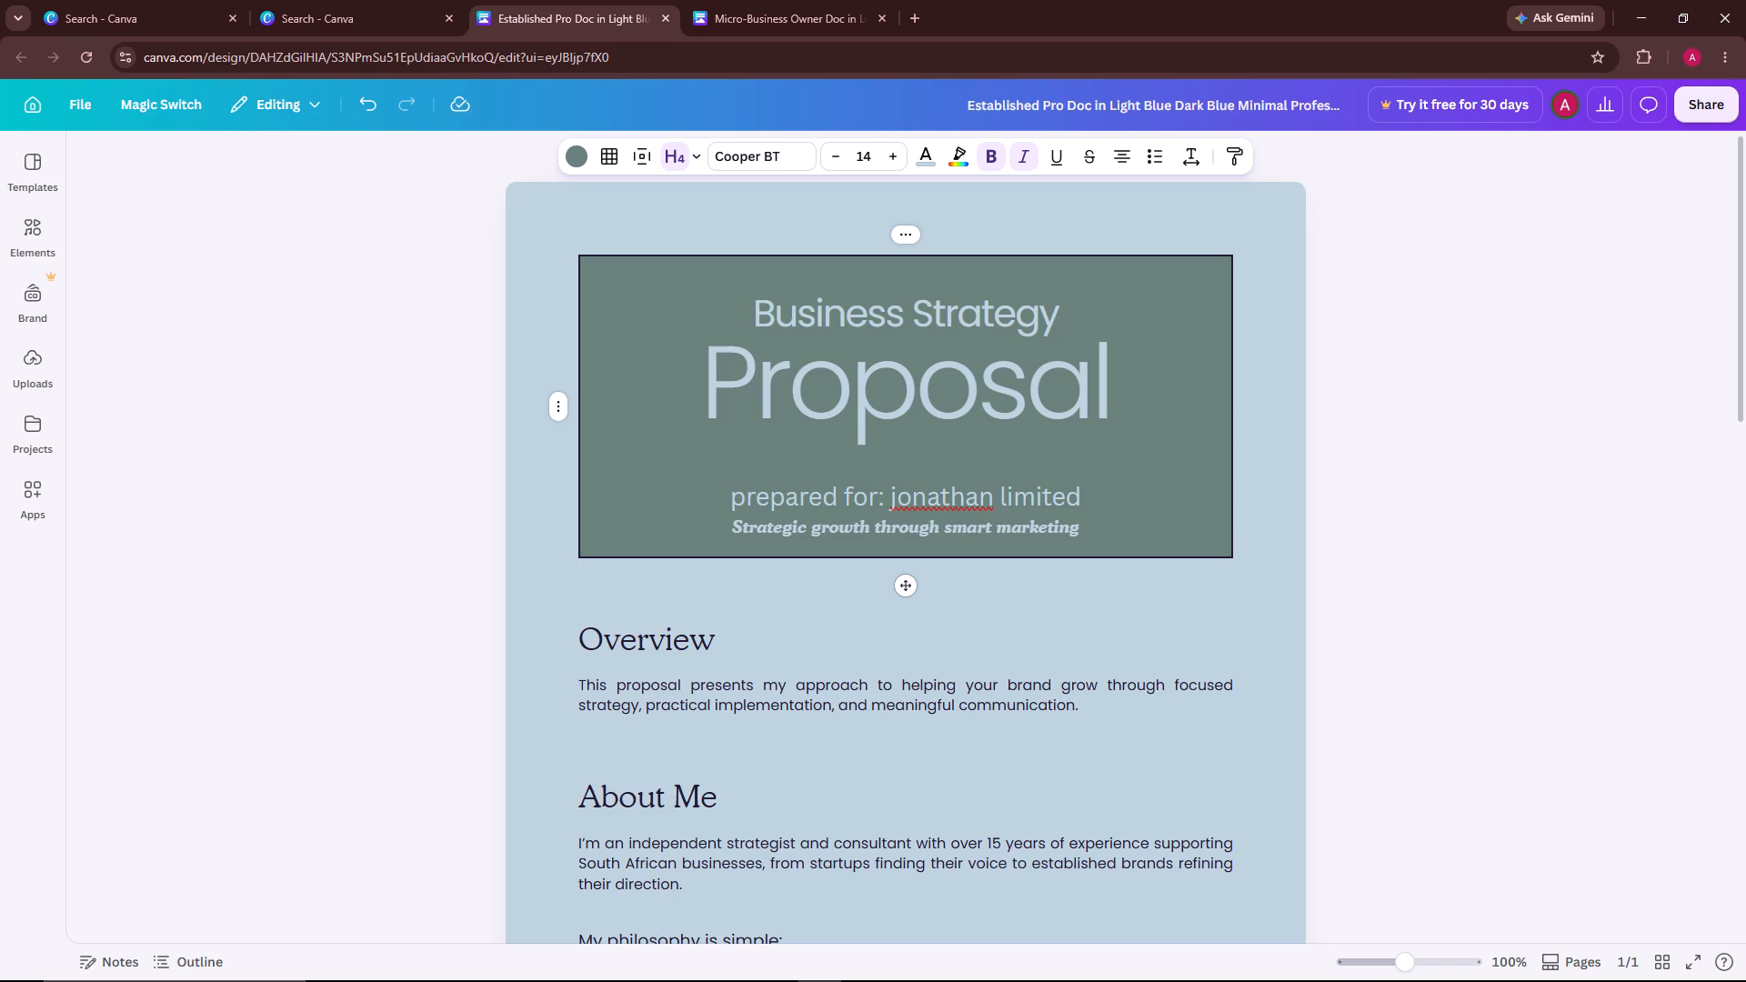
{"action": "key", "text": "comma"}
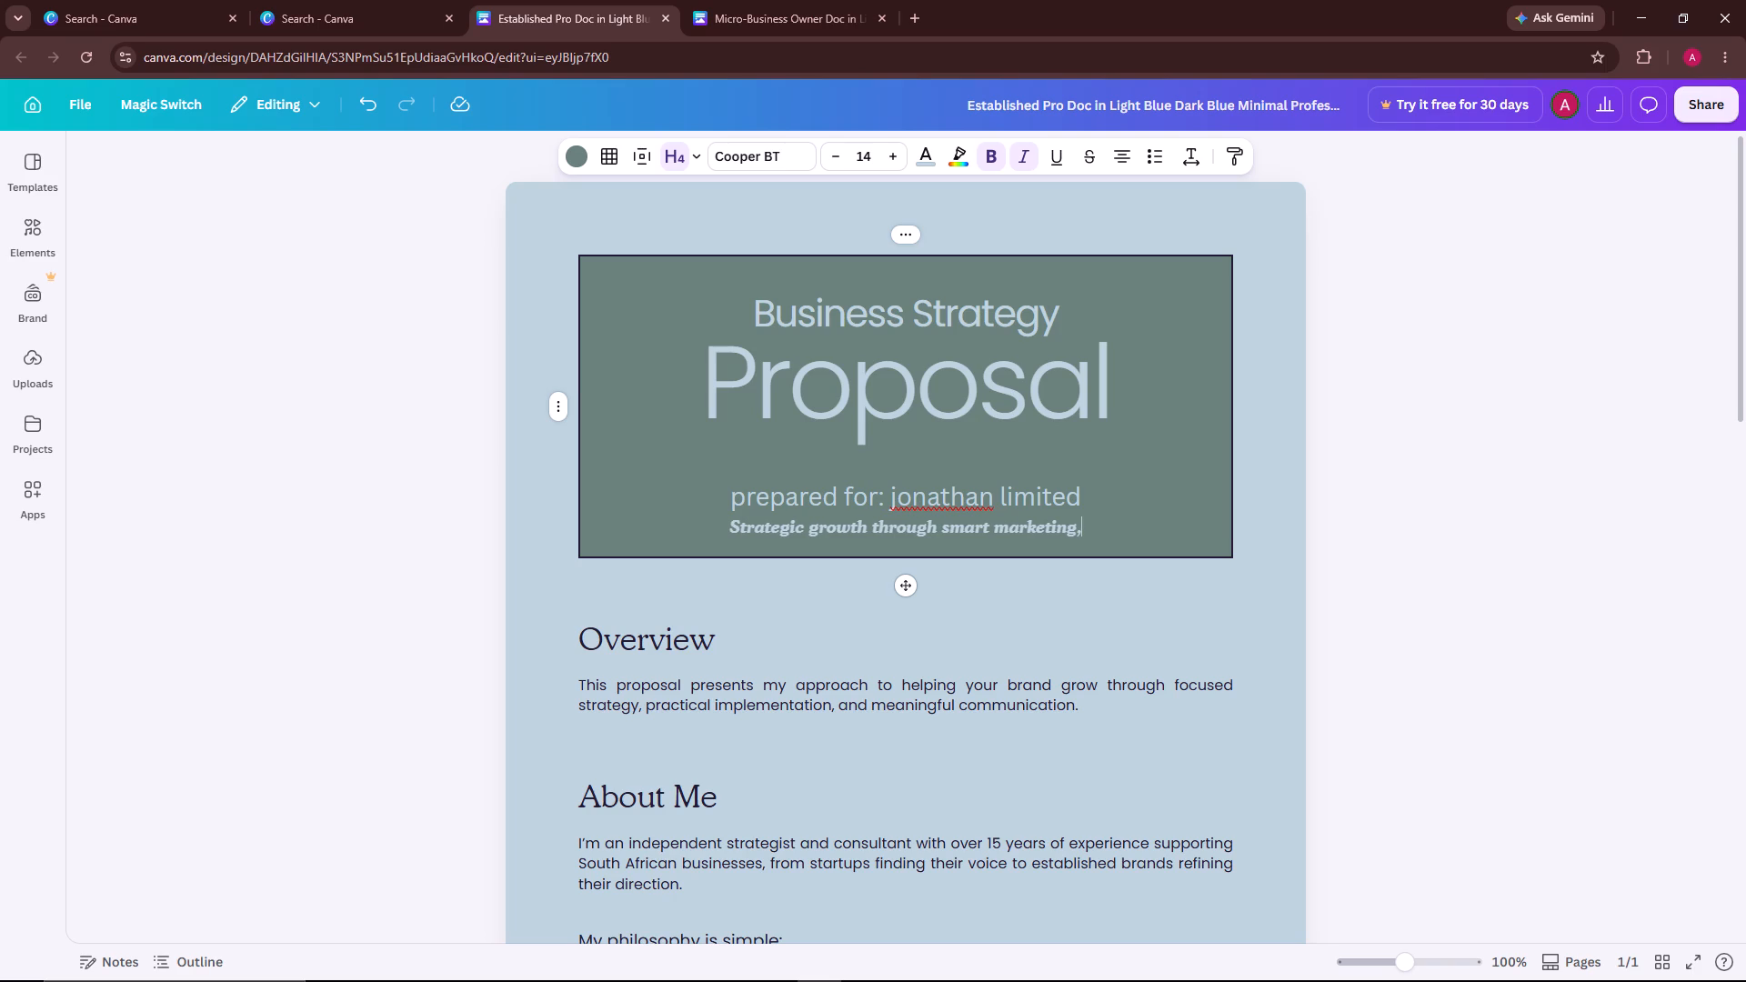
{"action": "type", "text": "st"}
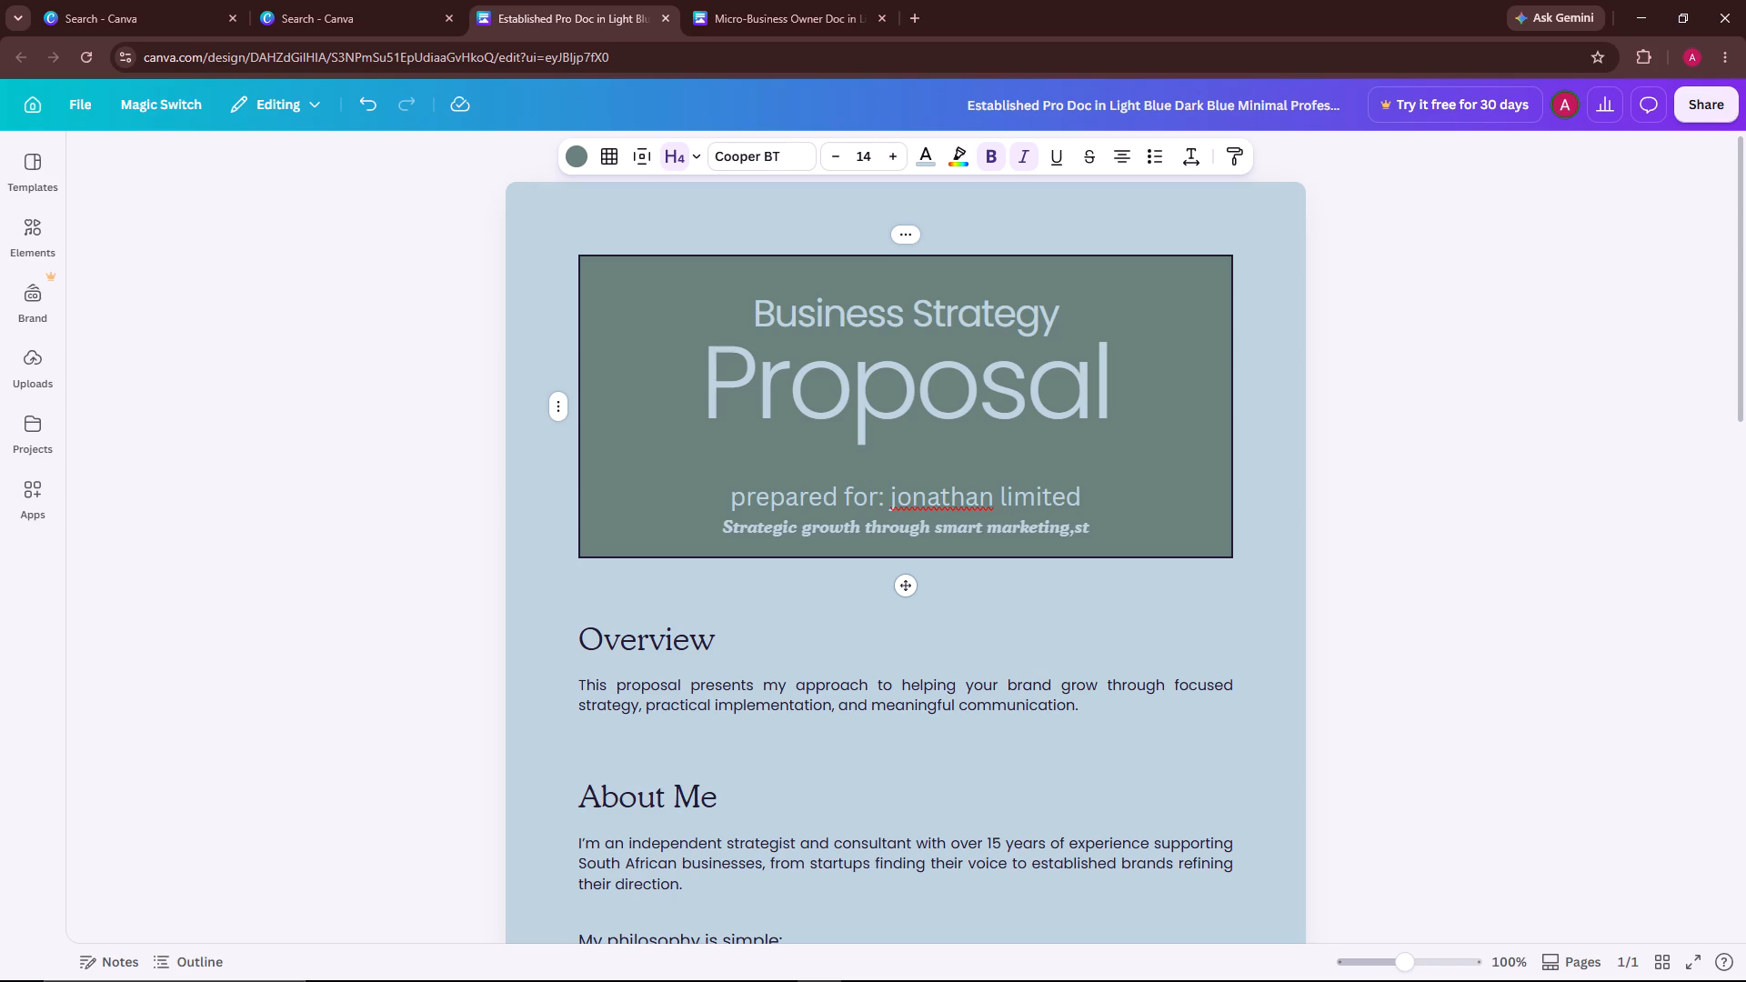
{"action": "type", "text": "rong"}
{"action": "key", "text": "space"}
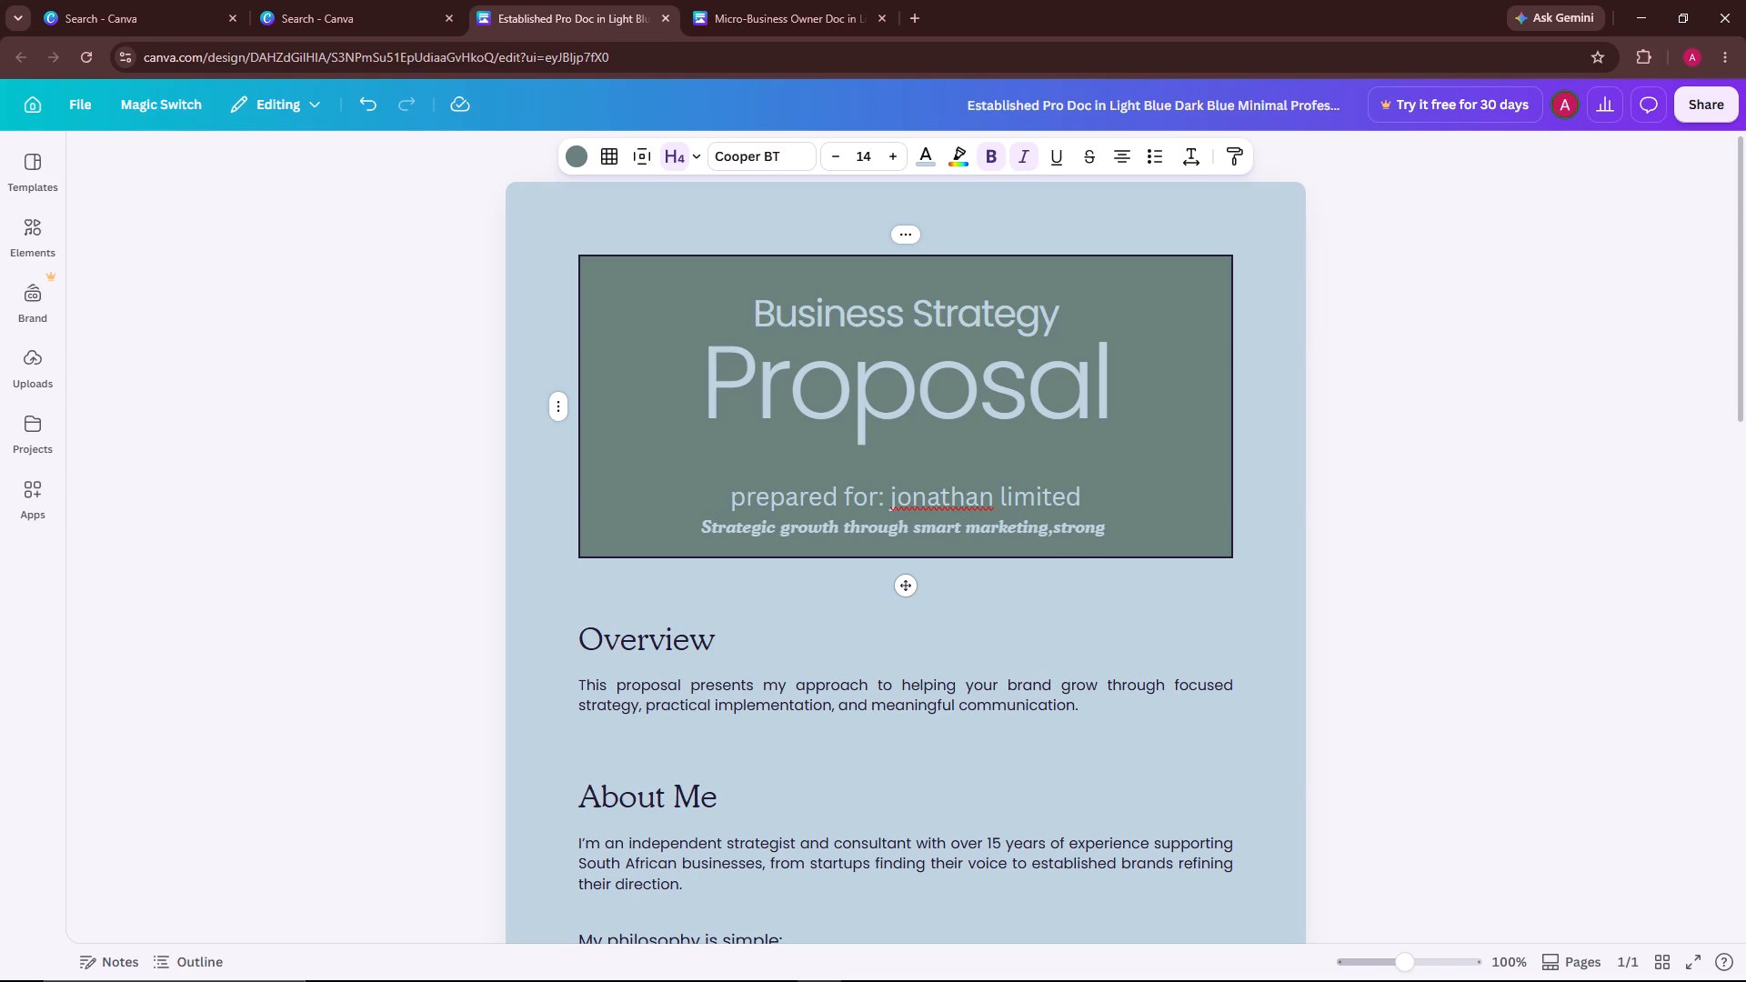
{"action": "type", "text": "branding"}
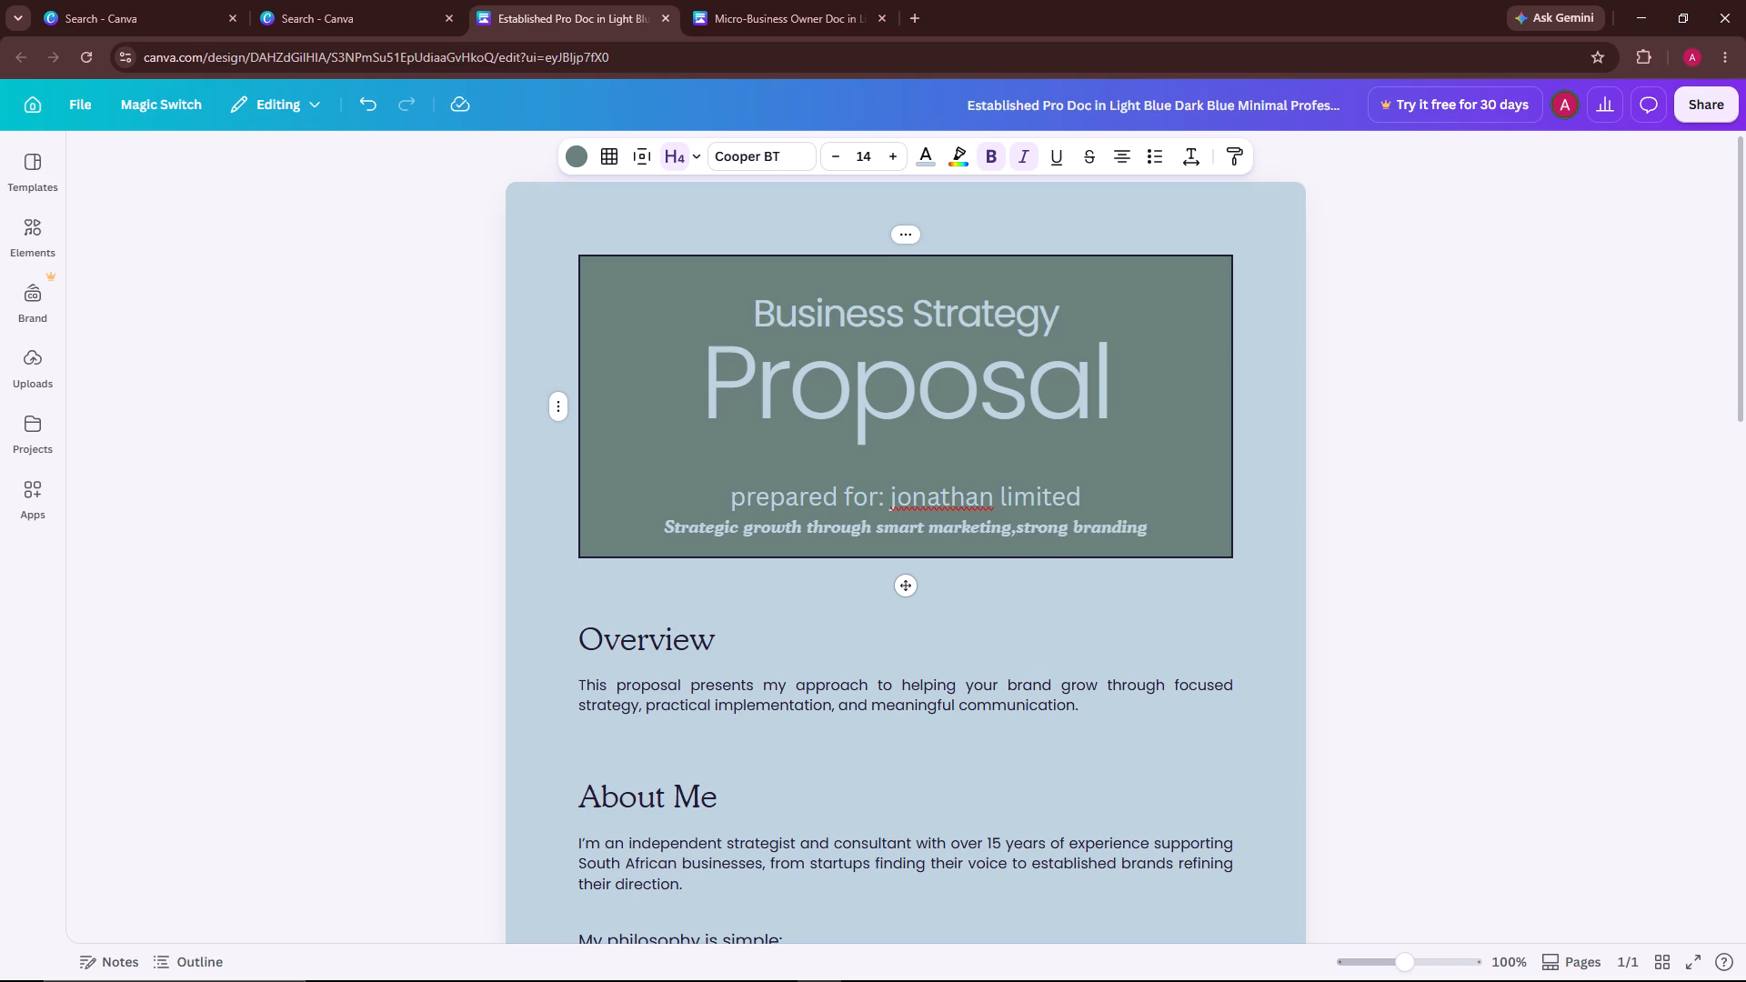
{"action": "type", "text": ",and"}
{"action": "key", "text": "space"}
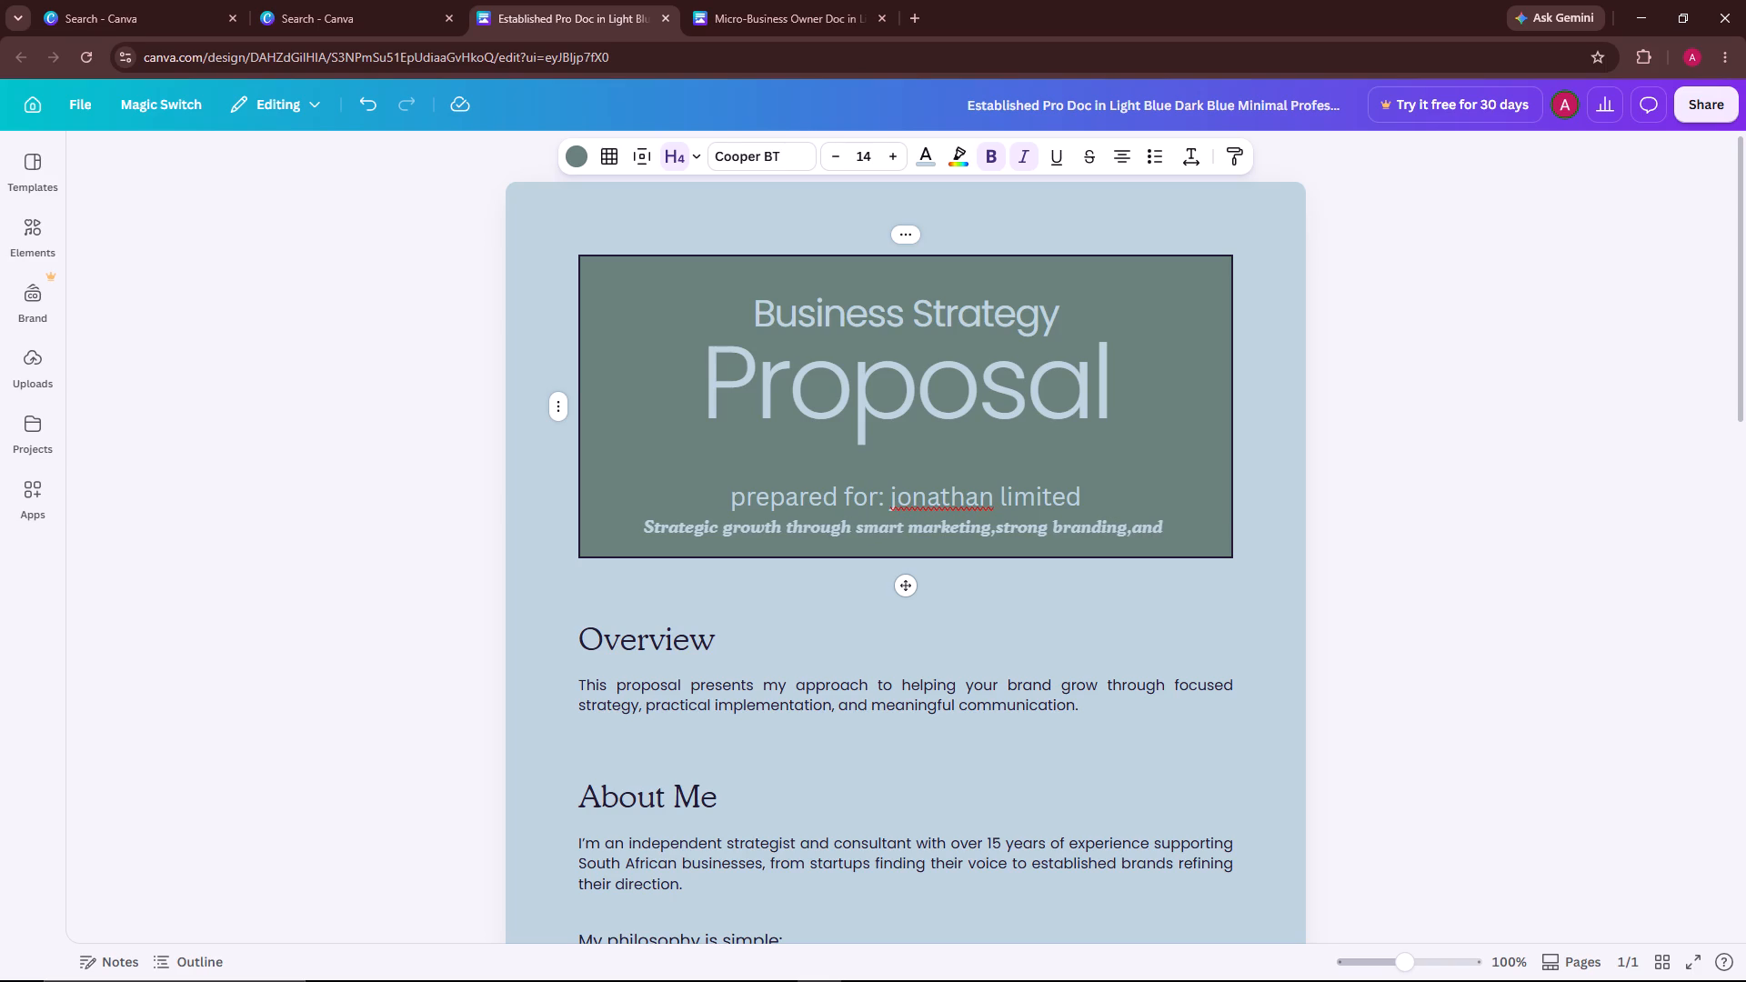
{"action": "key", "text": "c"}
{"action": "type", "text": "us"}
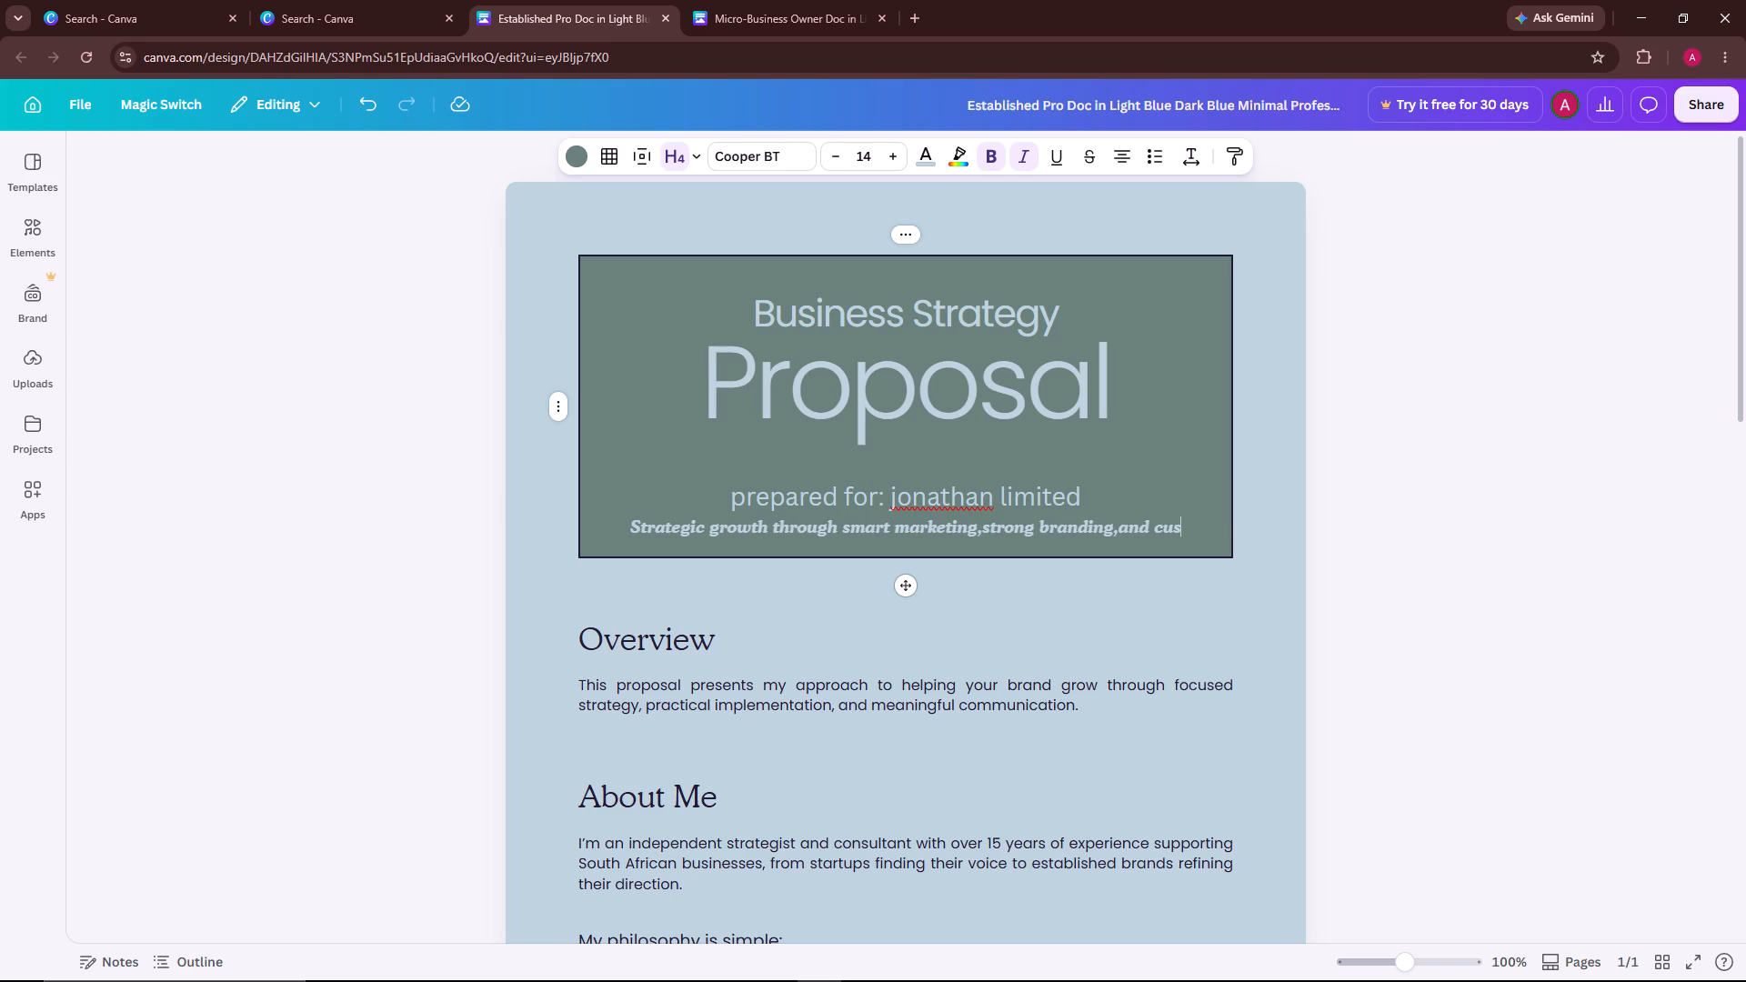
{"action": "type", "text": "tomer"}
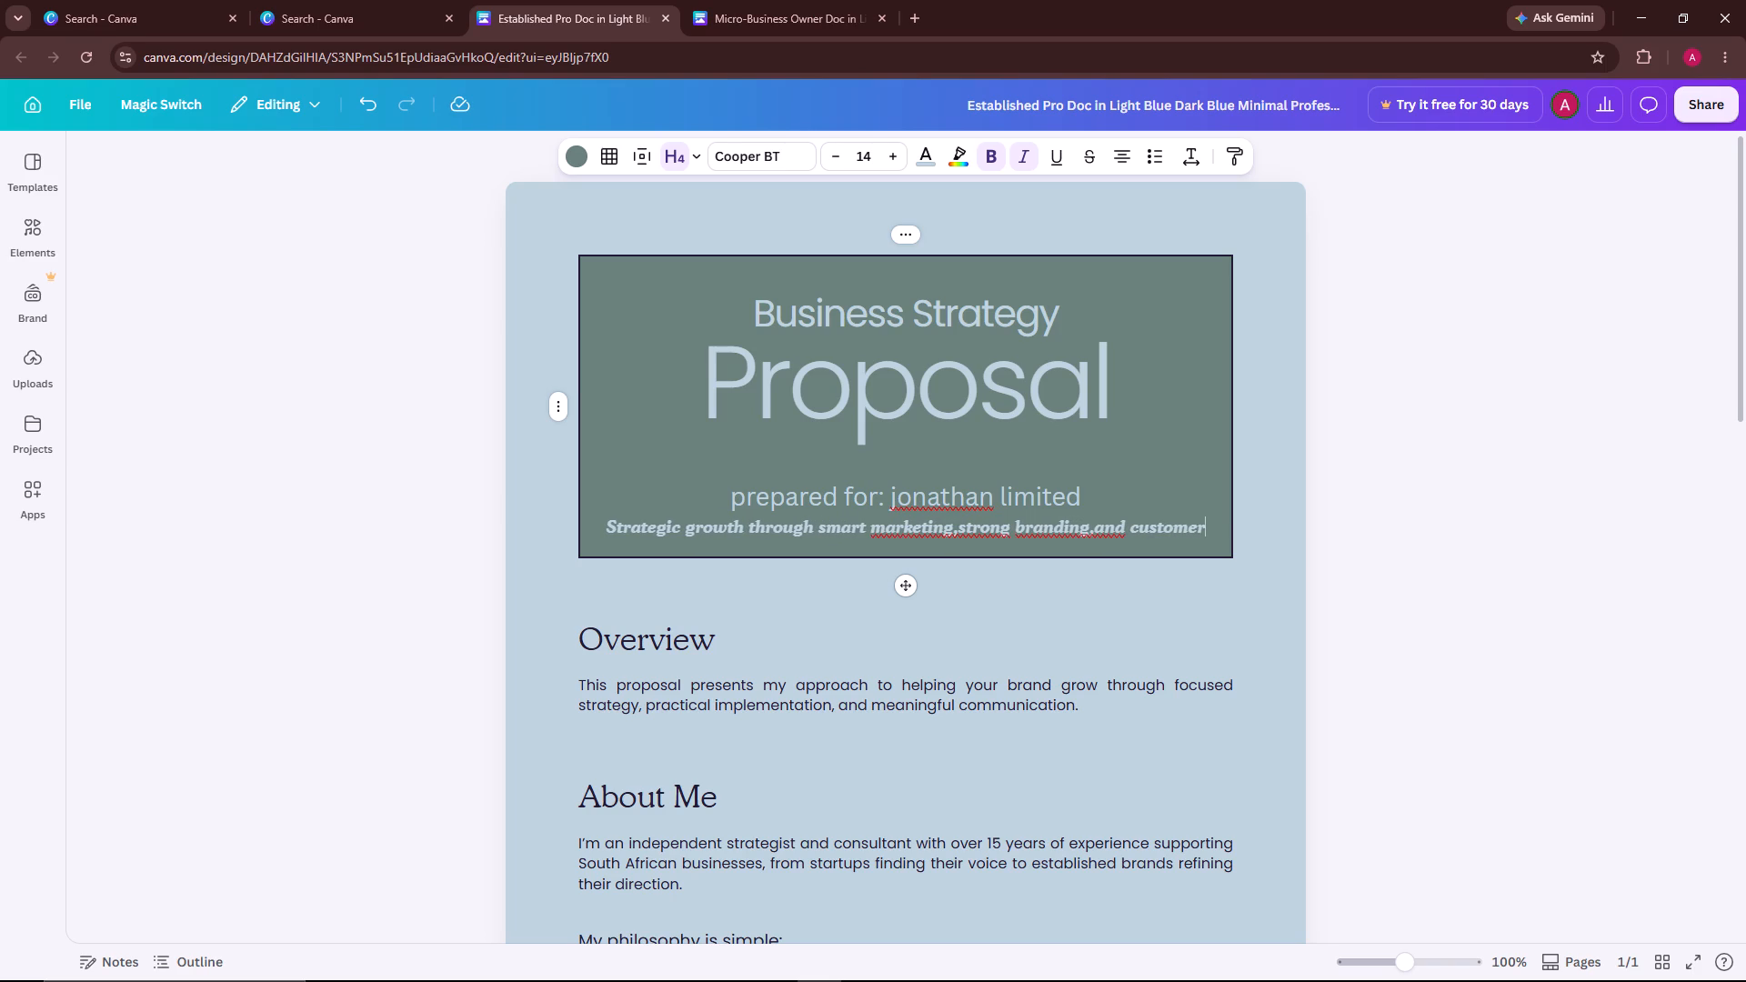
{"action": "key", "text": "space"}
{"action": "type", "text": "trust"}
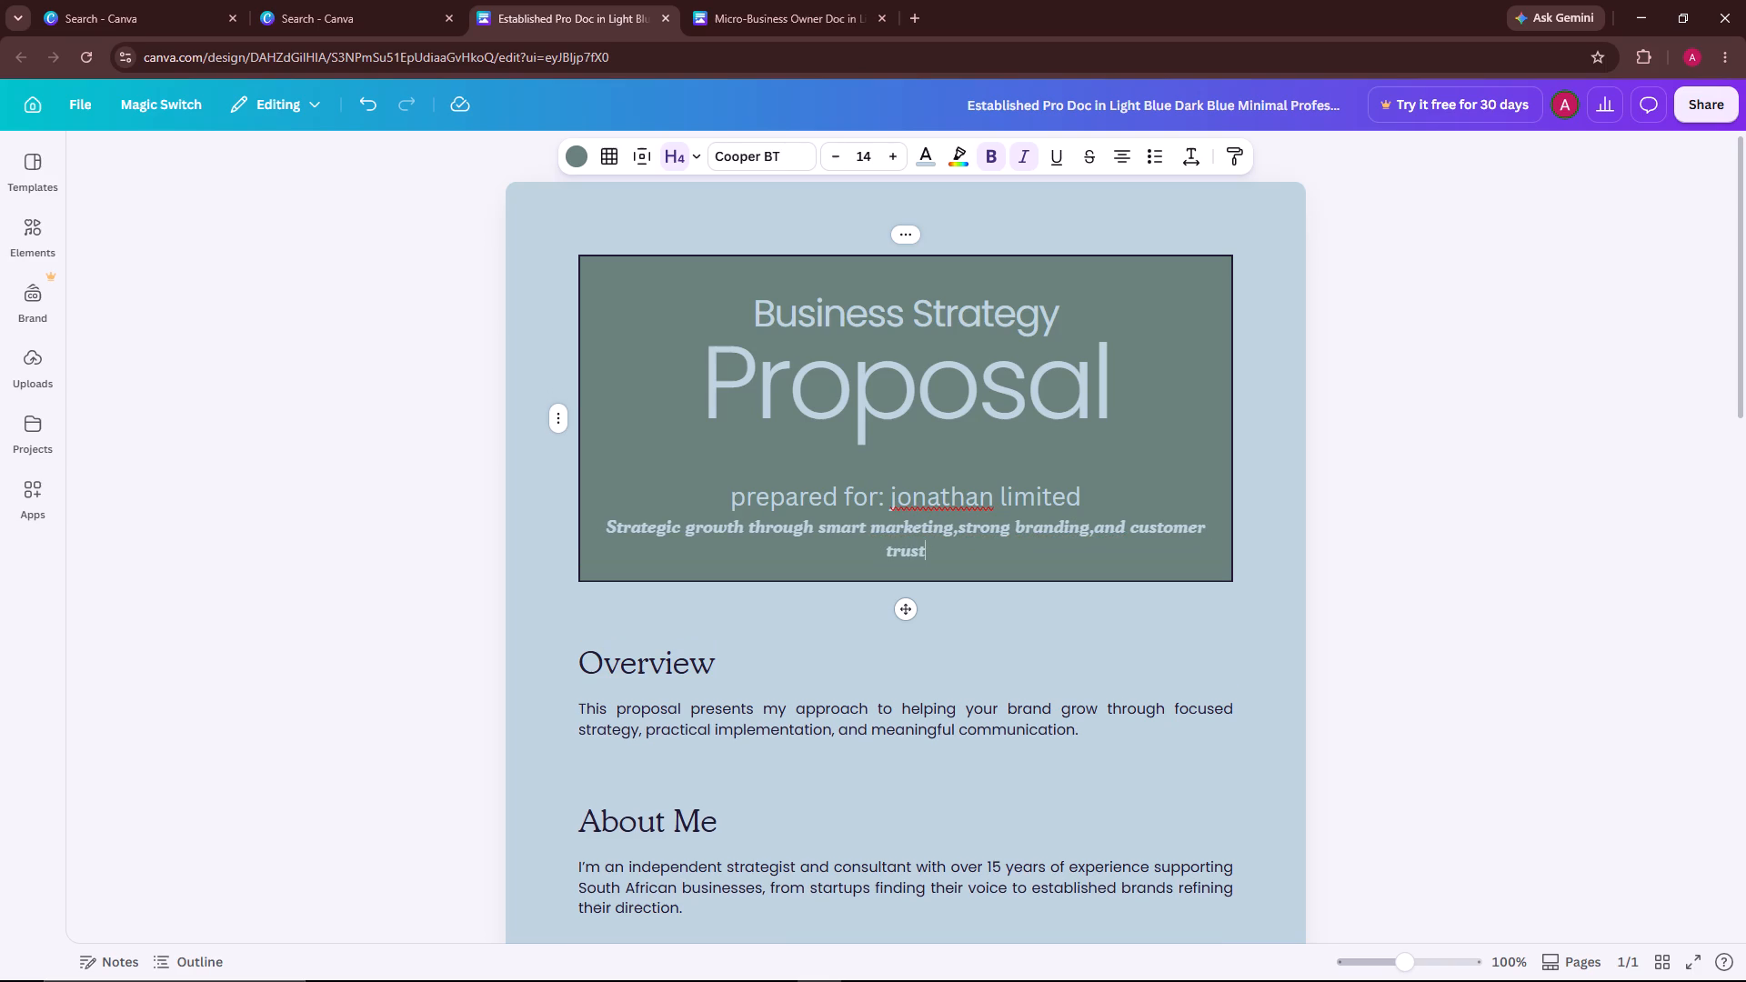
{"action": "key", "text": "period"}
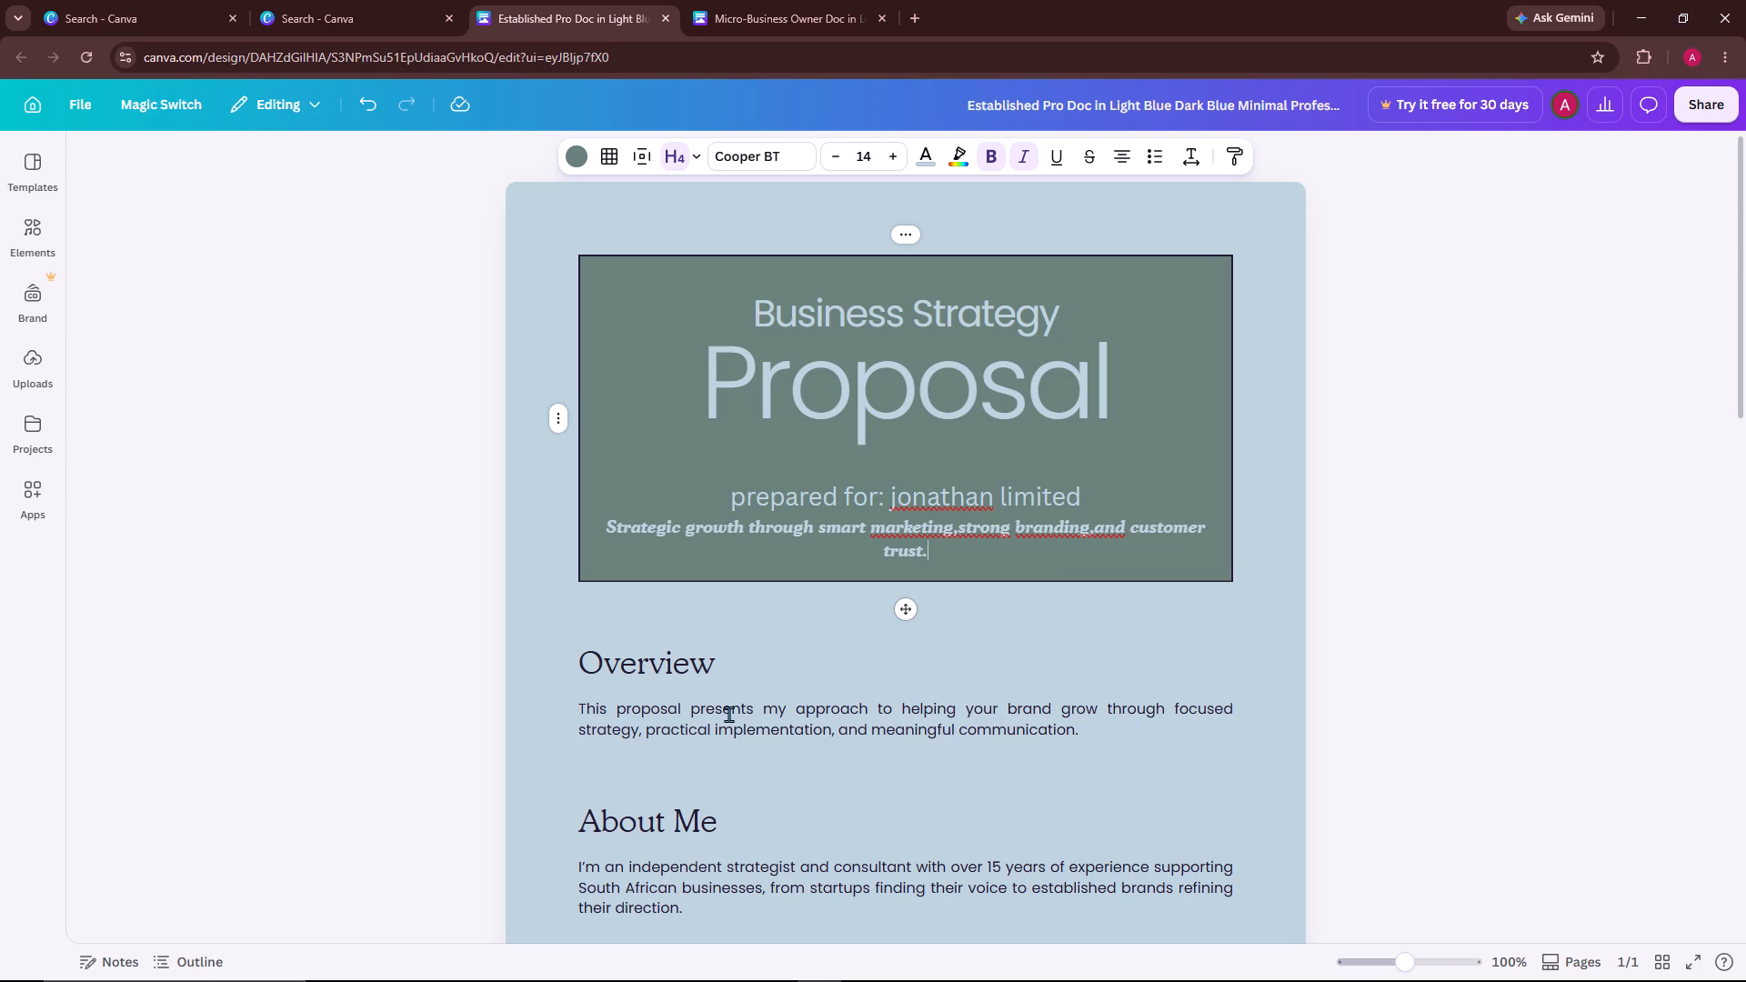
Replace the Overview paragraph's text following "This proposal" with "outlines a strawgic approach".
{"action": "left_click_drag", "start_coordinate": [694, 707], "coordinate": [1124, 753]}
{"action": "left_click", "coordinate": [931, 692]}
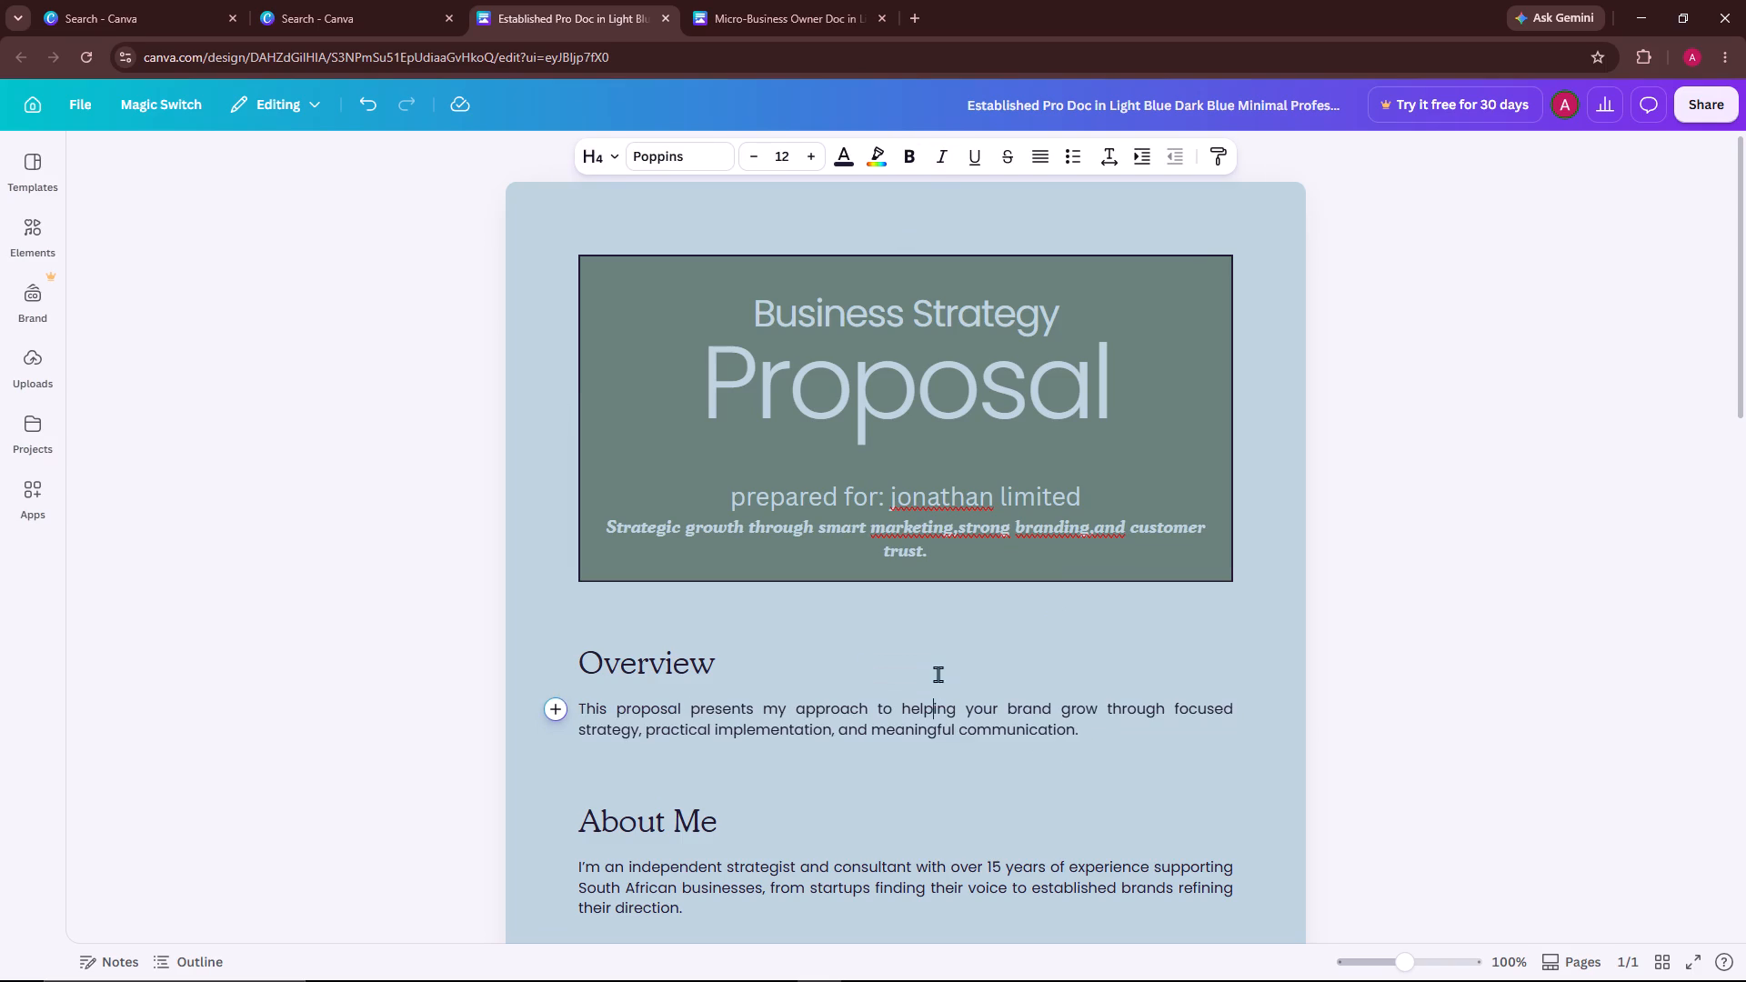
{"action": "left_click_drag", "start_coordinate": [687, 702], "coordinate": [1073, 753]}
{"action": "key", "text": "BackSpace"}
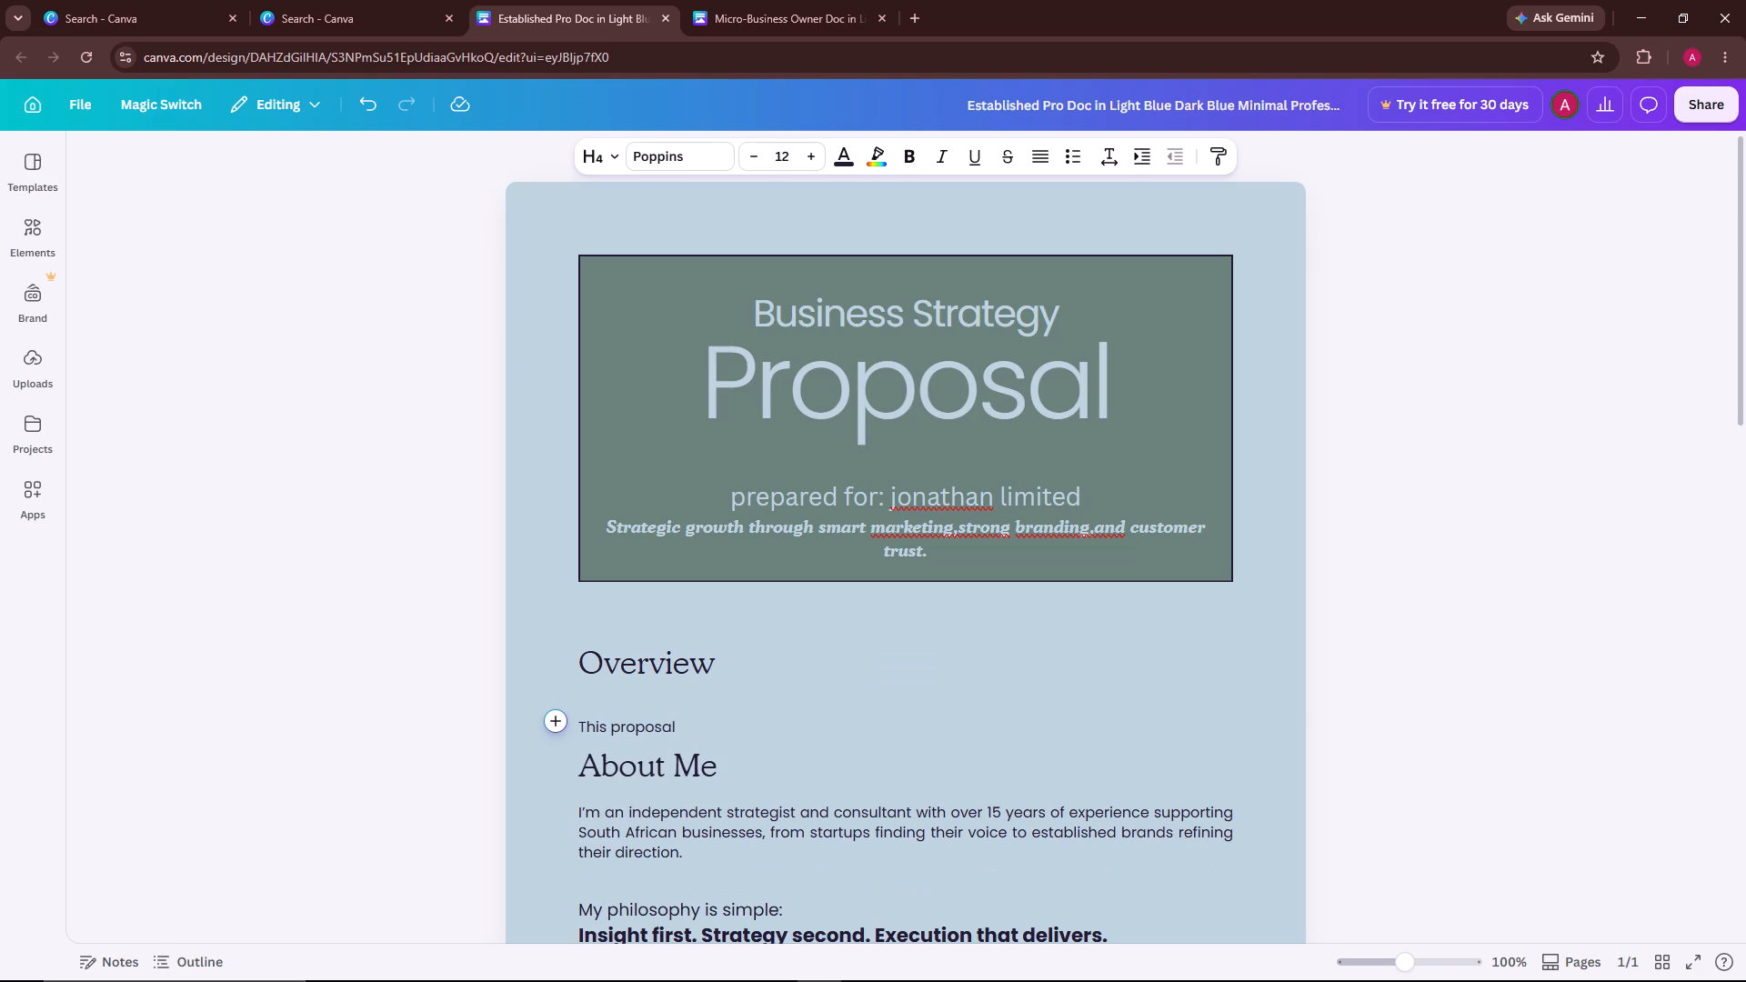
{"action": "type", "text": "outlin"}
{"action": "key", "text": "BackSpace"}
{"action": "key", "text": "BackSpace"}
{"action": "key", "text": "i"}
{"action": "type", "text": "nes"}
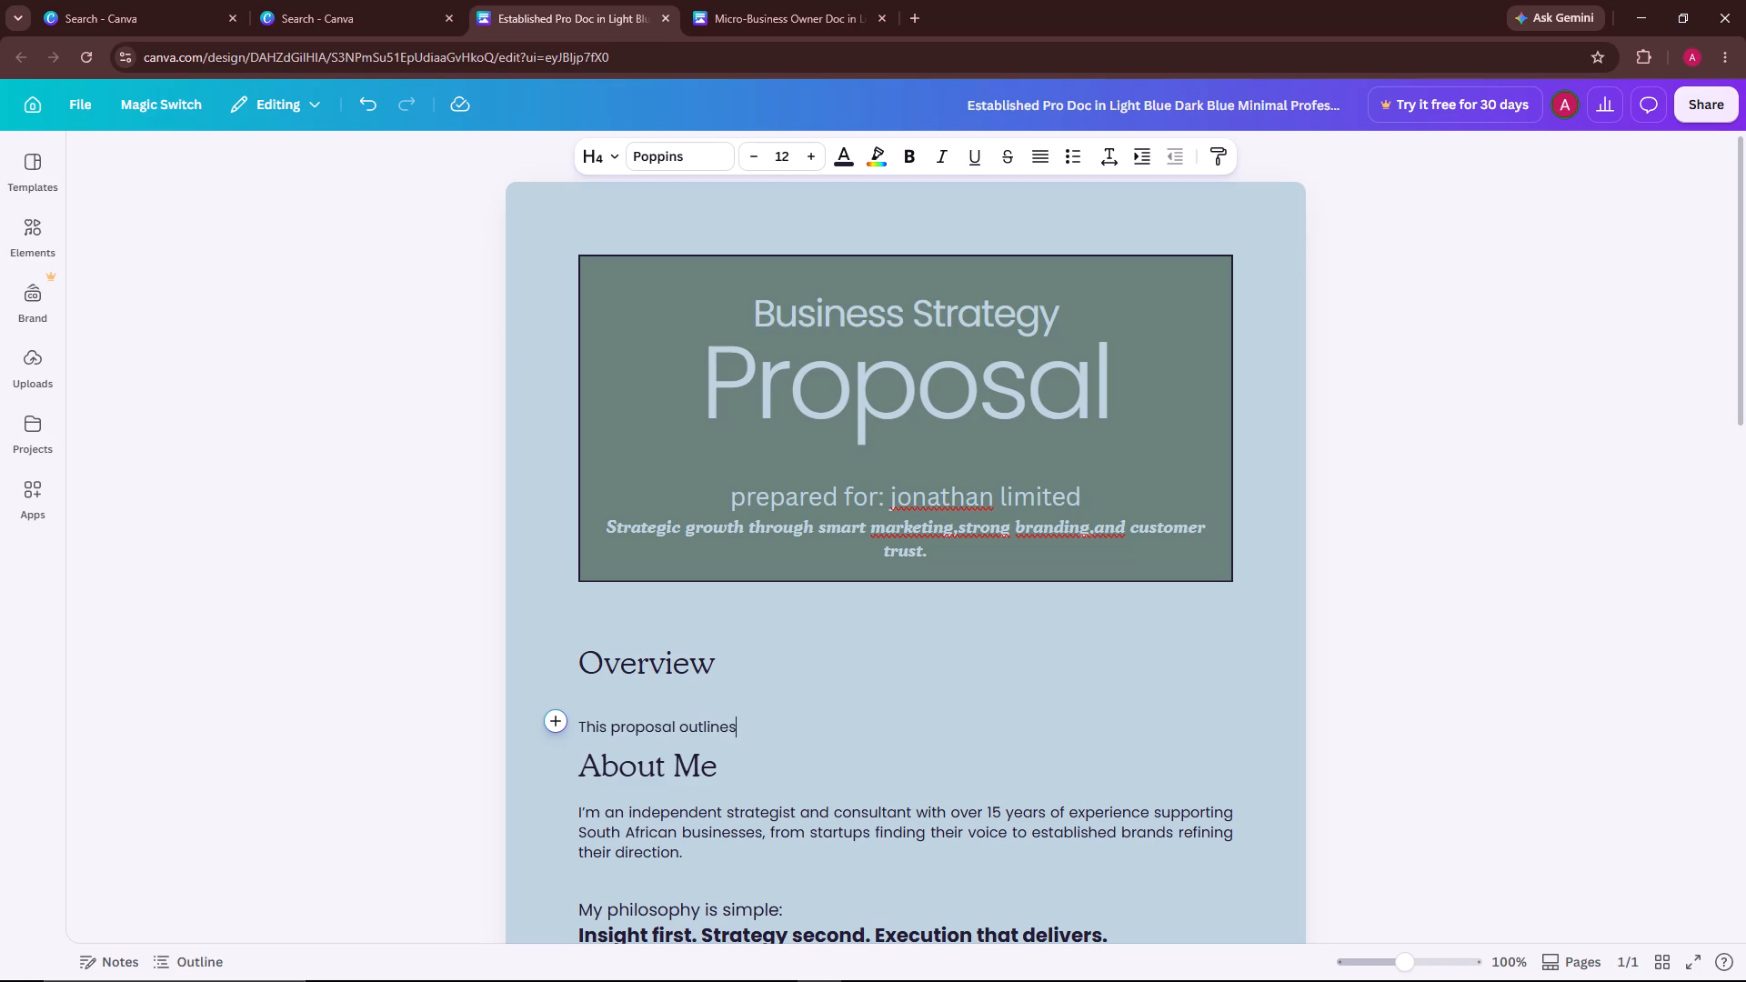
{"action": "key", "text": "space"}
{"action": "type", "text": "a"}
{"action": "key", "text": "space"}
{"action": "type", "text": "str"}
{"action": "key", "text": "a"}
{"action": "type", "text": "wgi"}
{"action": "key", "text": "c"}
{"action": "key", "text": "space"}
{"action": "type", "text": "app"}
{"action": "type", "text": "roa"}
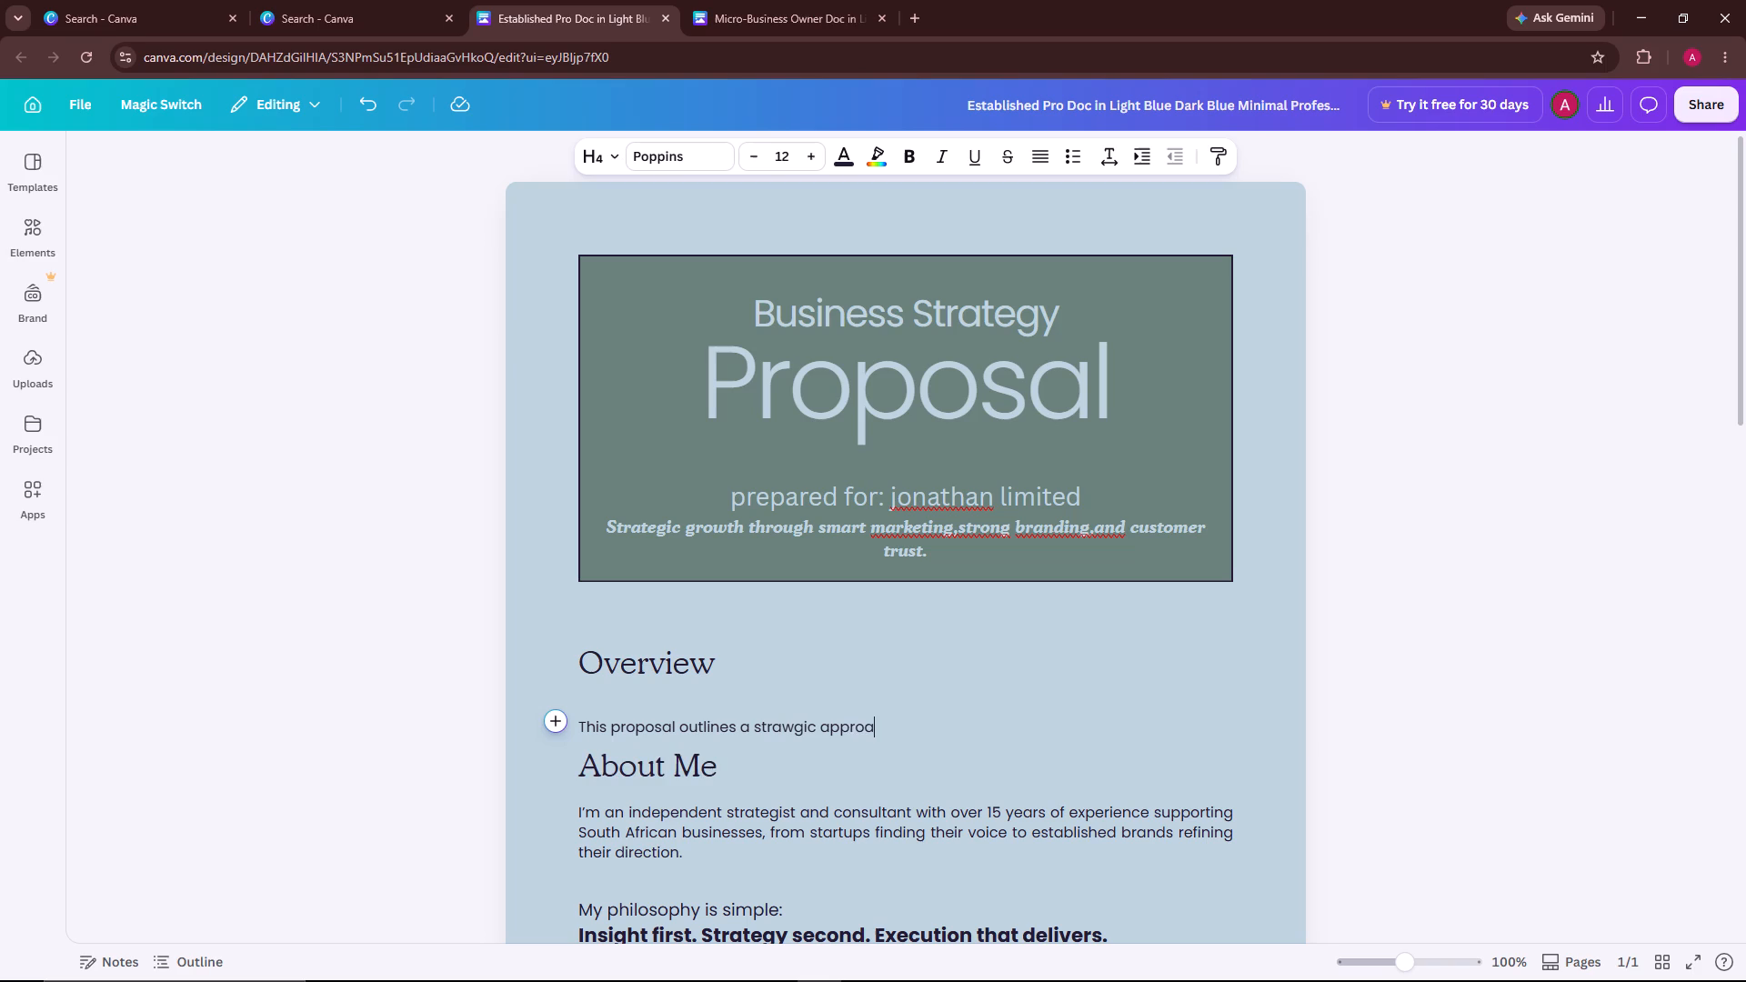
{"action": "type", "text": "ch"}
Continue the Overview sentence with "to bulding and growing".
{"action": "key", "text": "space"}
{"action": "type", "text": "to"}
{"action": "key", "text": "space"}
{"action": "type", "text": "to"}
{"action": "key", "text": "BackSpace"}
{"action": "key", "text": "BackSpace"}
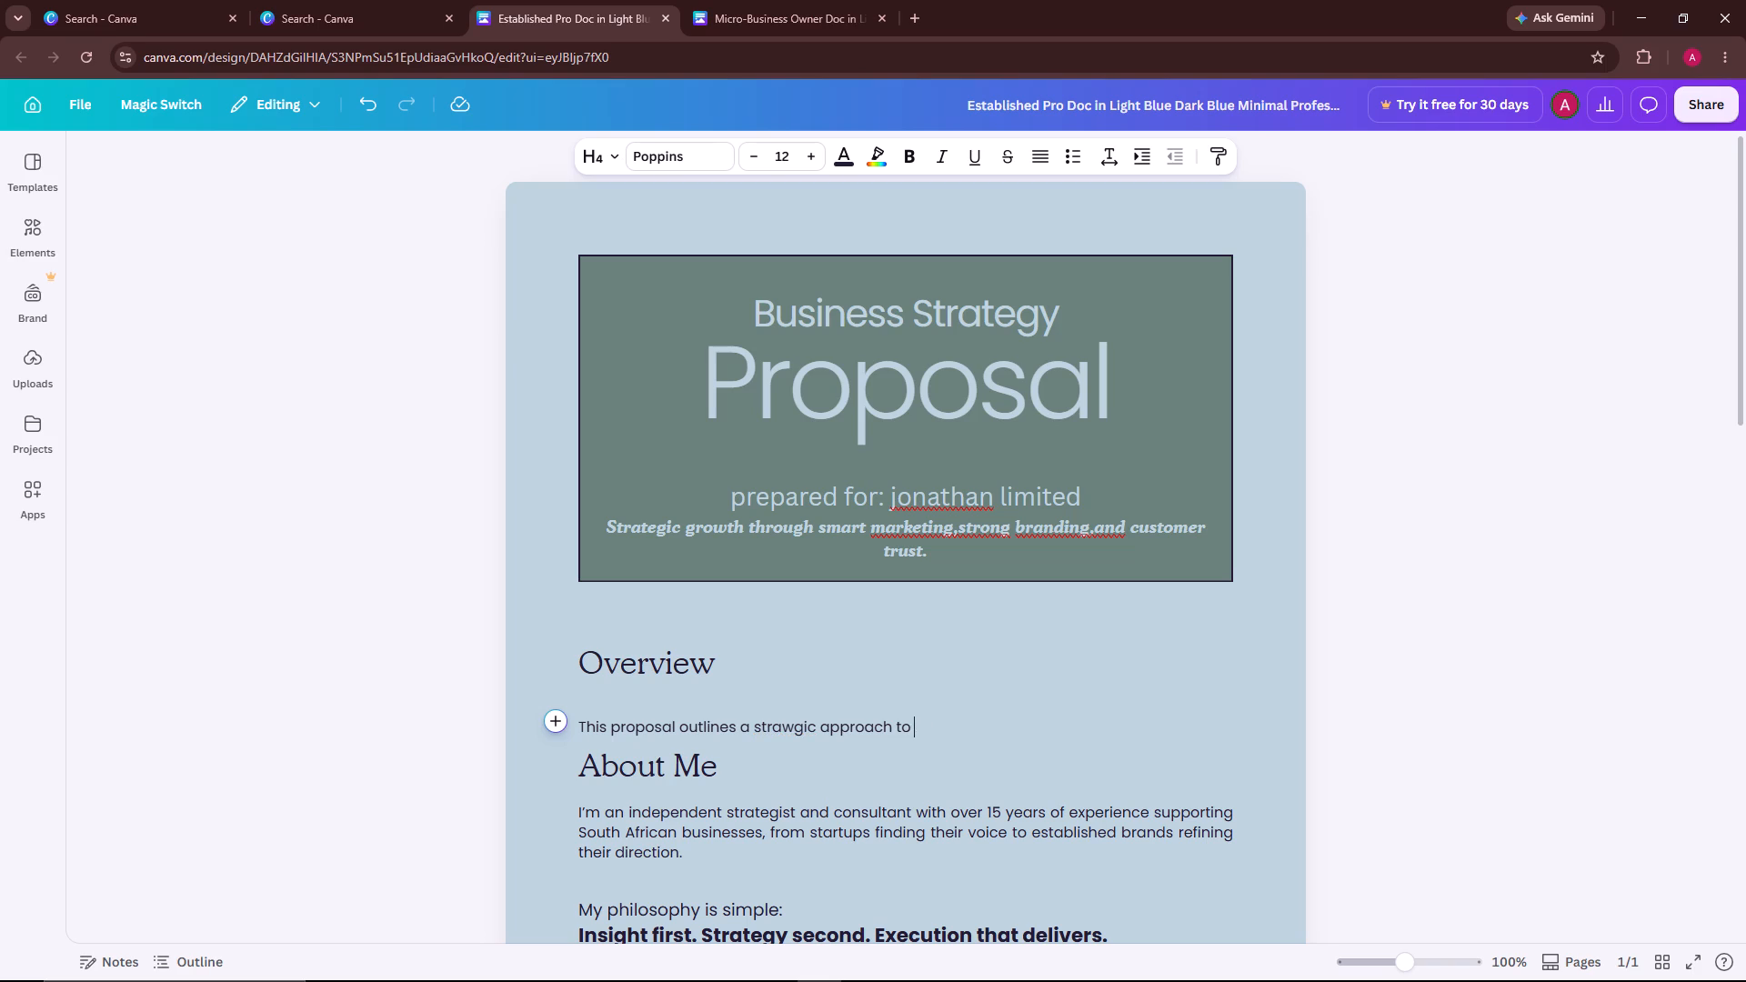
{"action": "key", "text": "BackSpace"}
{"action": "key", "text": "space"}
{"action": "type", "text": "bulding"}
{"action": "key", "text": "space"}
{"action": "type", "text": "and"}
{"action": "key", "text": "space"}
{"action": "key", "text": "g"}
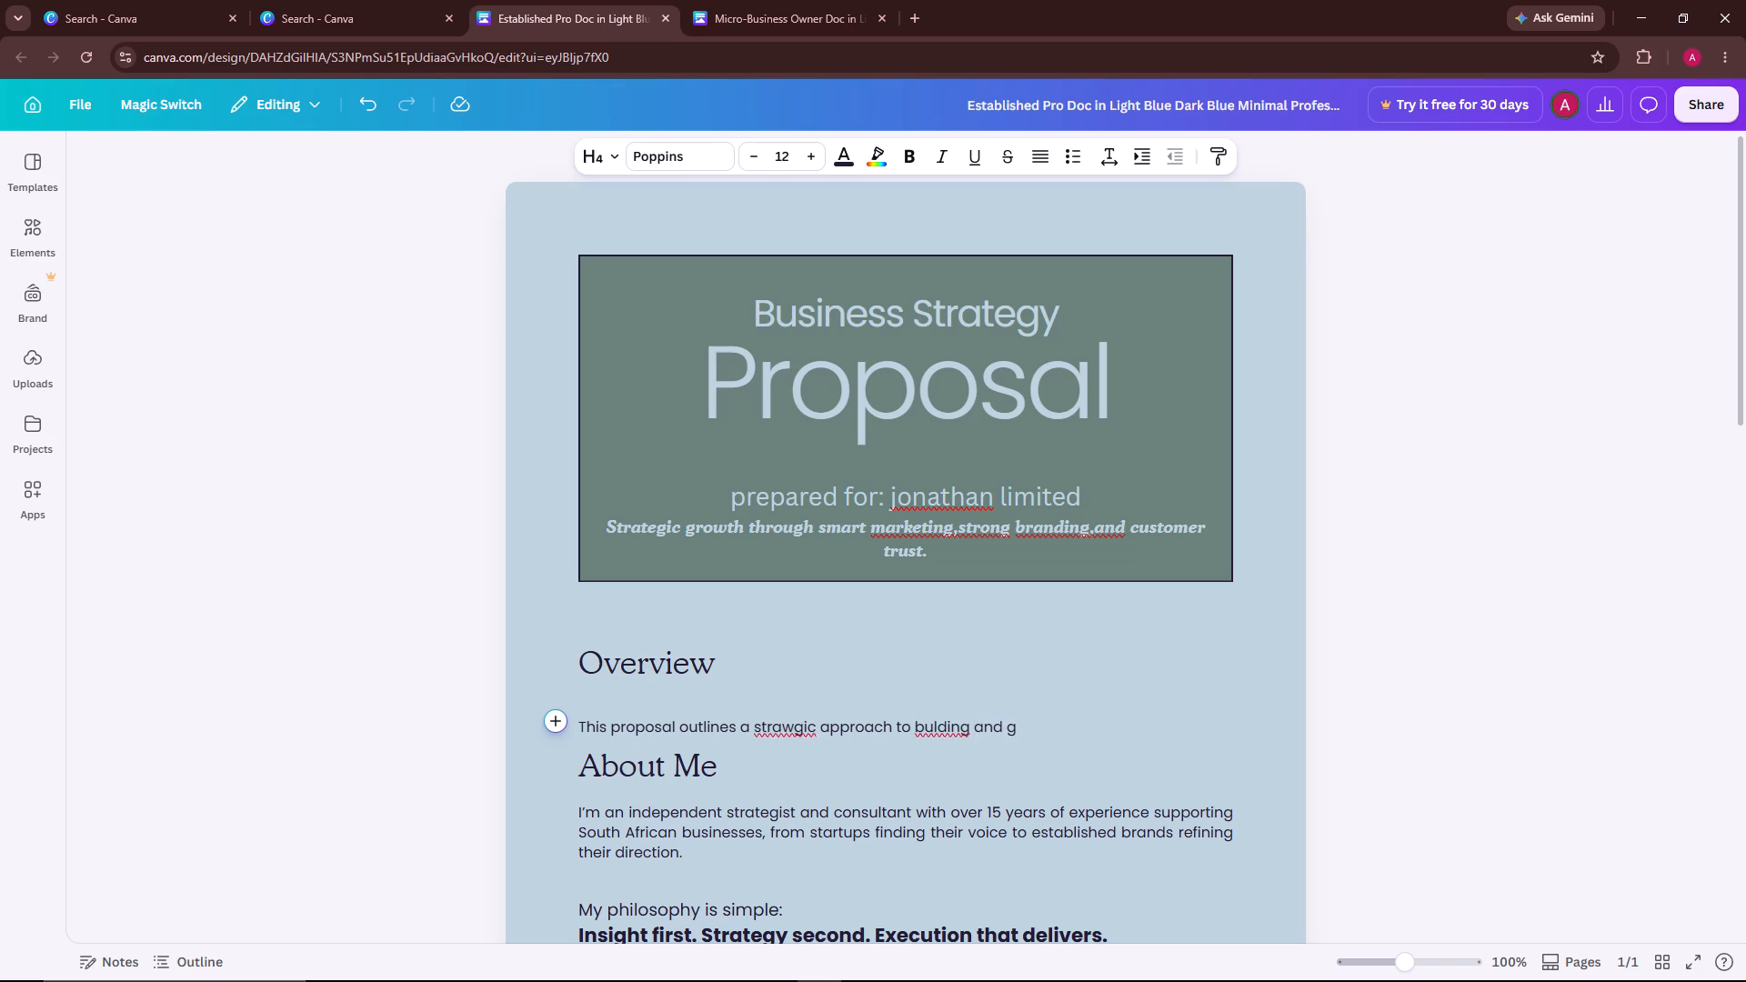
{"action": "key", "text": "r"}
{"action": "key", "text": "o"}
{"action": "type", "text": "wing"}
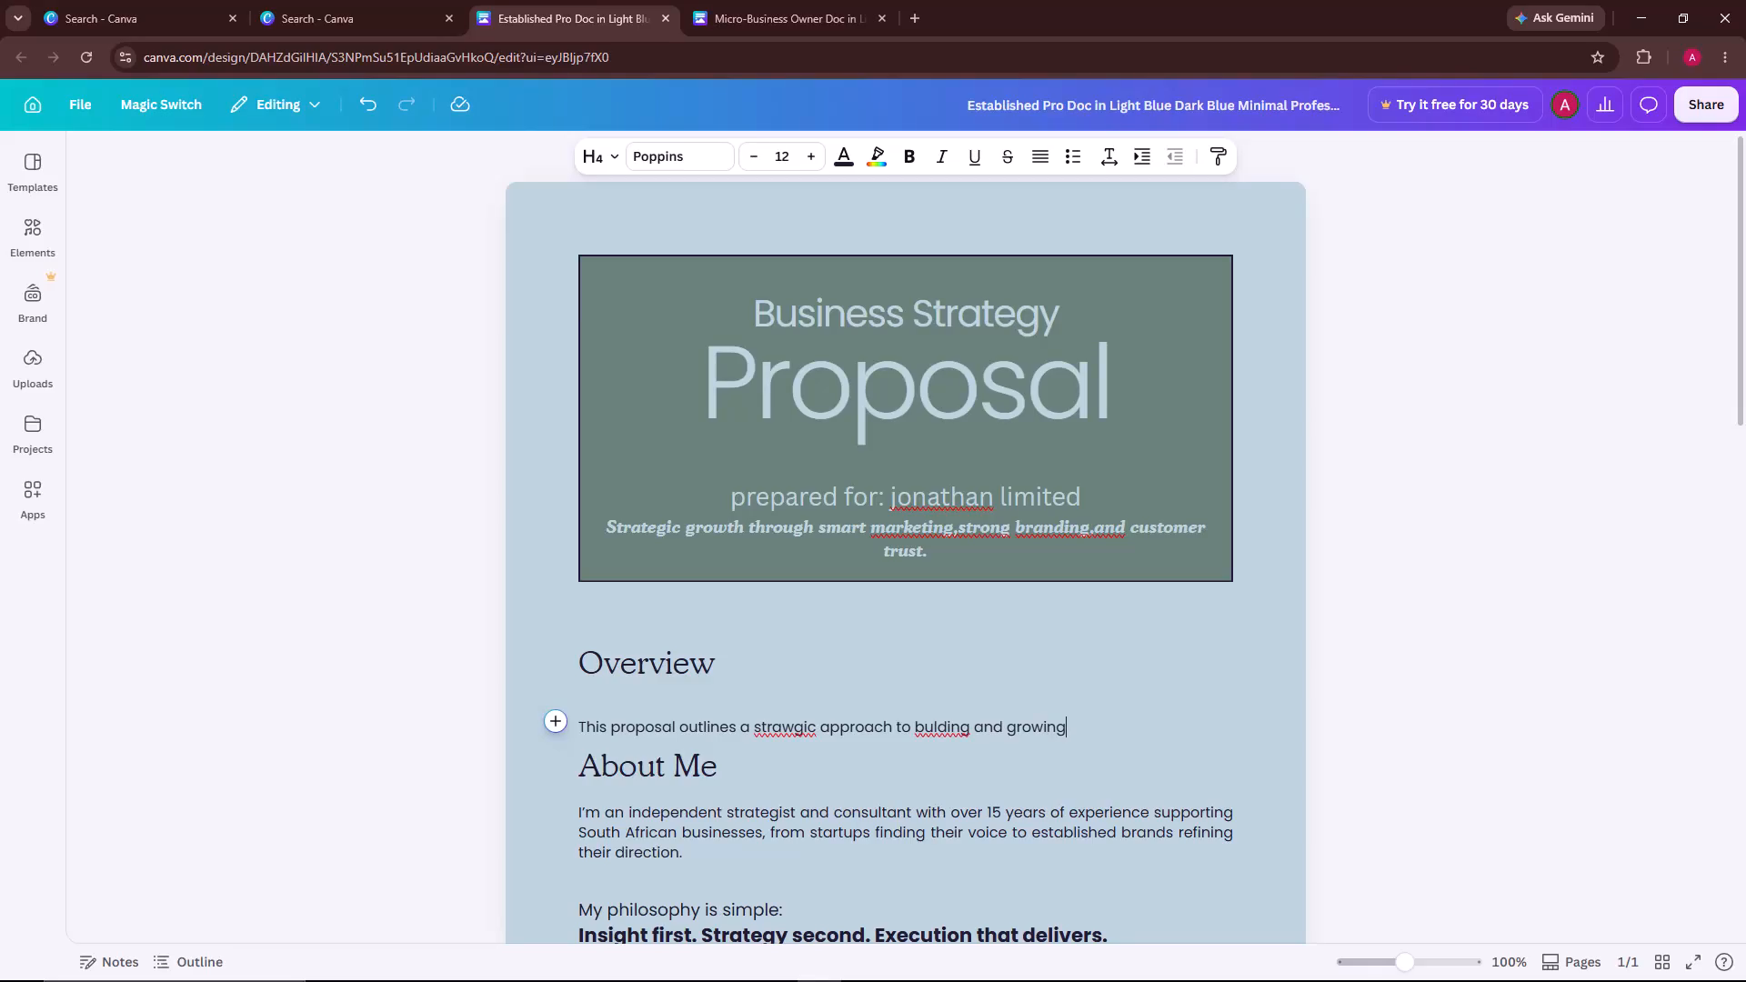
Extend the Overview sentence with "a succesfull busness through effective branding".
{"action": "key", "text": "space"}
{"action": "type", "text": "a su"}
{"action": "type", "text": "cces"}
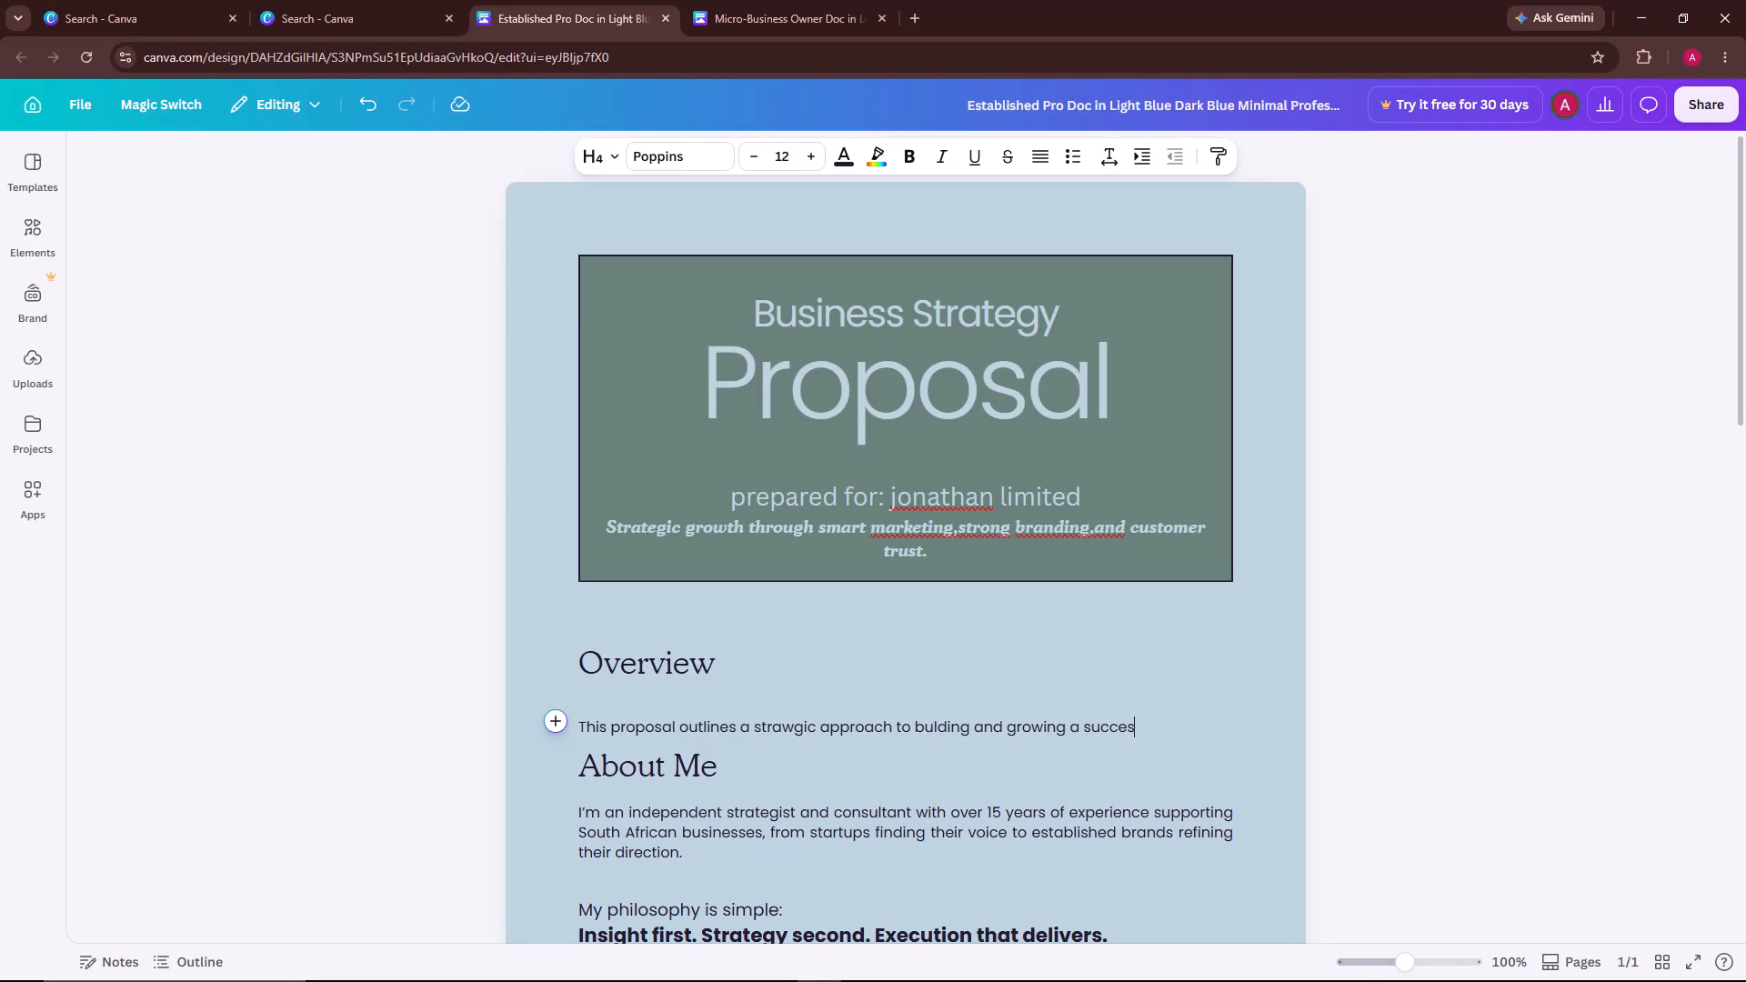
{"action": "type", "text": "full"}
{"action": "key", "text": "space"}
{"action": "type", "text": "busne"}
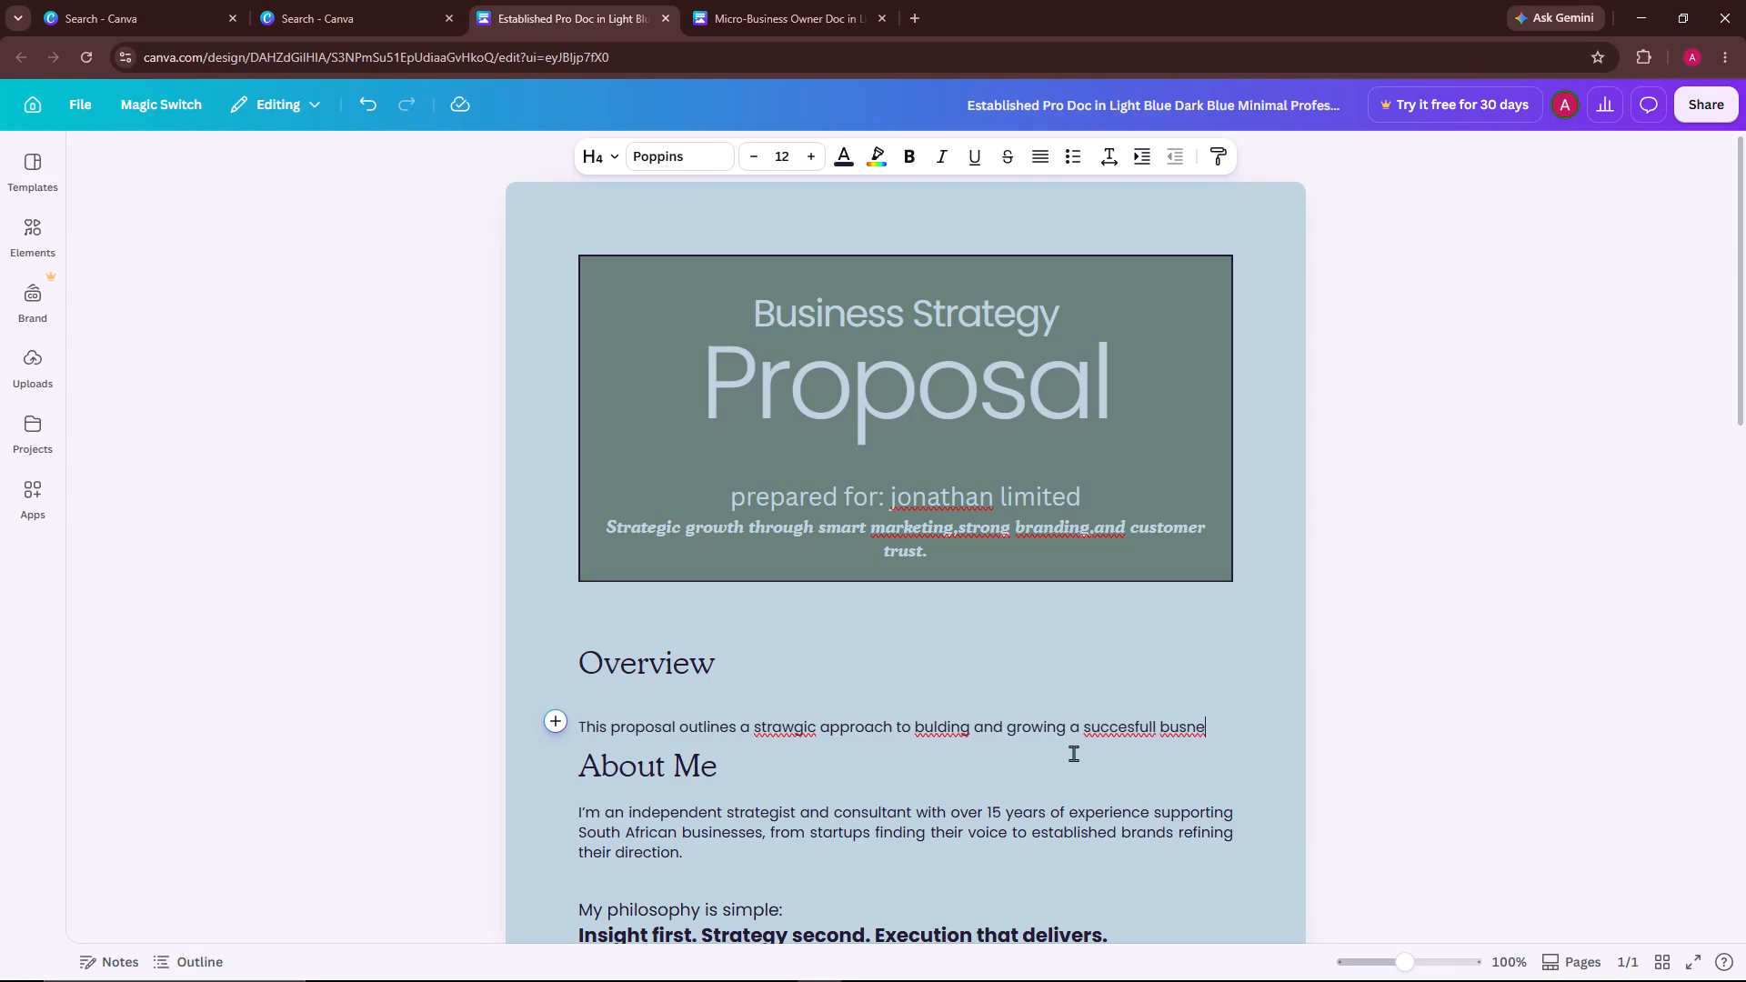
{"action": "type", "text": "ss"}
{"action": "key", "text": "space"}
{"action": "type", "text": "thr"}
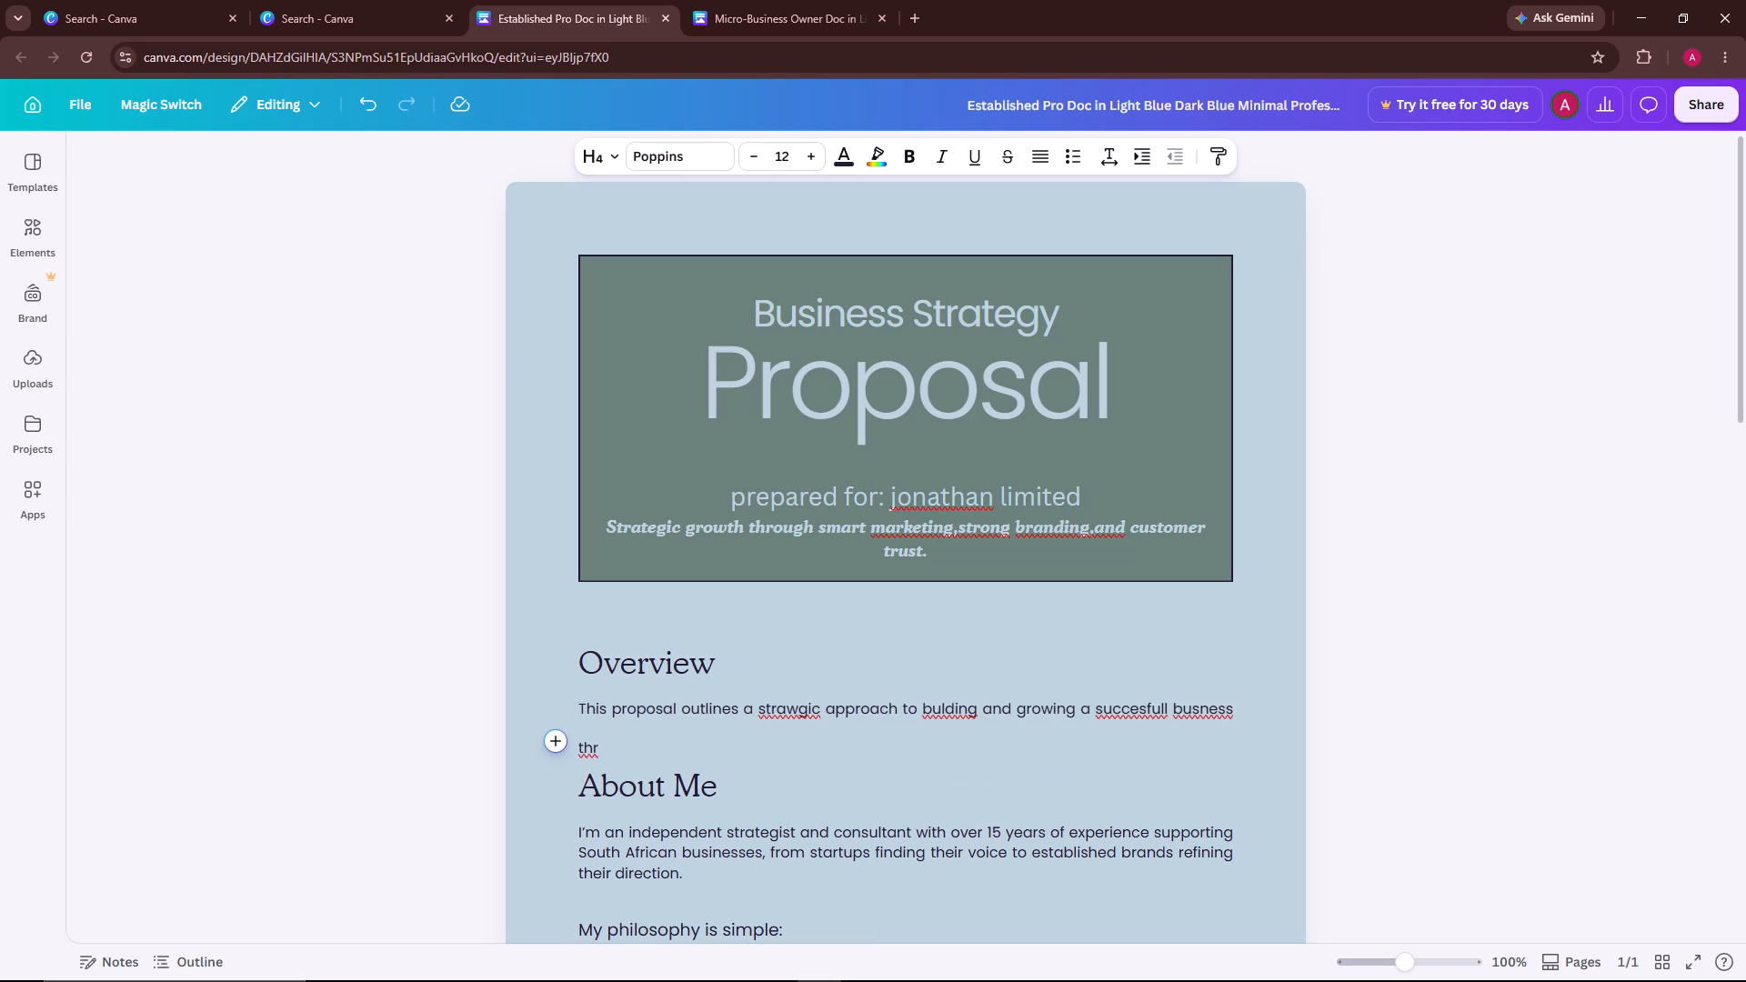
{"action": "type", "text": "ou"}
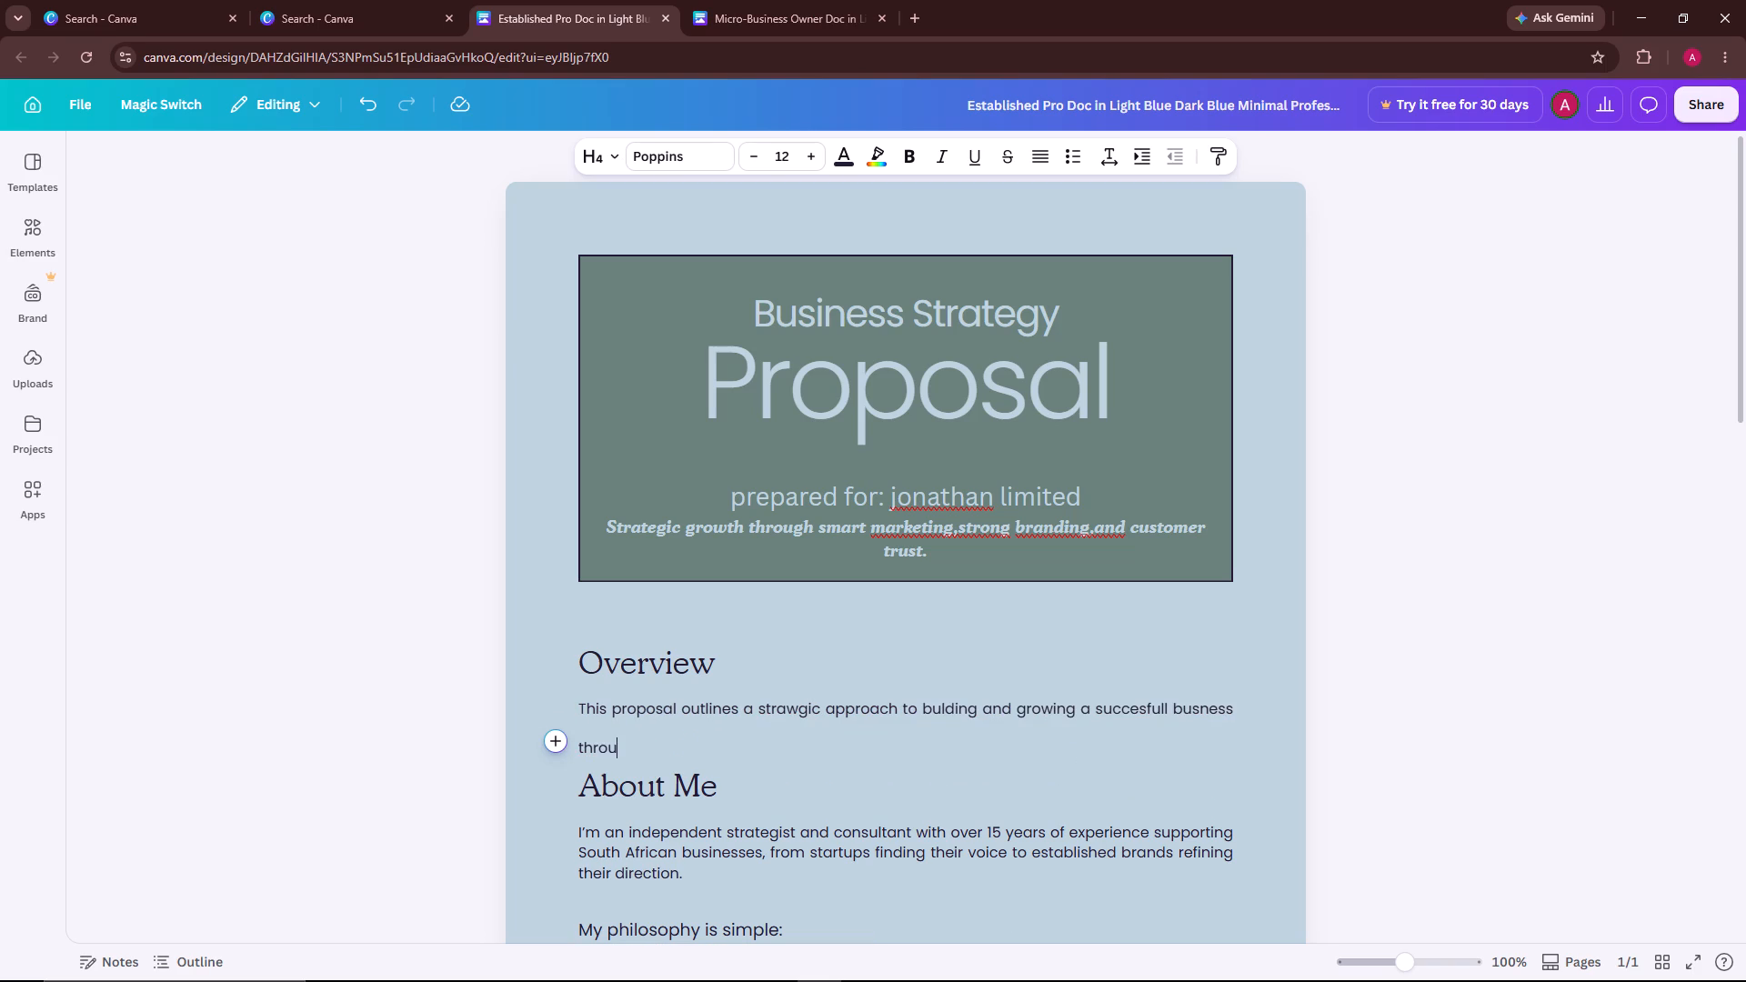
{"action": "type", "text": "gh"}
{"action": "key", "text": "space"}
{"action": "type", "text": "effe"}
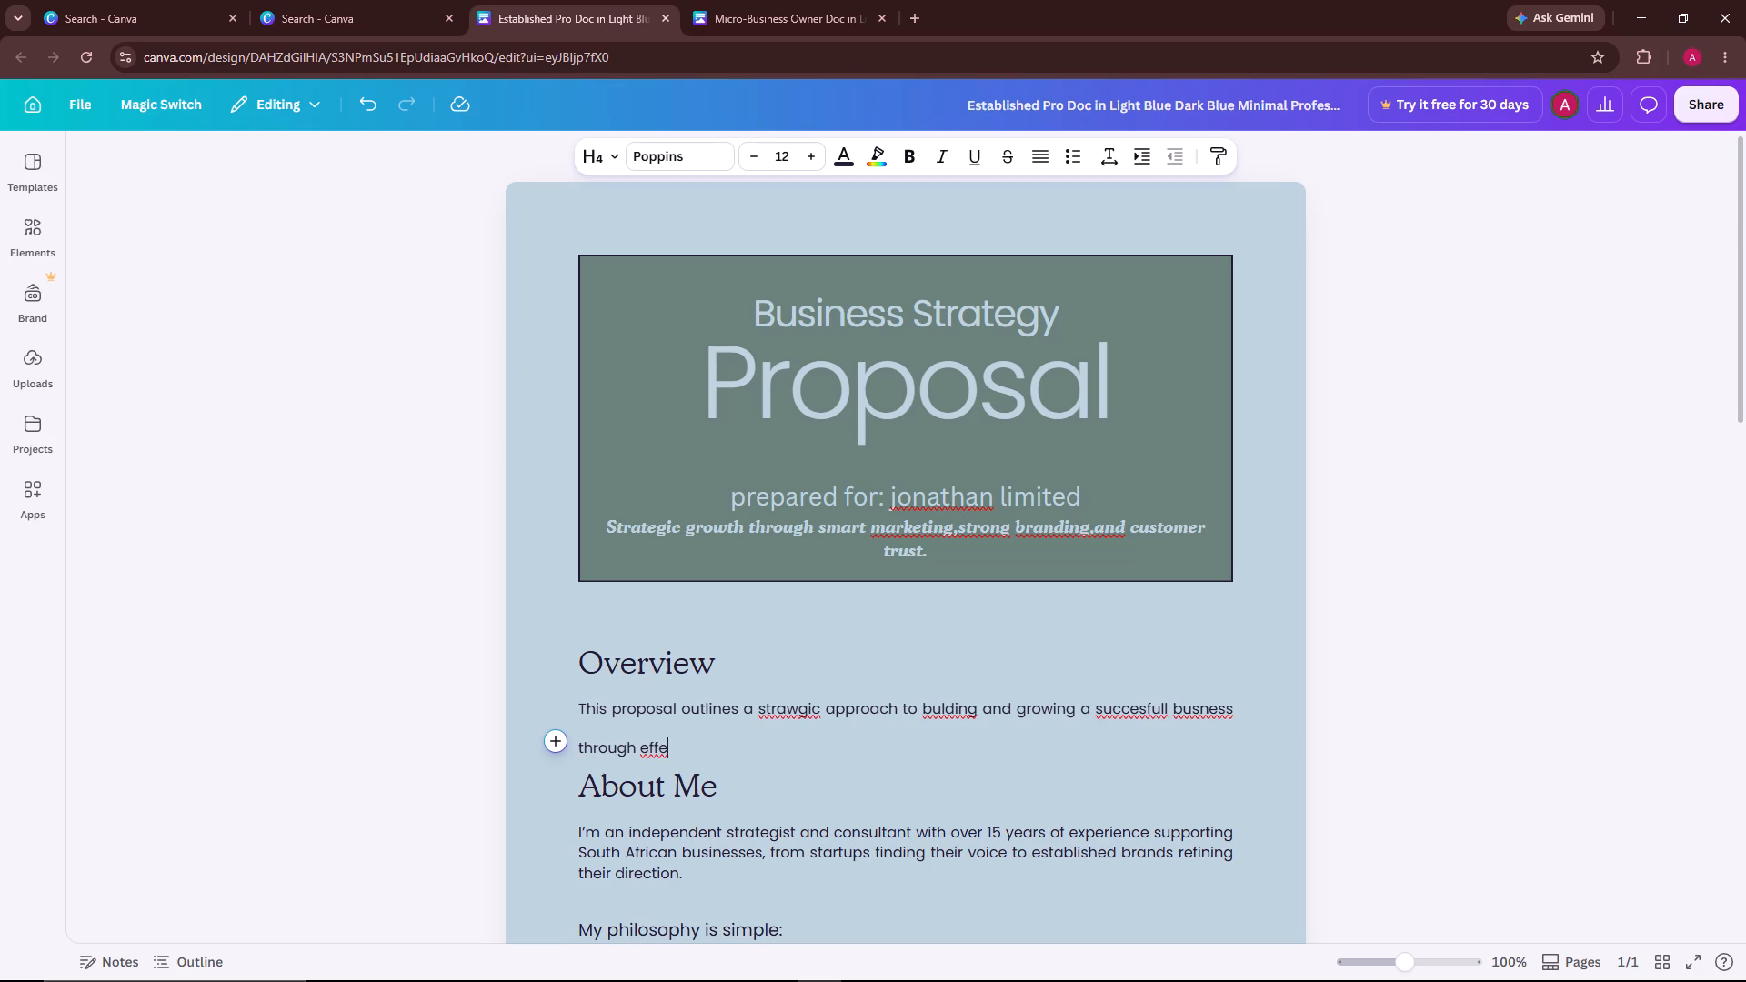
{"action": "type", "text": "ctive"}
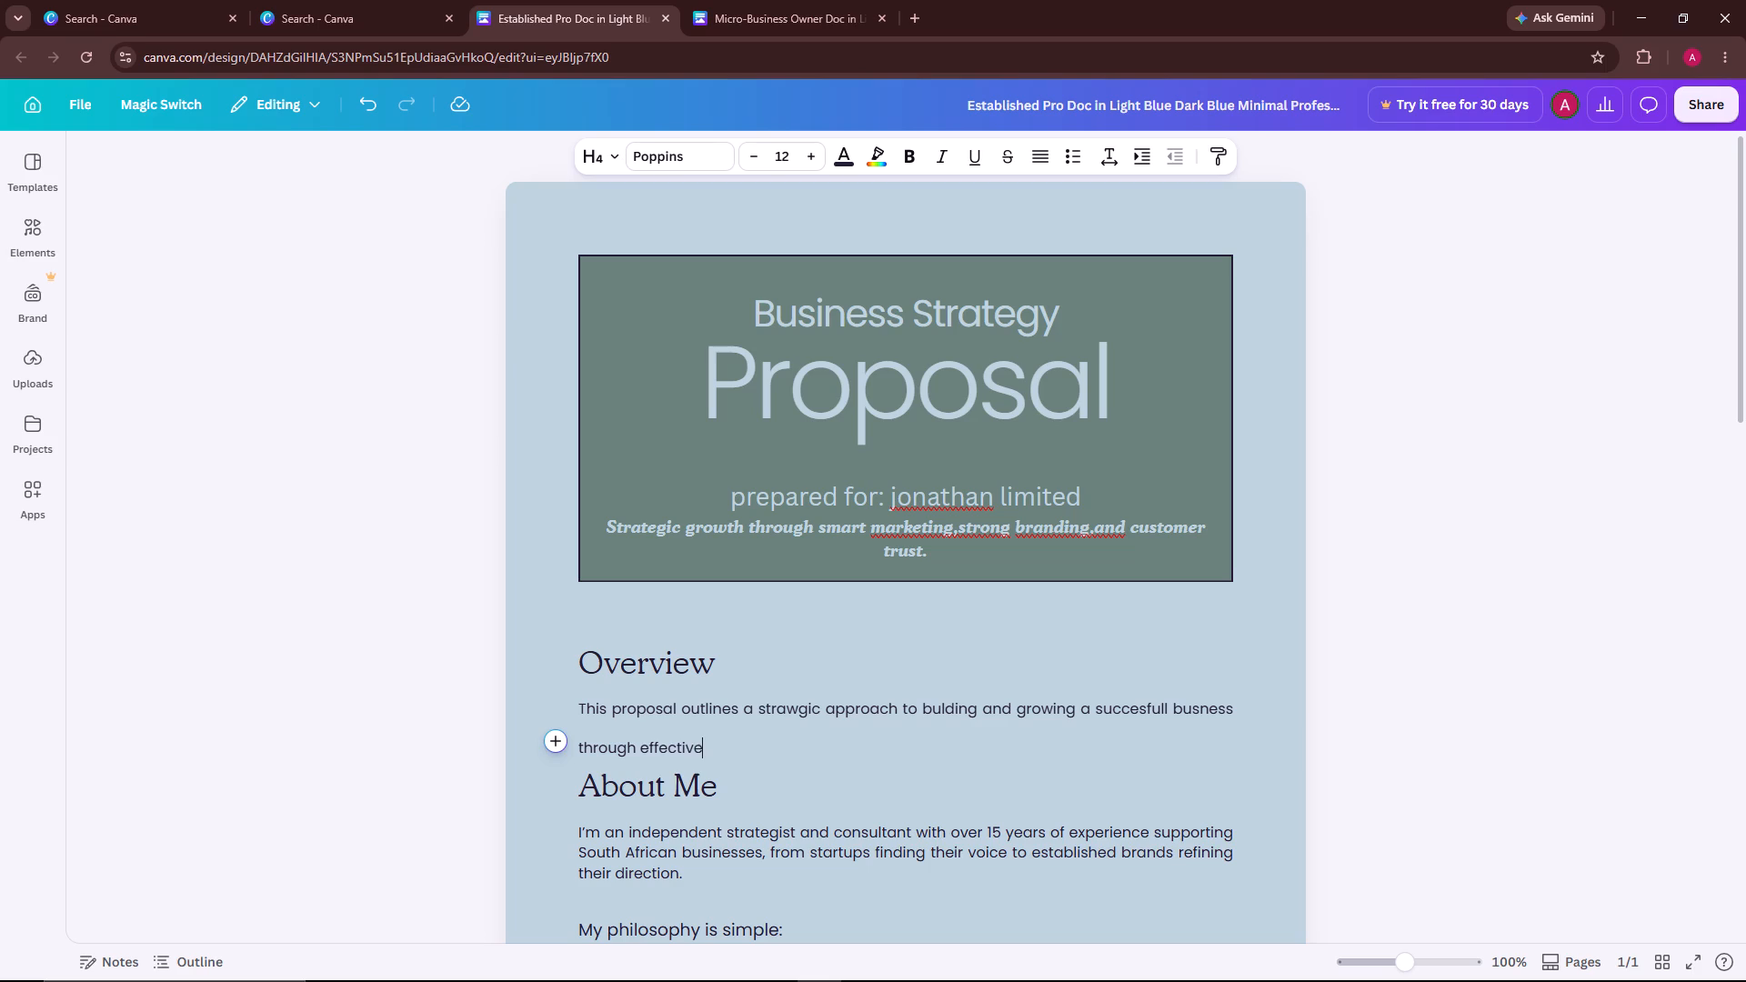
{"action": "key", "text": "space"}
{"action": "type", "text": "branding"}
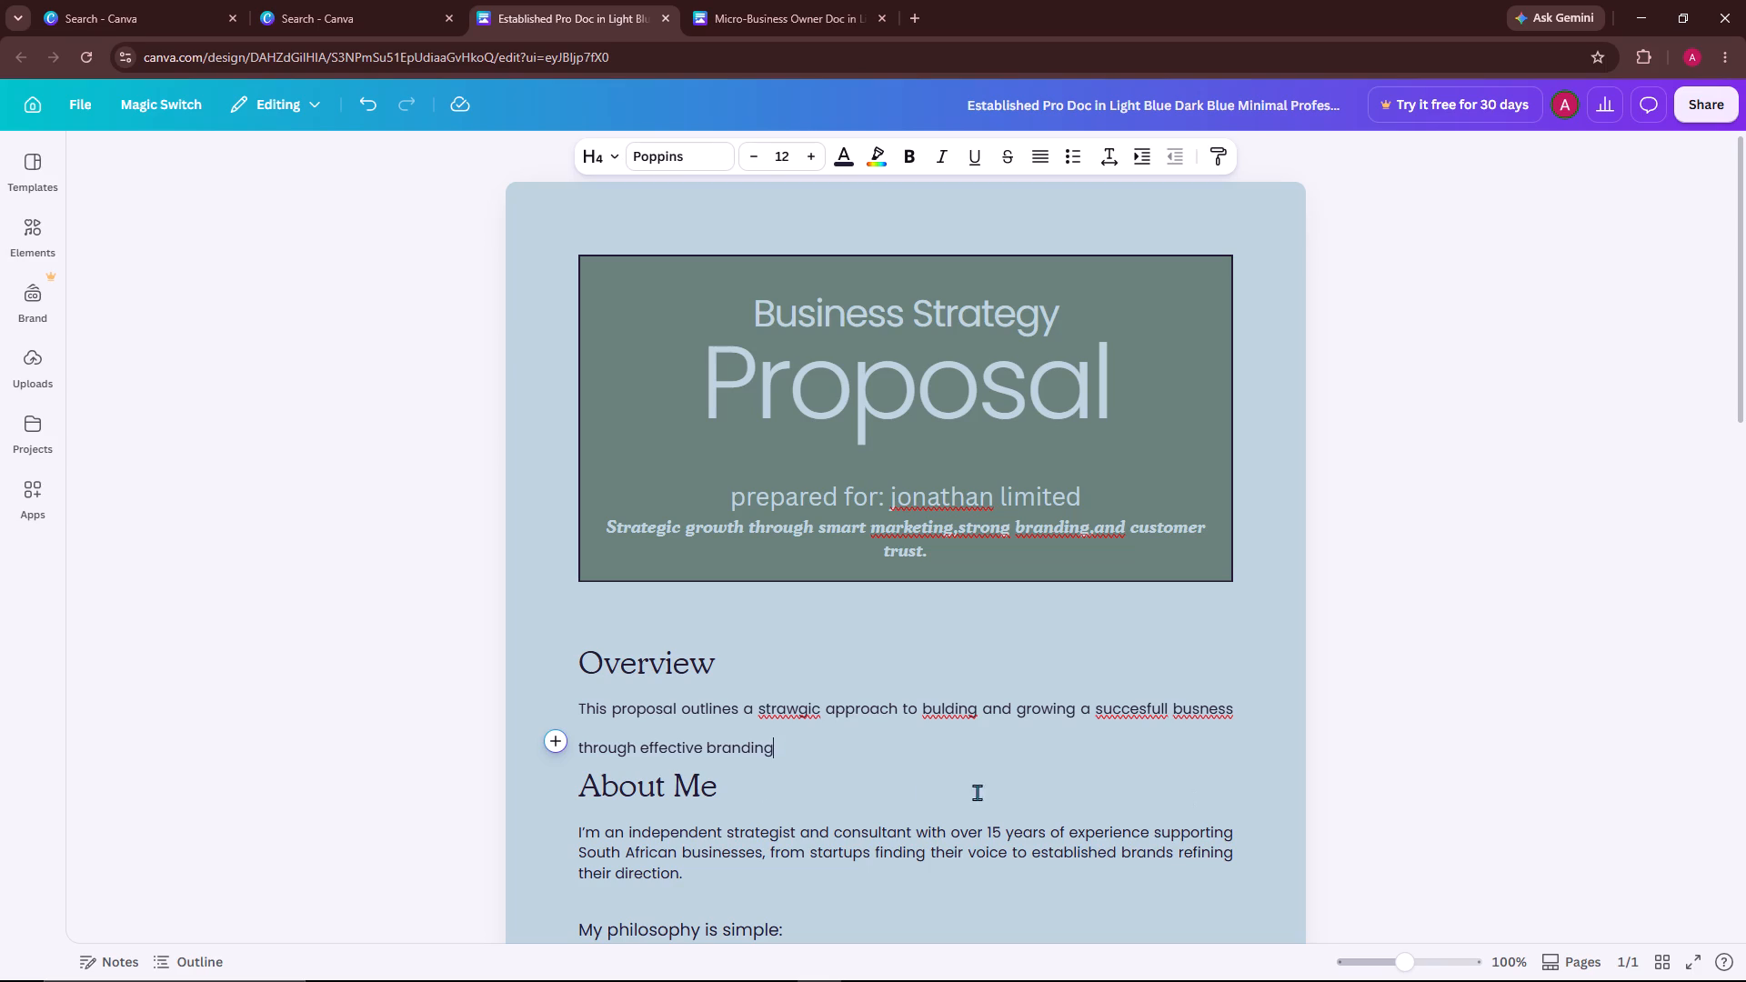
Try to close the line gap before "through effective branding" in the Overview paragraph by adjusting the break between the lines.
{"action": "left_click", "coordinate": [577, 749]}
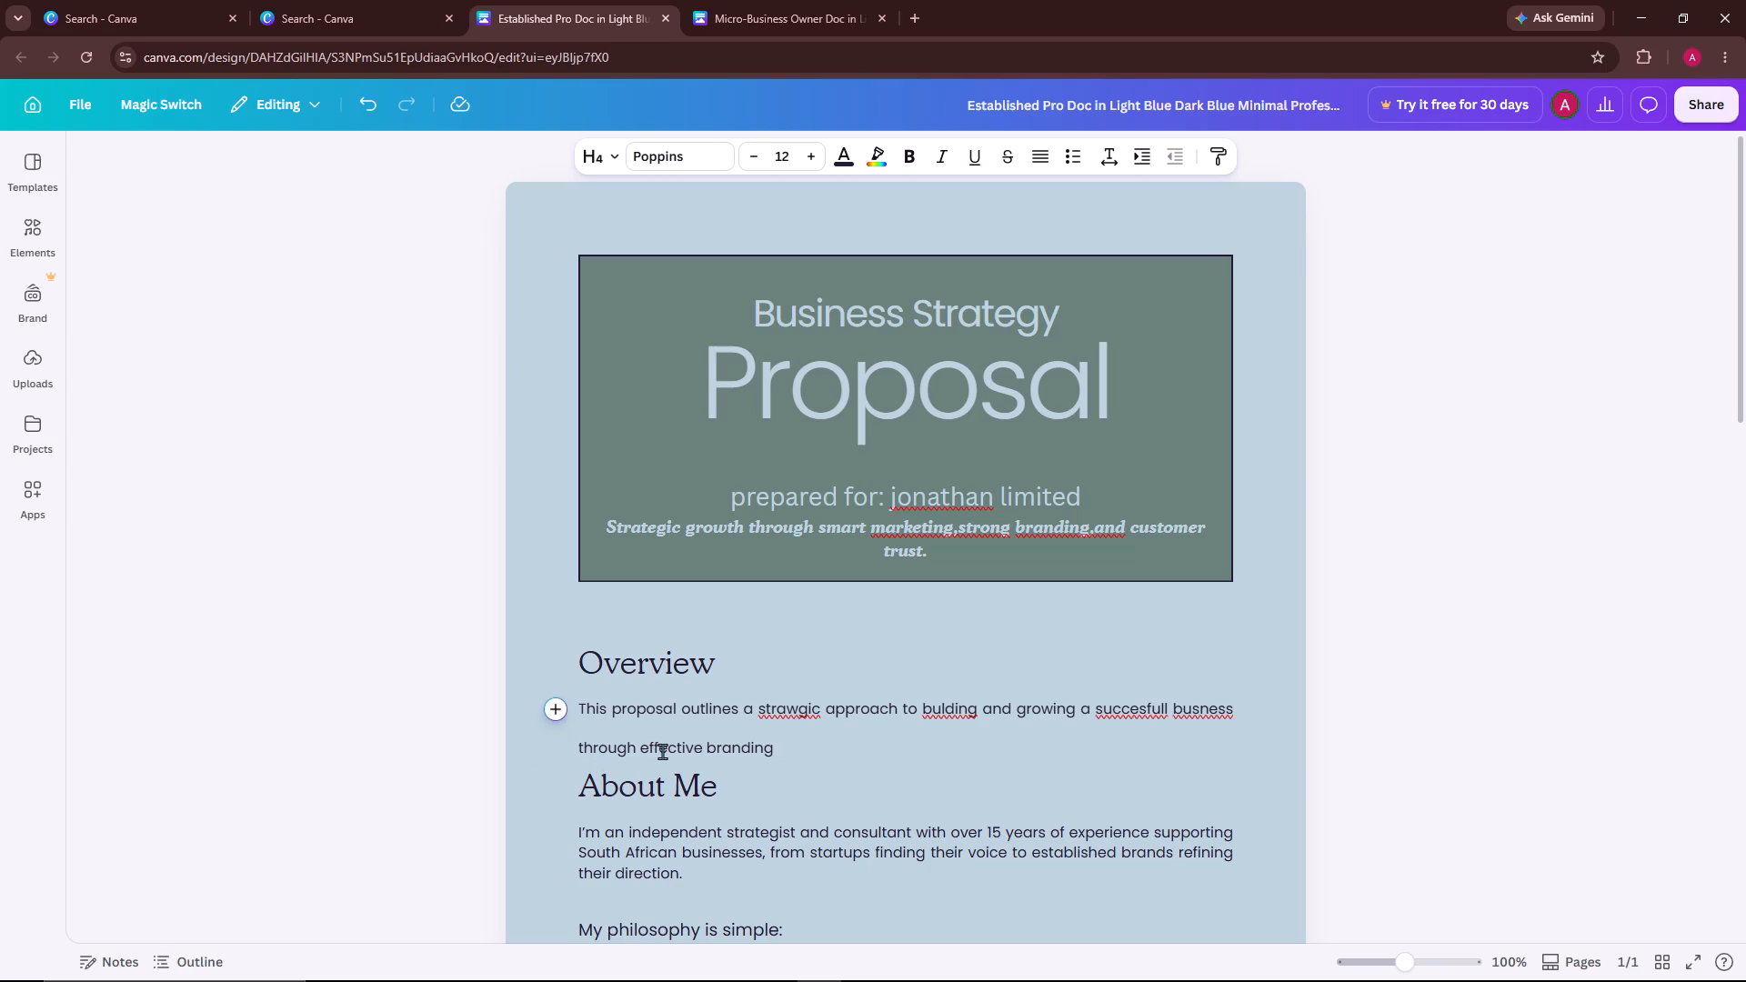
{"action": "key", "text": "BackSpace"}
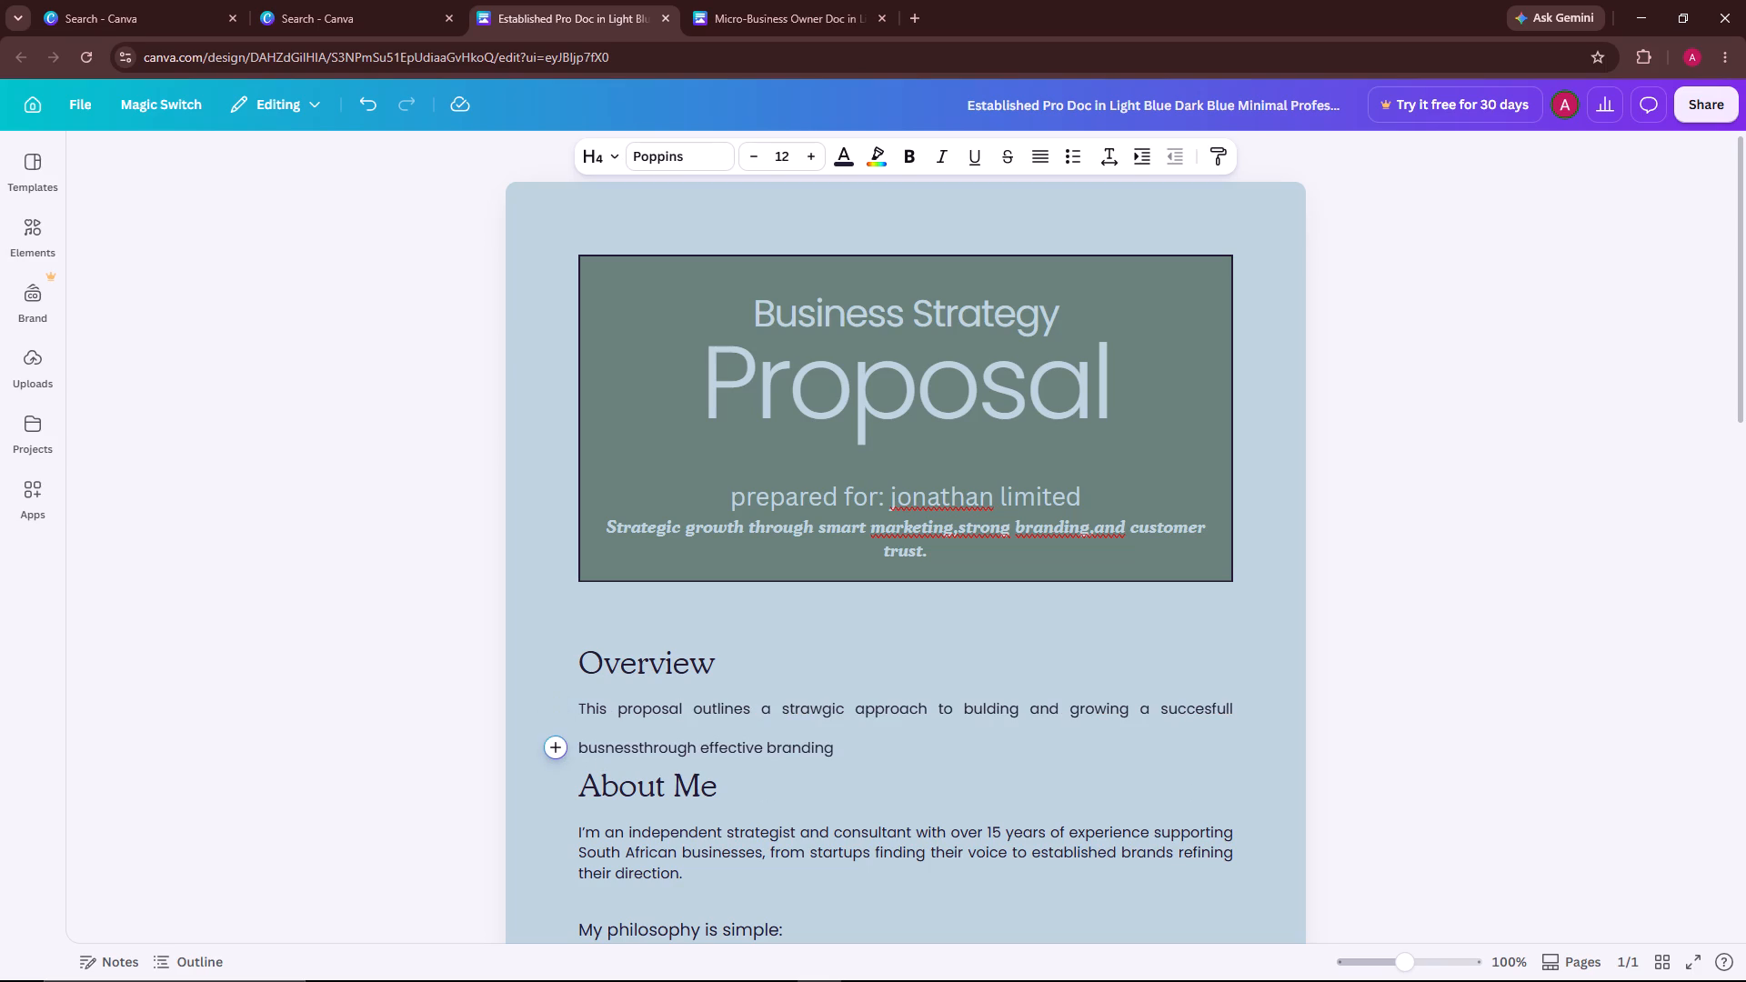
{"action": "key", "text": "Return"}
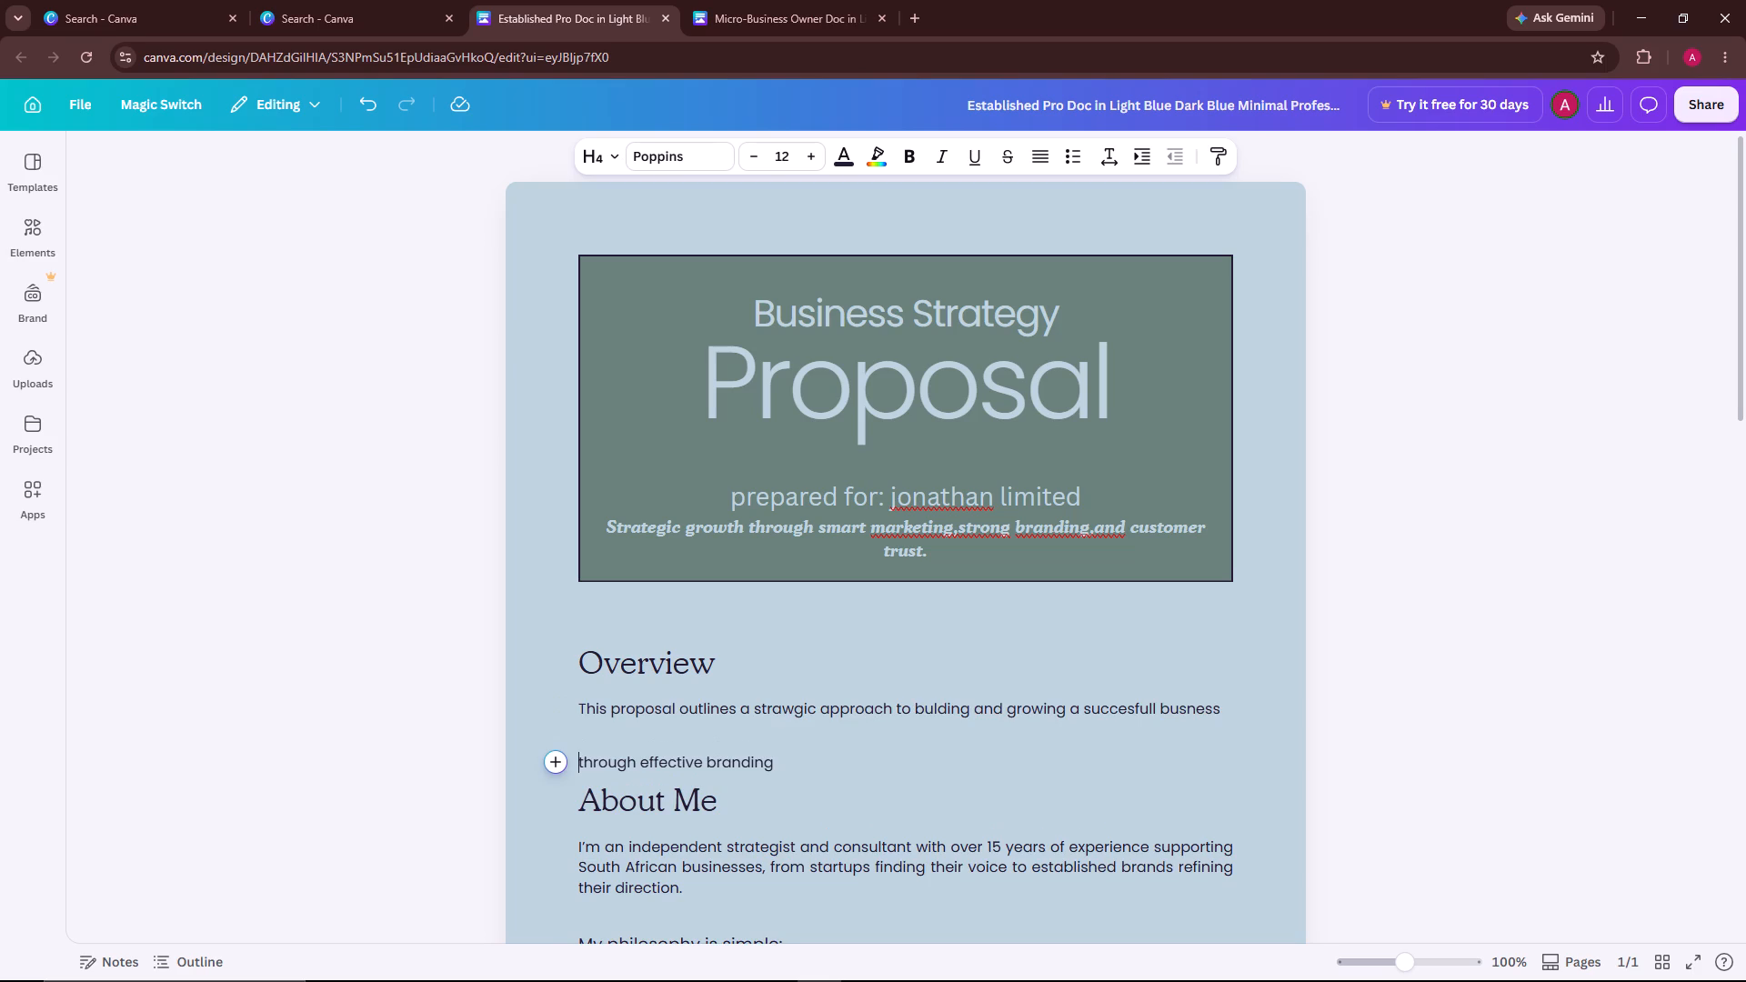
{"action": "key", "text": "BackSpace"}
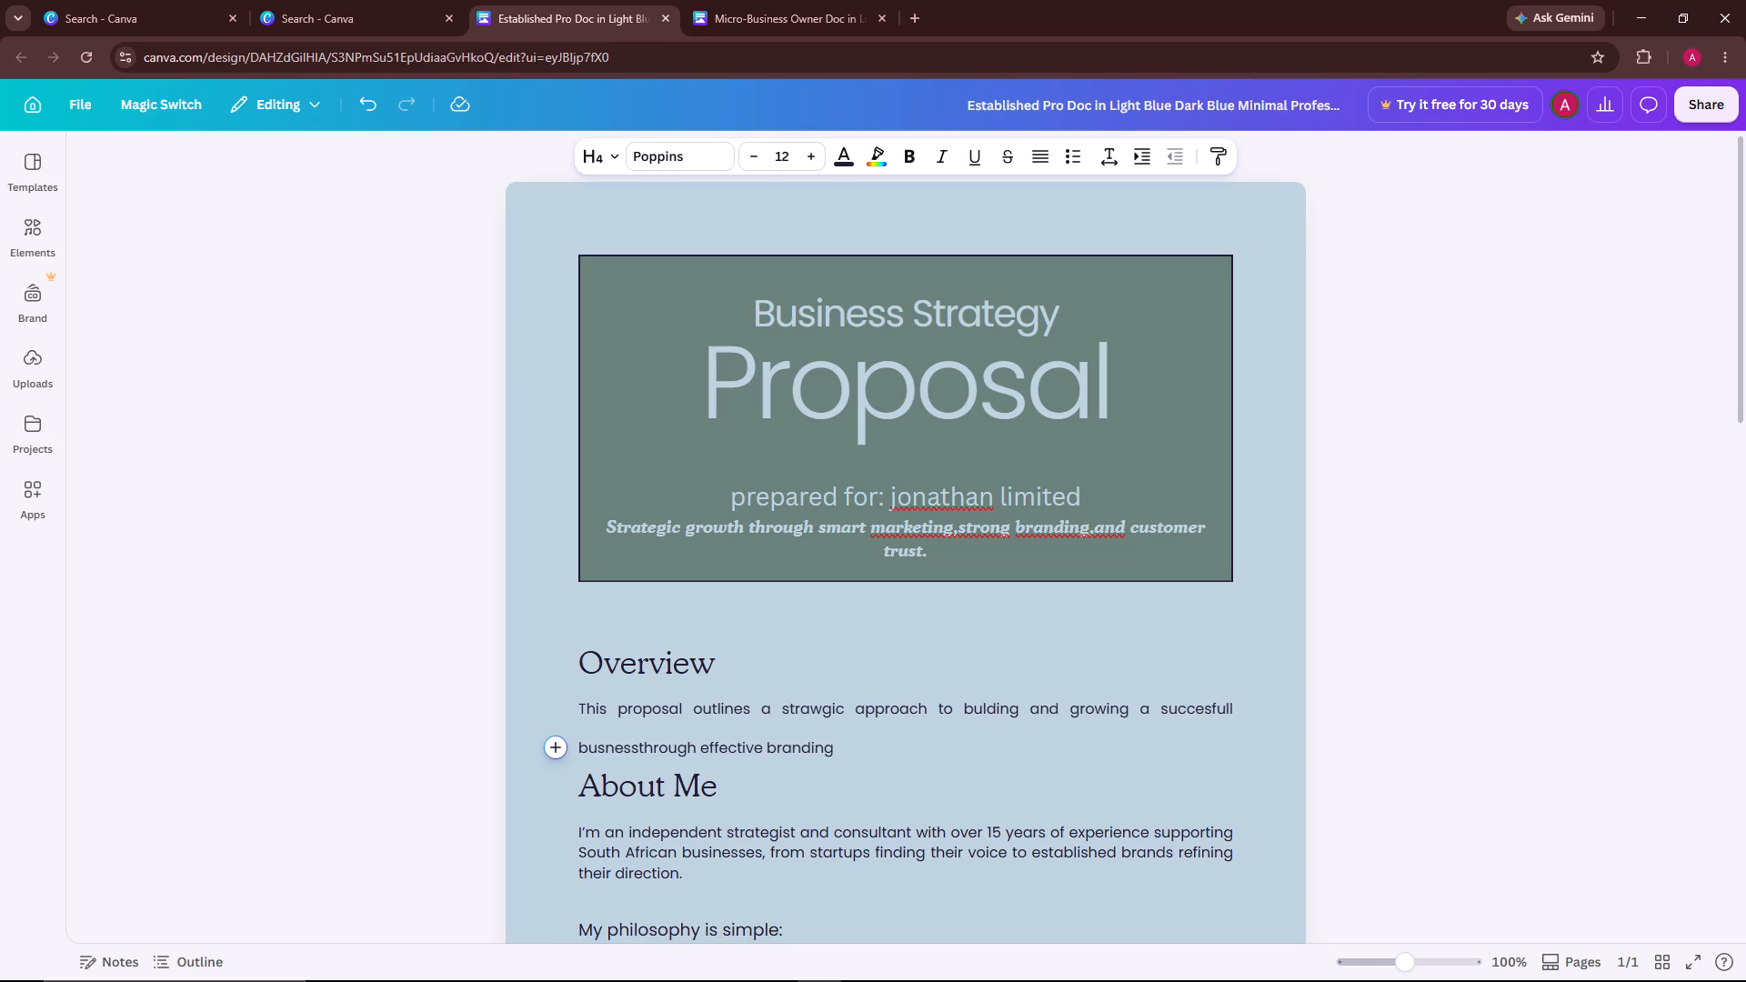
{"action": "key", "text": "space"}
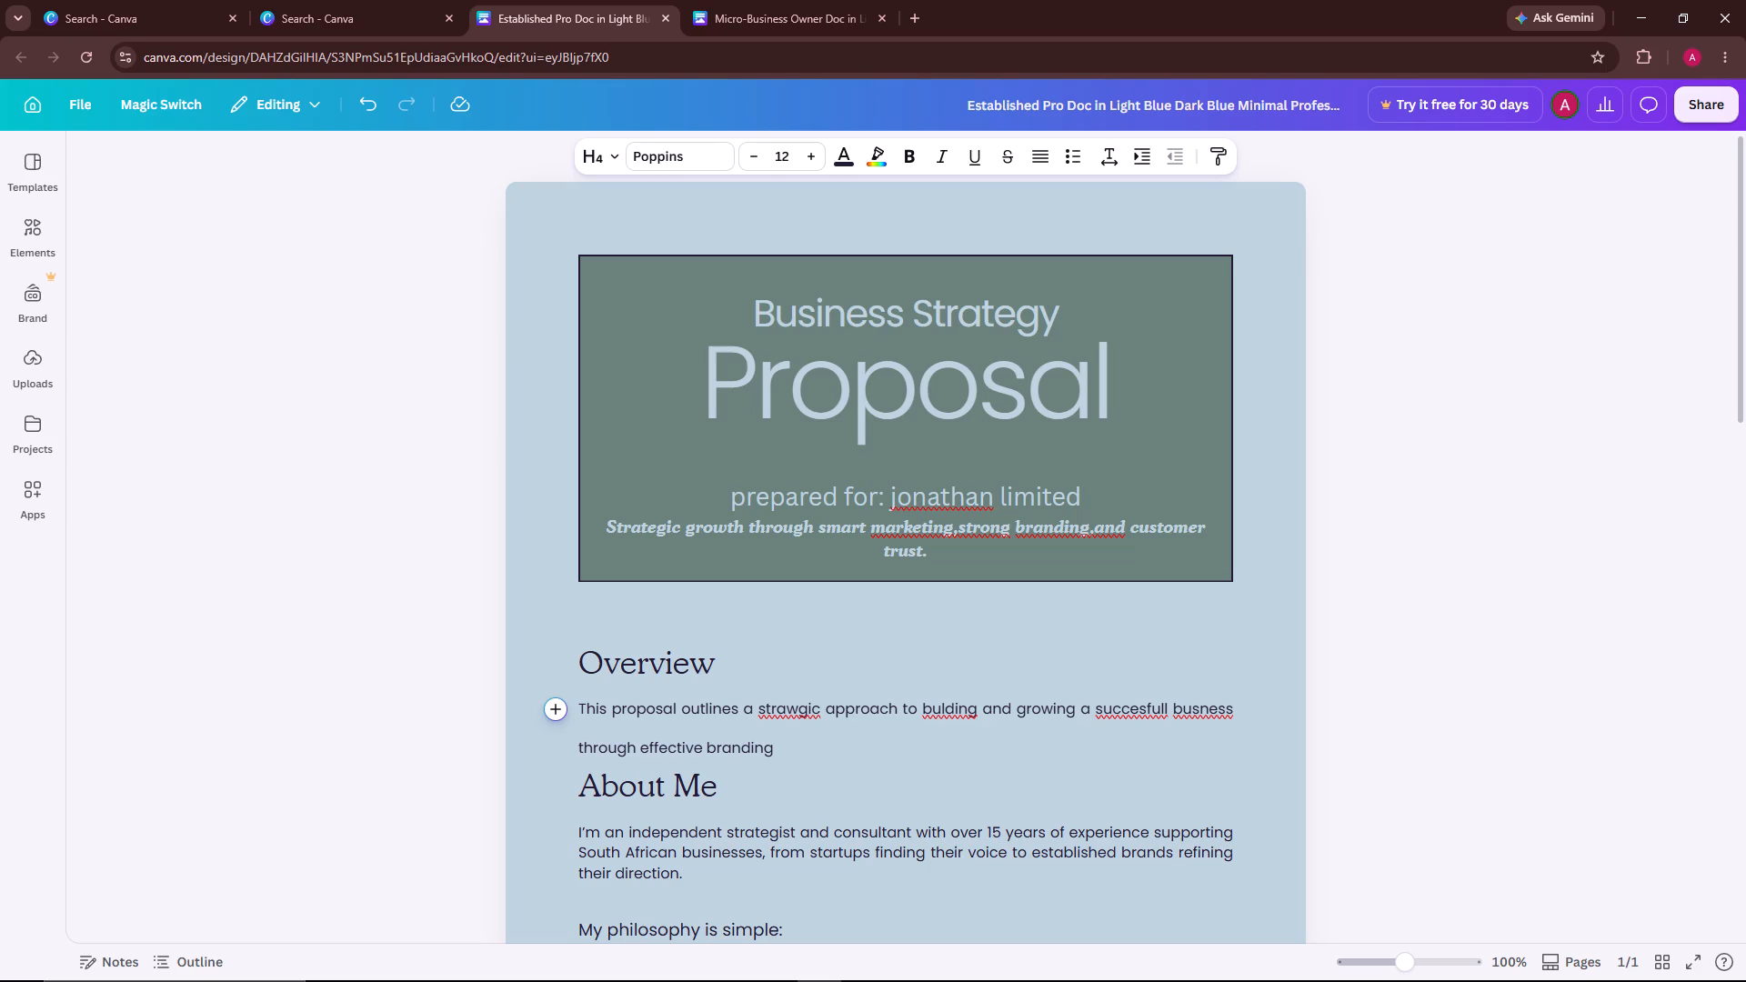
Continue the Overview sentence after "through effective branding" with "targeted marketing,".
{"action": "left_click", "coordinate": [794, 746]}
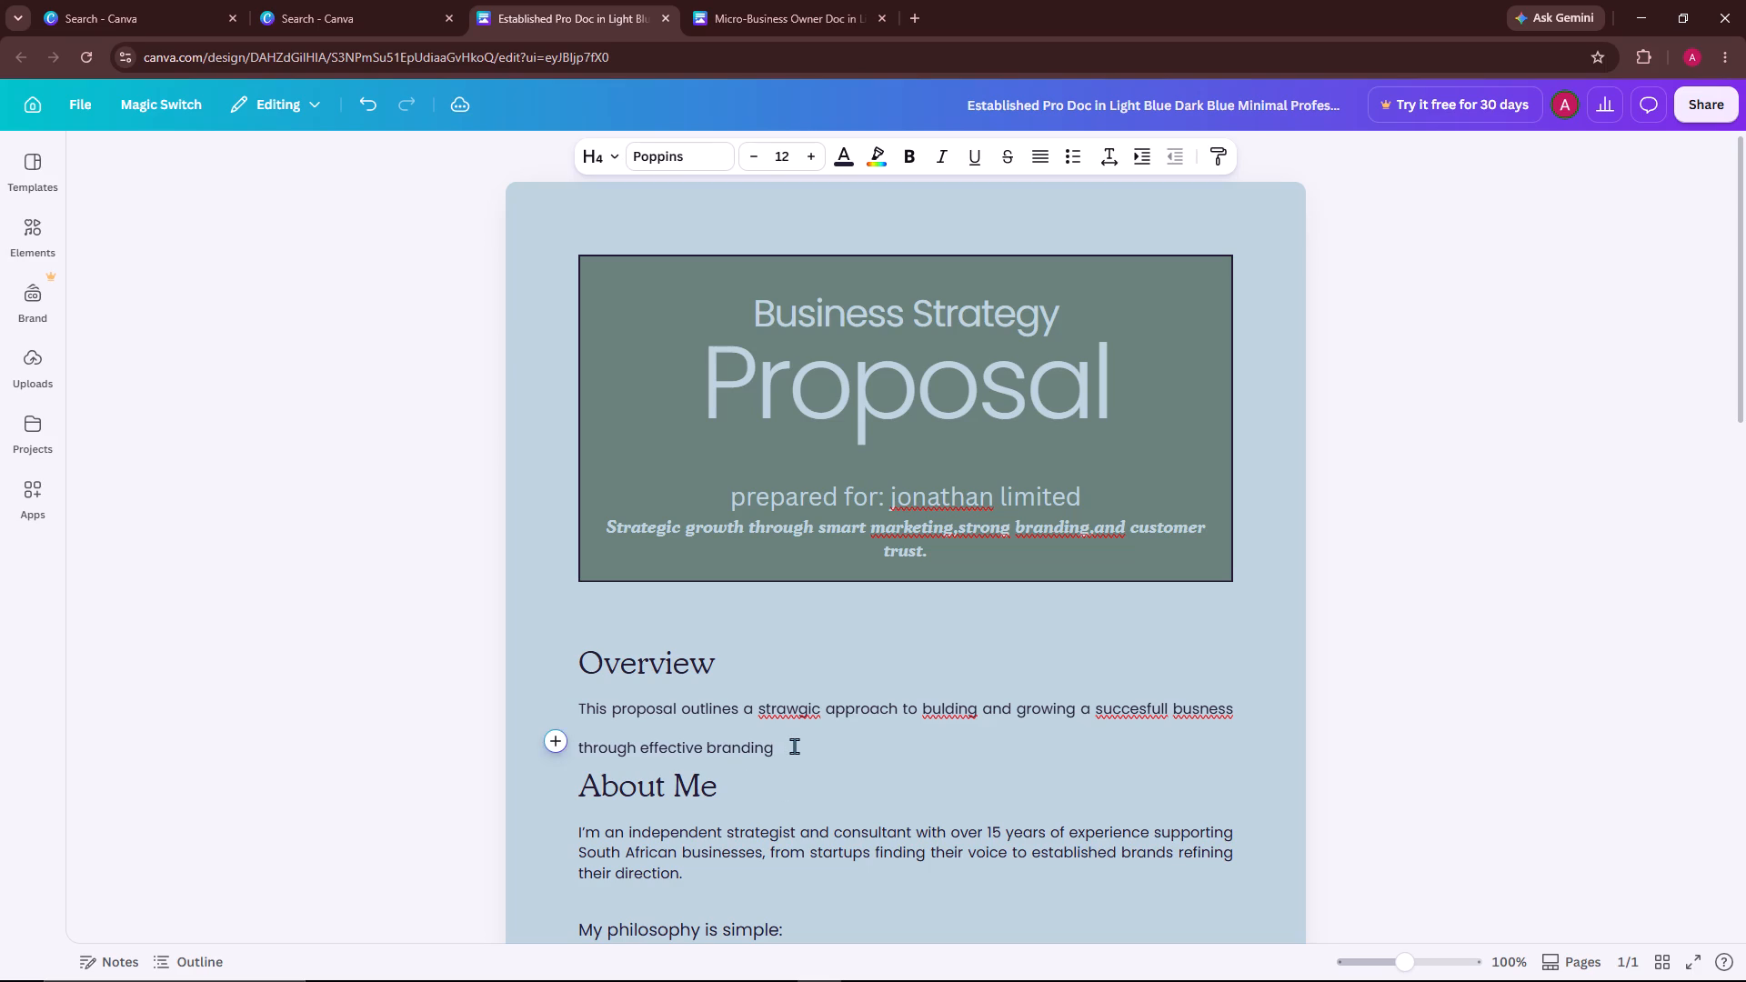
{"action": "key", "text": "space"}
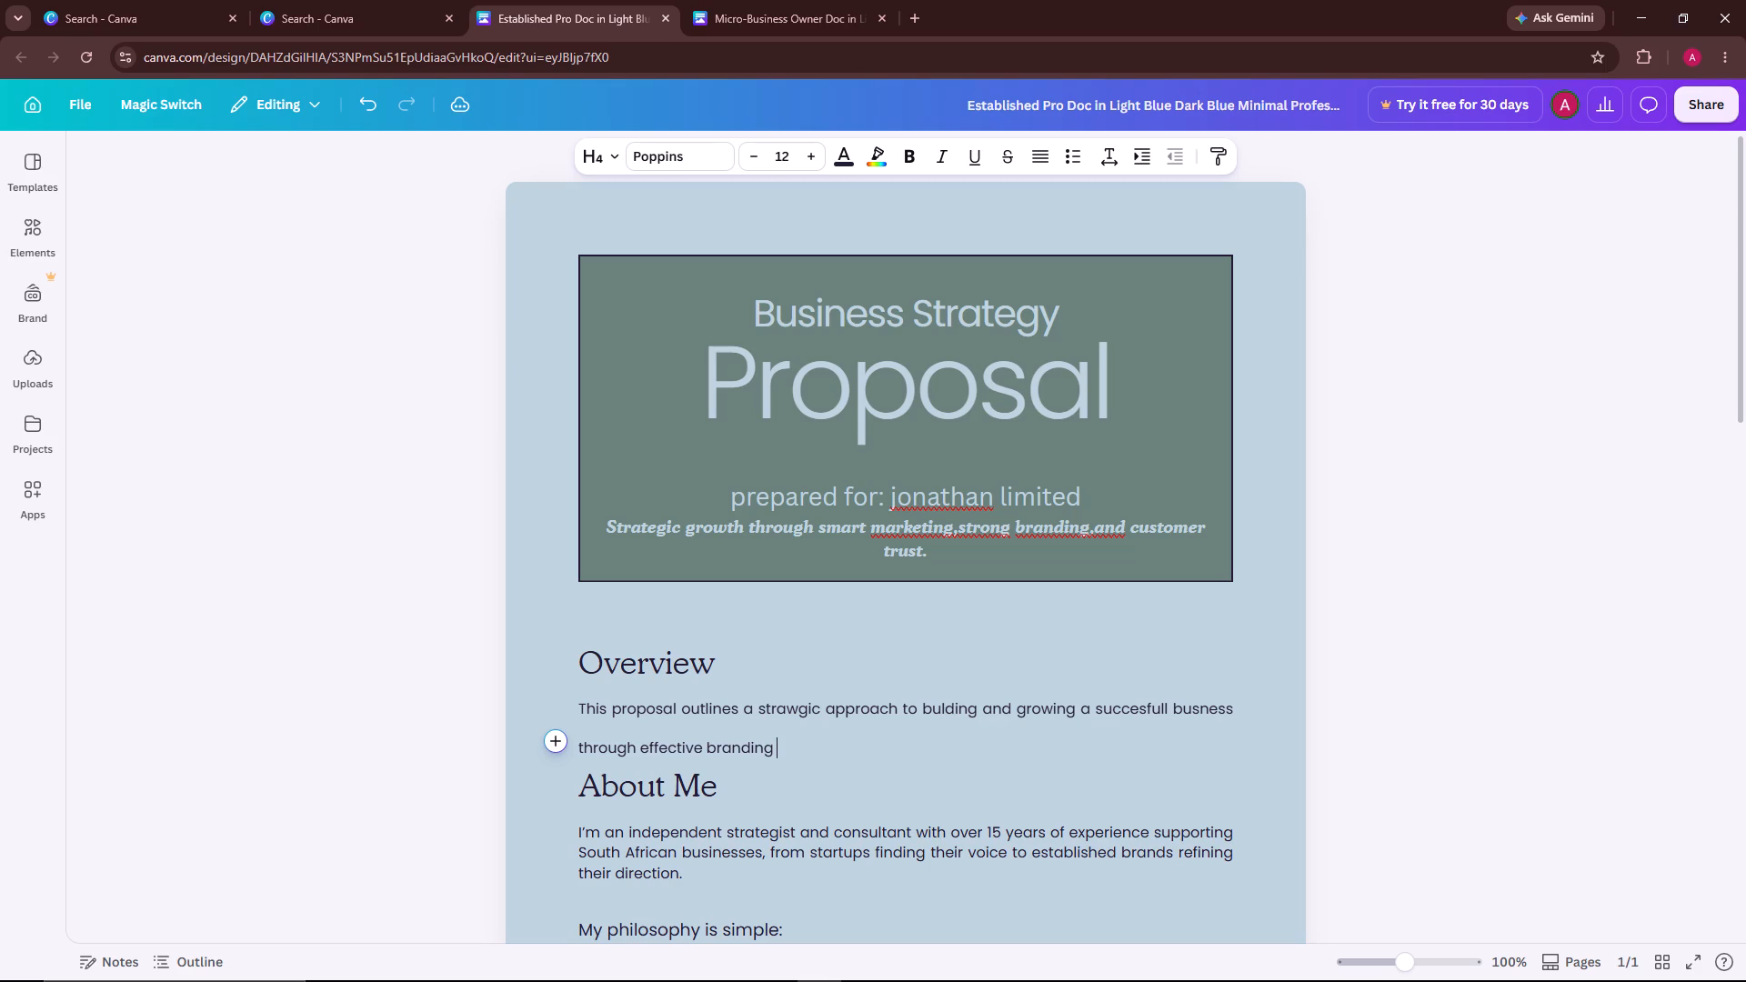
{"action": "type", "text": "tar"}
{"action": "key", "text": "g"}
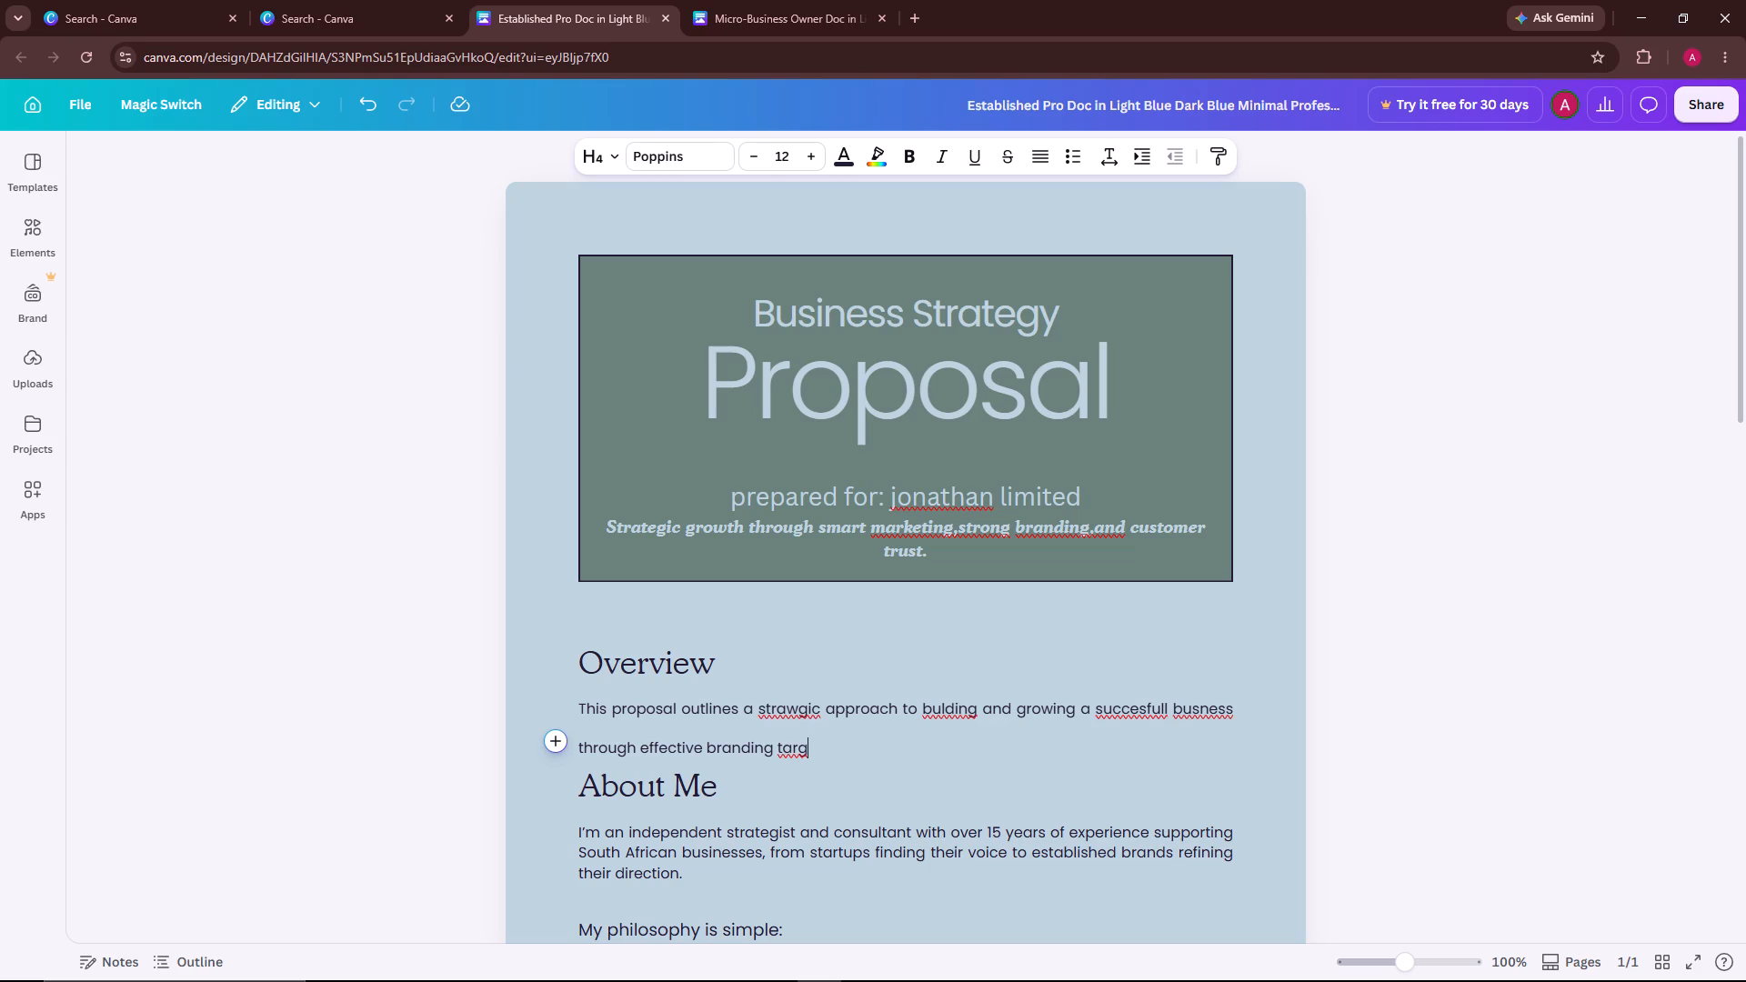
{"action": "type", "text": "eted"}
{"action": "key", "text": "space"}
{"action": "type", "text": "marj"}
{"action": "key", "text": "BackSpace"}
{"action": "type", "text": "keting"}
{"action": "key", "text": "comma"}
Extend the Overview sentence with "coustomer engagment,and".
{"action": "type", "text": "coustomer enge"}
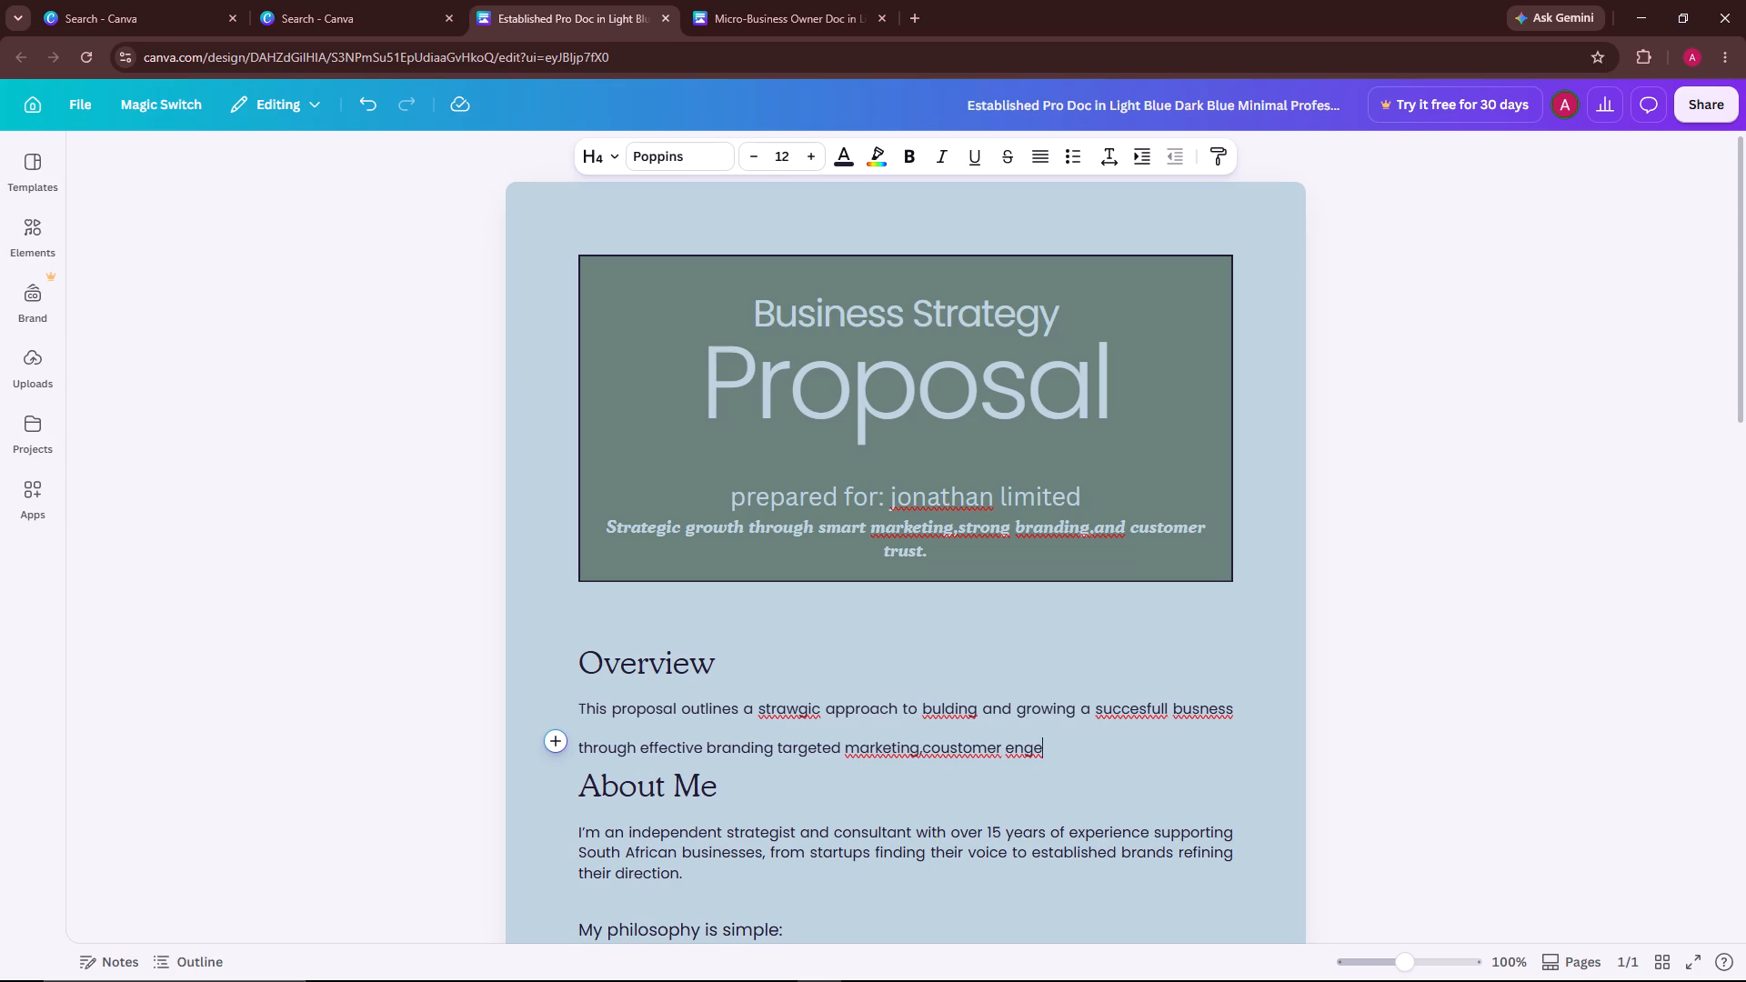
{"action": "key", "text": "BackSpace"}
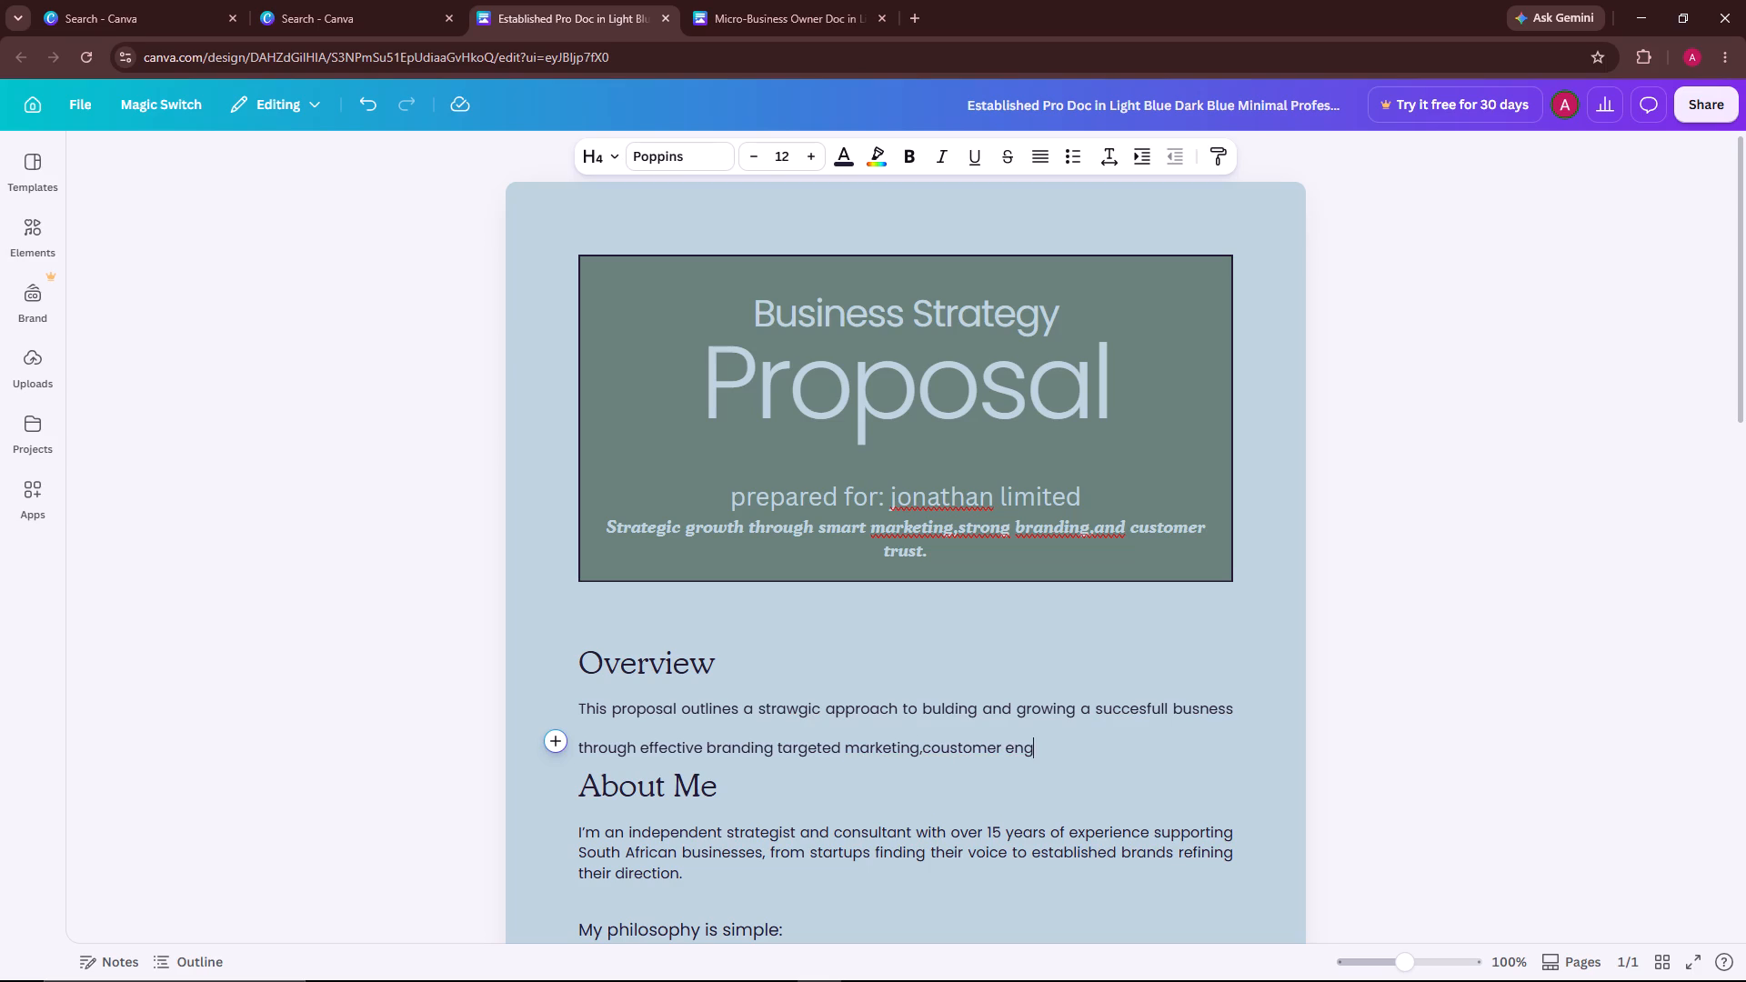
{"action": "type", "text": "agment"}
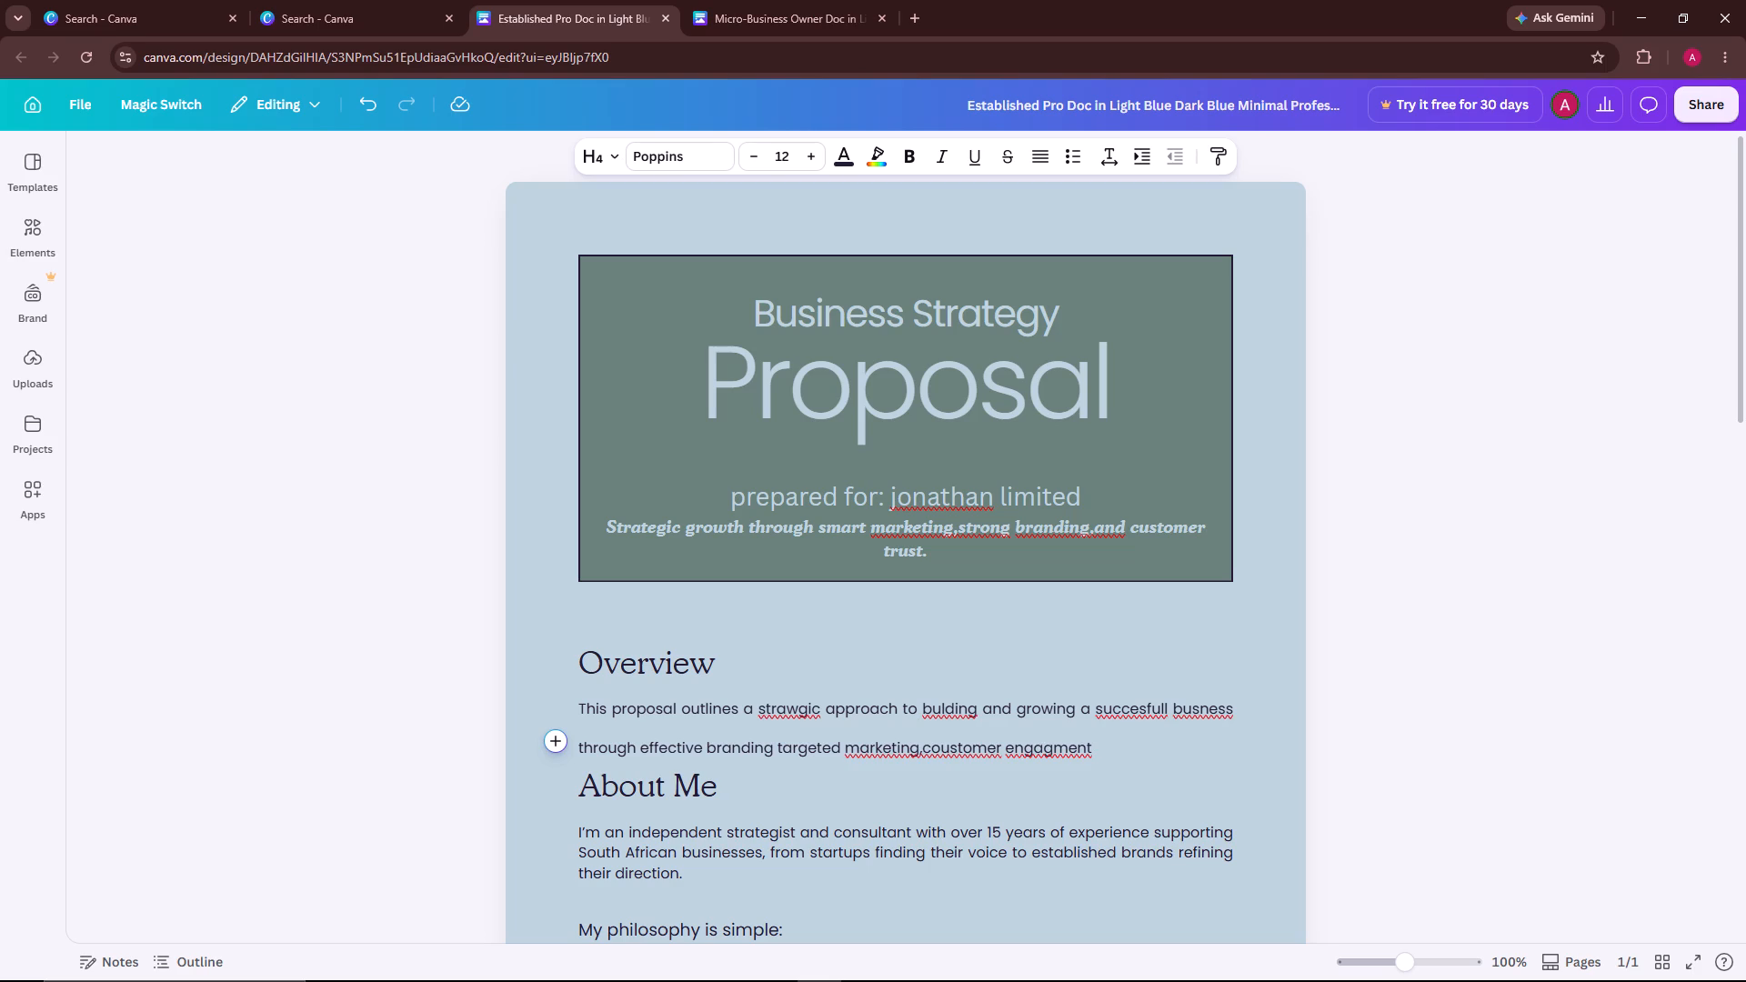
{"action": "type", "text": ",and"}
{"action": "key", "text": "space"}
Continue the Overview sentence with "establish long-term".
{"action": "type", "text": "es"}
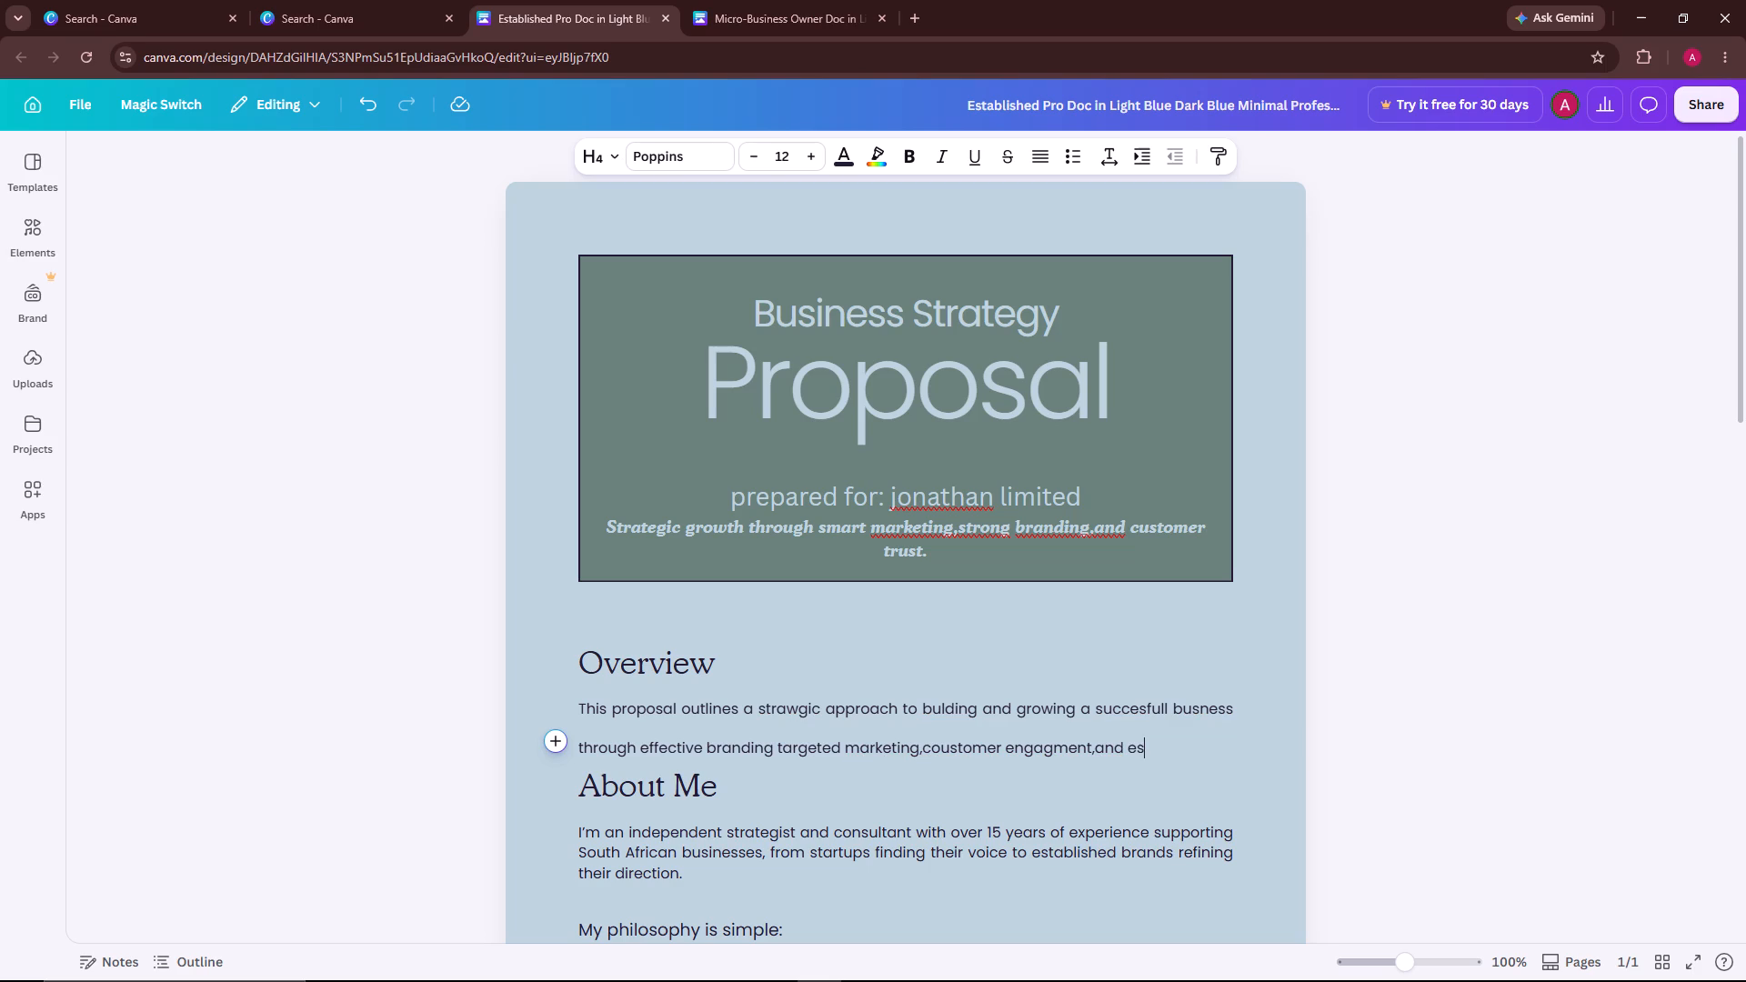
{"action": "key", "text": "t"}
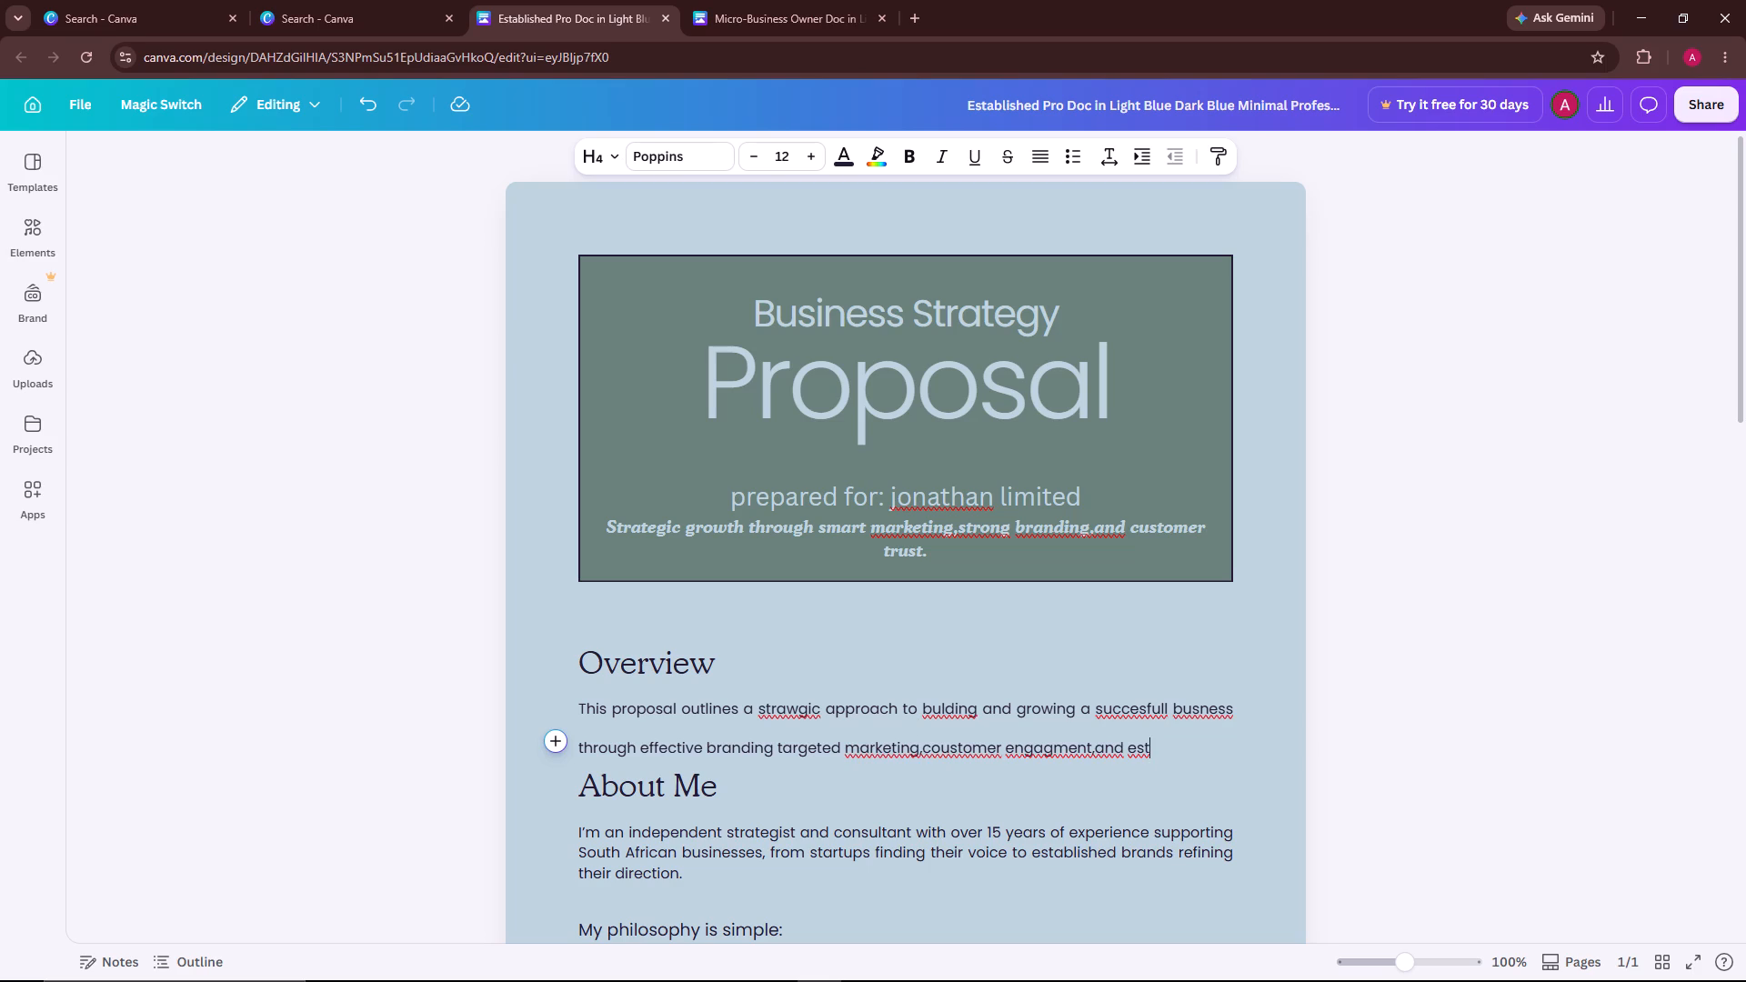
{"action": "key", "text": "a"}
{"action": "key", "text": "b"}
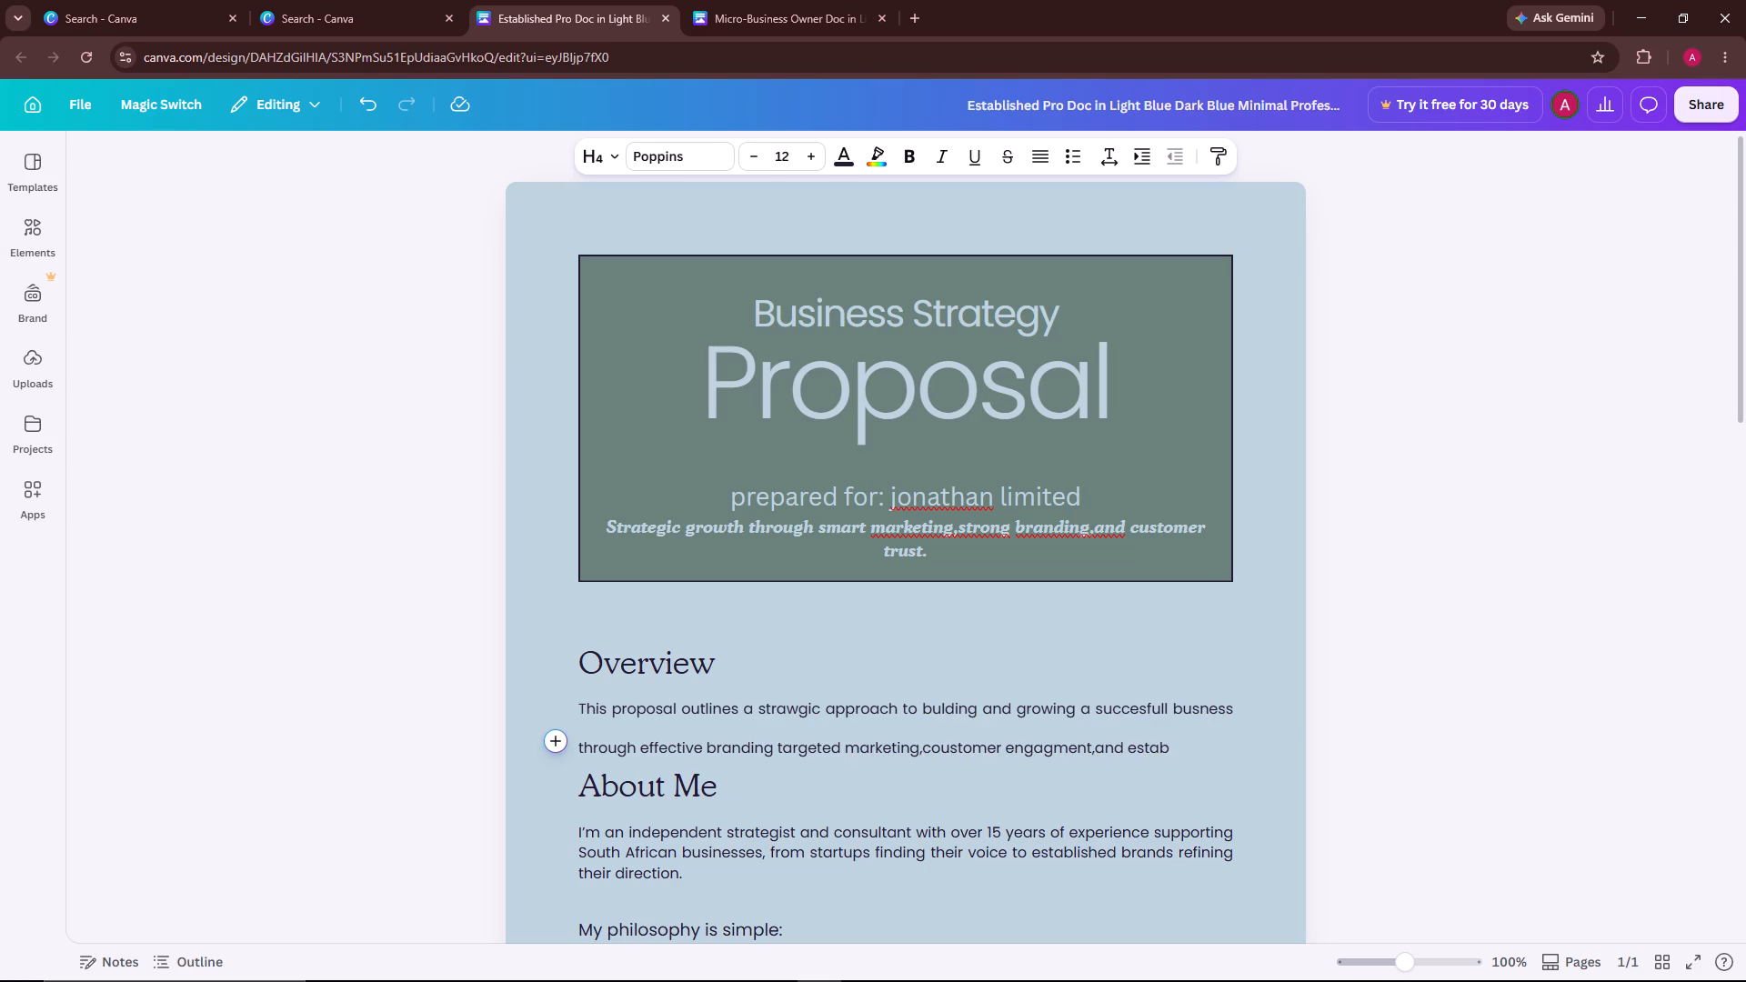
{"action": "type", "text": "lis"}
{"action": "type", "text": "h"}
{"action": "key", "text": "space"}
{"action": "type", "text": "lon"}
{"action": "key", "text": "g"}
{"action": "key", "text": "minus"}
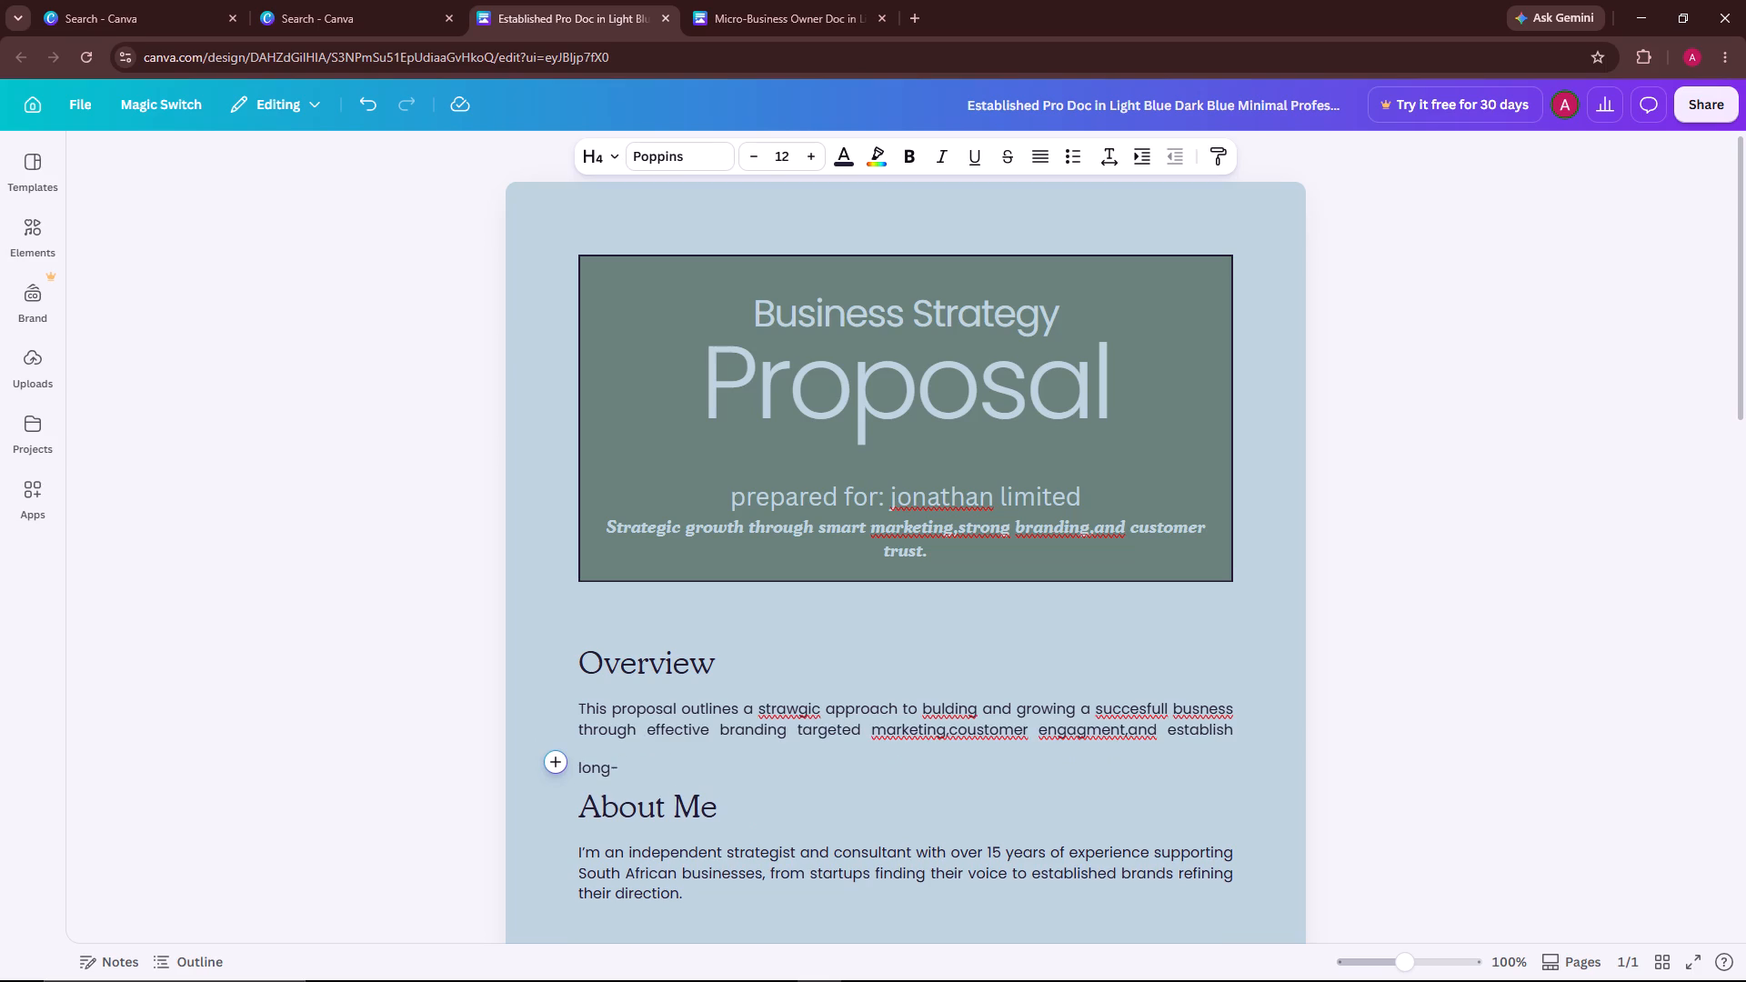
{"action": "type", "text": "ter"}
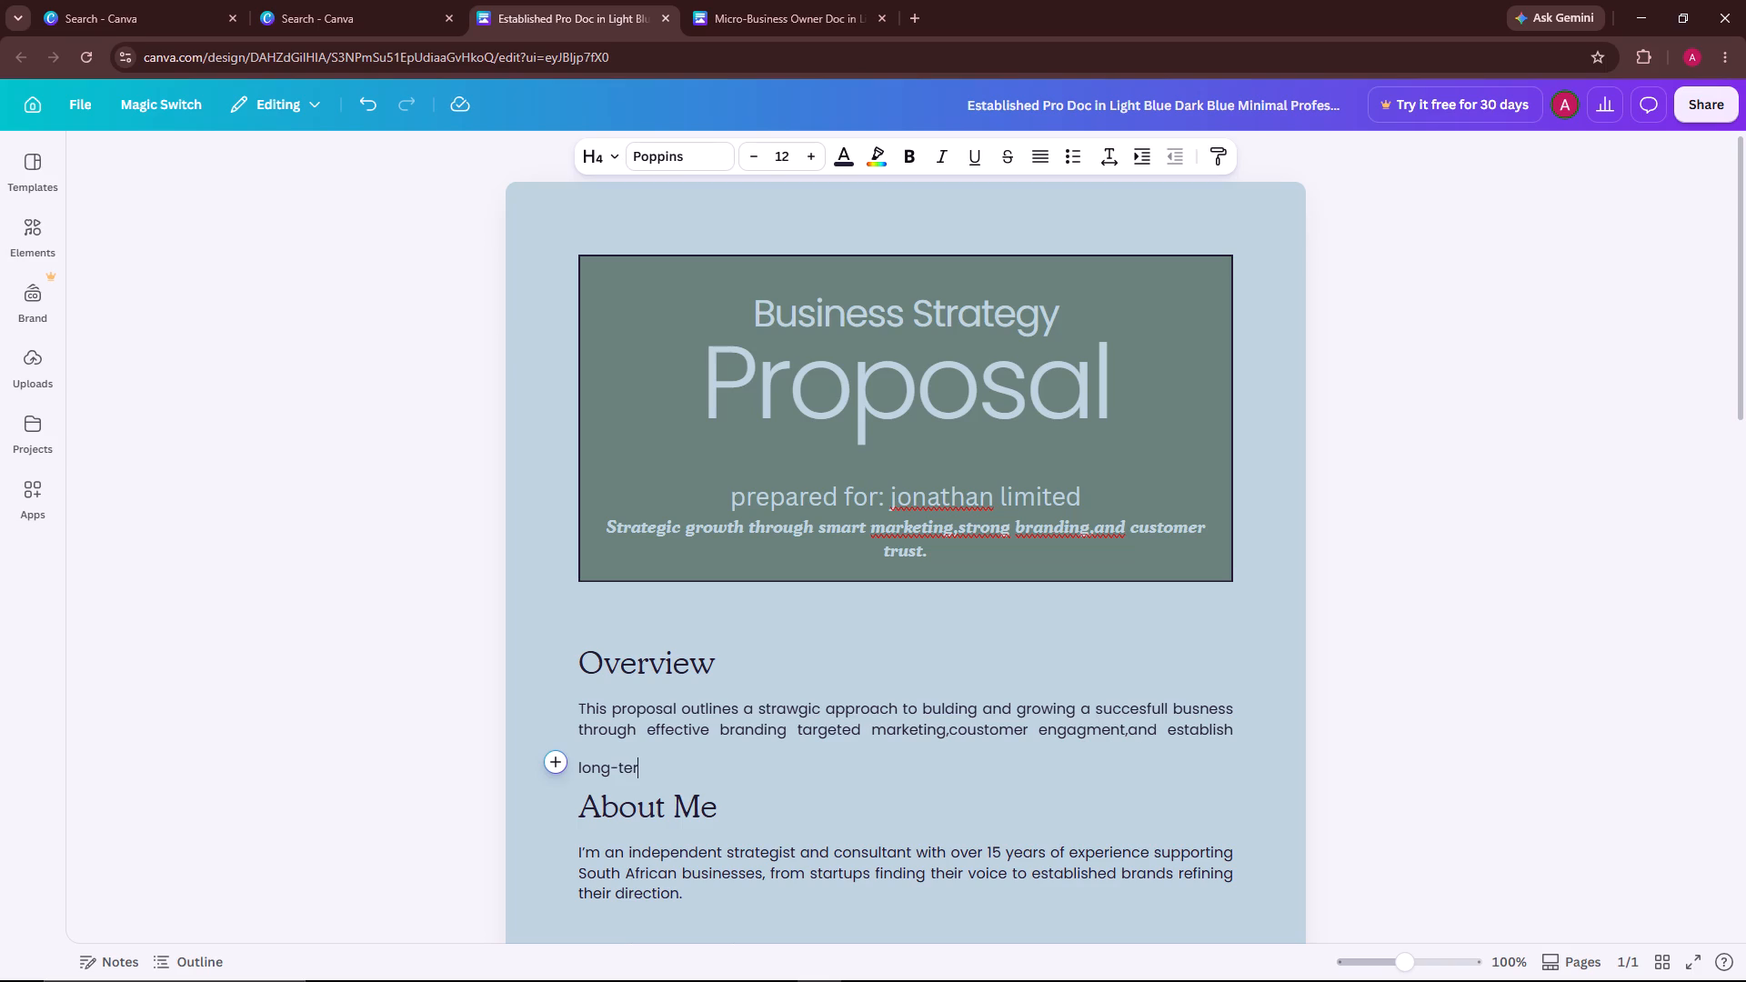
{"action": "key", "text": "m"}
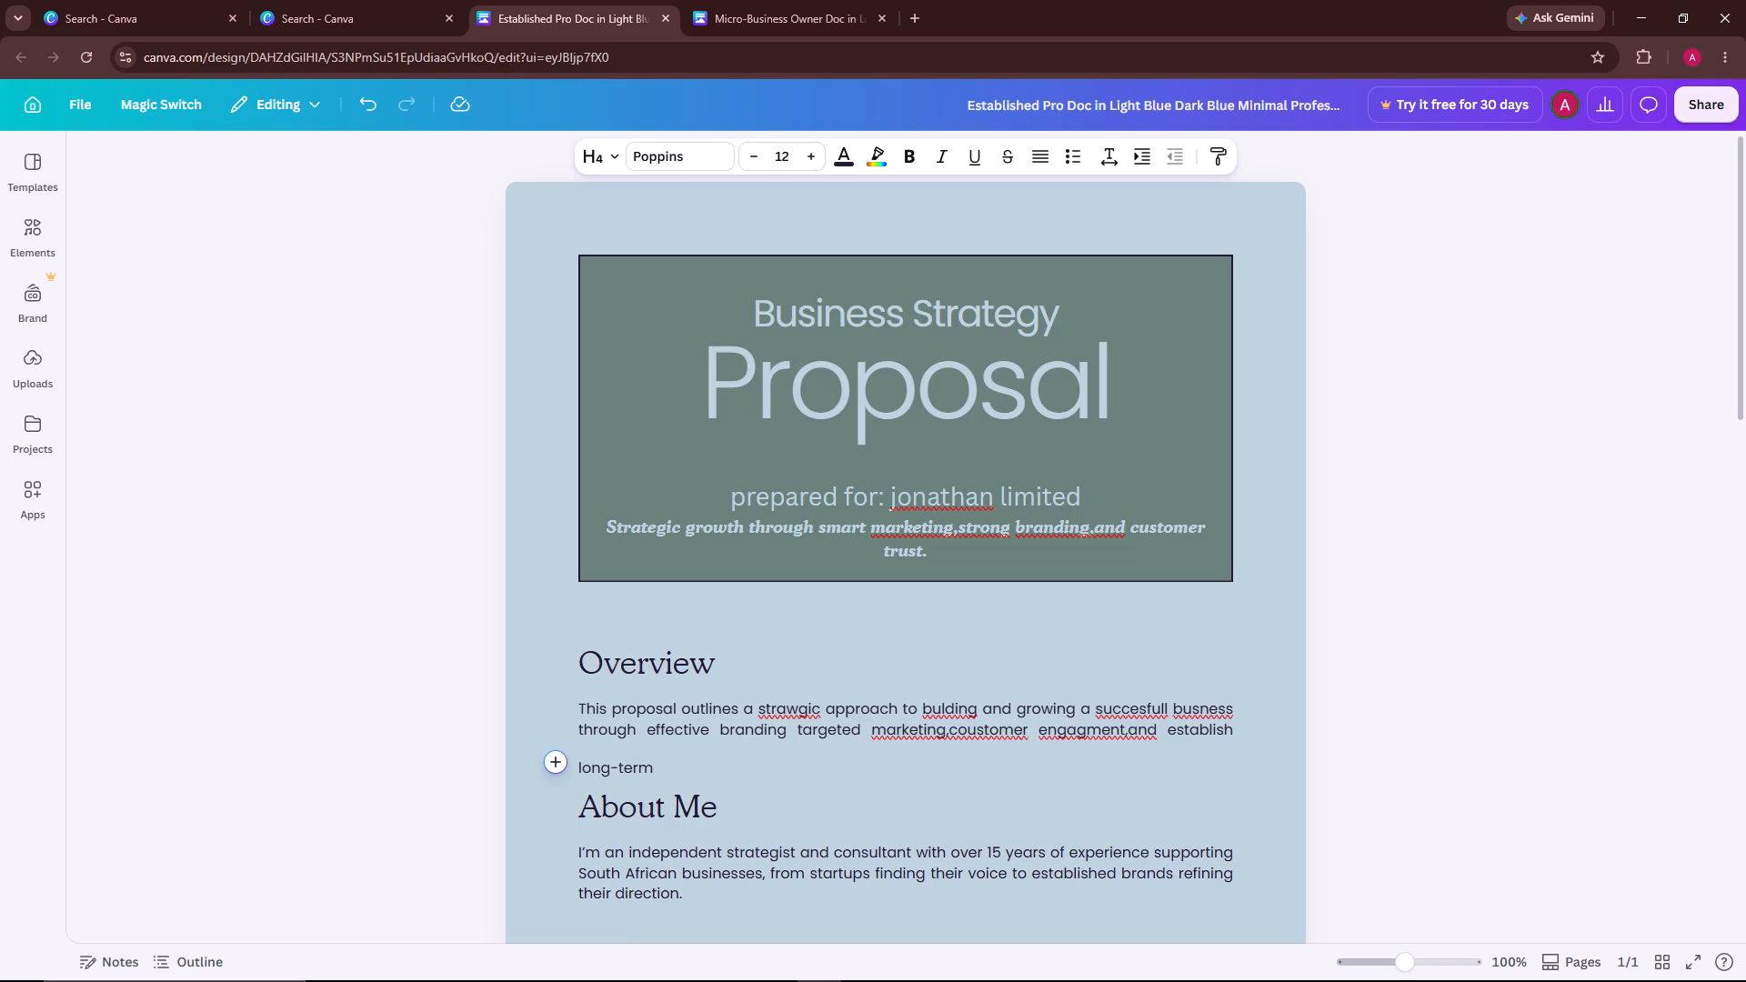
Finish the Overview sentence with "coustomer relationship.", separated from "long-term" by a space.
{"action": "type", "text": "coustomer"}
{"action": "left_click", "coordinate": [651, 773]}
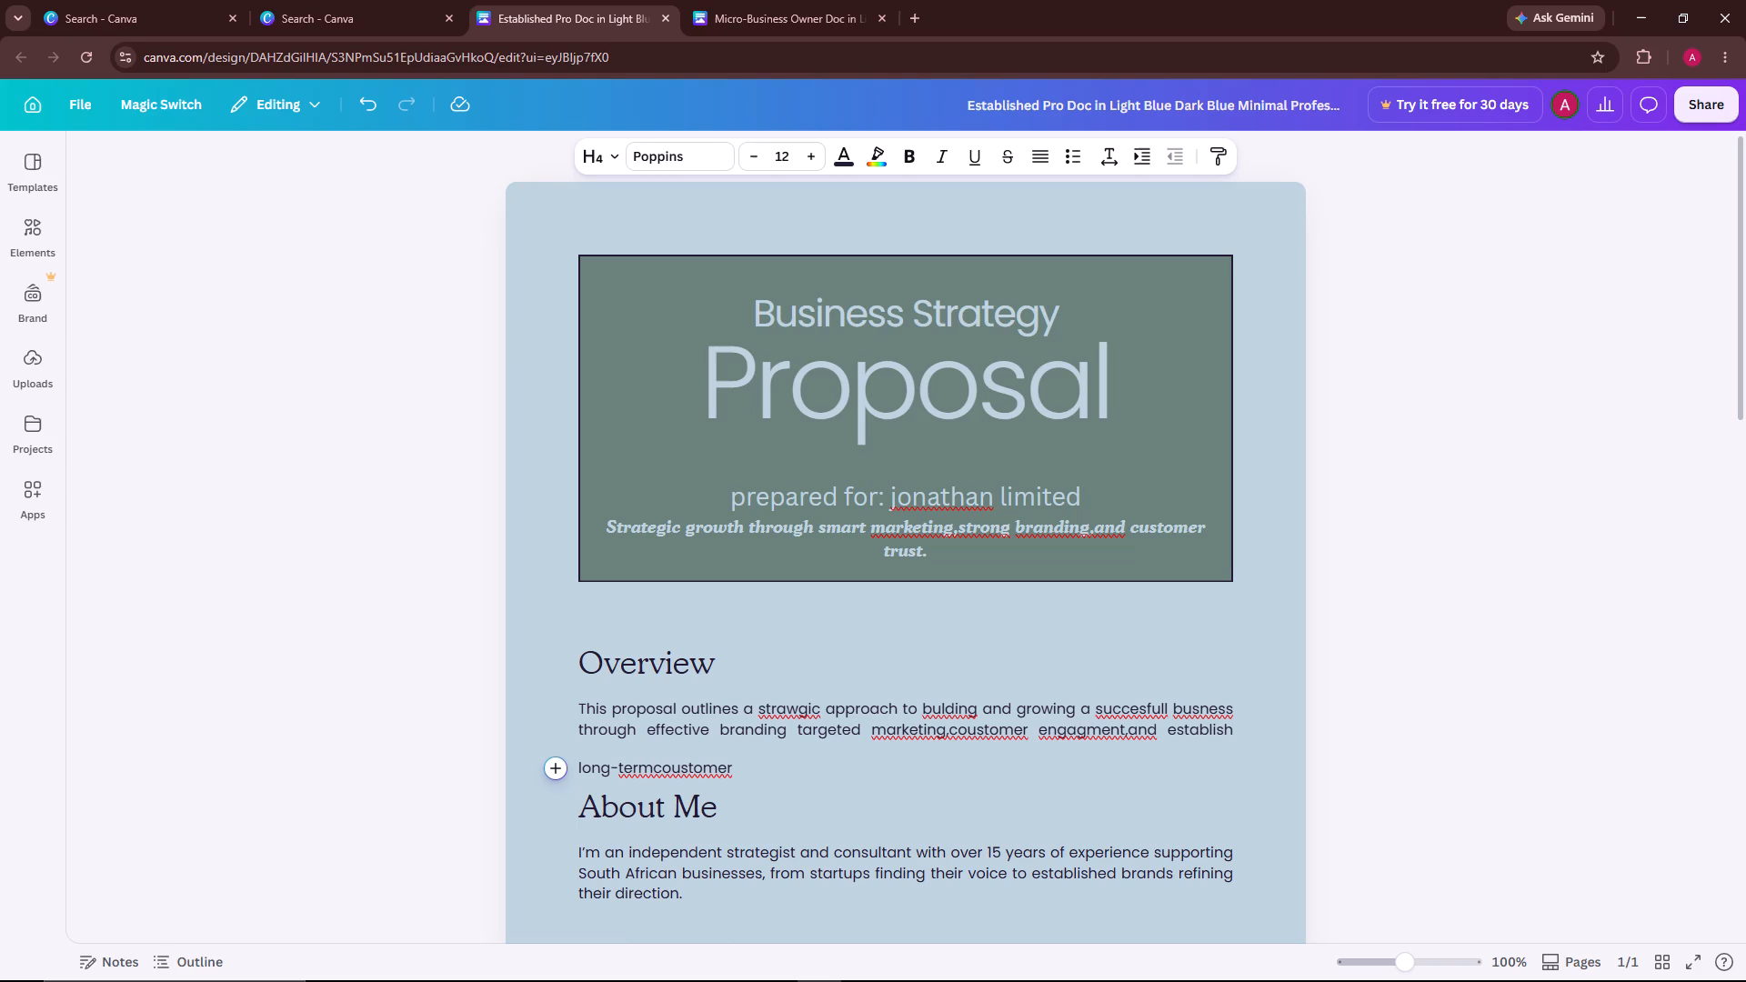
{"action": "key", "text": "space"}
{"action": "left_click", "coordinate": [764, 775]}
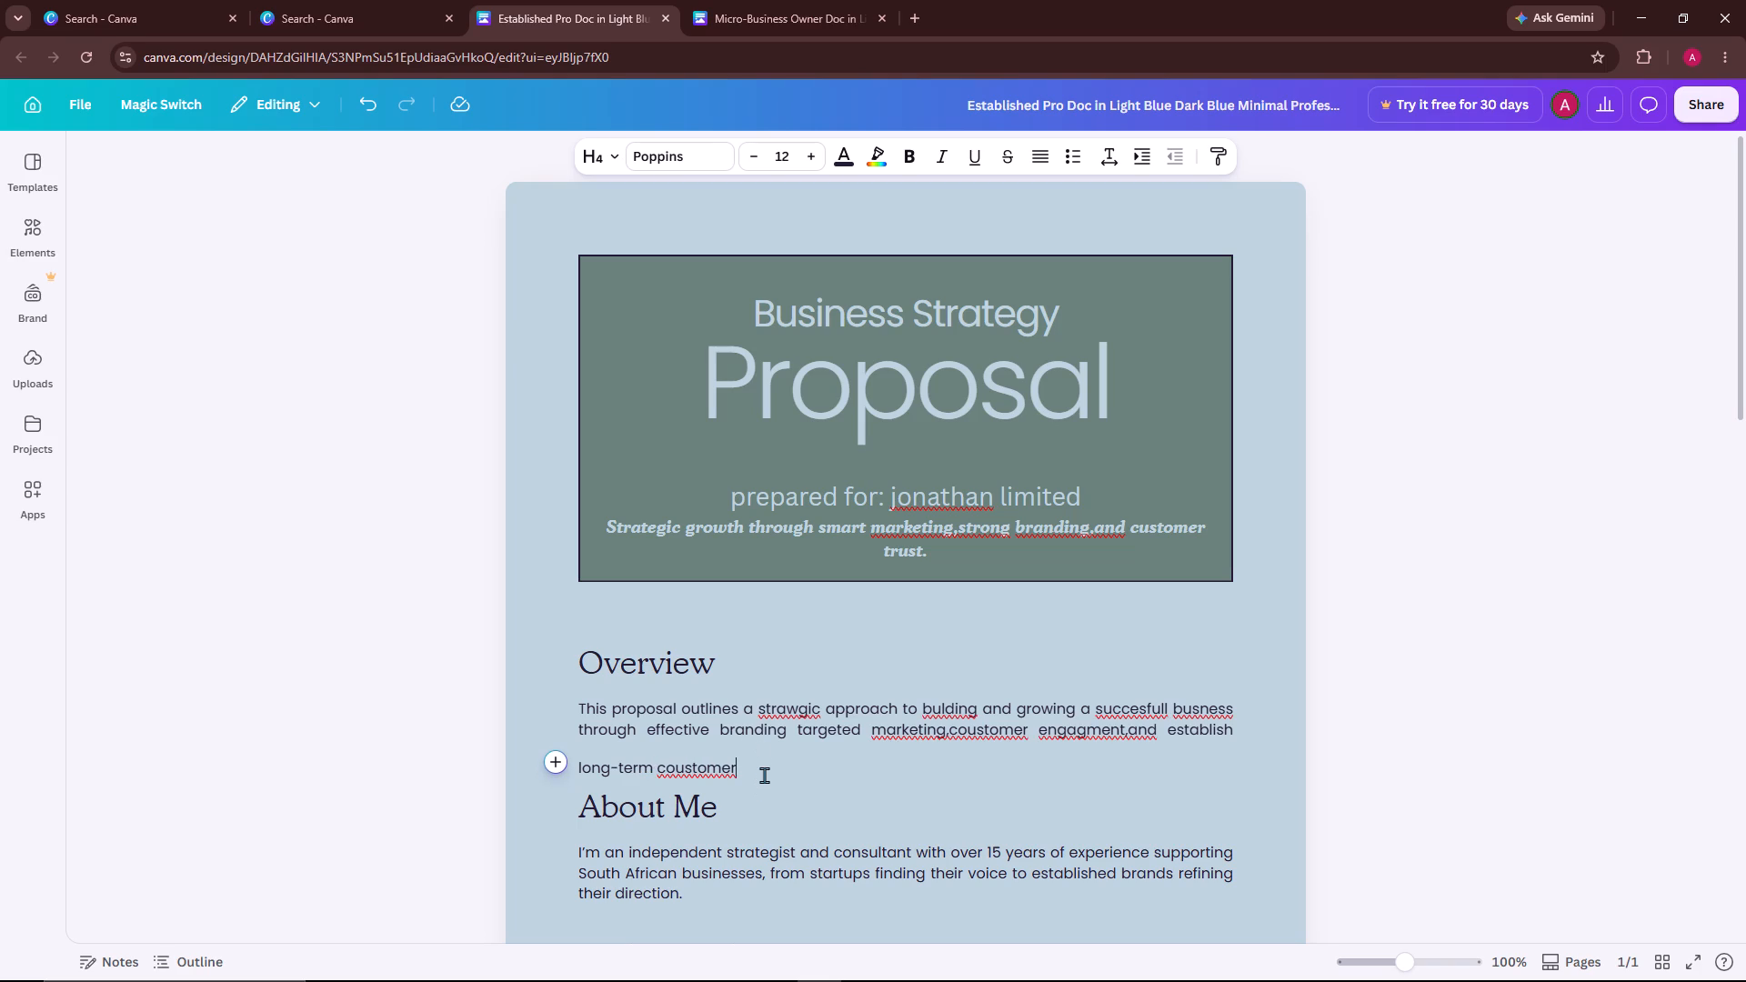
{"action": "key", "text": "space"}
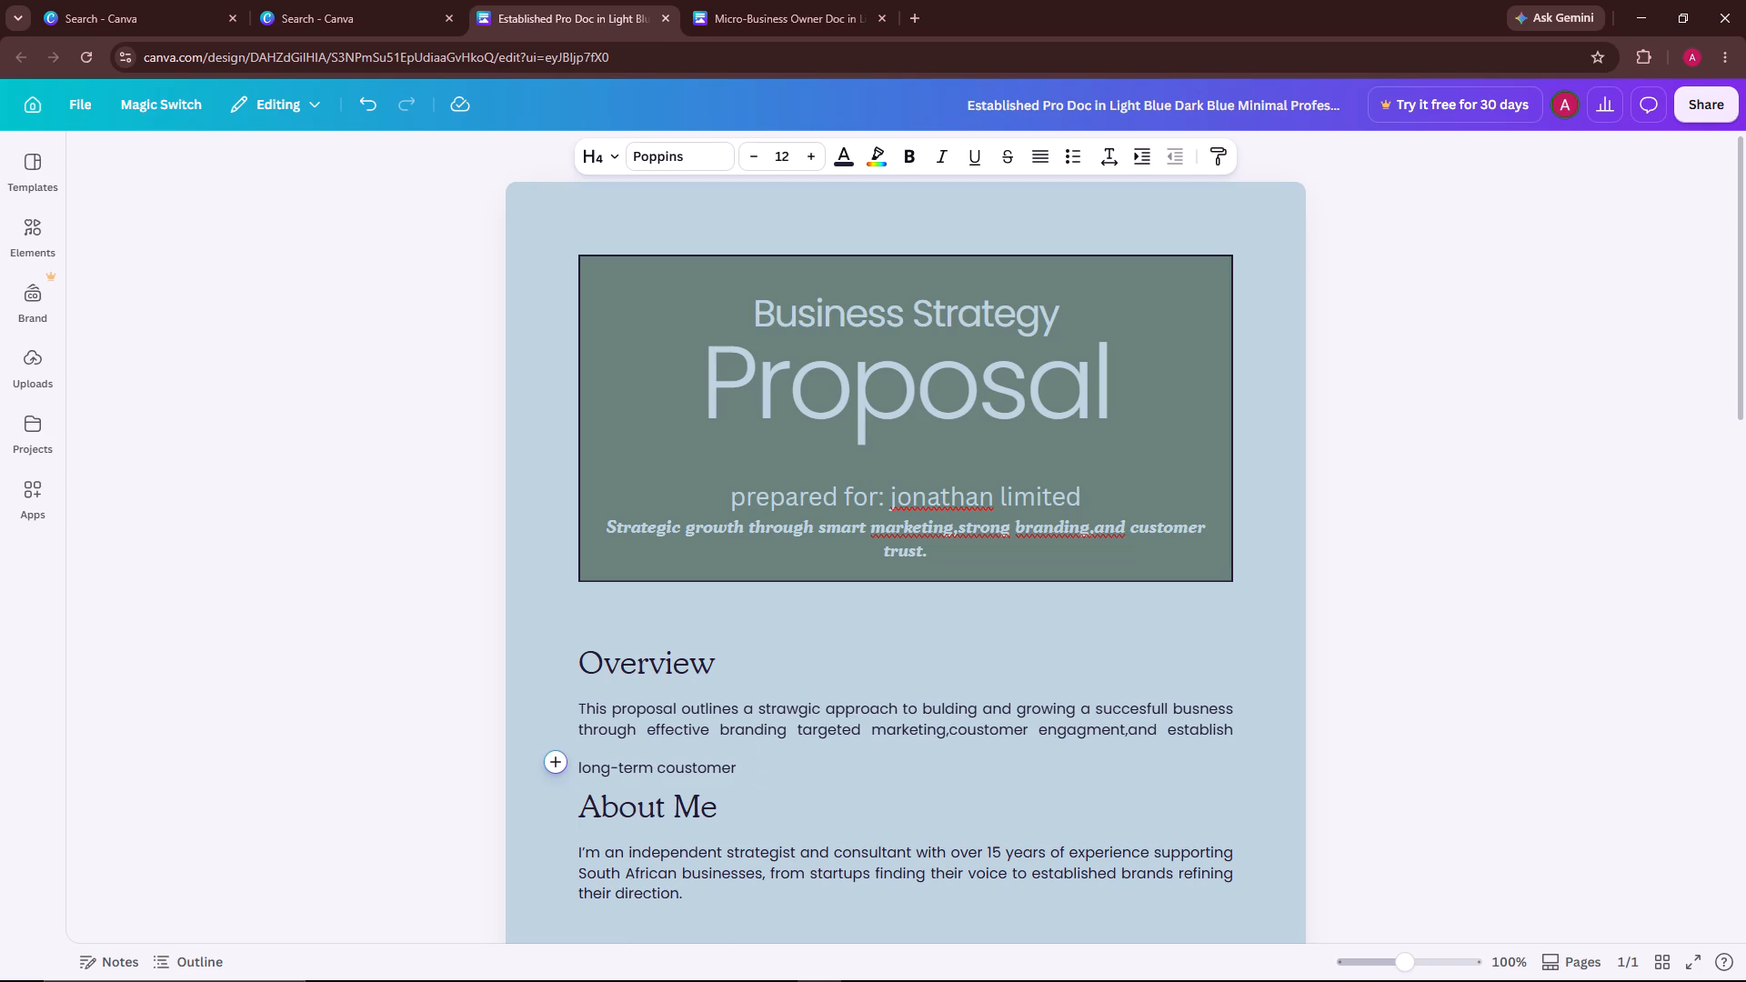
{"action": "type", "text": "re"}
{"action": "type", "text": "las"}
{"action": "key", "text": "BackSpace"}
{"action": "type", "text": "tionship."}
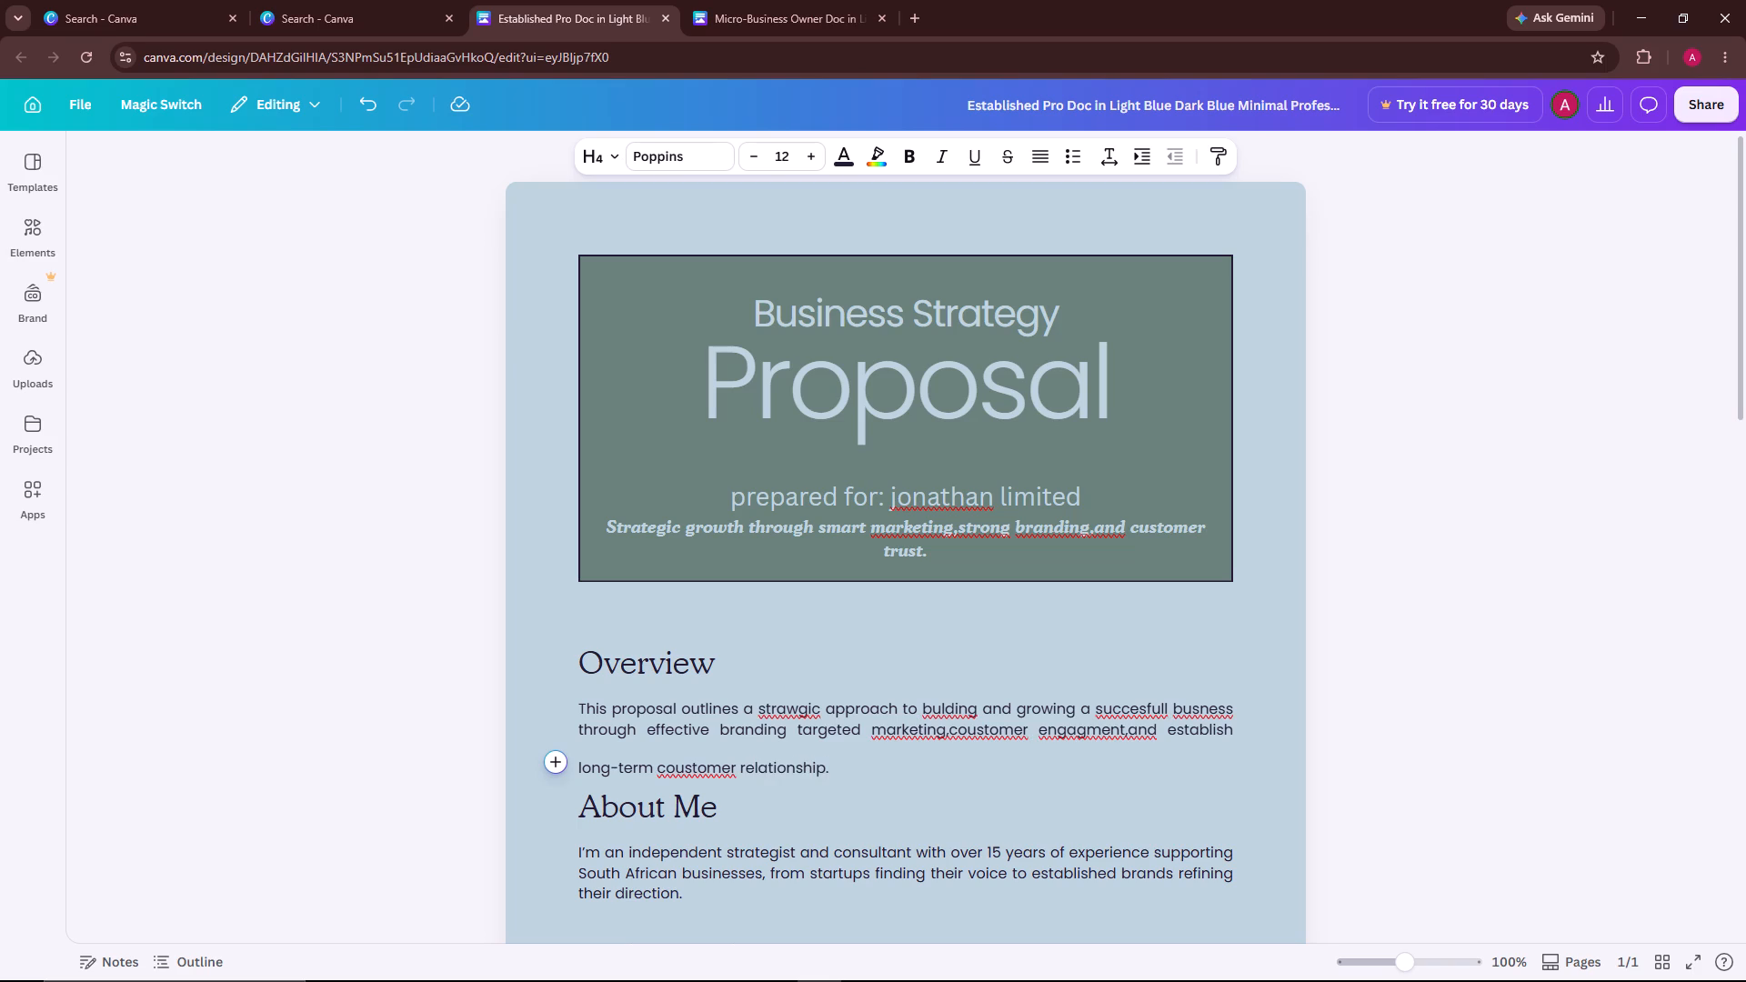
{"action": "left_click", "coordinate": [1428, 811]}
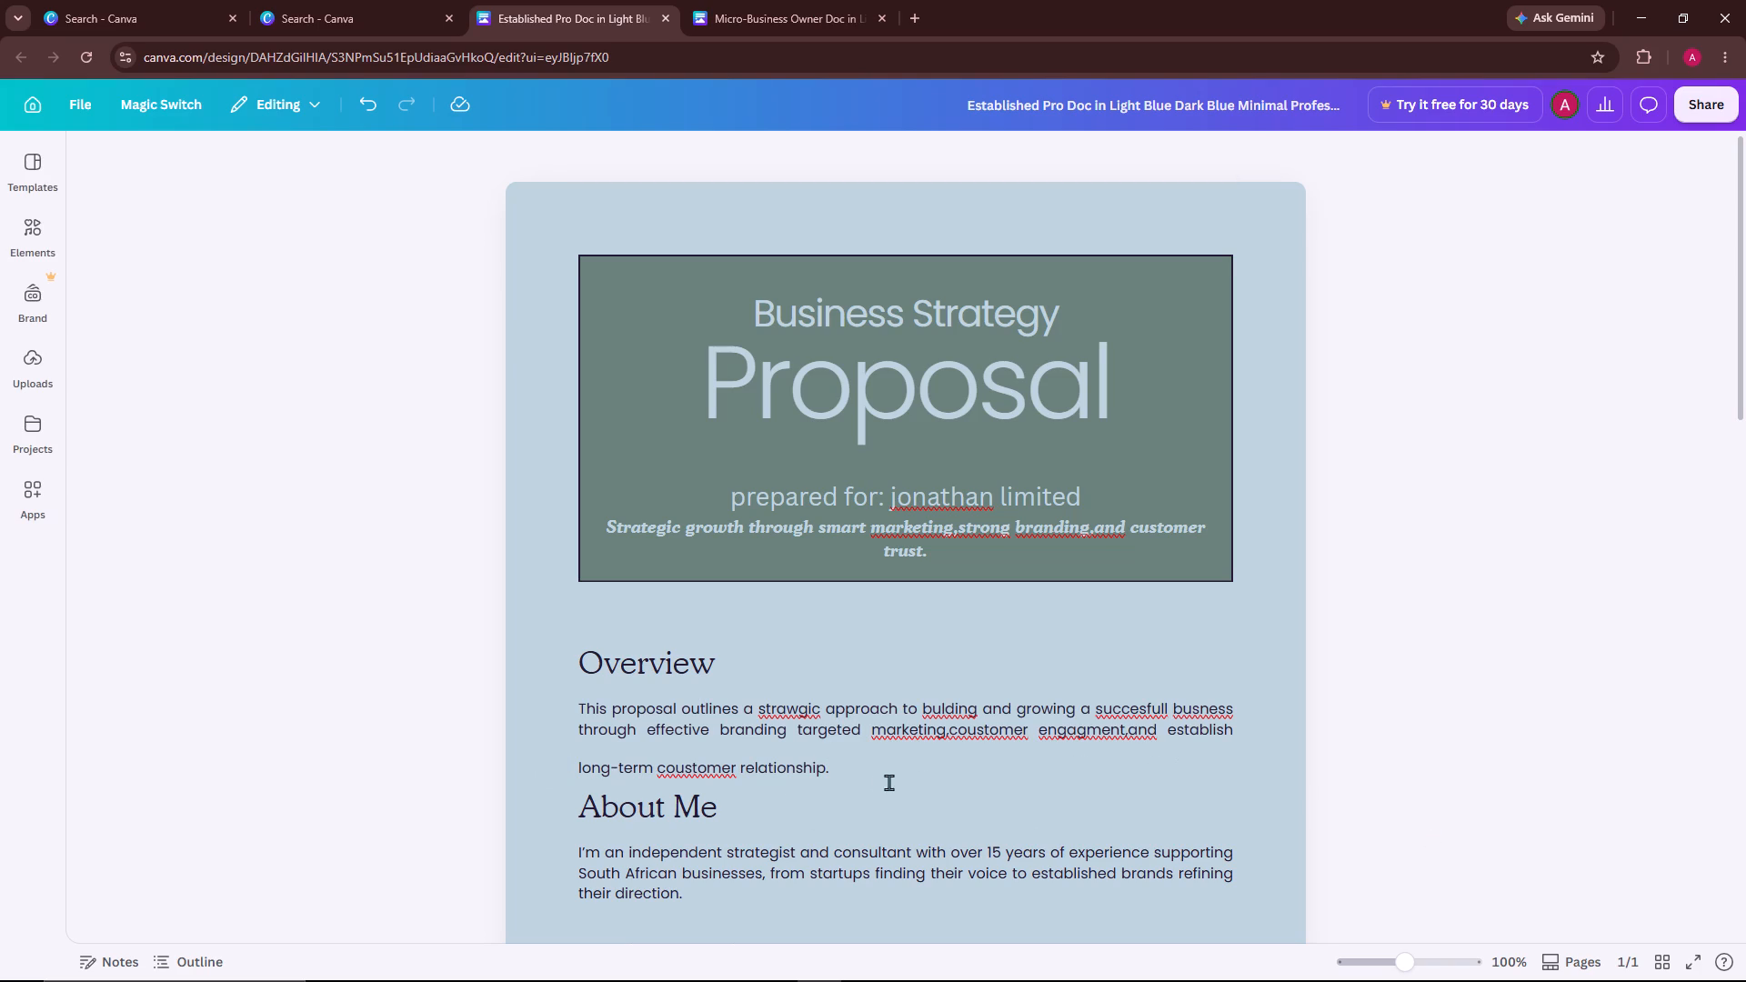
Look through the insertable blocks and text actions offered at the "long-term" line of the Overview paragraph.
{"action": "scroll", "coordinate": [879, 782], "scroll_direction": "down", "scroll_amount": 2}
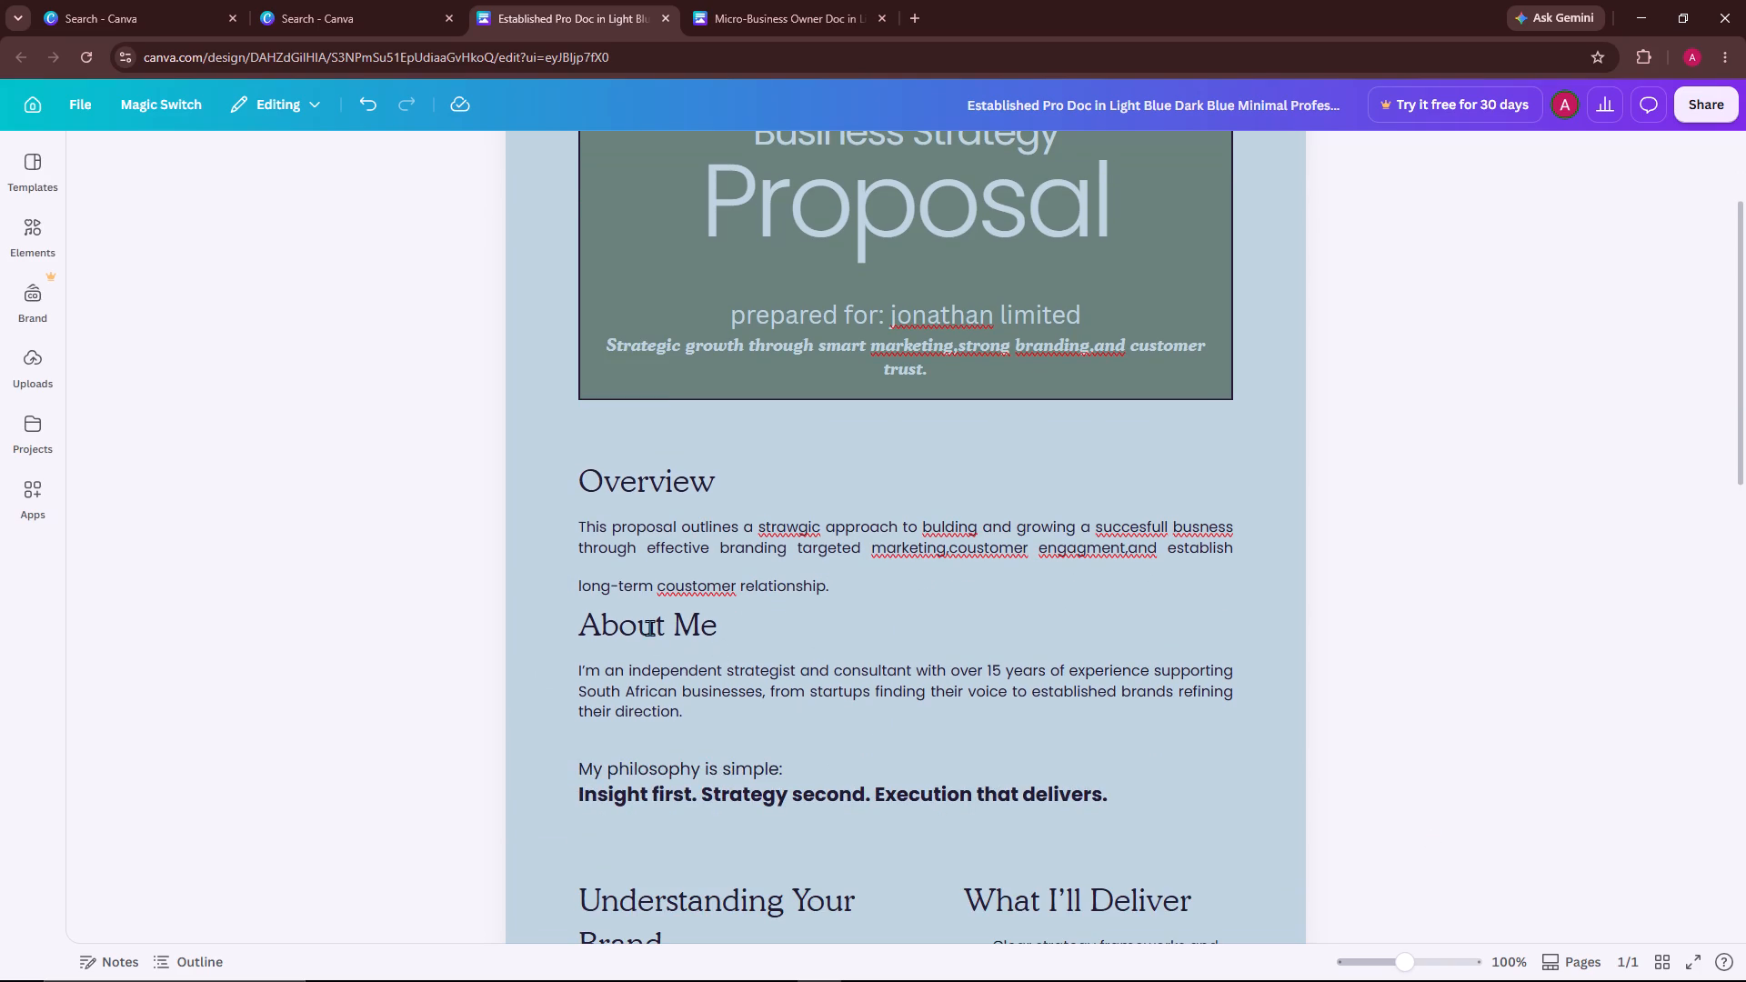
{"action": "left_click", "coordinate": [573, 587]}
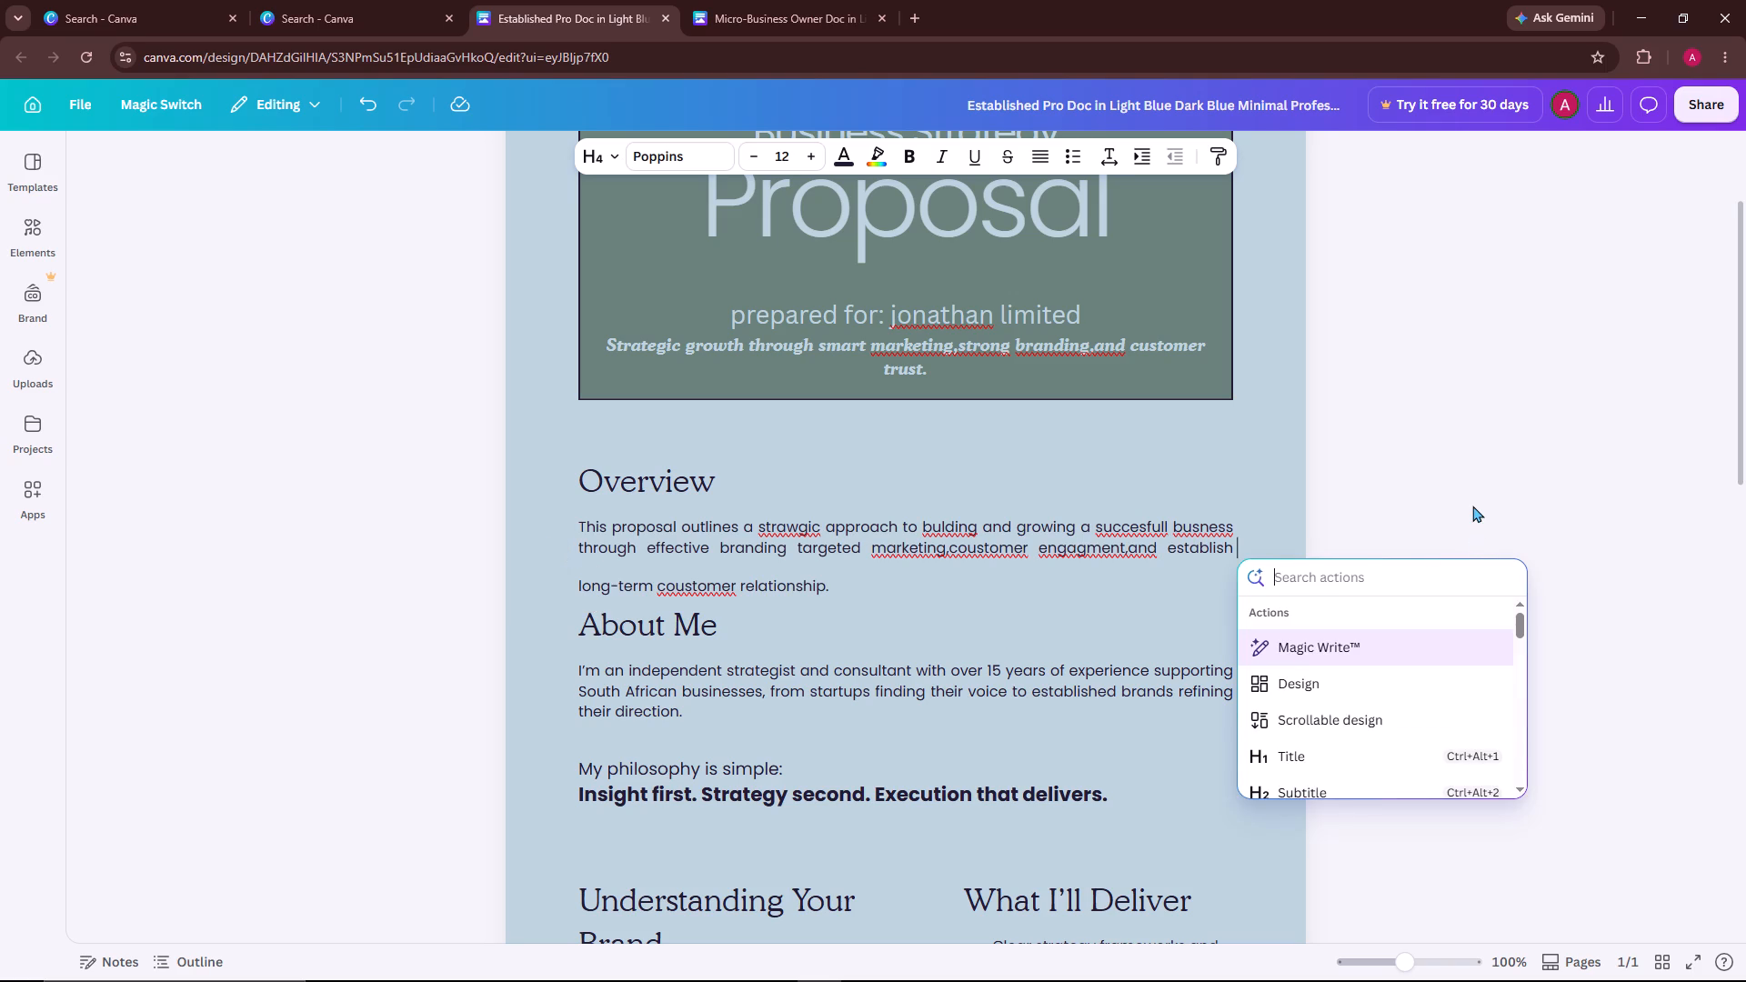
{"action": "scroll", "coordinate": [1372, 738], "scroll_direction": "down", "scroll_amount": 4}
{"action": "scroll", "coordinate": [1343, 718], "scroll_direction": "up", "scroll_amount": 2}
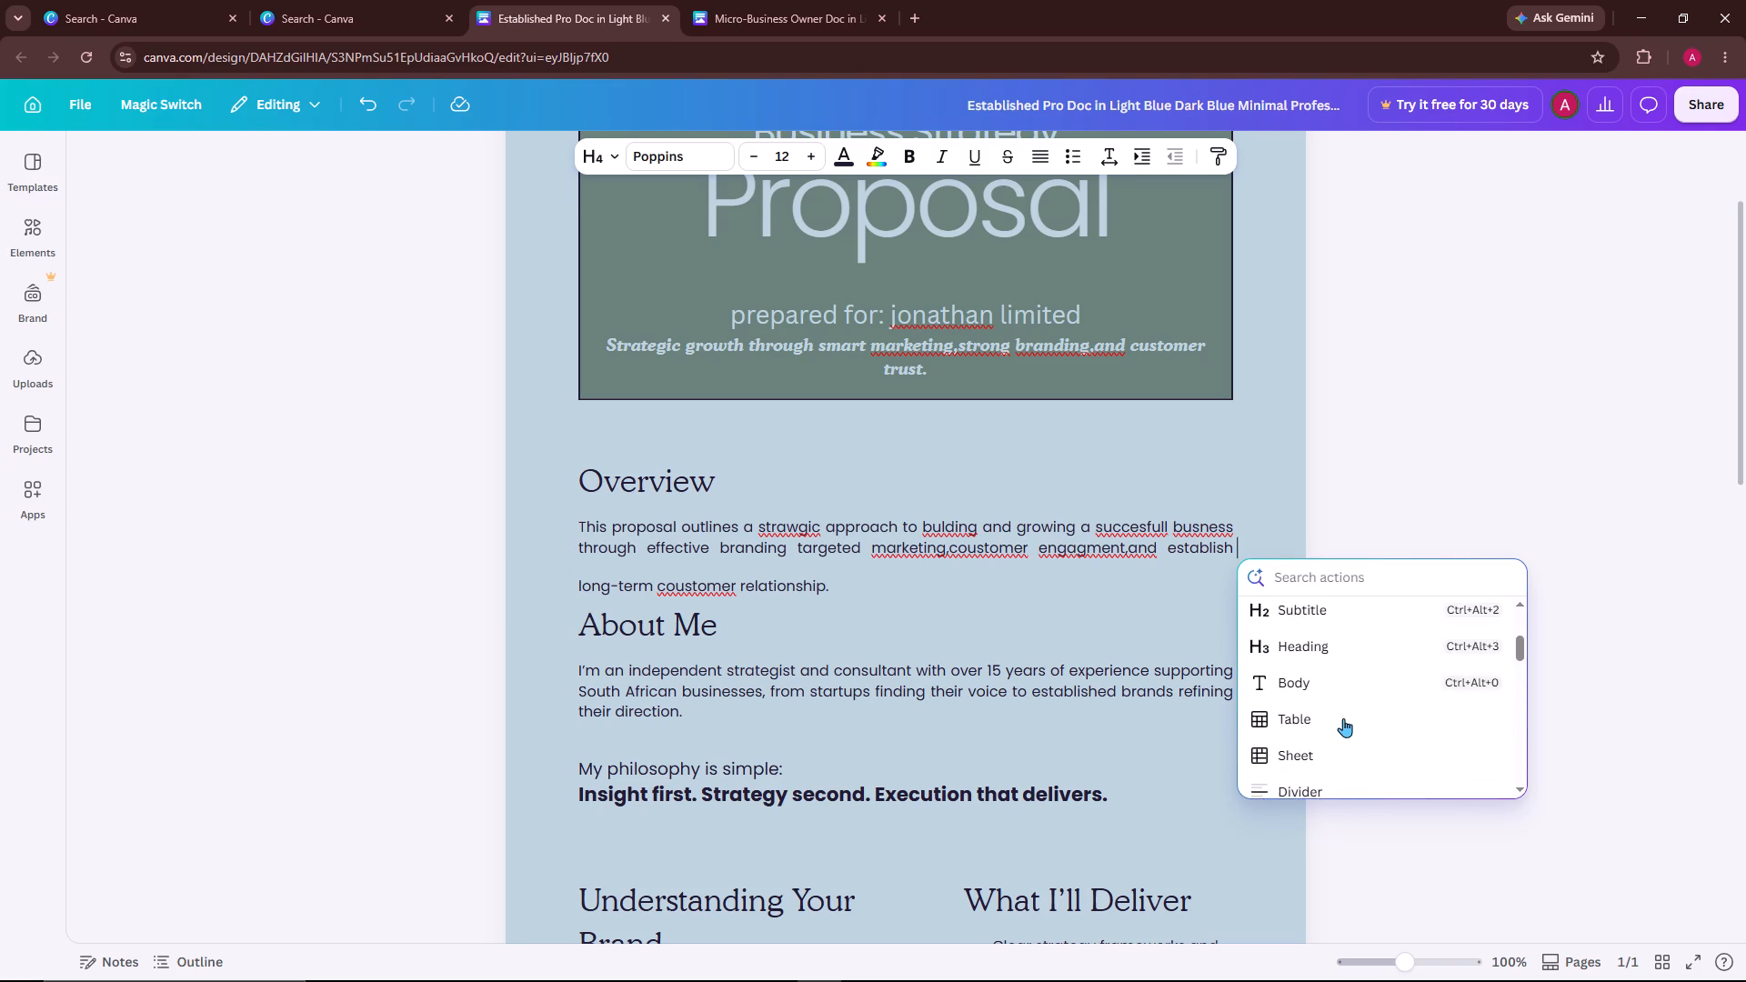
{"action": "scroll", "coordinate": [1343, 718], "scroll_direction": "down", "scroll_amount": 3}
{"action": "scroll", "coordinate": [1343, 718], "scroll_direction": "up", "scroll_amount": 2}
{"action": "scroll", "coordinate": [1343, 718], "scroll_direction": "down", "scroll_amount": 1}
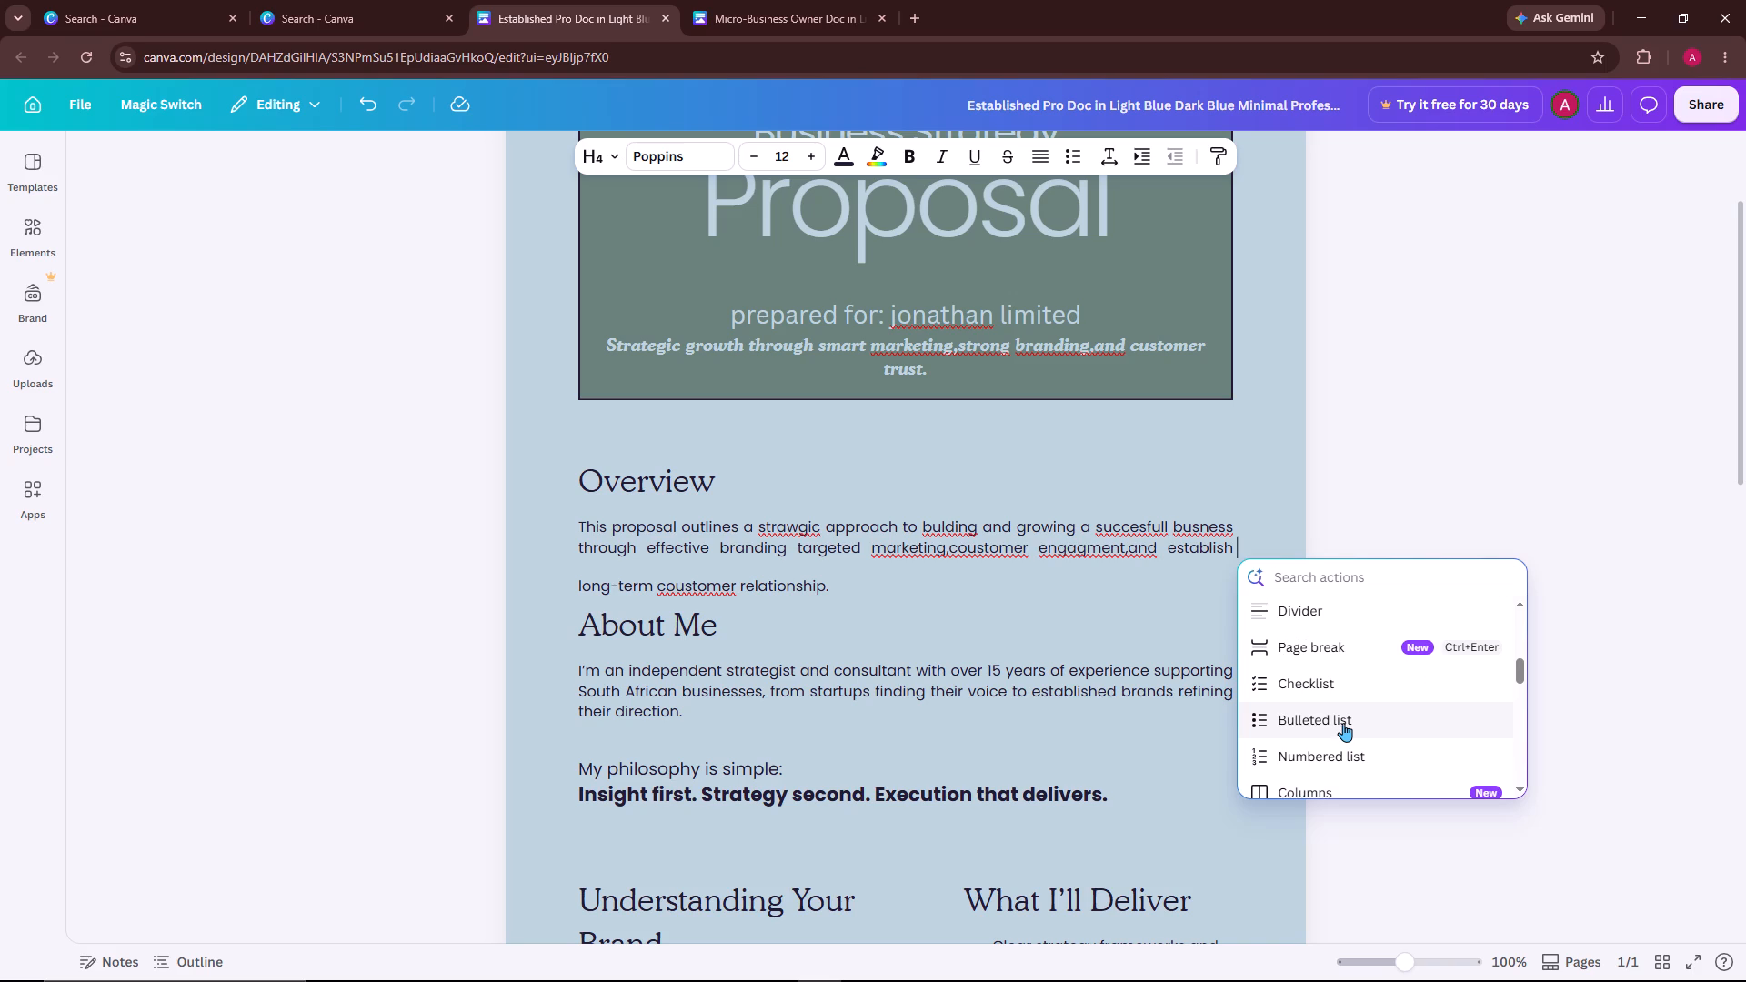
{"action": "scroll", "coordinate": [1343, 723], "scroll_direction": "down", "scroll_amount": 2}
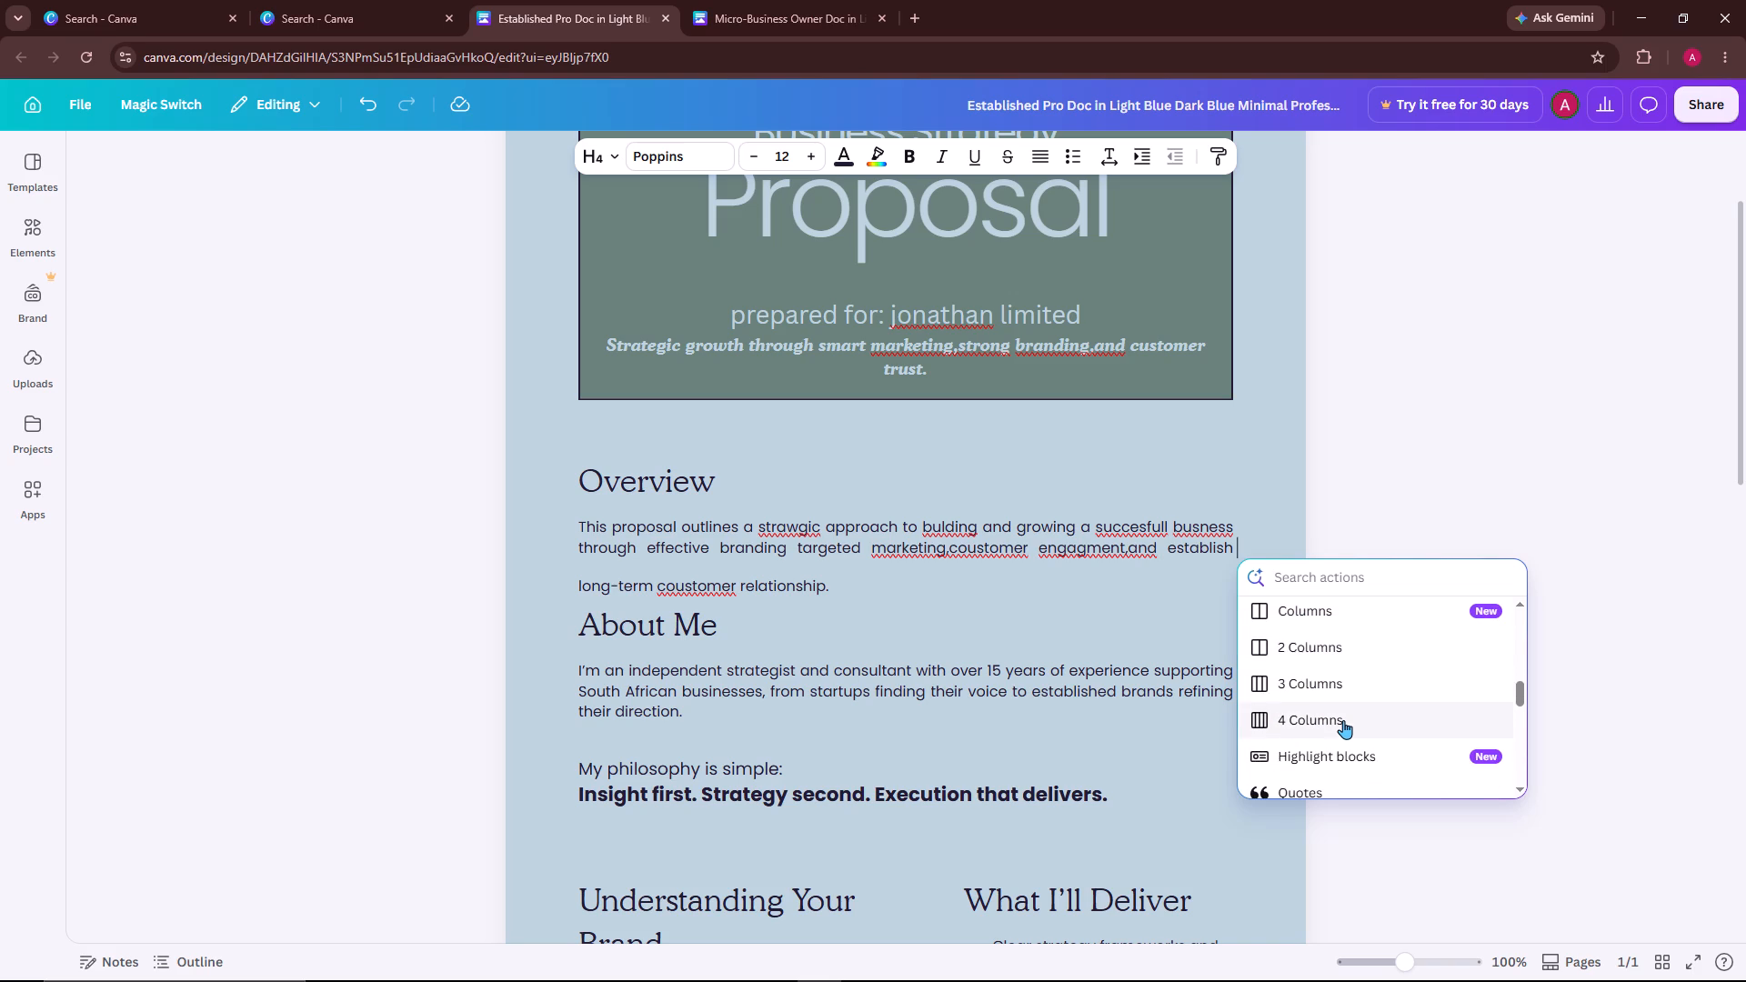
{"action": "scroll", "coordinate": [1343, 720], "scroll_direction": "down", "scroll_amount": 1}
{"action": "scroll", "coordinate": [1343, 720], "scroll_direction": "up", "scroll_amount": 4}
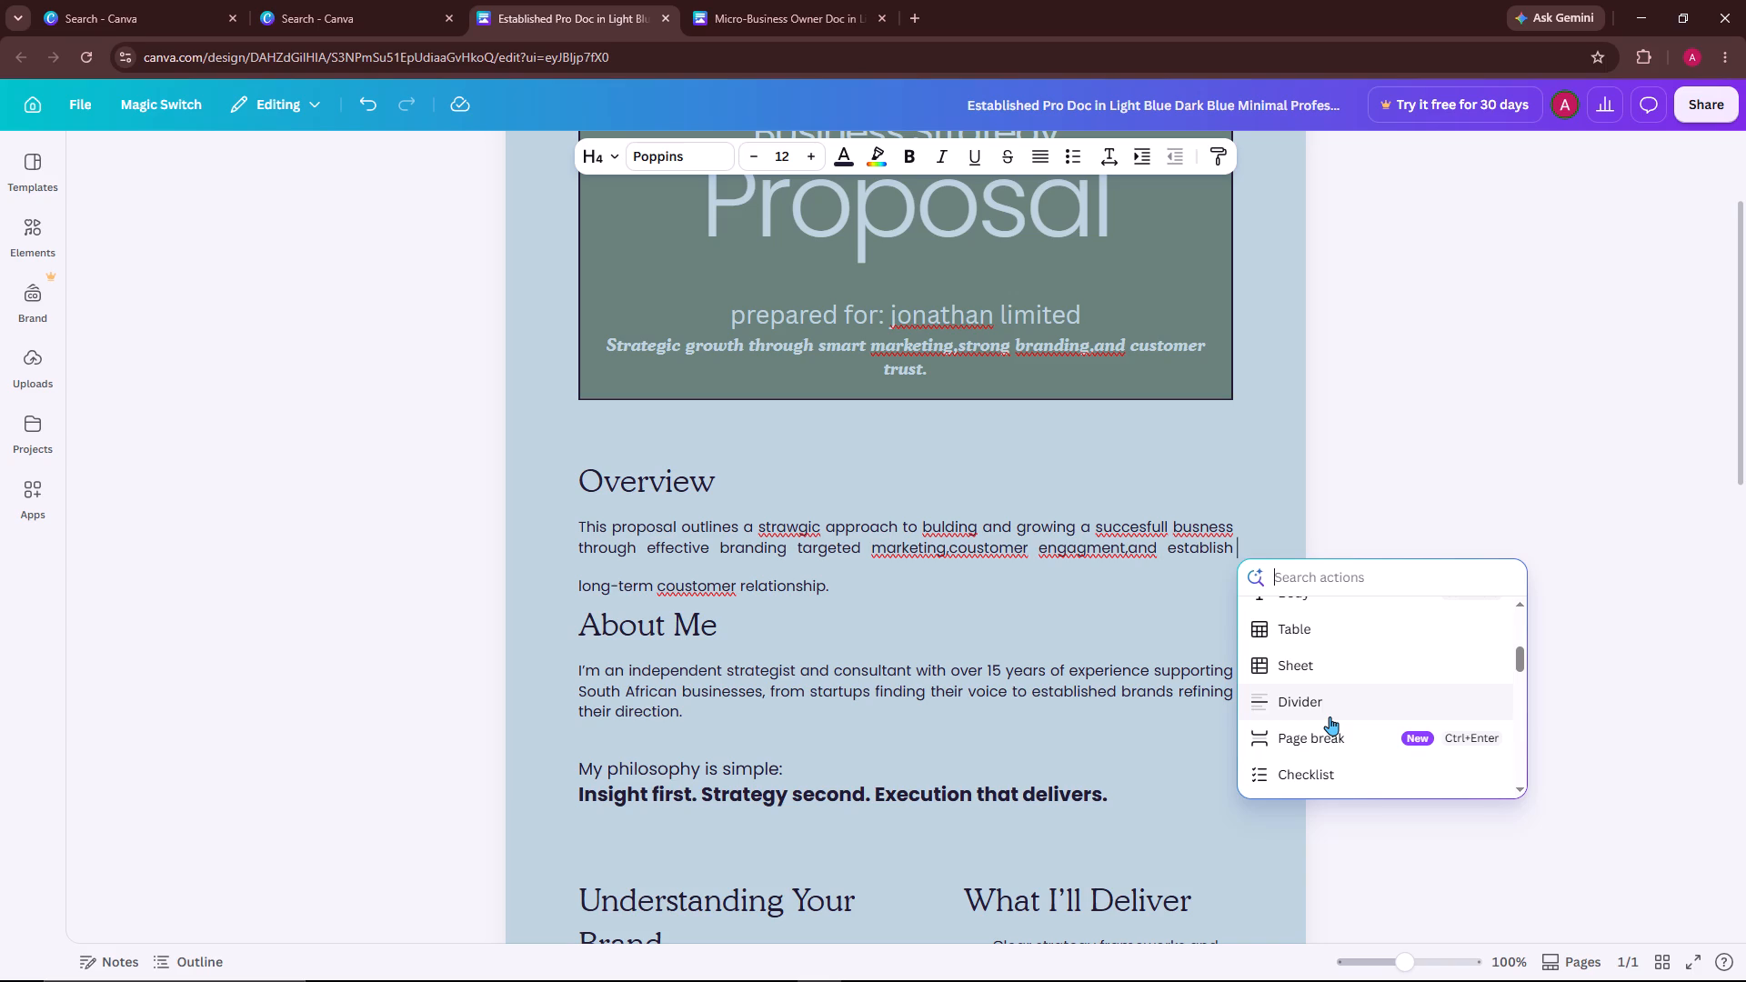
{"action": "scroll", "coordinate": [1330, 716], "scroll_direction": "up", "scroll_amount": 3}
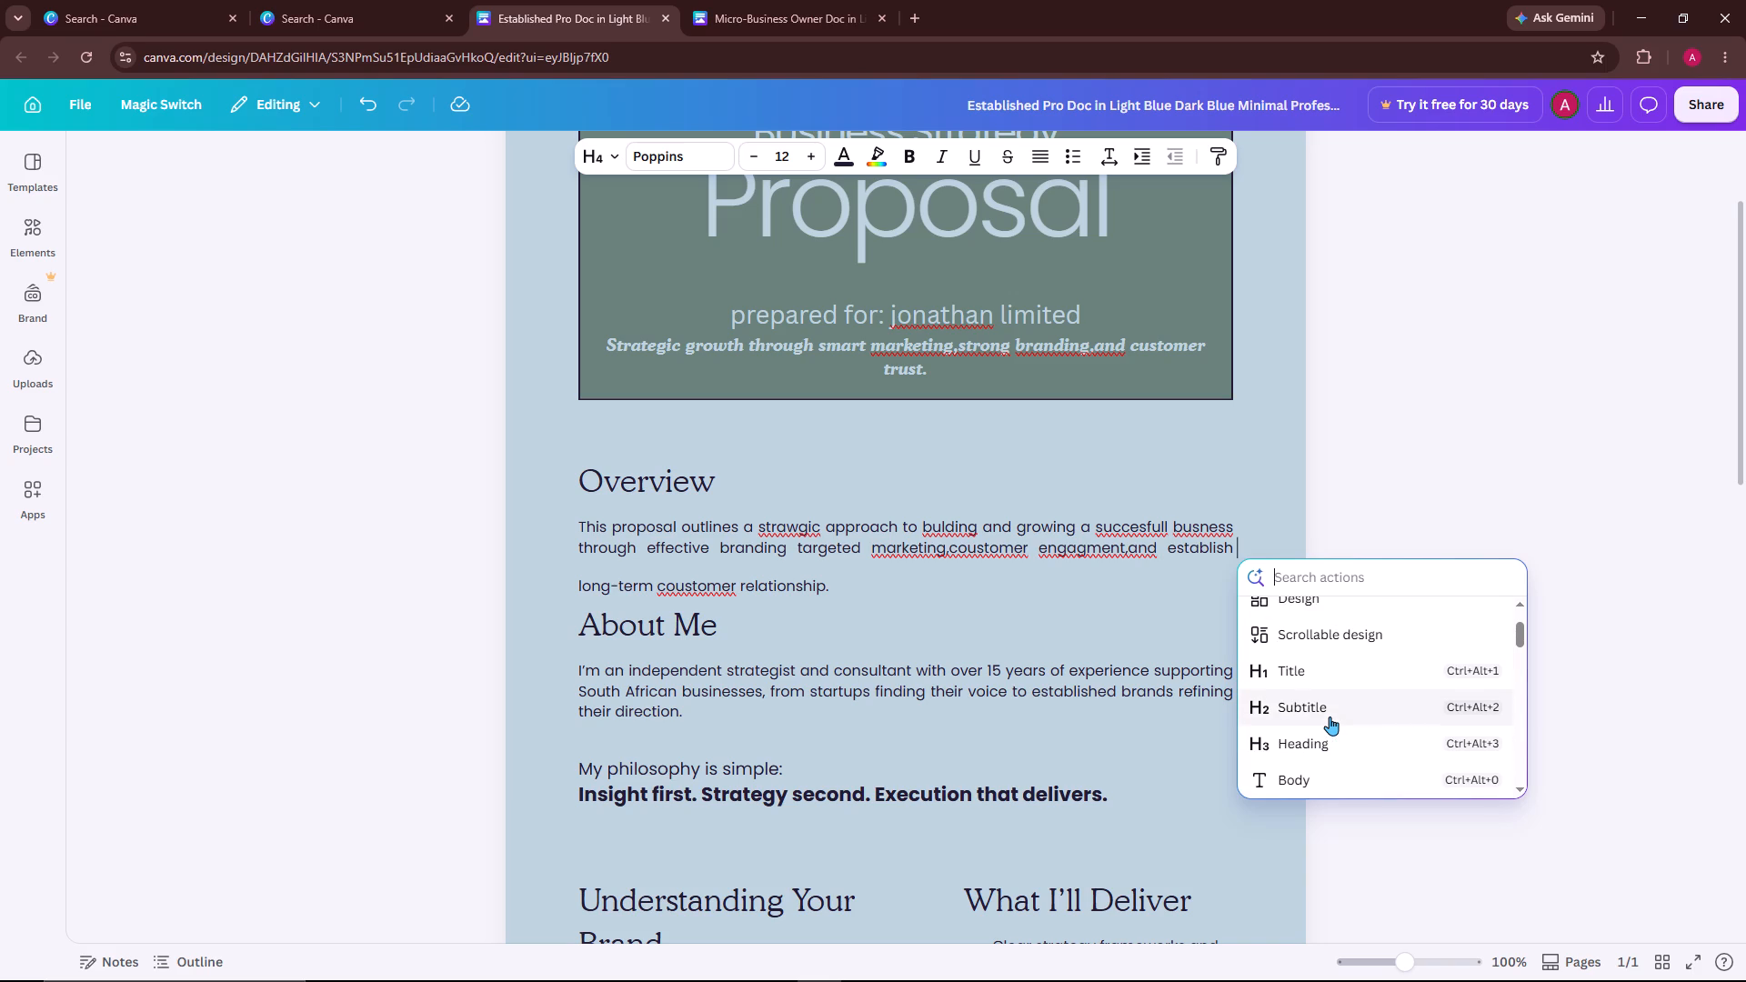
{"action": "left_click", "coordinate": [1500, 450]}
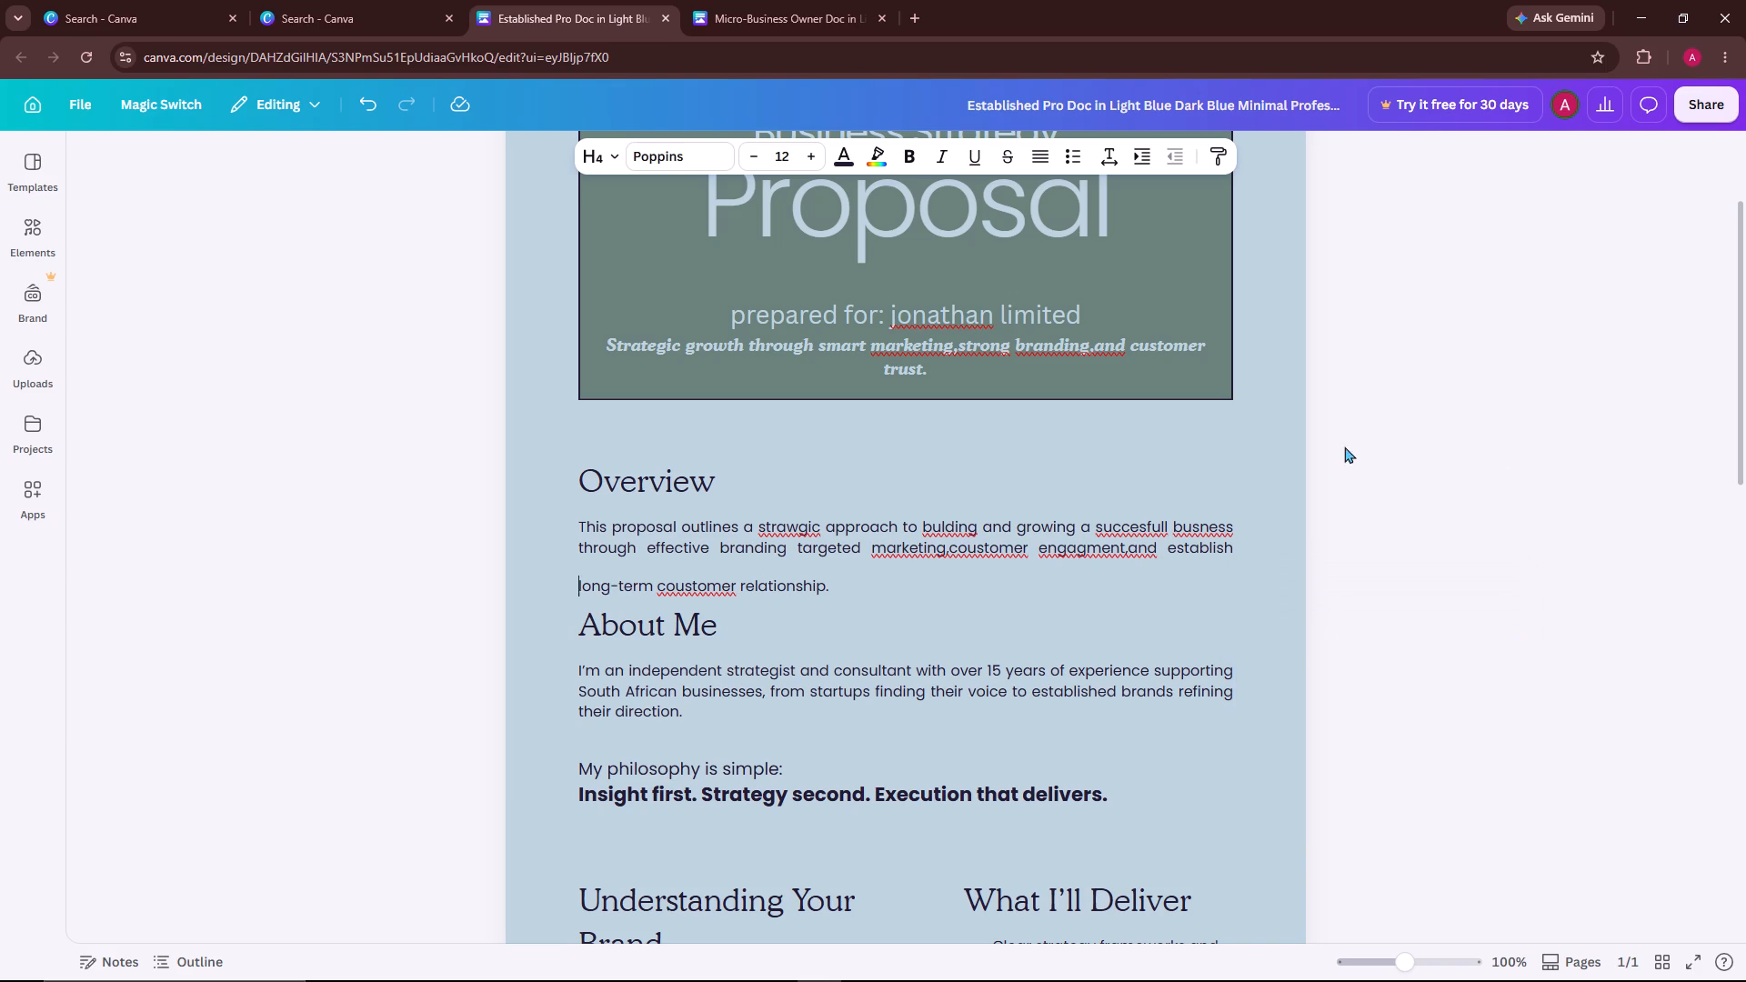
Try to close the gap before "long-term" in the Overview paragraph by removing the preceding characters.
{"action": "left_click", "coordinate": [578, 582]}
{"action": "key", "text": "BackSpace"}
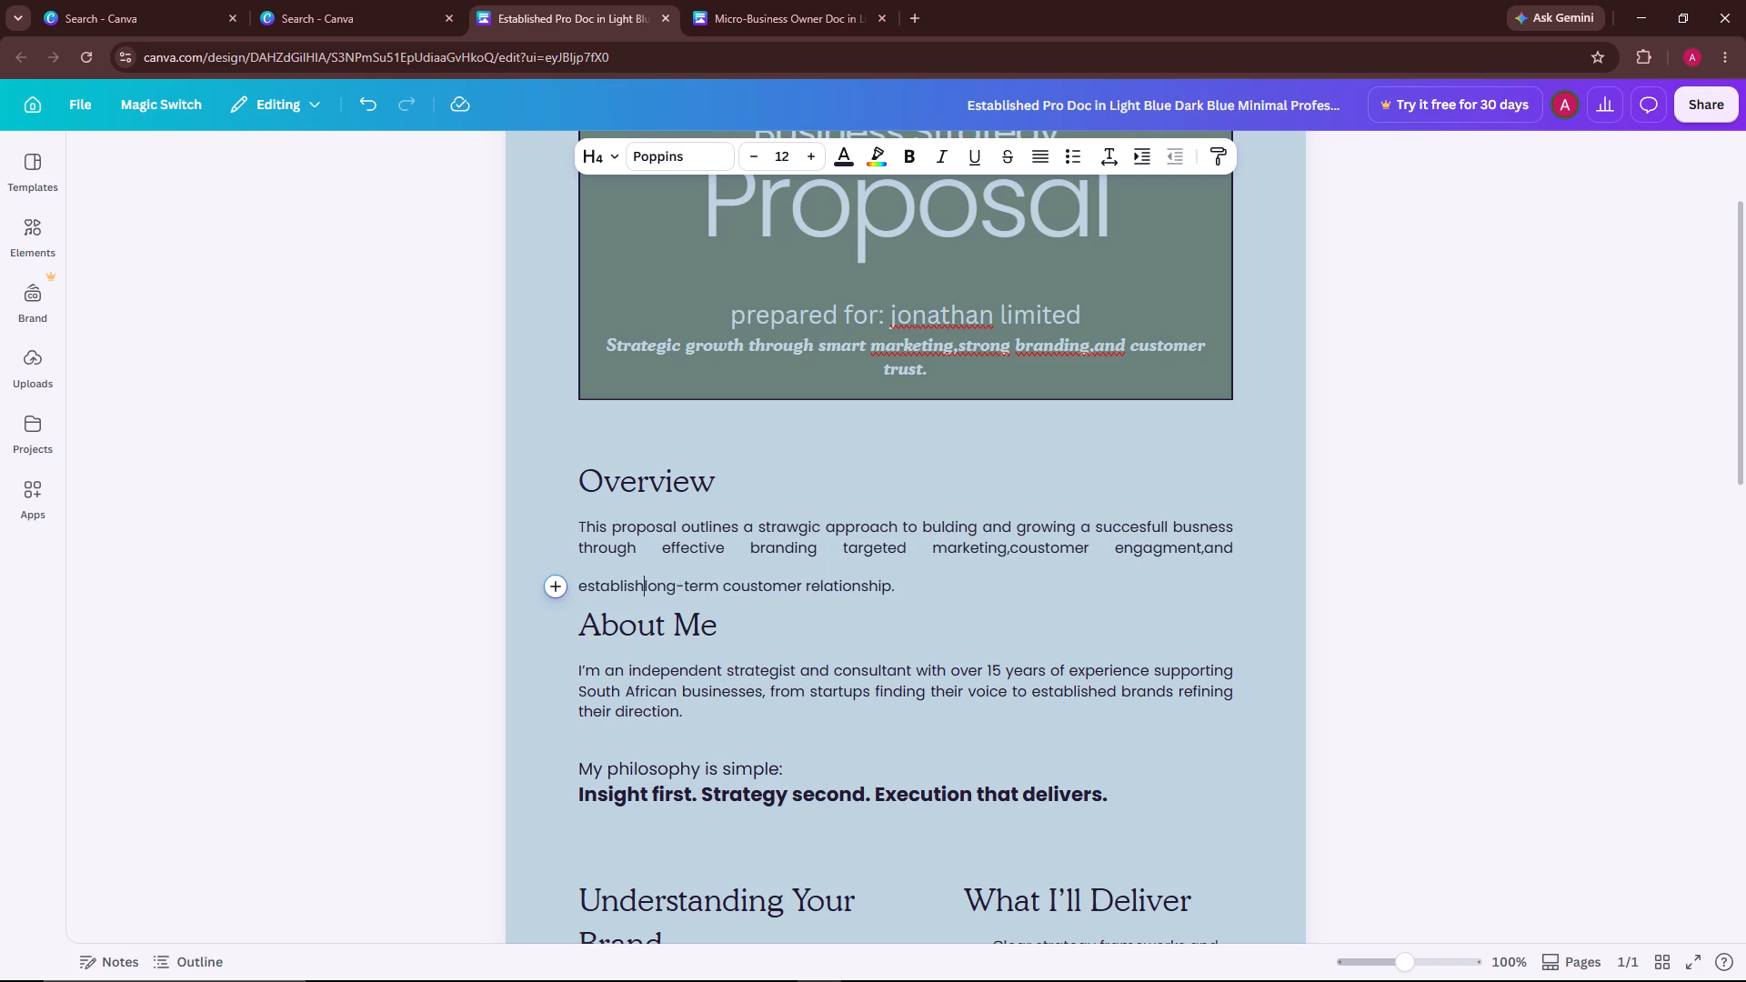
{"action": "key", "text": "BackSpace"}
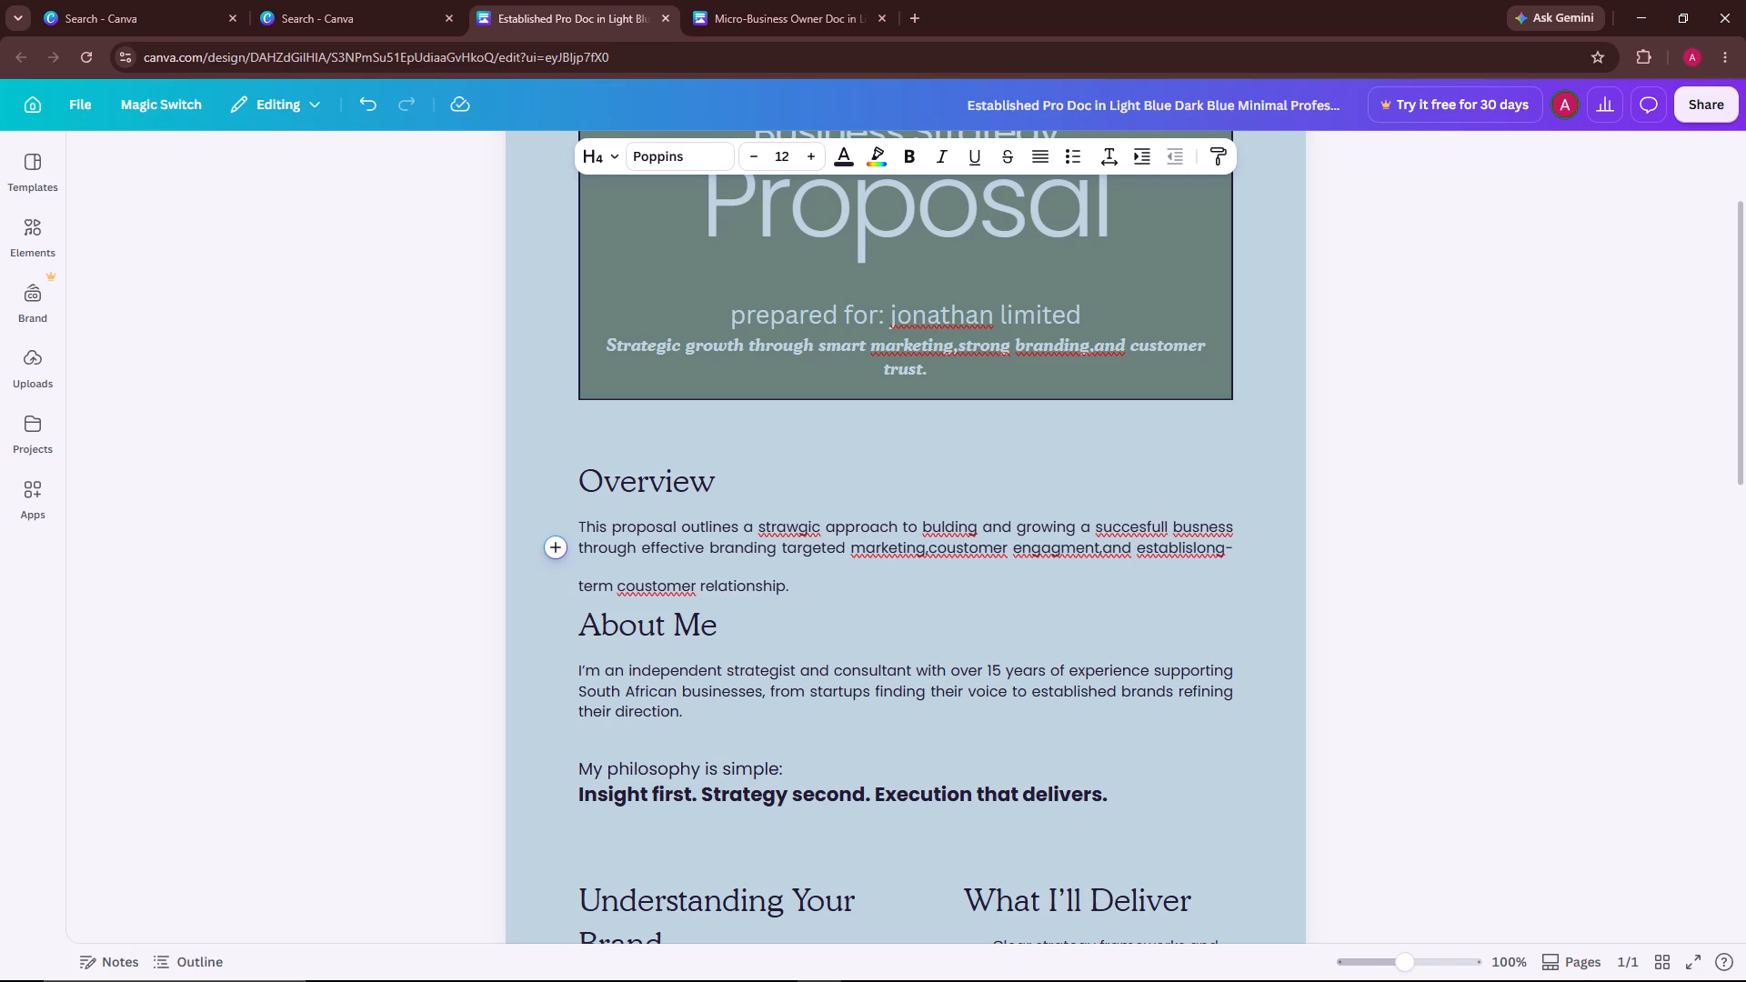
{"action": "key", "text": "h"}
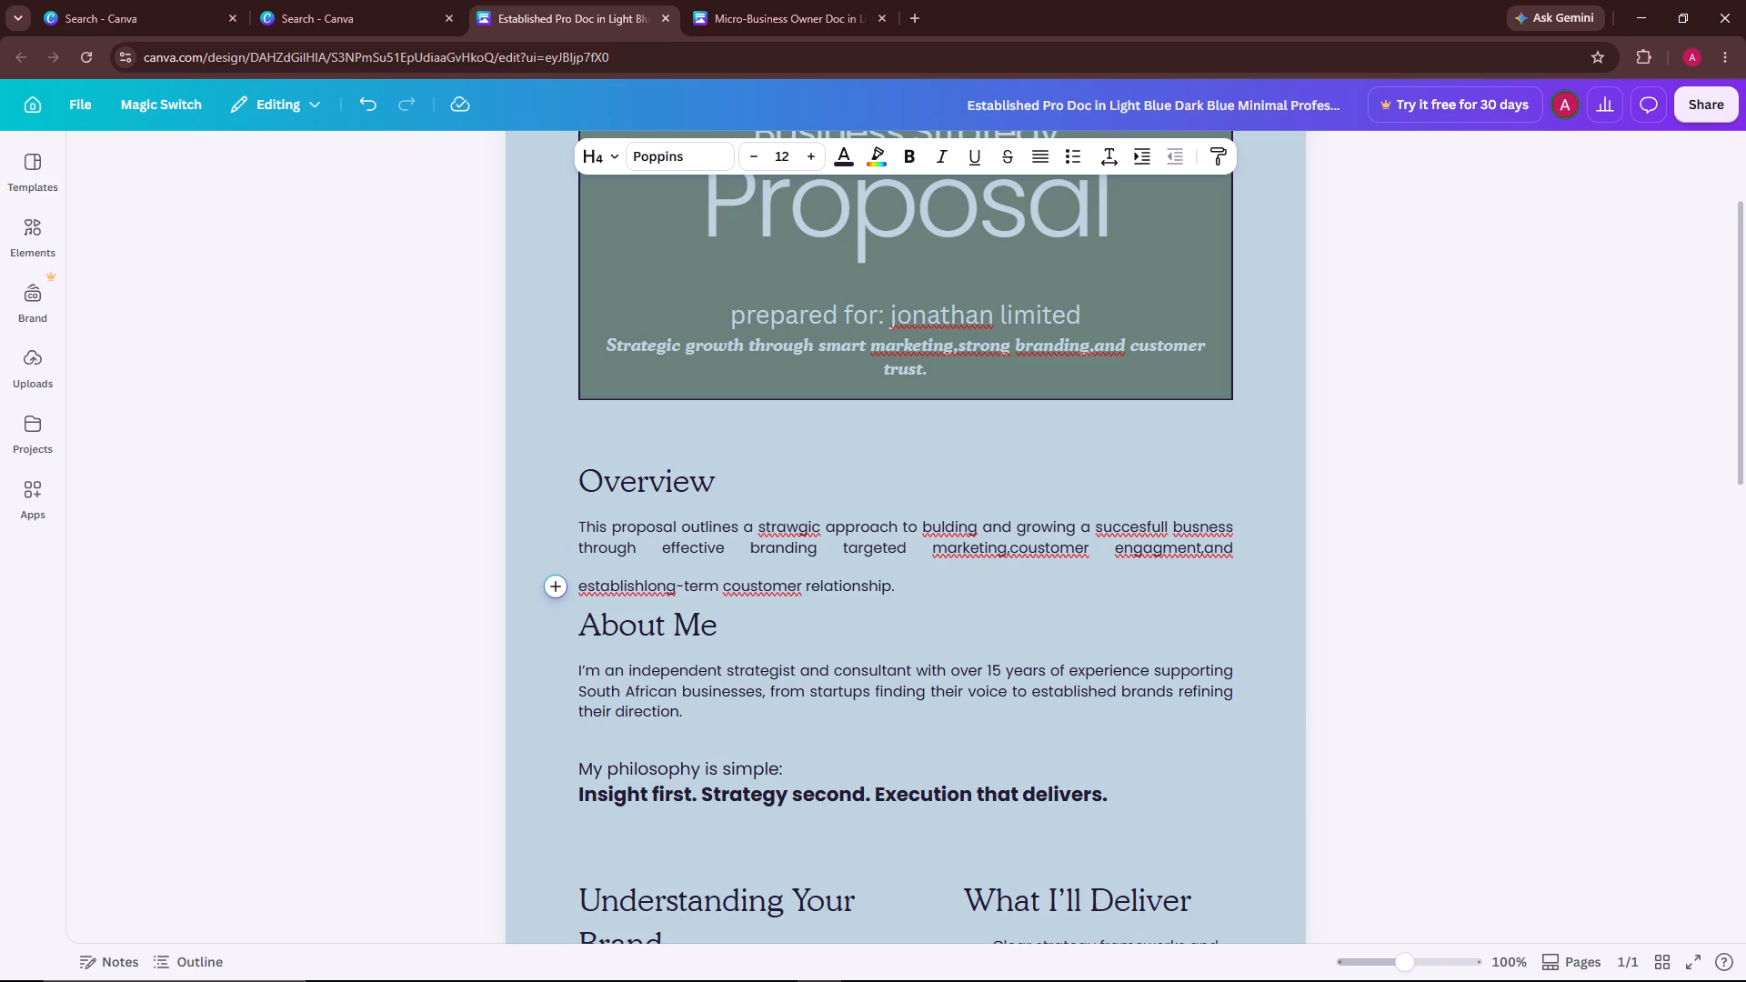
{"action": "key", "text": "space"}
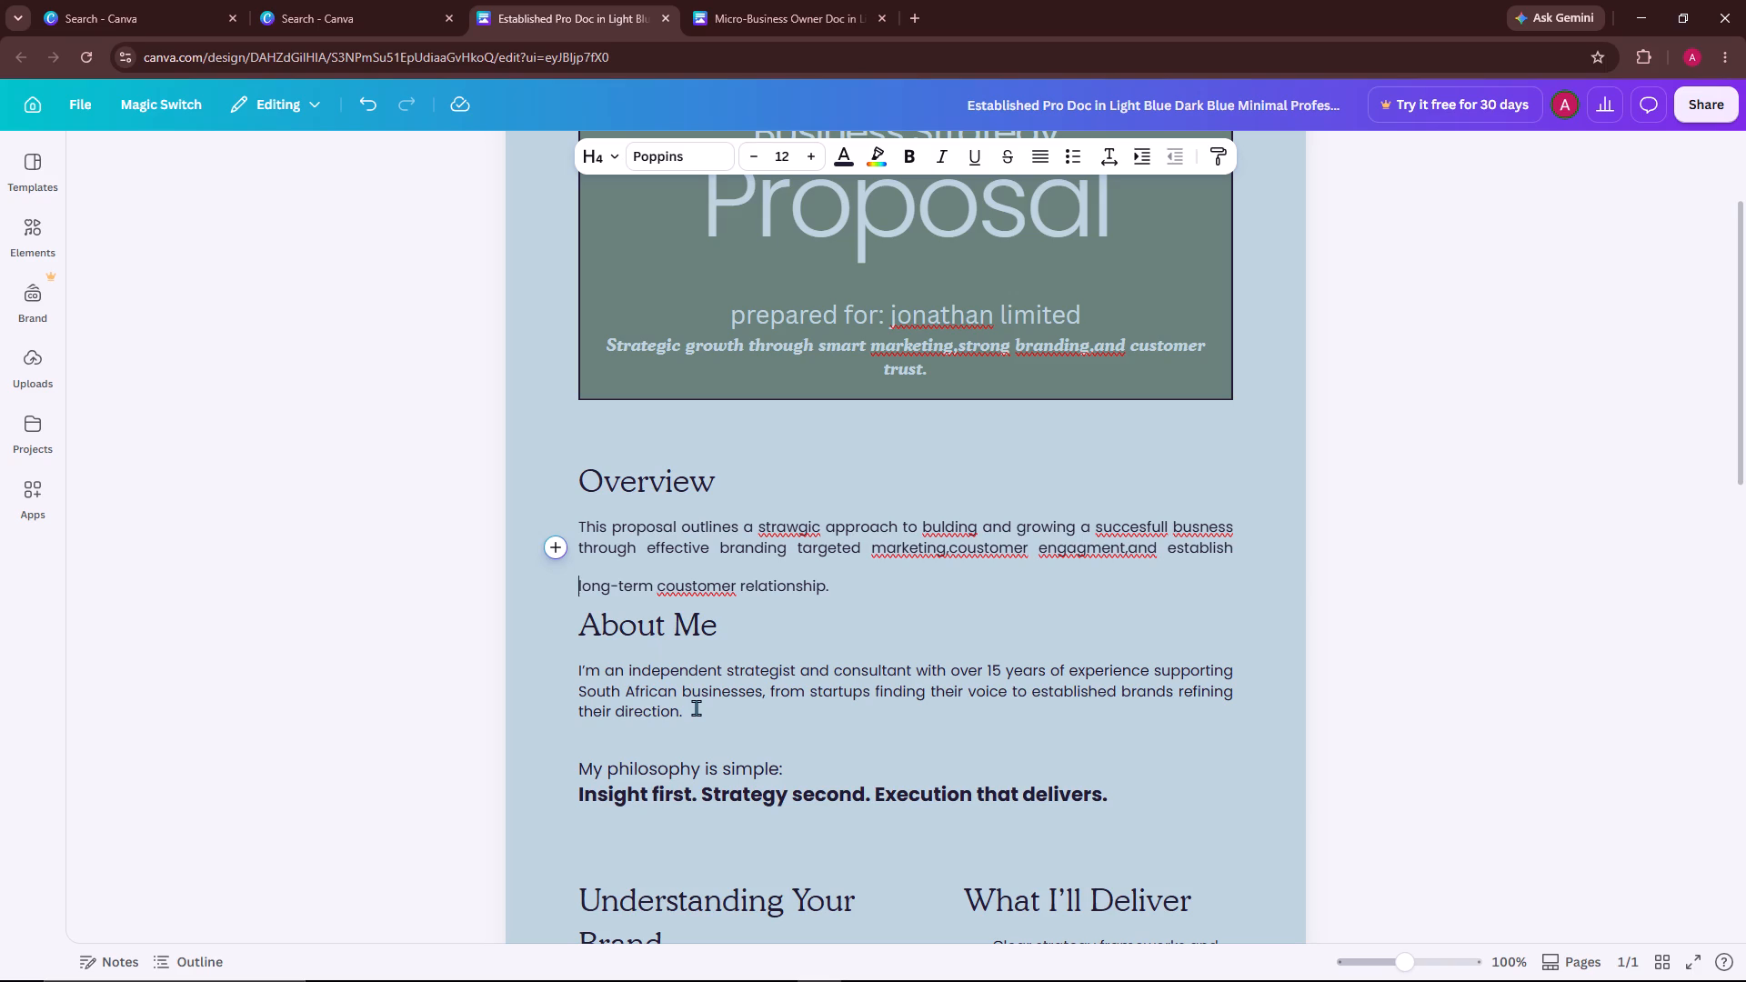
Change the "About Me" heading to "About the business".
{"action": "left_click", "coordinate": [736, 636]}
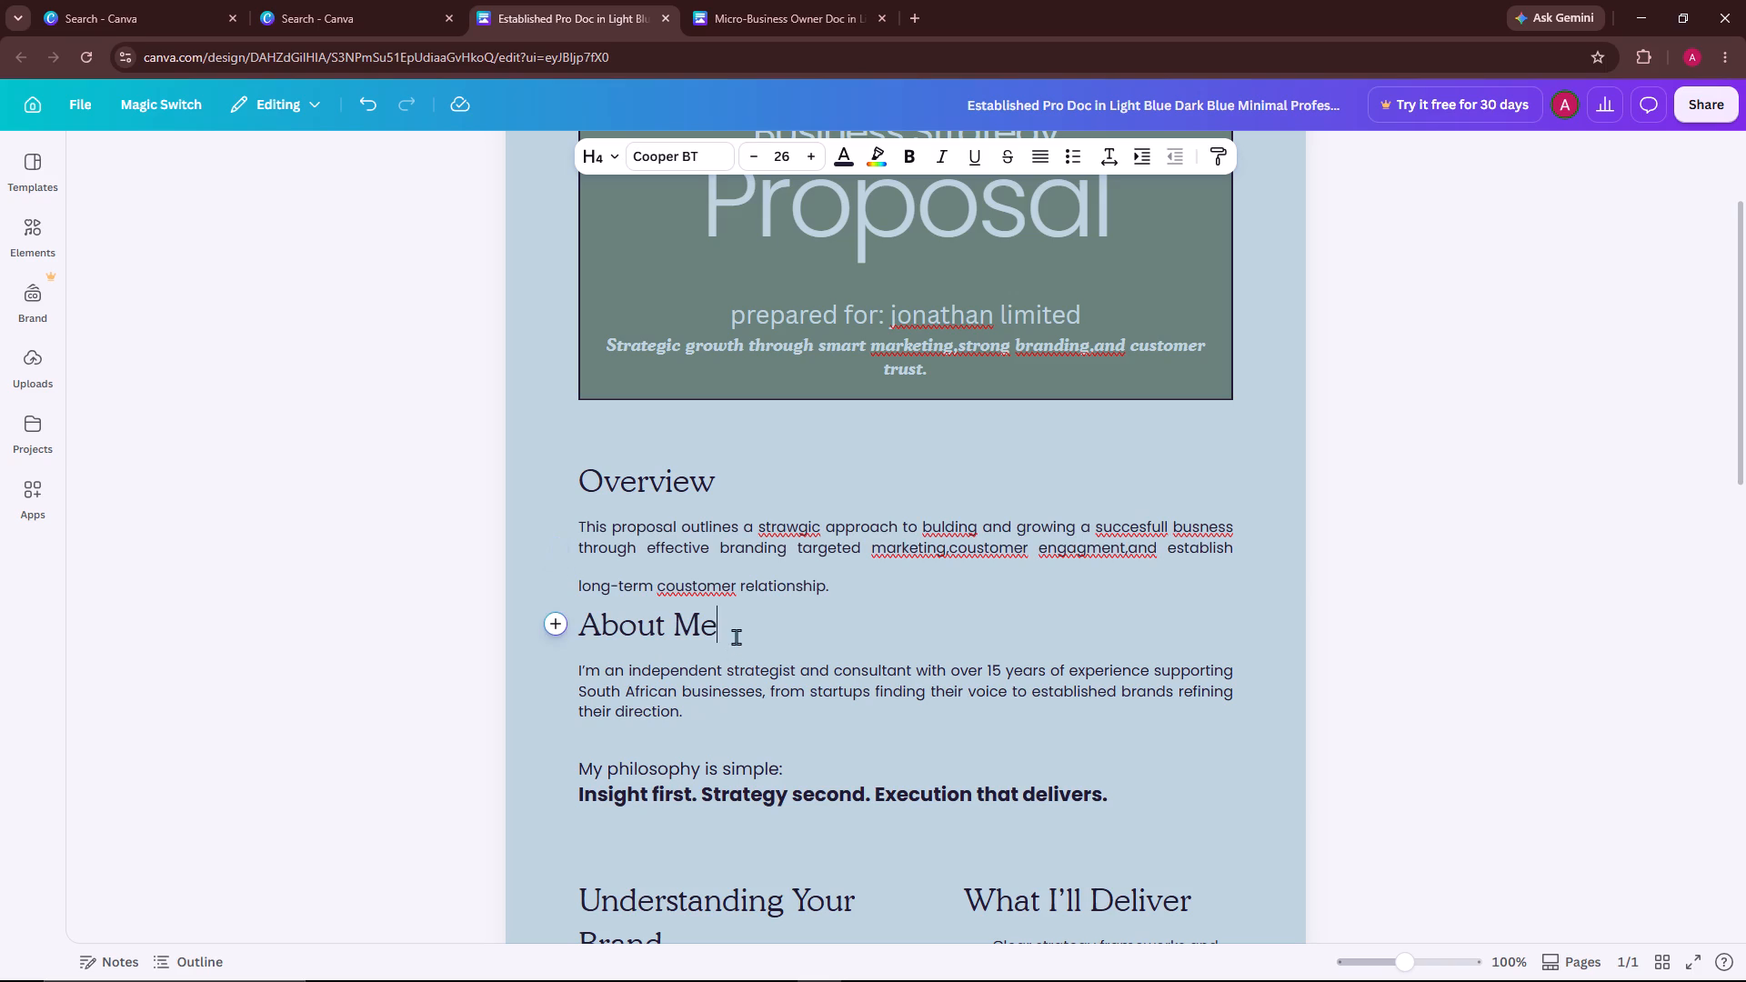
{"action": "scroll", "coordinate": [761, 631], "scroll_direction": "down", "scroll_amount": 1}
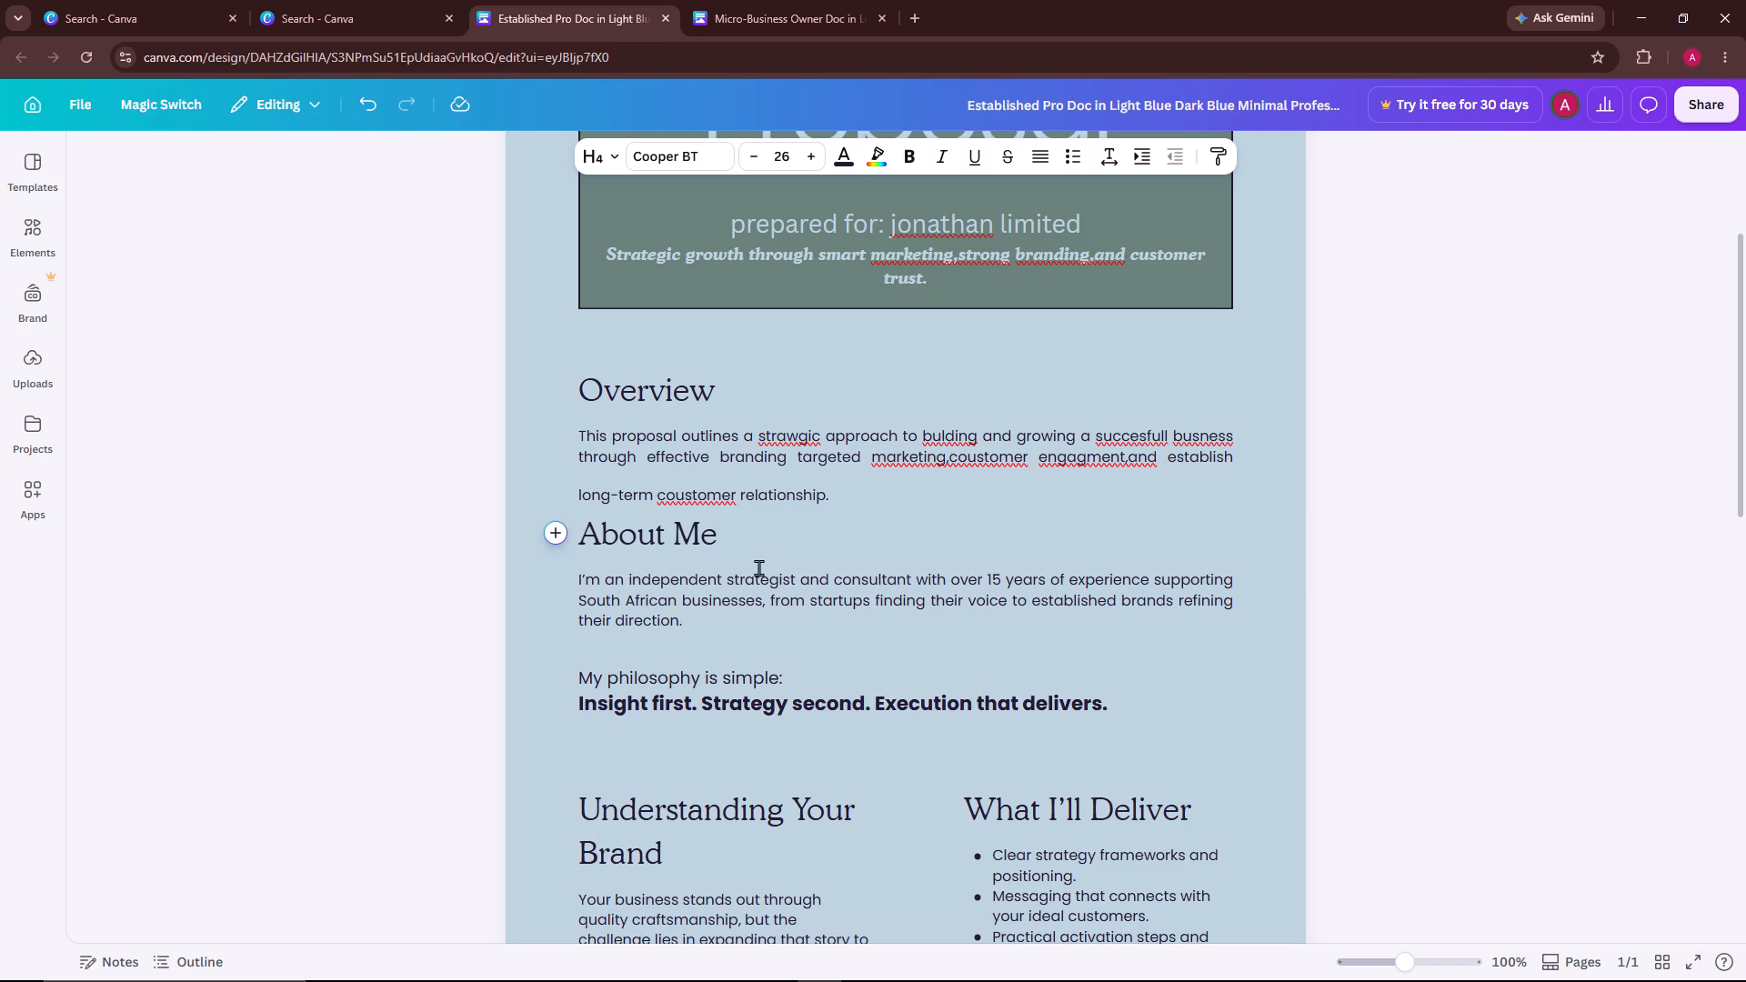
{"action": "scroll", "coordinate": [852, 543], "scroll_direction": "up", "scroll_amount": 1}
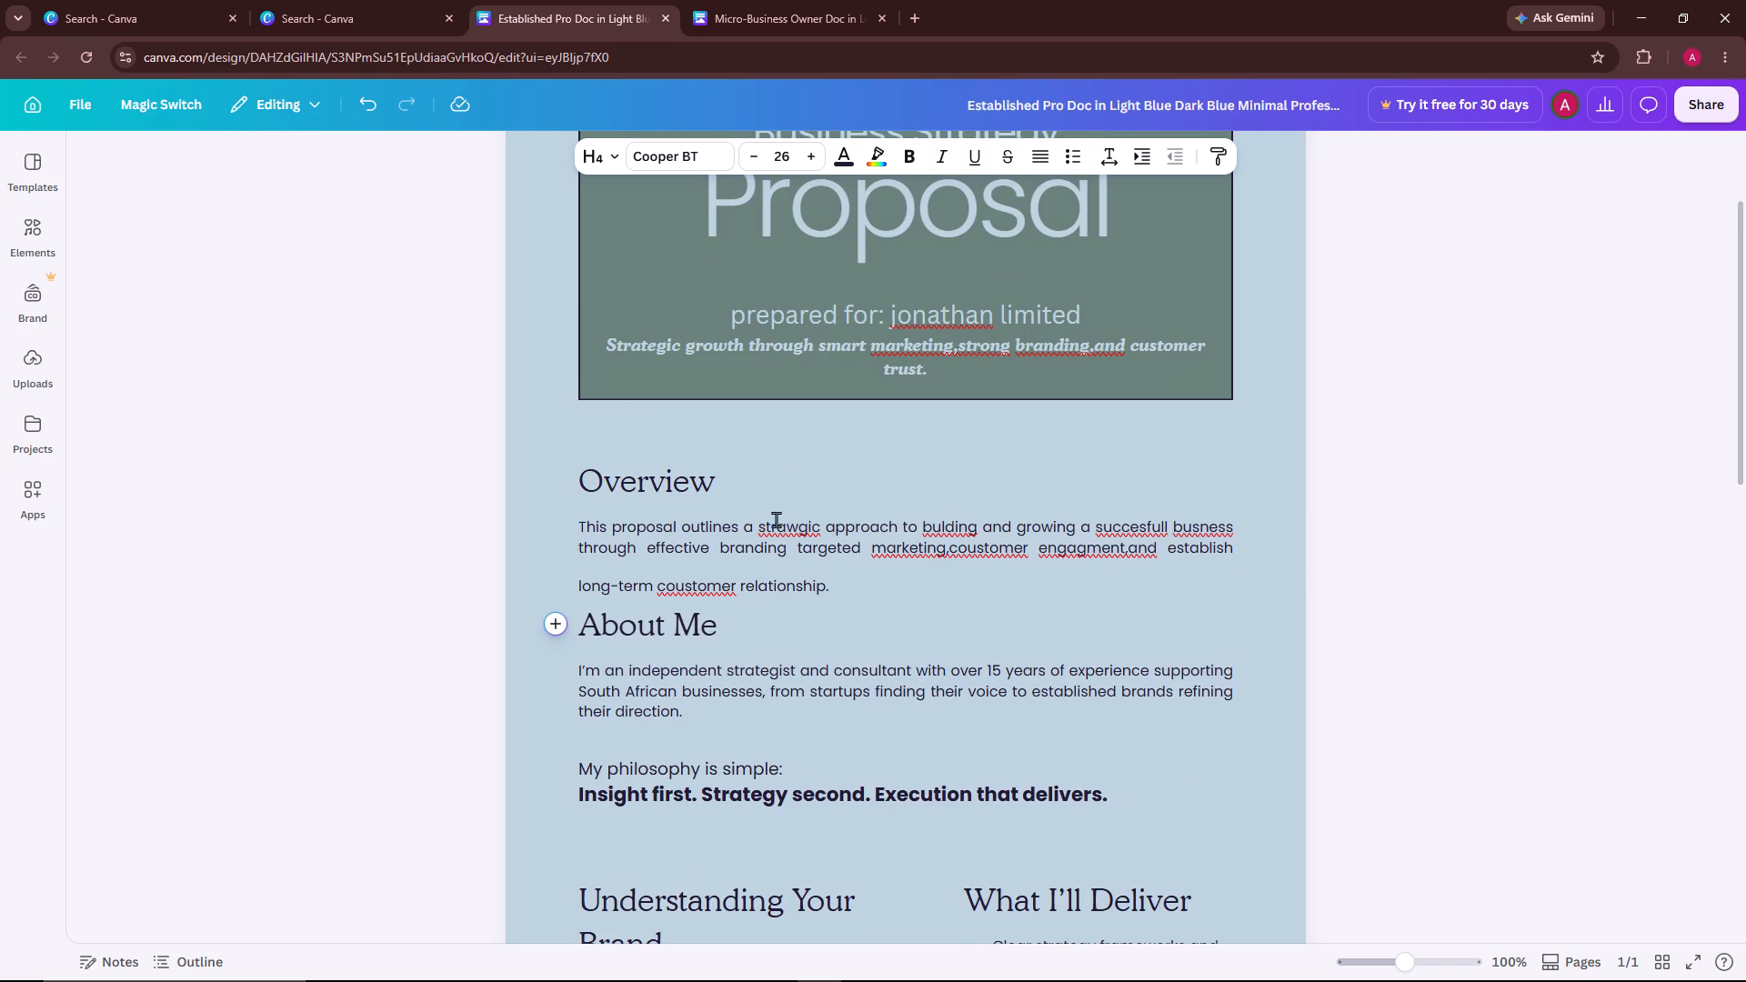
{"action": "scroll", "coordinate": [851, 489], "scroll_direction": "up", "scroll_amount": 4}
{"action": "scroll", "coordinate": [851, 489], "scroll_direction": "down", "scroll_amount": 2}
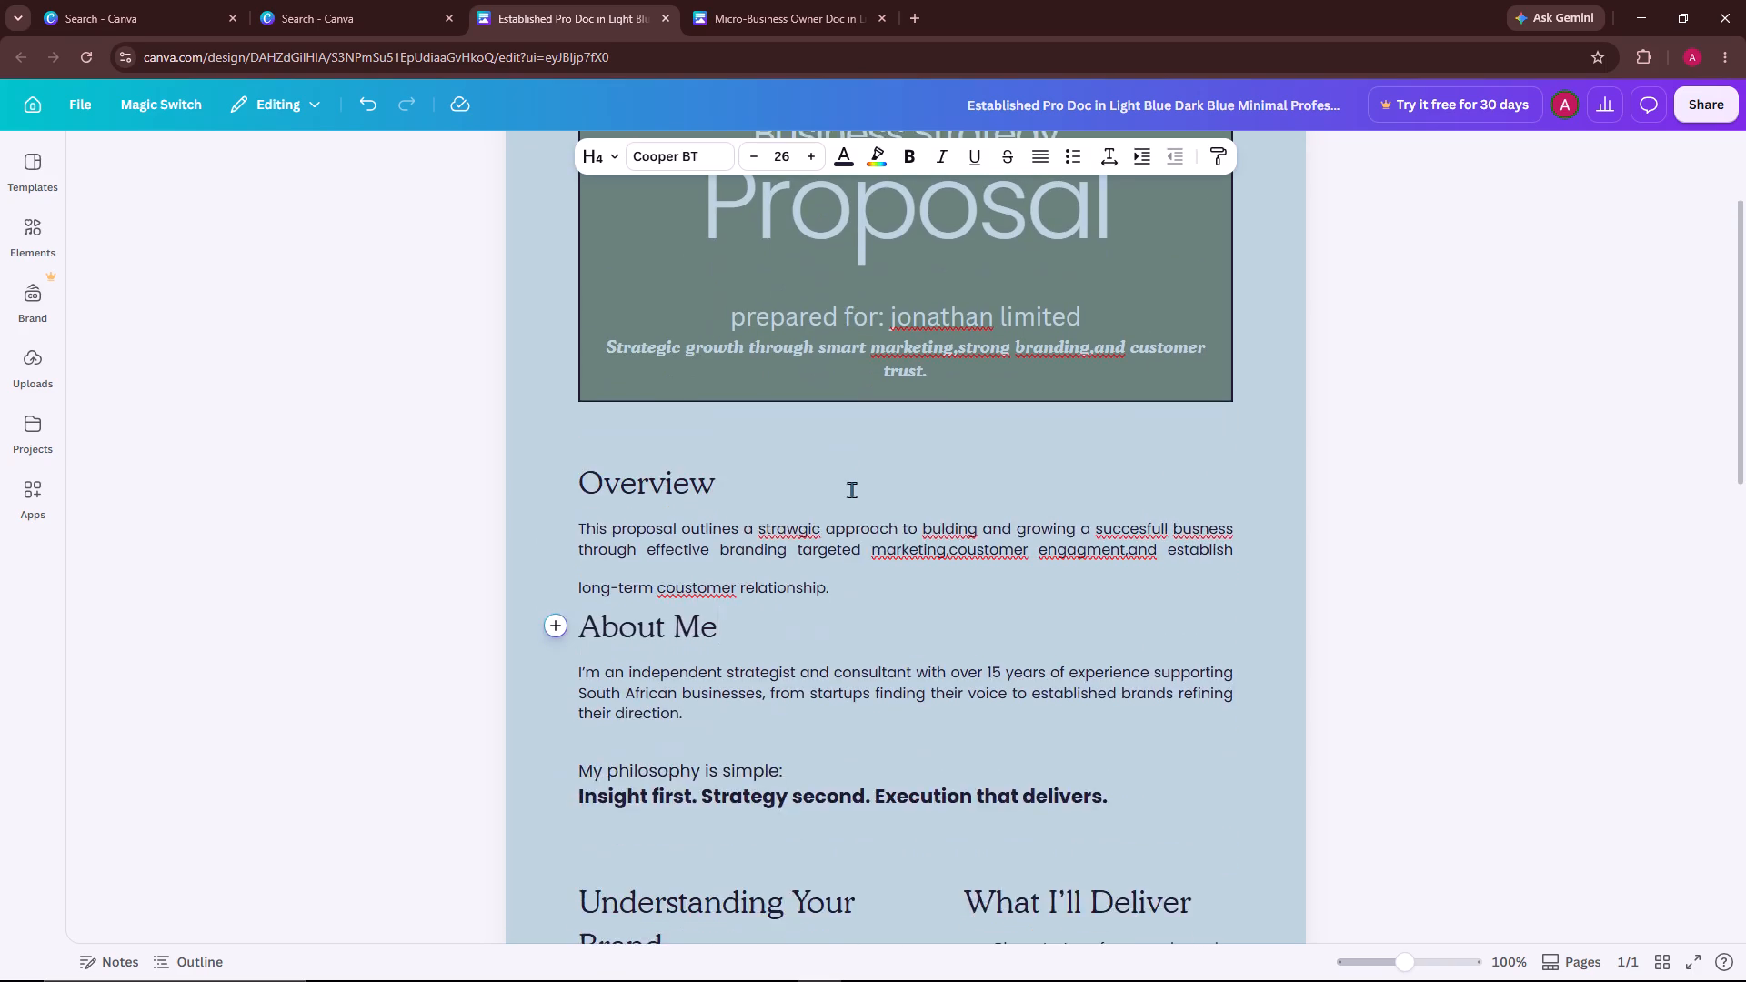
{"action": "scroll", "coordinate": [851, 489], "scroll_direction": "down", "scroll_amount": 1}
{"action": "key", "text": "BackSpace"}
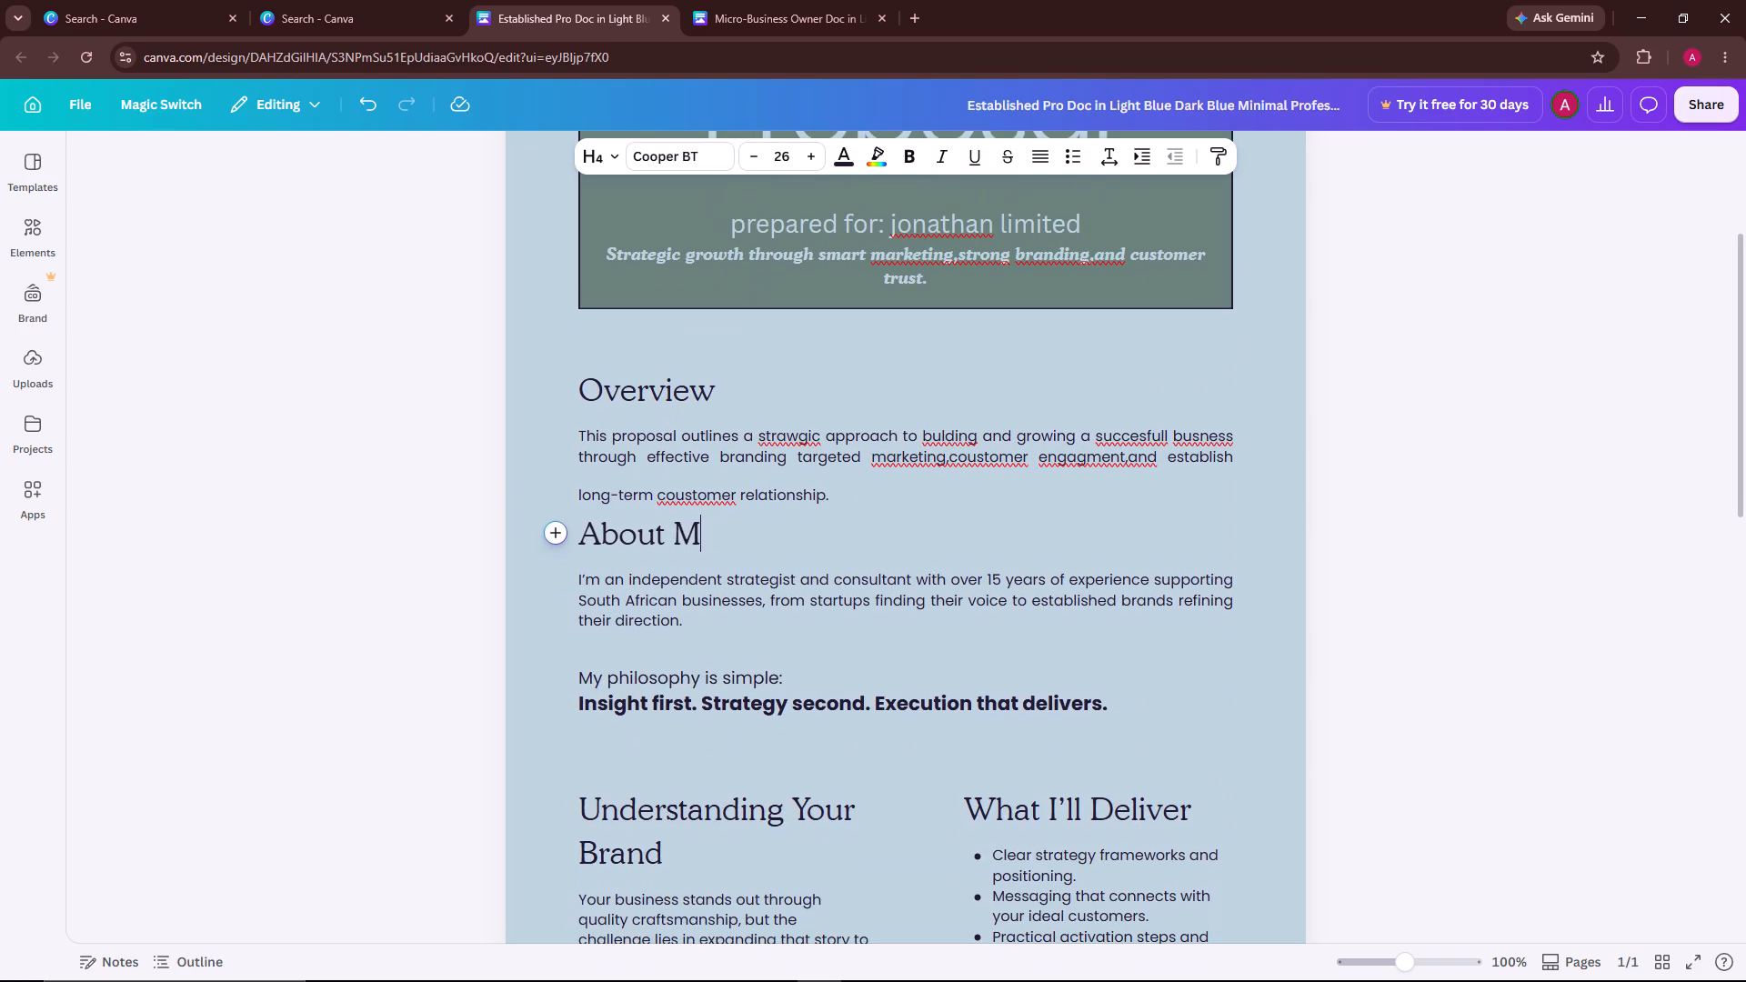
{"action": "key", "text": "BackSpace"}
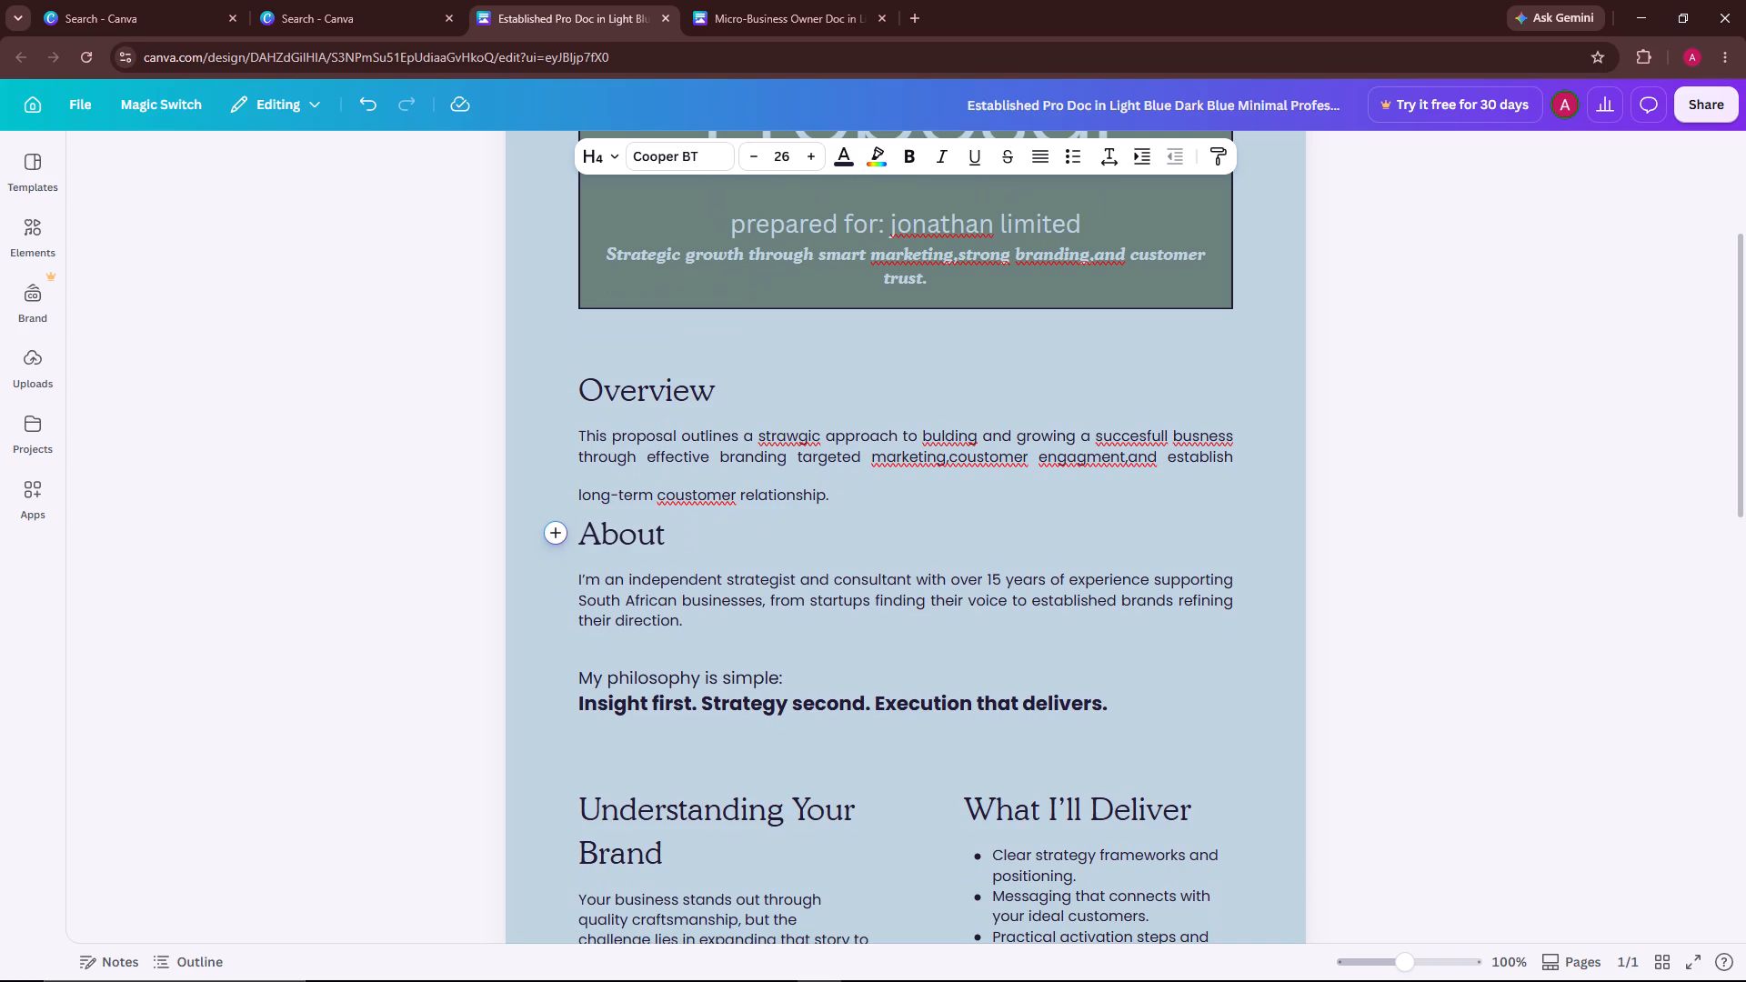
{"action": "type", "text": "the"}
{"action": "key", "text": "space"}
{"action": "type", "text": "bus"}
{"action": "key", "text": "i"}
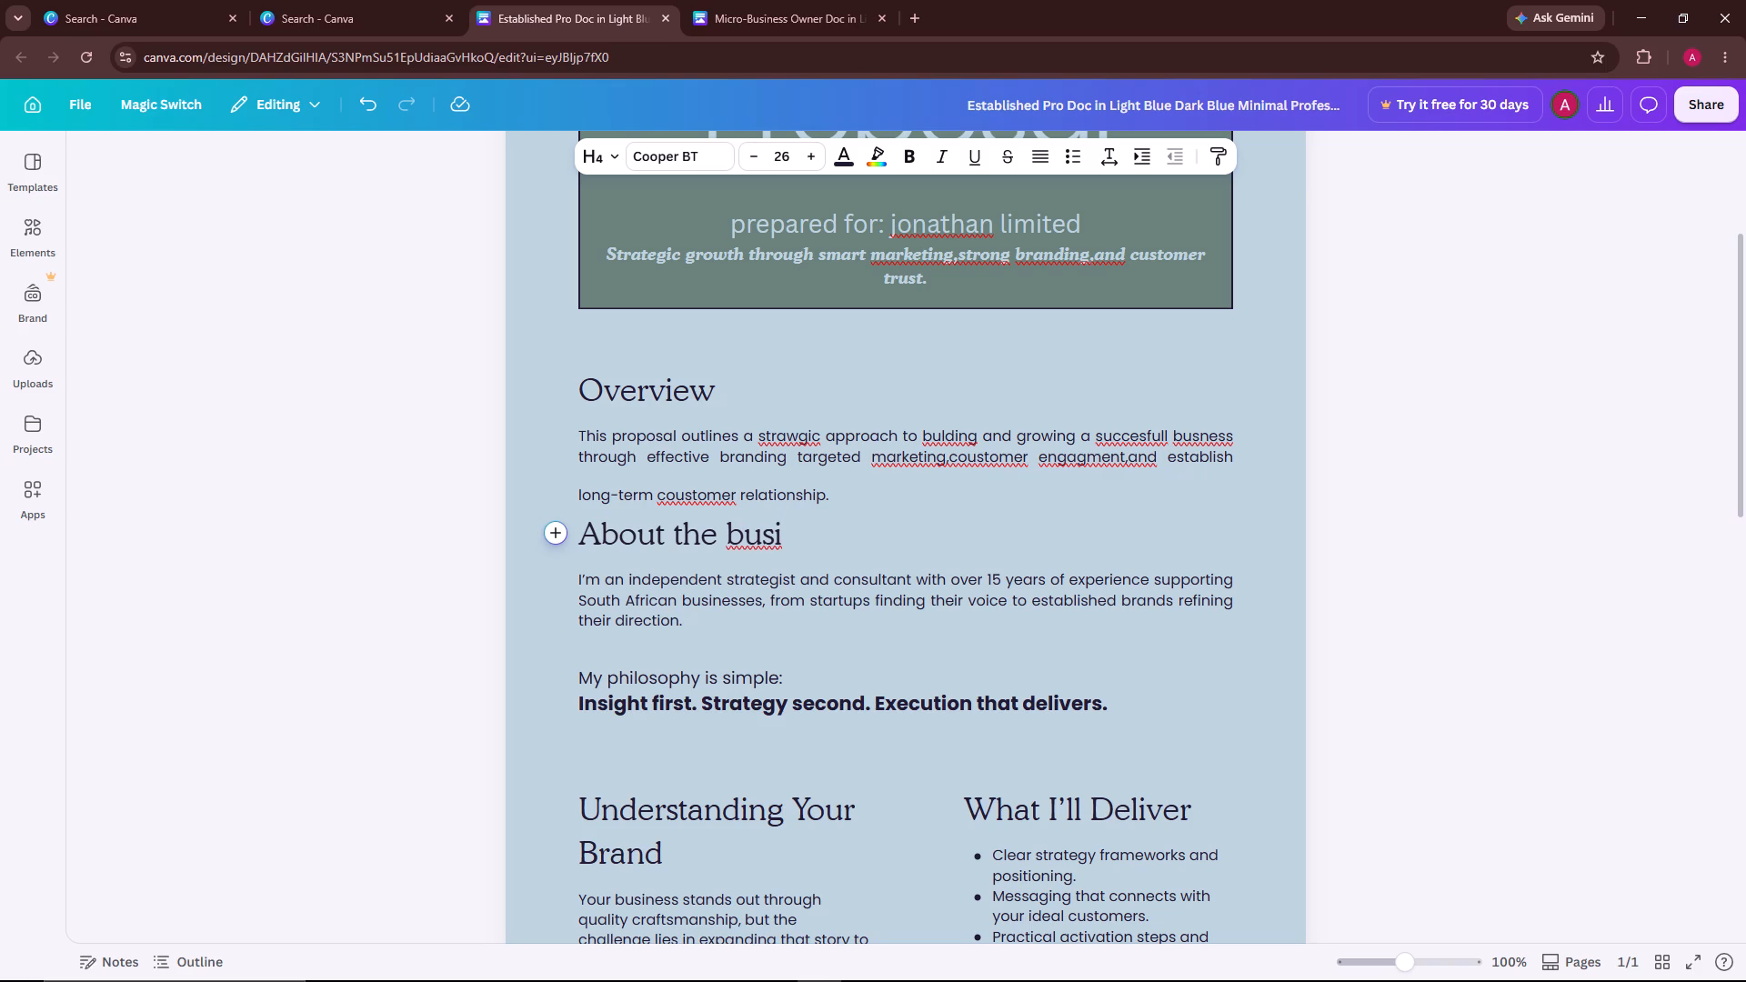
{"action": "key", "text": "n"}
{"action": "type", "text": "ss"}
{"action": "key", "text": "BackSpace"}
{"action": "key", "text": "BackSpace"}
{"action": "type", "text": "ess"}
Replace the paragraph and the "My philosophy is simple:" line under the "About the business" heading with "we are focused on developing".
{"action": "left_click_drag", "start_coordinate": [571, 576], "coordinate": [822, 679]}
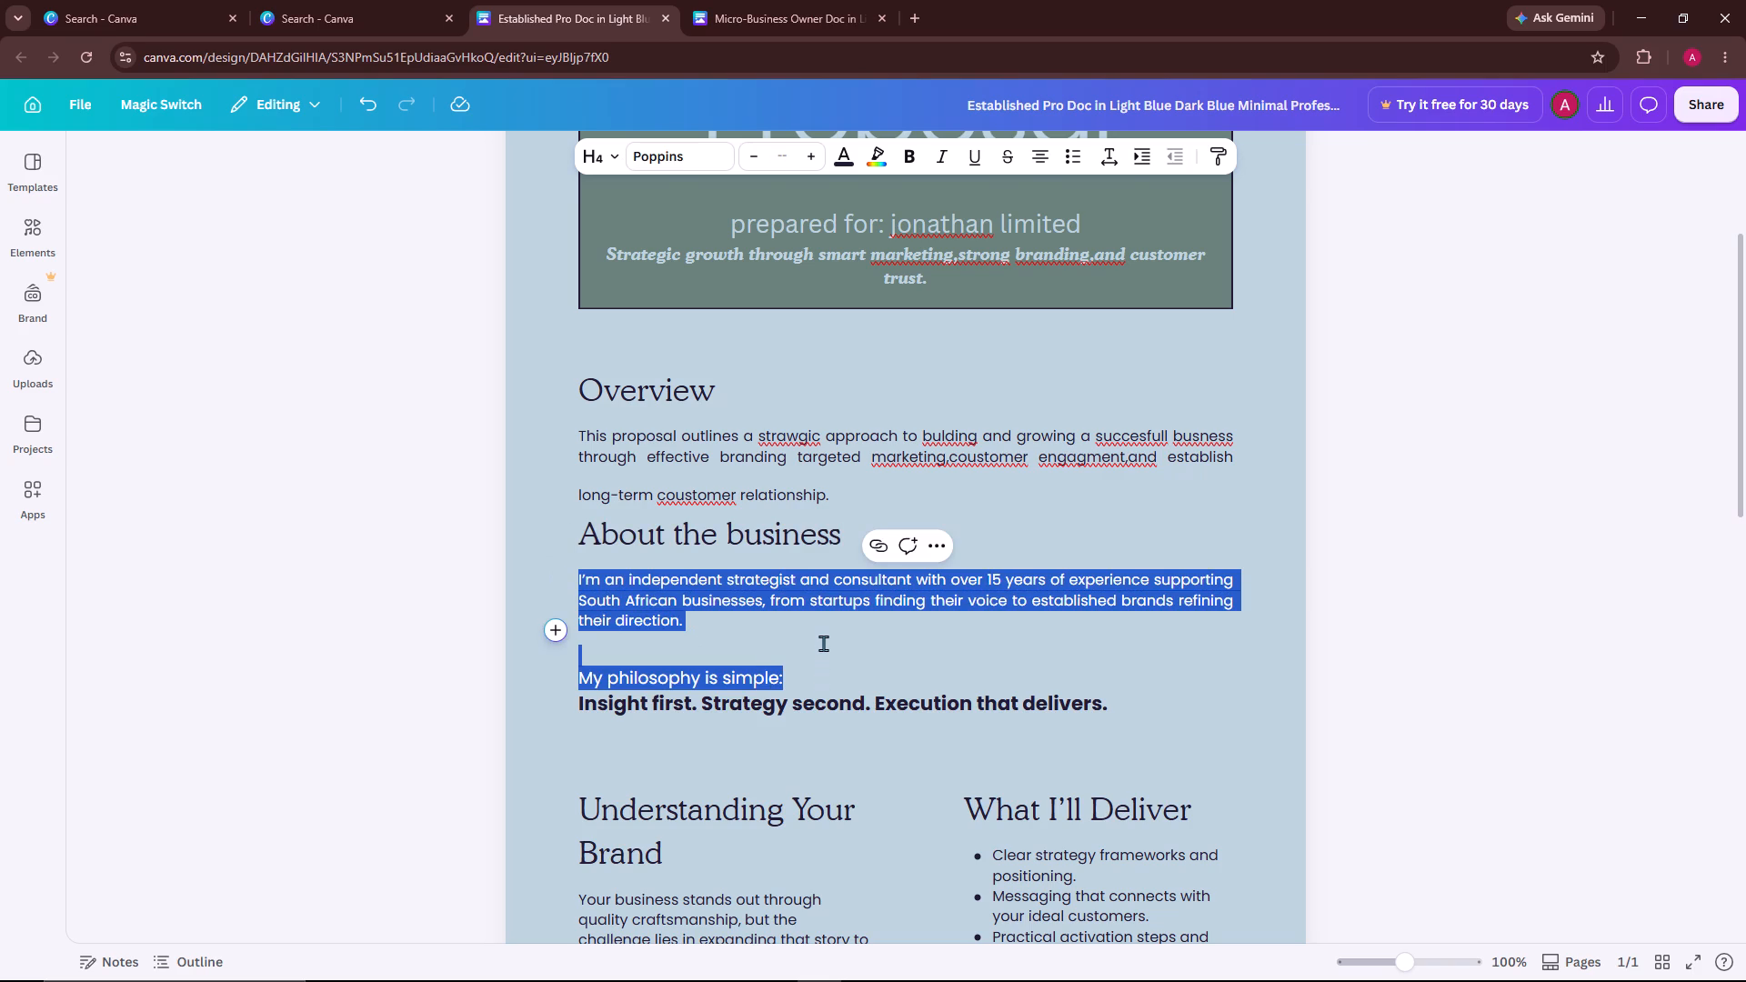
{"action": "key", "text": "BackSpace"}
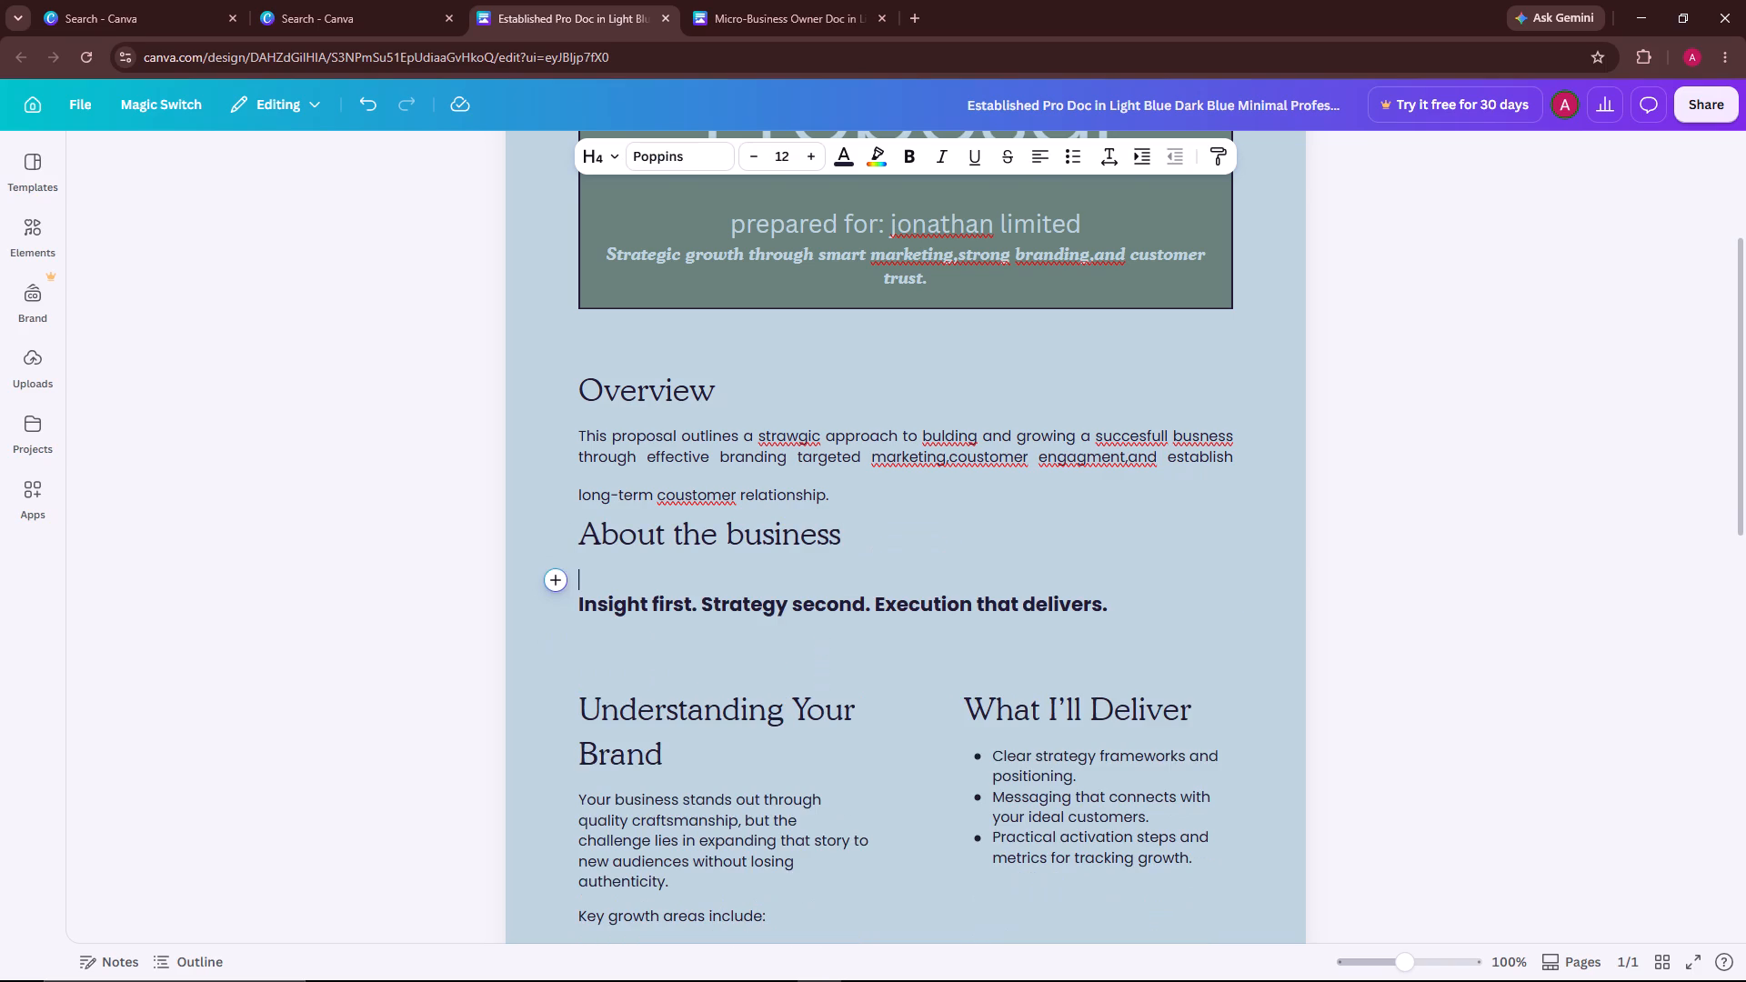
{"action": "type", "text": "we are"}
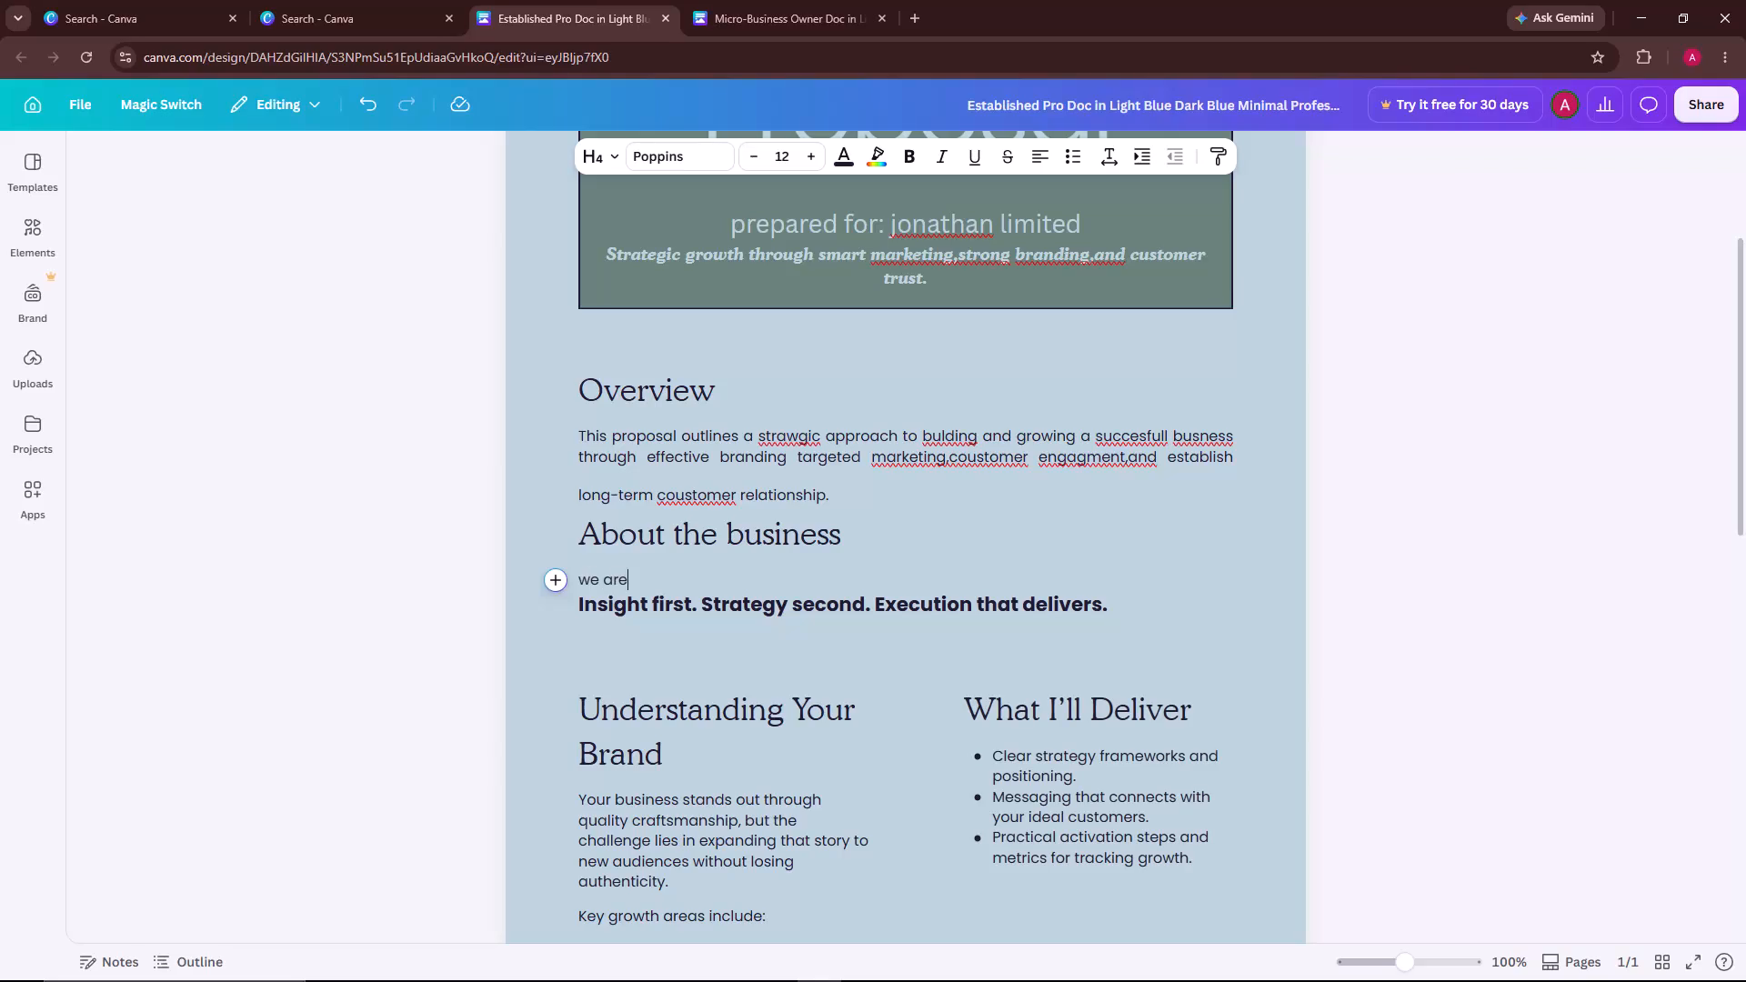
{"action": "key", "text": "space"}
{"action": "type", "text": "focu"}
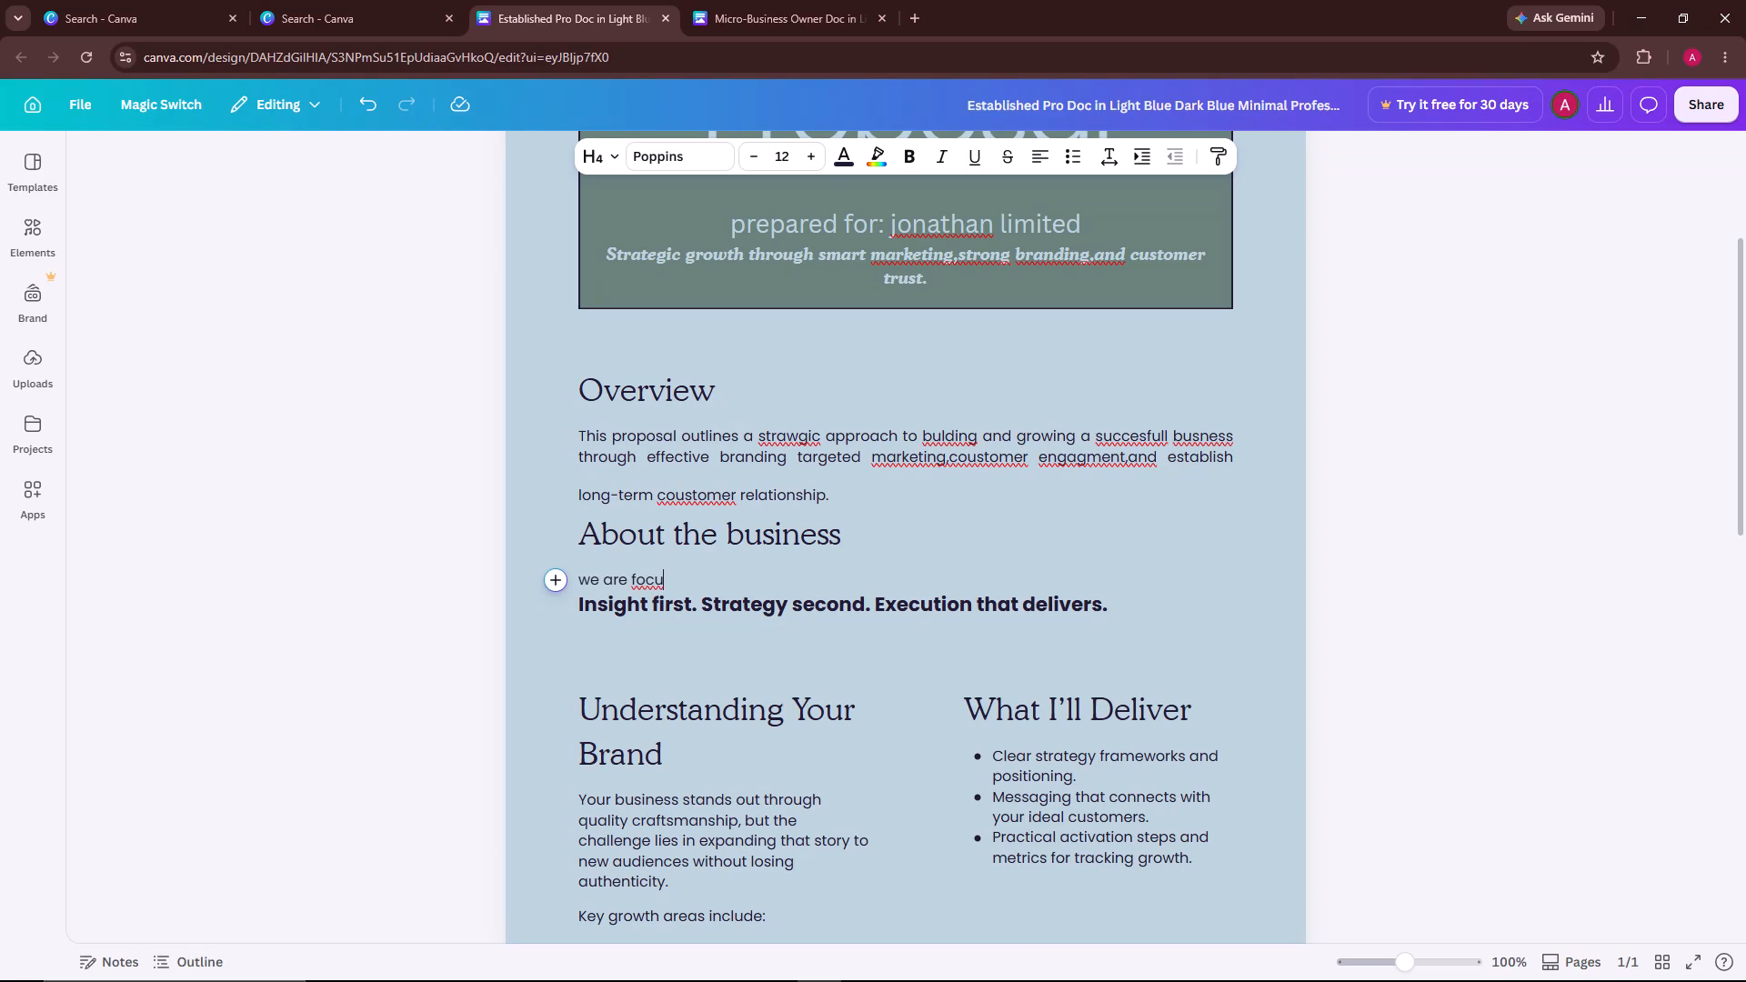
{"action": "type", "text": "sed"}
{"action": "key", "text": "space"}
{"action": "type", "text": "on"}
{"action": "key", "text": "space"}
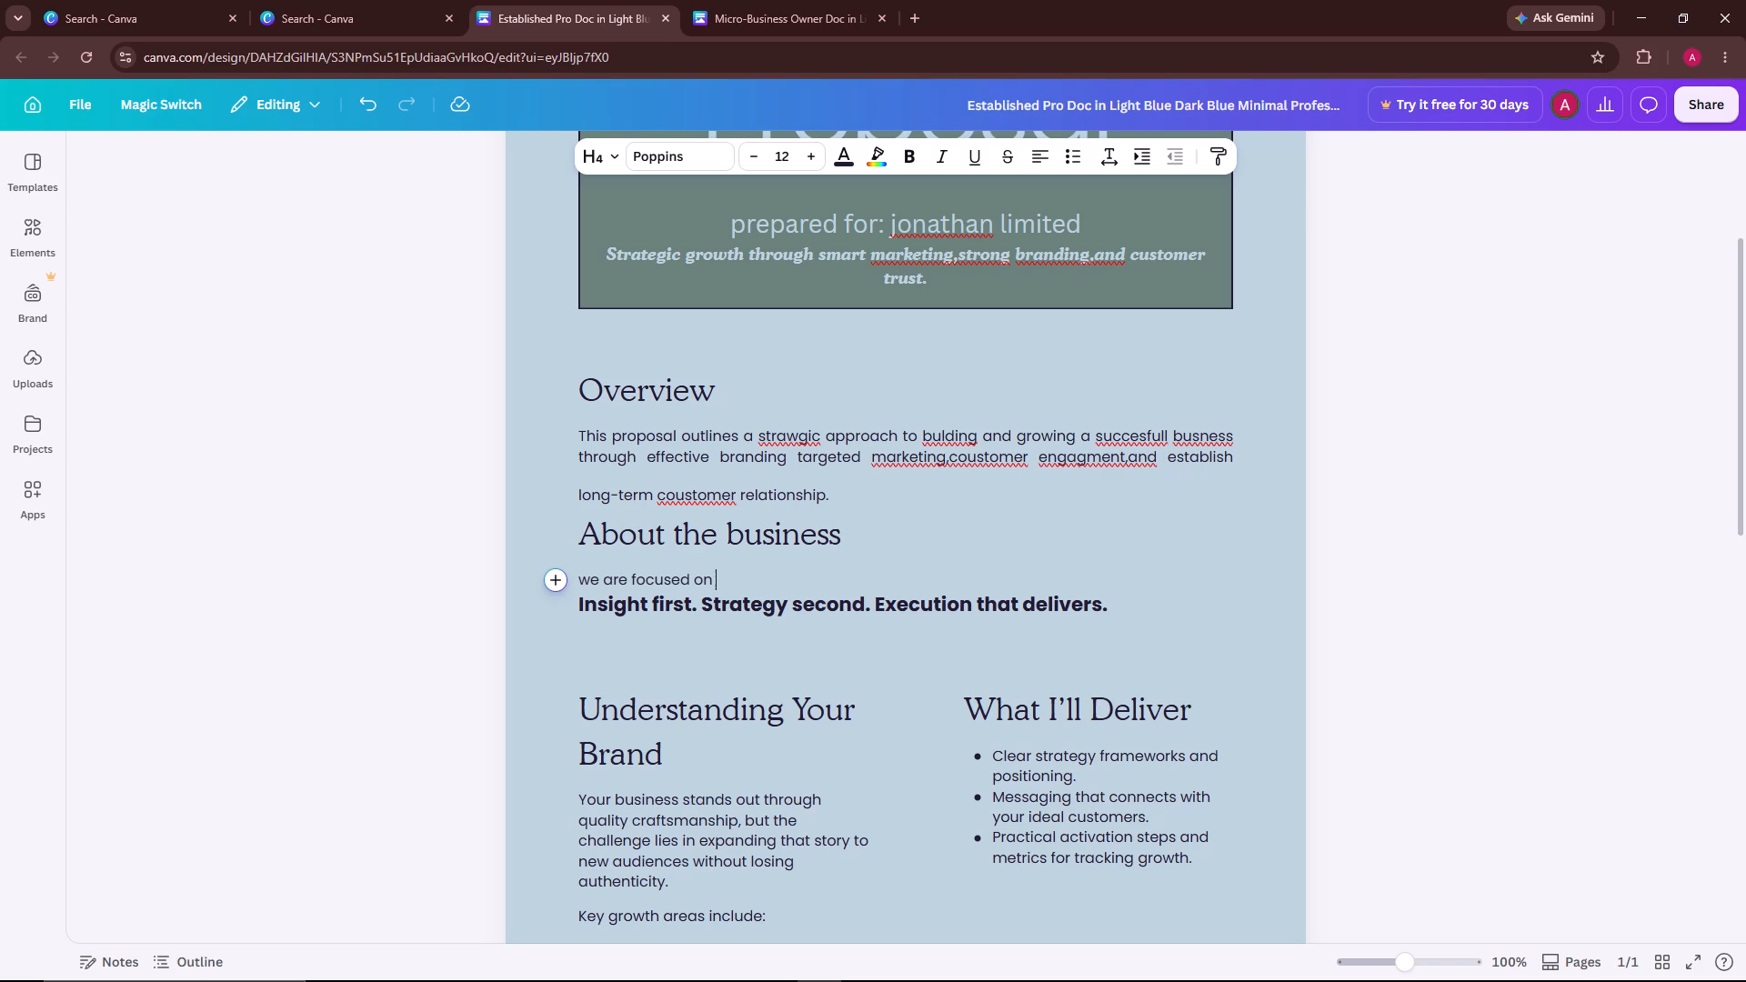
{"action": "type", "text": "deve"}
{"action": "type", "text": "loping"}
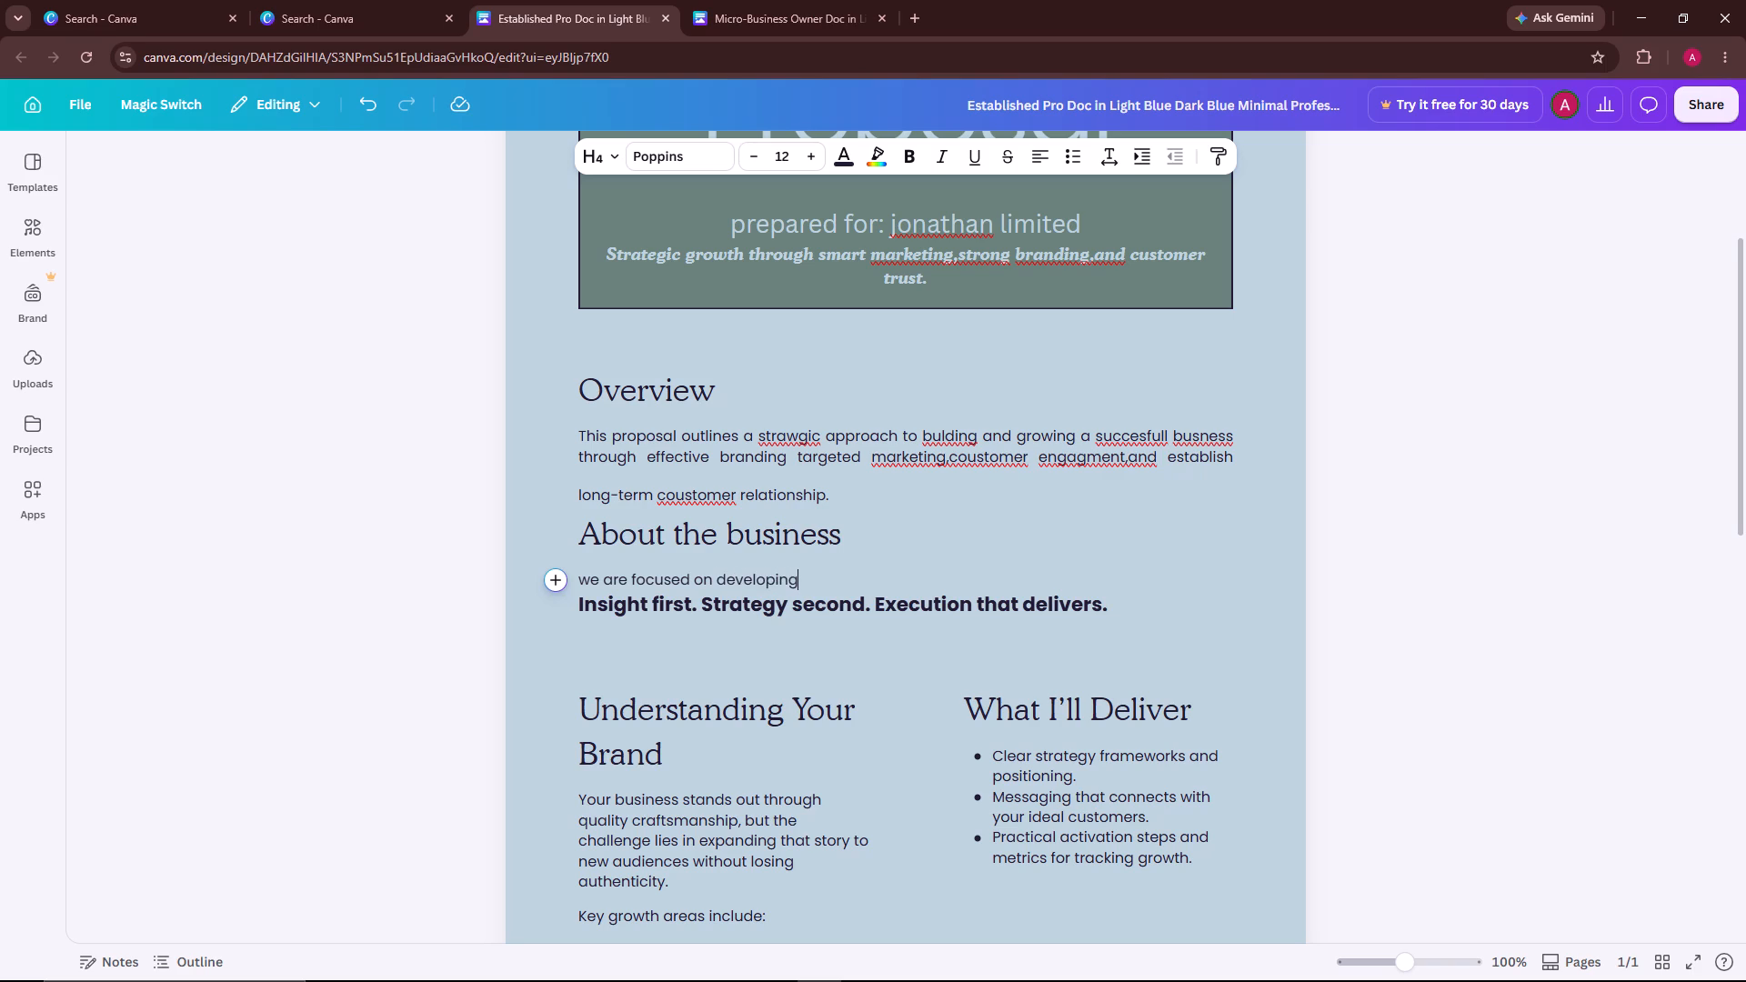
Continue the sentence under "About the business" with "a customer-orented business".
{"action": "key", "text": "space"}
{"action": "type", "text": "a c"}
{"action": "type", "text": "ustomer"}
{"action": "key", "text": "minus"}
{"action": "type", "text": "ore"}
{"action": "type", "text": "nt"}
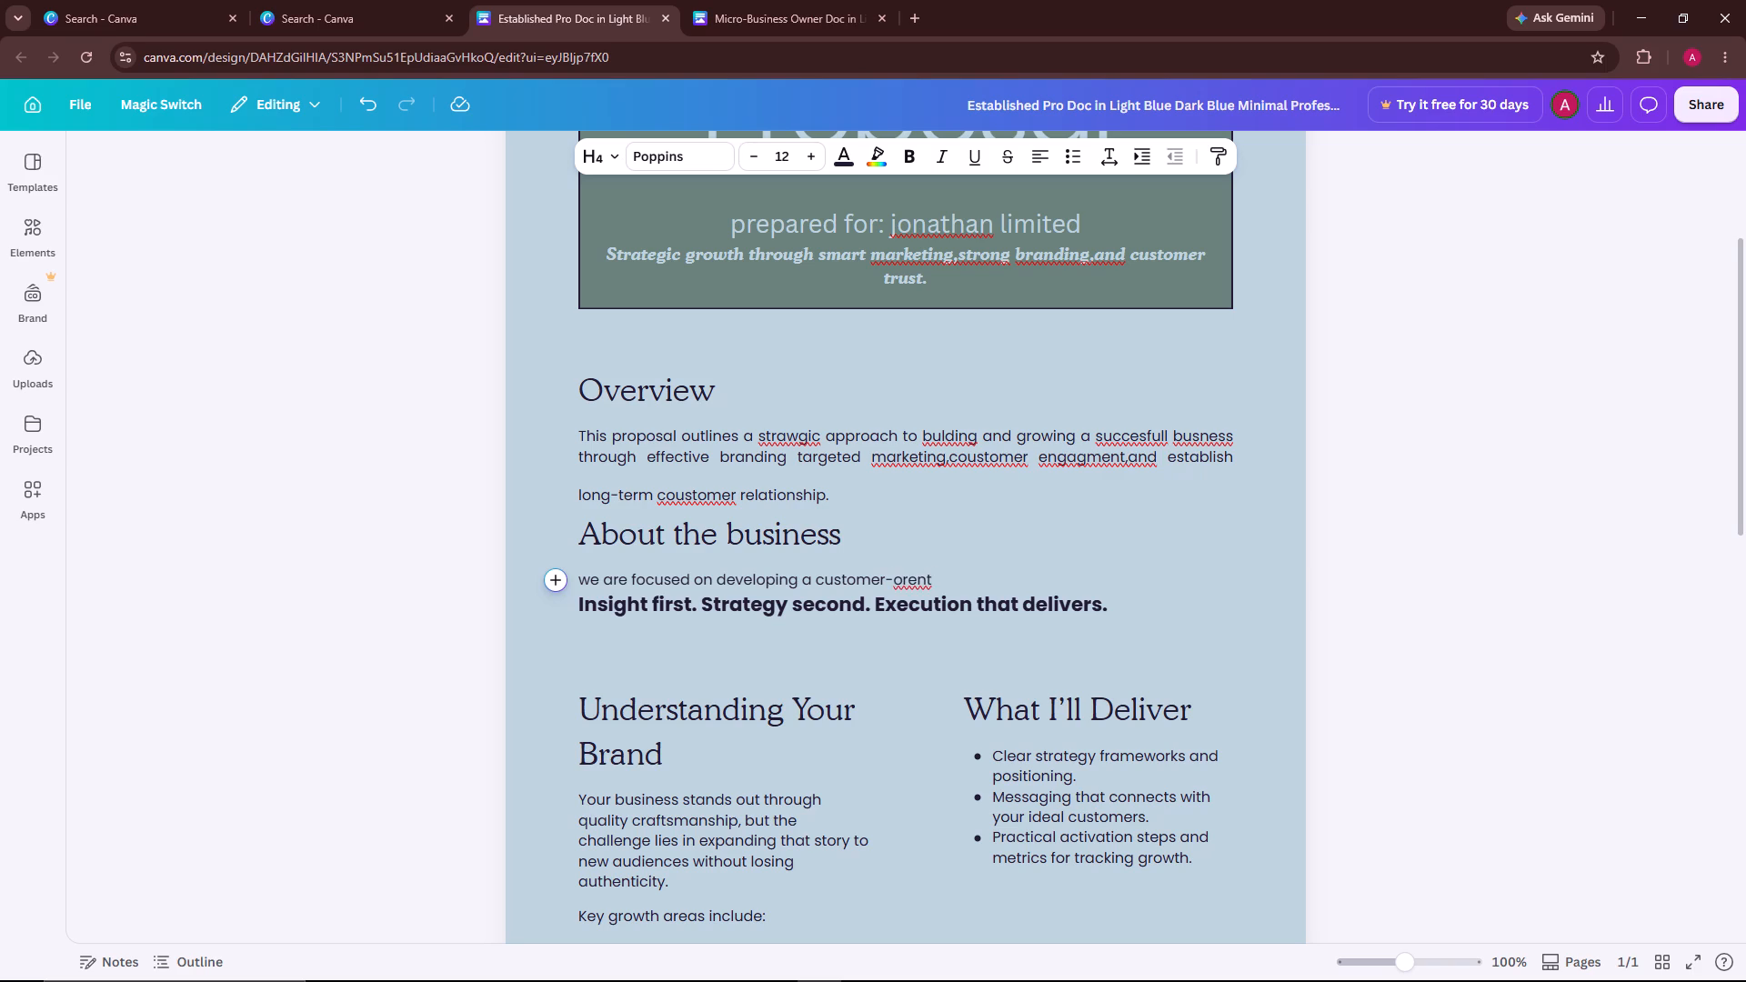
{"action": "key", "text": "e"}
{"action": "key", "text": "d"}
{"action": "key", "text": "space"}
{"action": "type", "text": "business"}
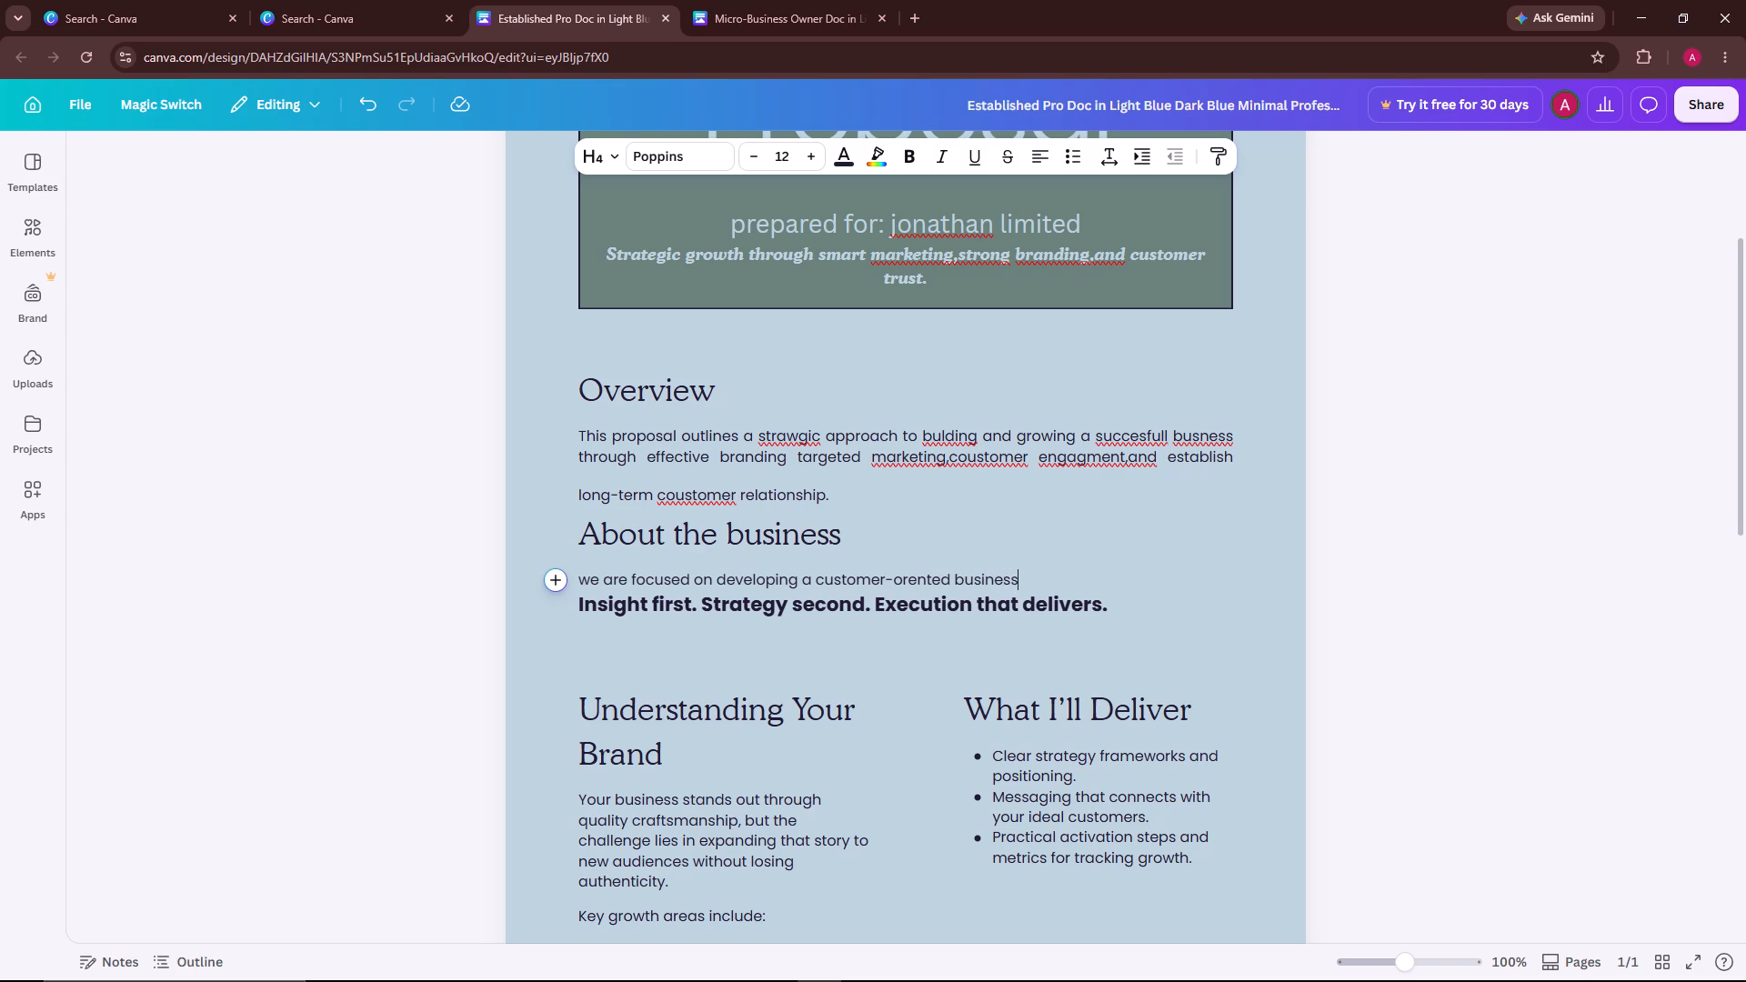
Continue the sentence under "About the business" with "that delivers quality products".
{"action": "key", "text": "space"}
{"action": "type", "text": "that"}
{"action": "key", "text": "space"}
{"action": "type", "text": "delivers"}
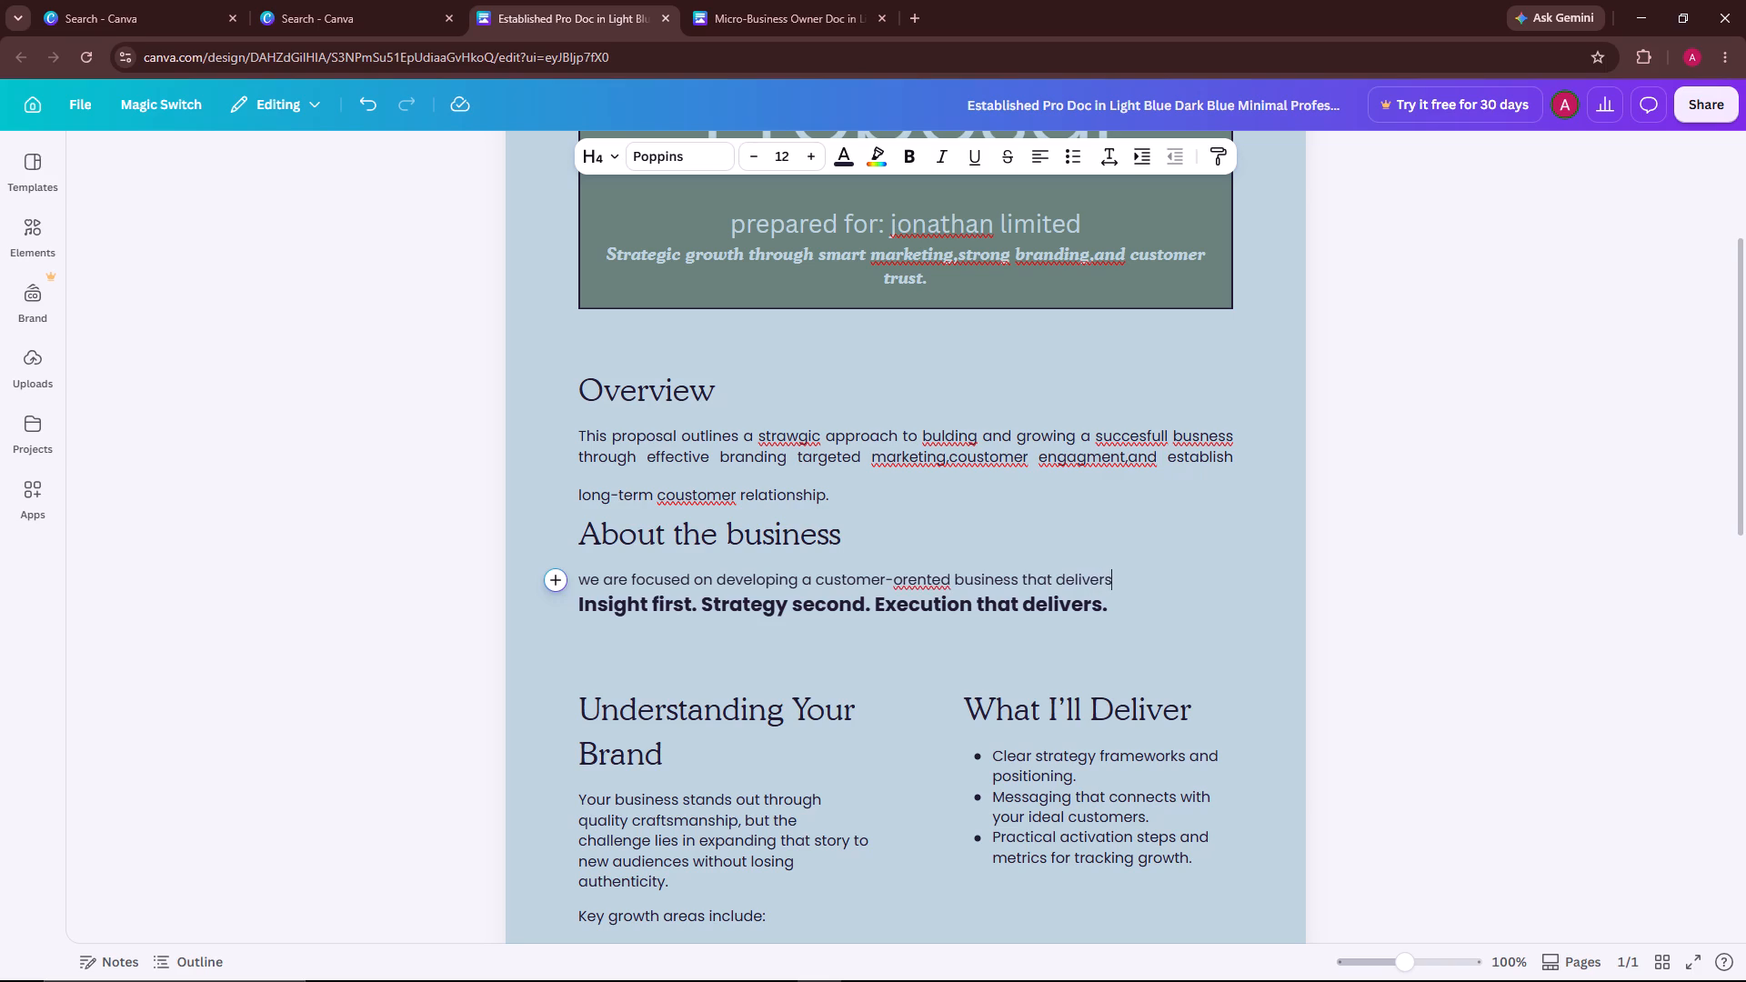
{"action": "key", "text": "space"}
{"action": "type", "text": "quali"}
{"action": "type", "text": "ty"}
{"action": "key", "text": "space"}
{"action": "type", "text": "produ"}
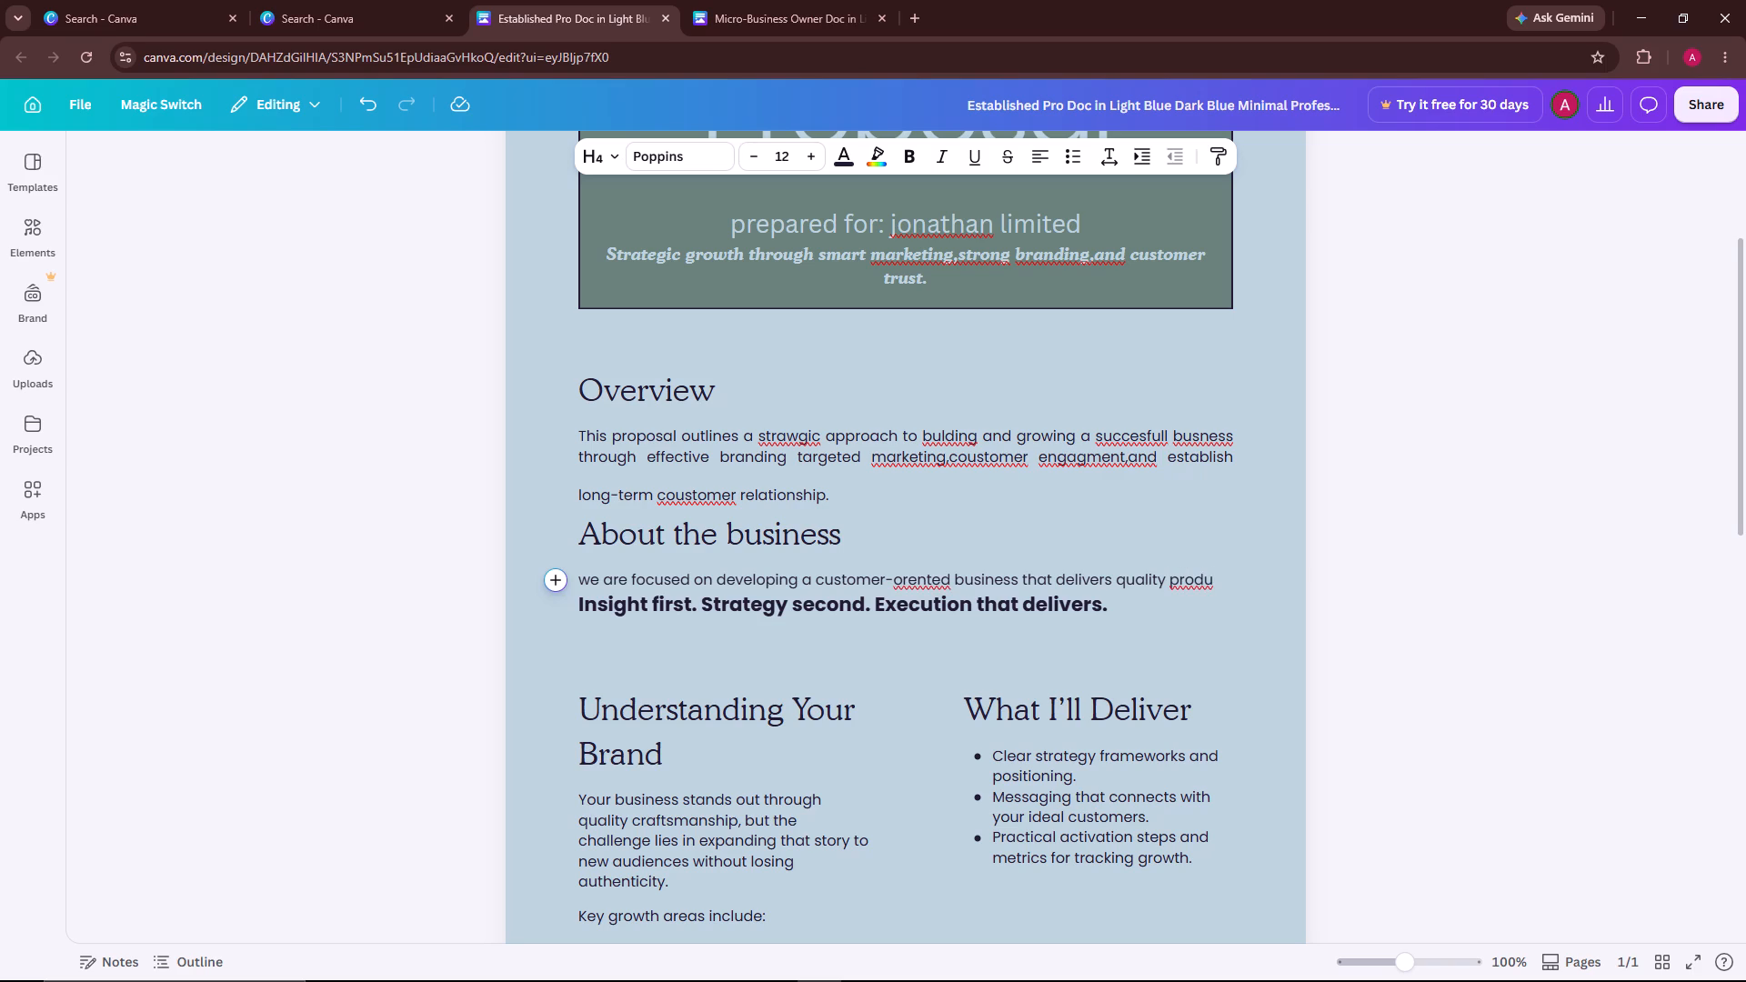
{"action": "type", "text": "ts"}
{"action": "key", "text": "BackSpace"}
{"action": "key", "text": "BackSpace"}
{"action": "type", "text": "cts"}
{"action": "key", "text": "space"}
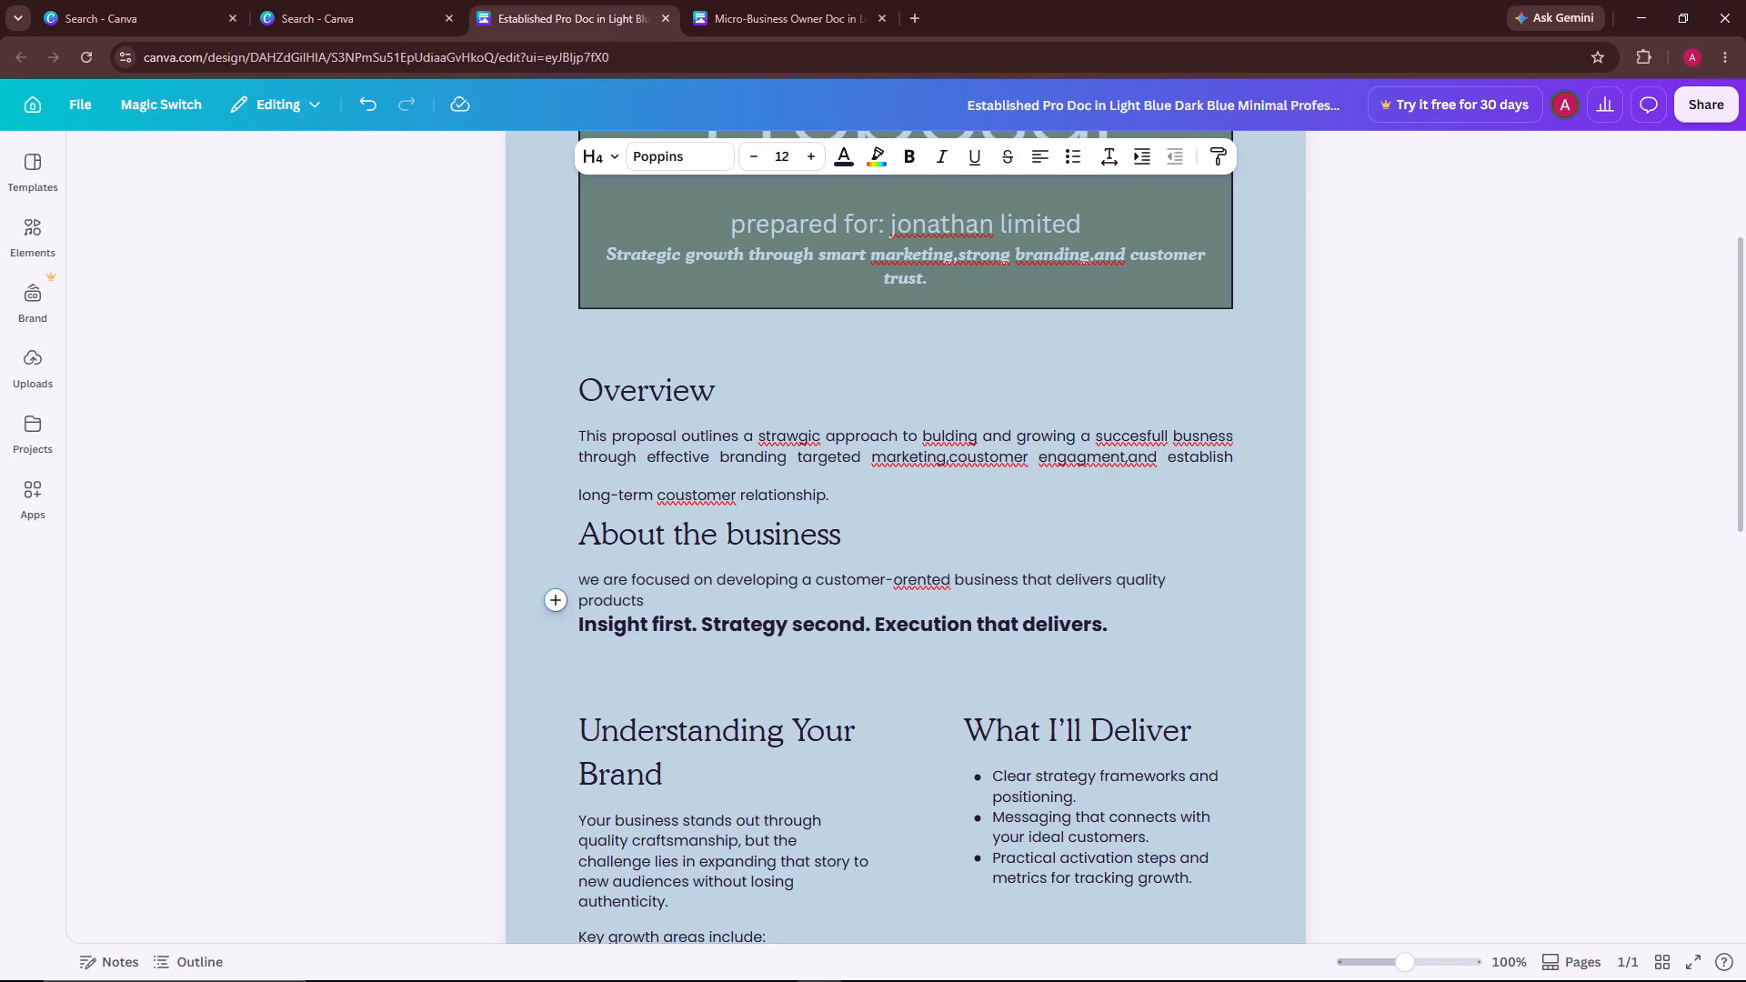
Finish the sentence under "About the business" with "and meaningful value." and add a blank line below it.
{"action": "type", "text": "and"}
{"action": "key", "text": "space"}
{"action": "type", "text": "meaning fu"}
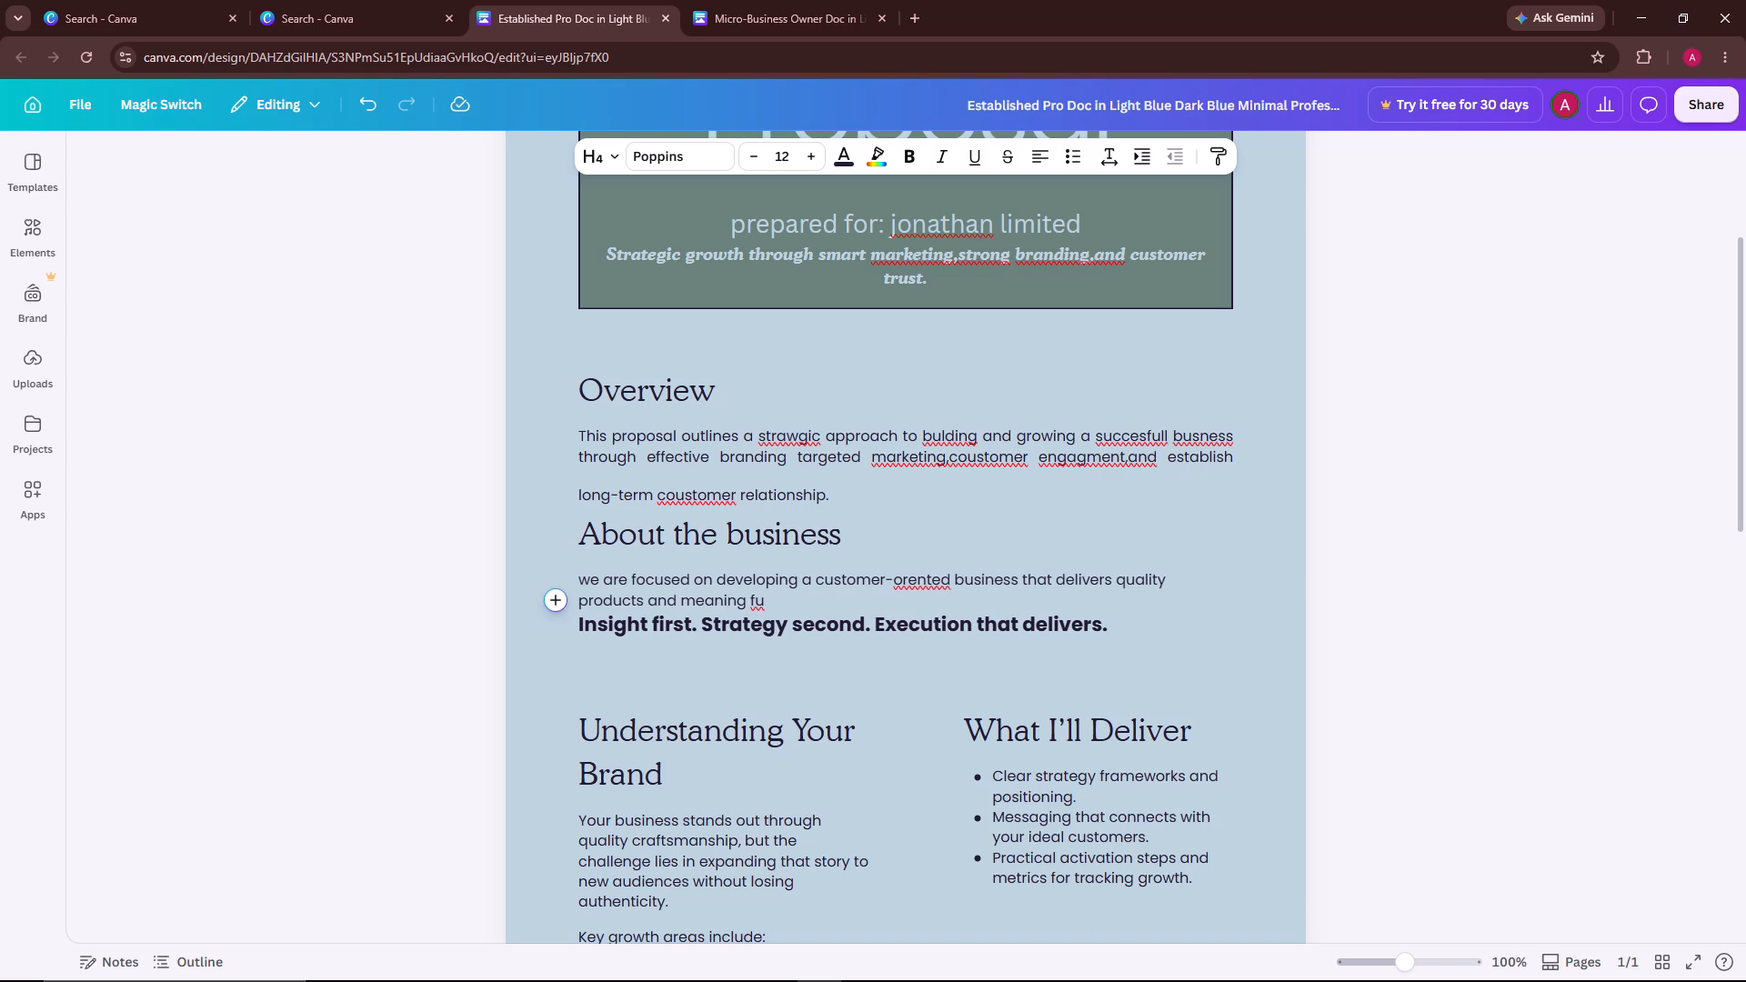
{"action": "key", "text": "BackSpace"}
{"action": "key", "text": "BackSpace"}
{"action": "key", "text": "BackSpace"}
{"action": "type", "text": "ful"}
{"action": "key", "text": "space"}
{"action": "type", "text": "value"}
{"action": "key", "text": "period"}
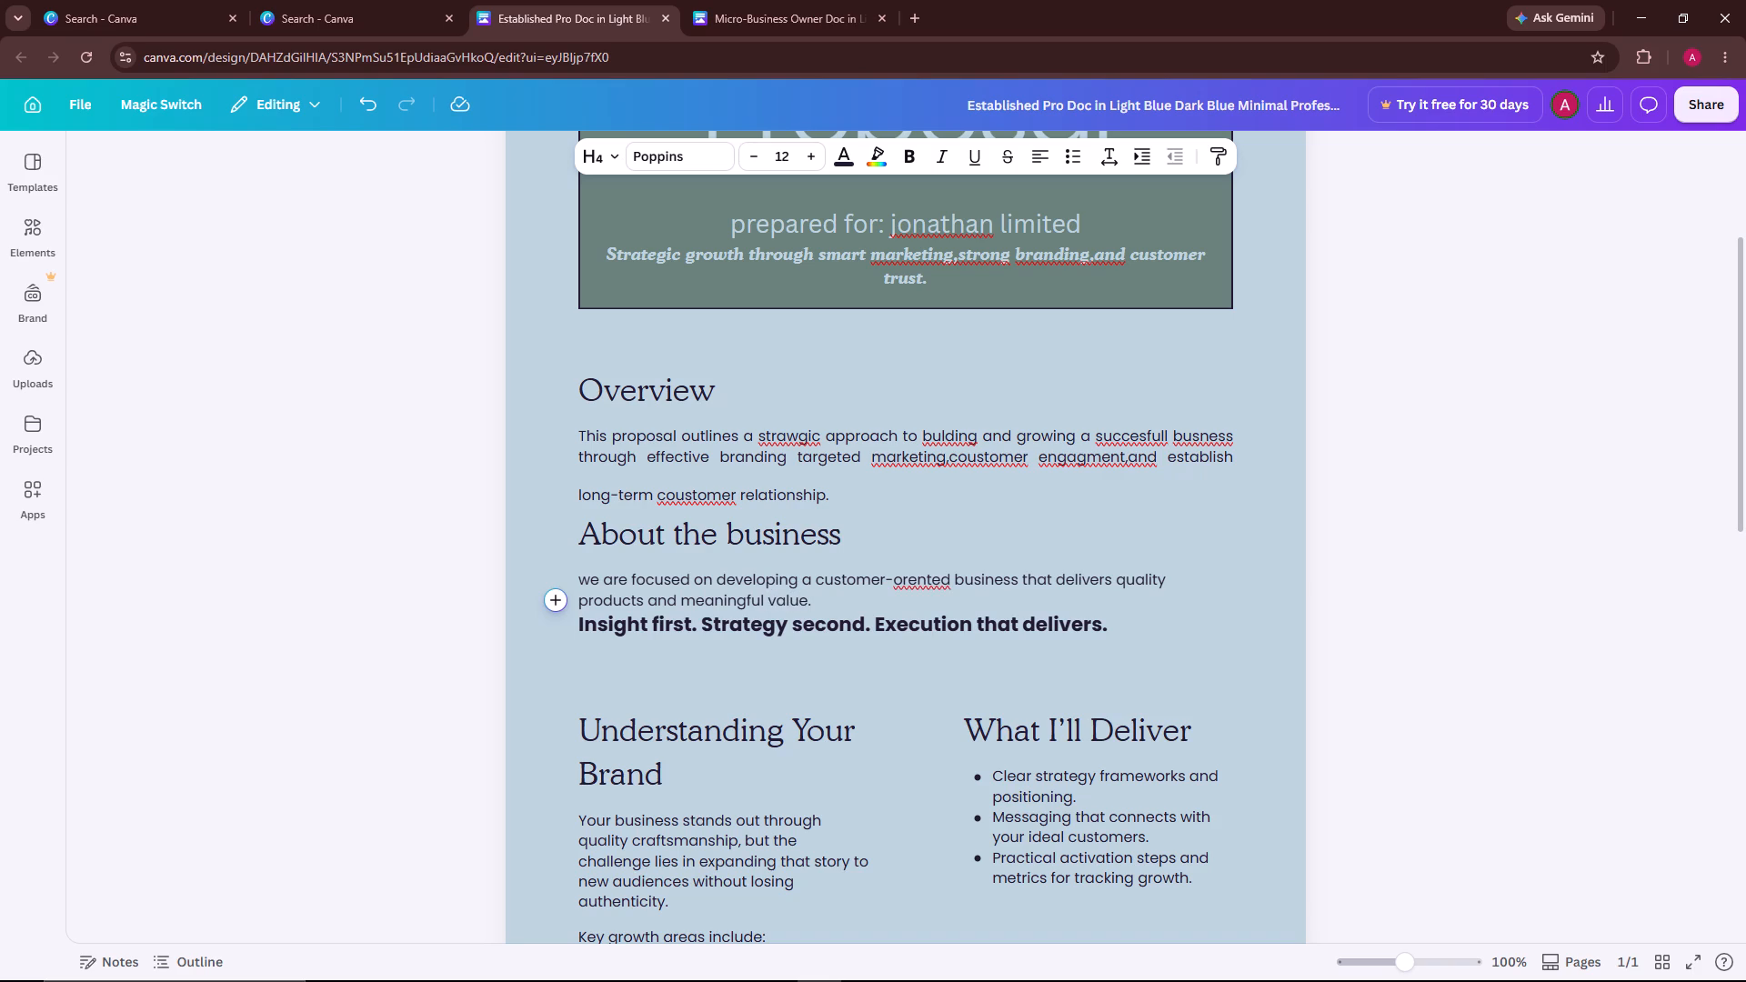
{"action": "key", "text": "Return"}
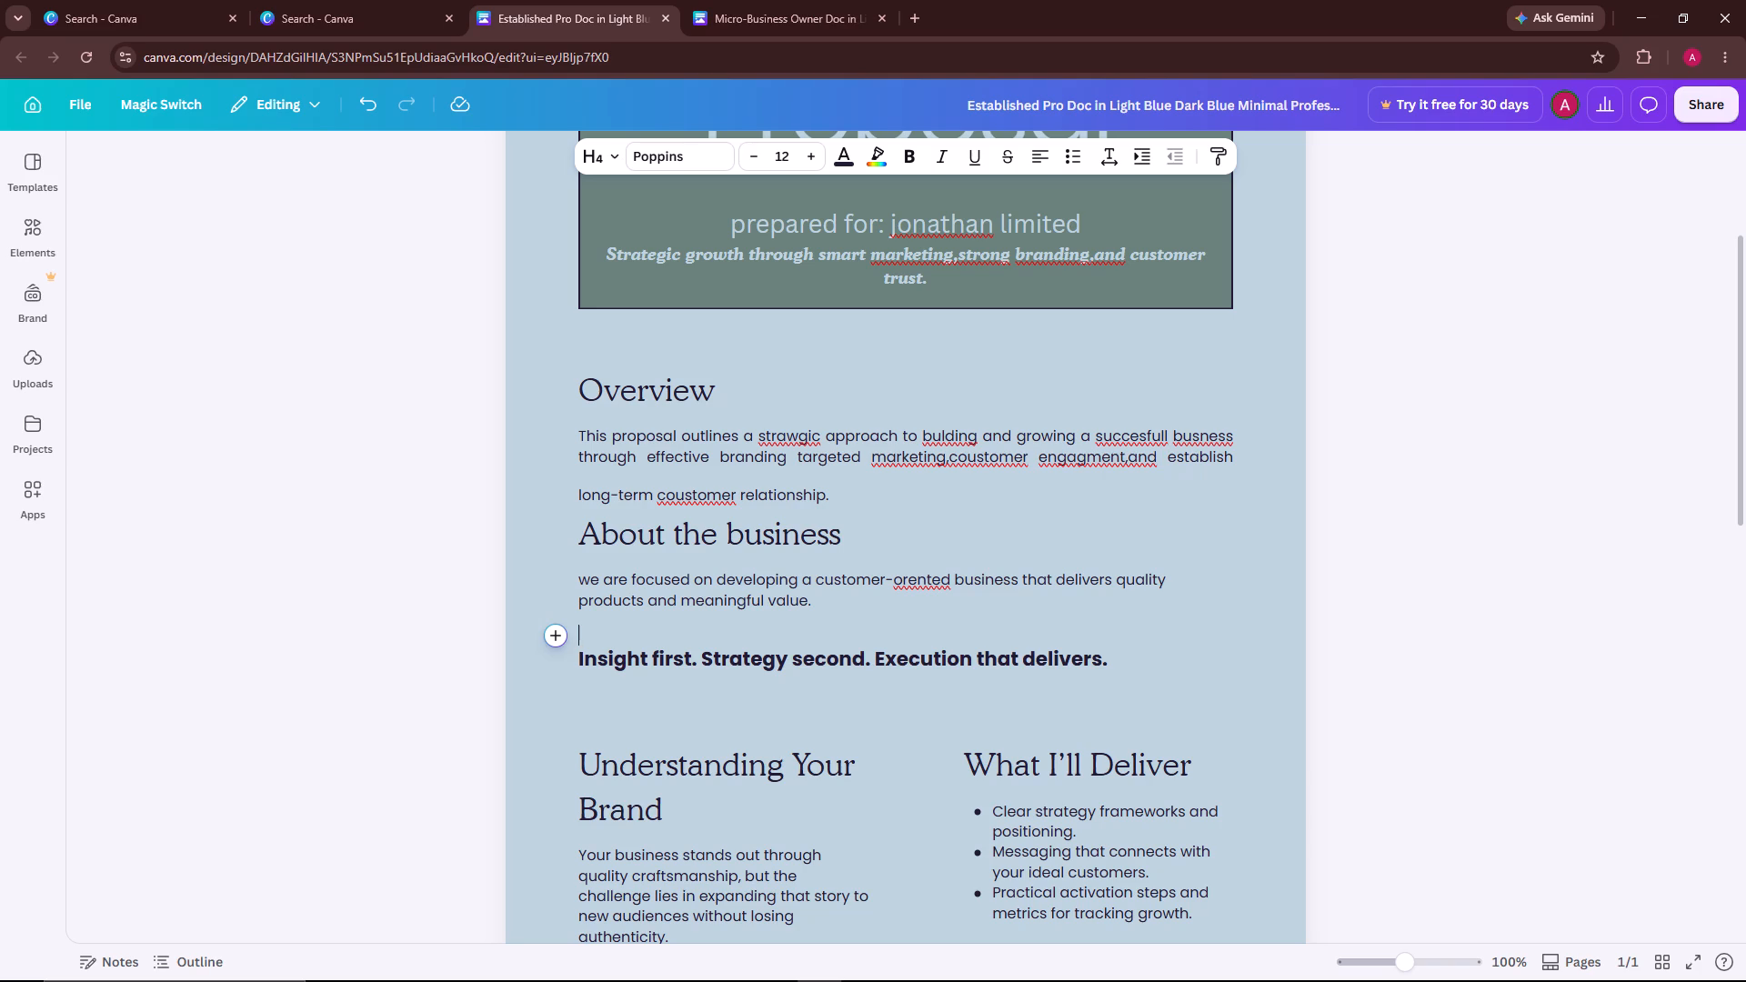
Delete the bold line "Insight first. Strategy second. Execution that delivers." below the "About the business" paragraph.
{"action": "scroll", "coordinate": [823, 643], "scroll_direction": "down", "scroll_amount": 3}
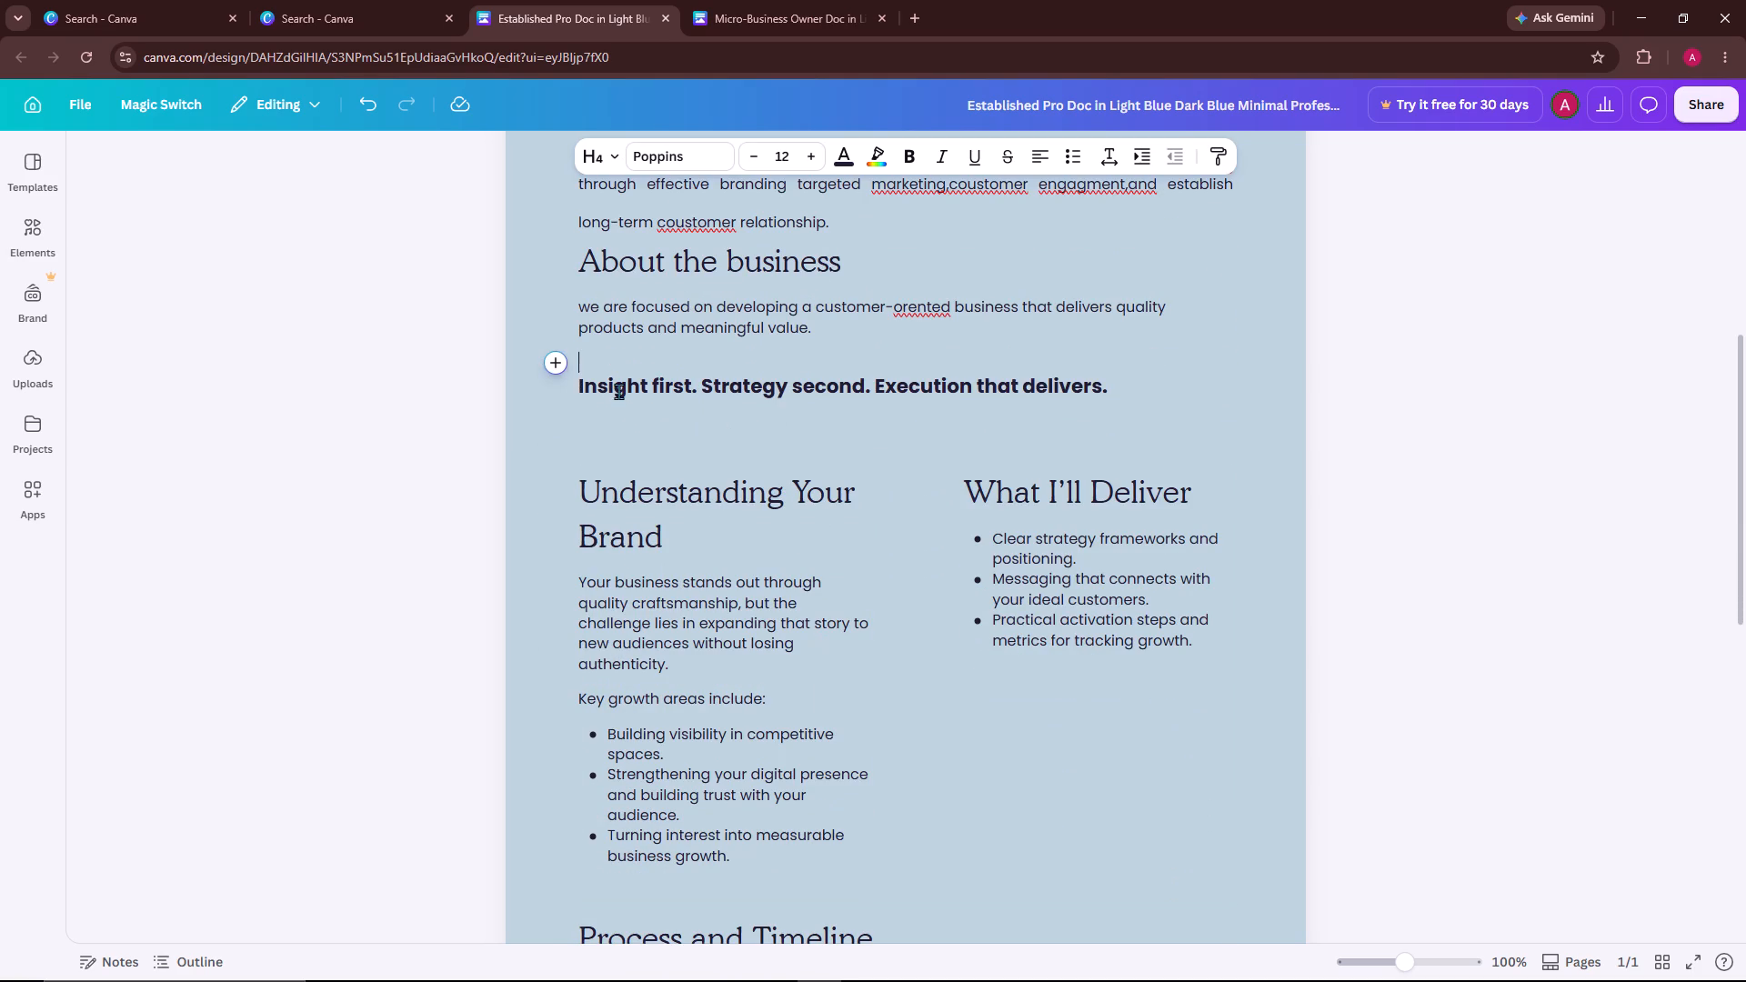
{"action": "left_click_drag", "start_coordinate": [574, 382], "coordinate": [1045, 387]}
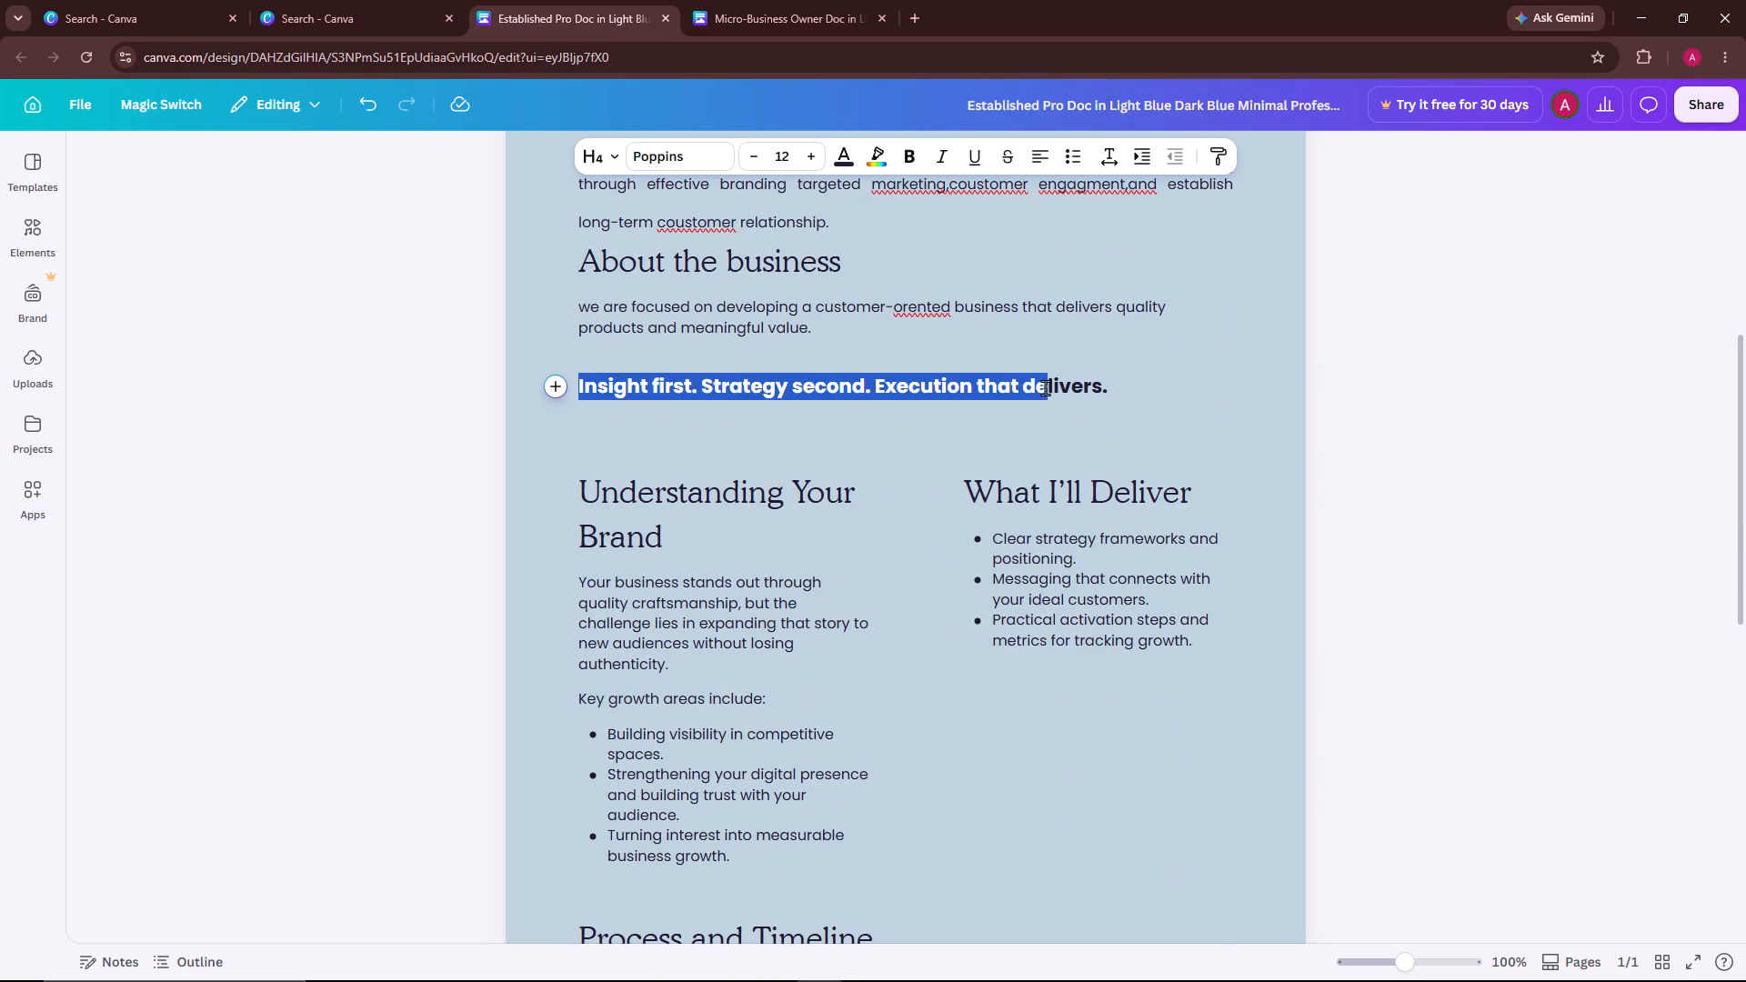
{"action": "left_click_drag", "start_coordinate": [1045, 387], "coordinate": [1114, 389]}
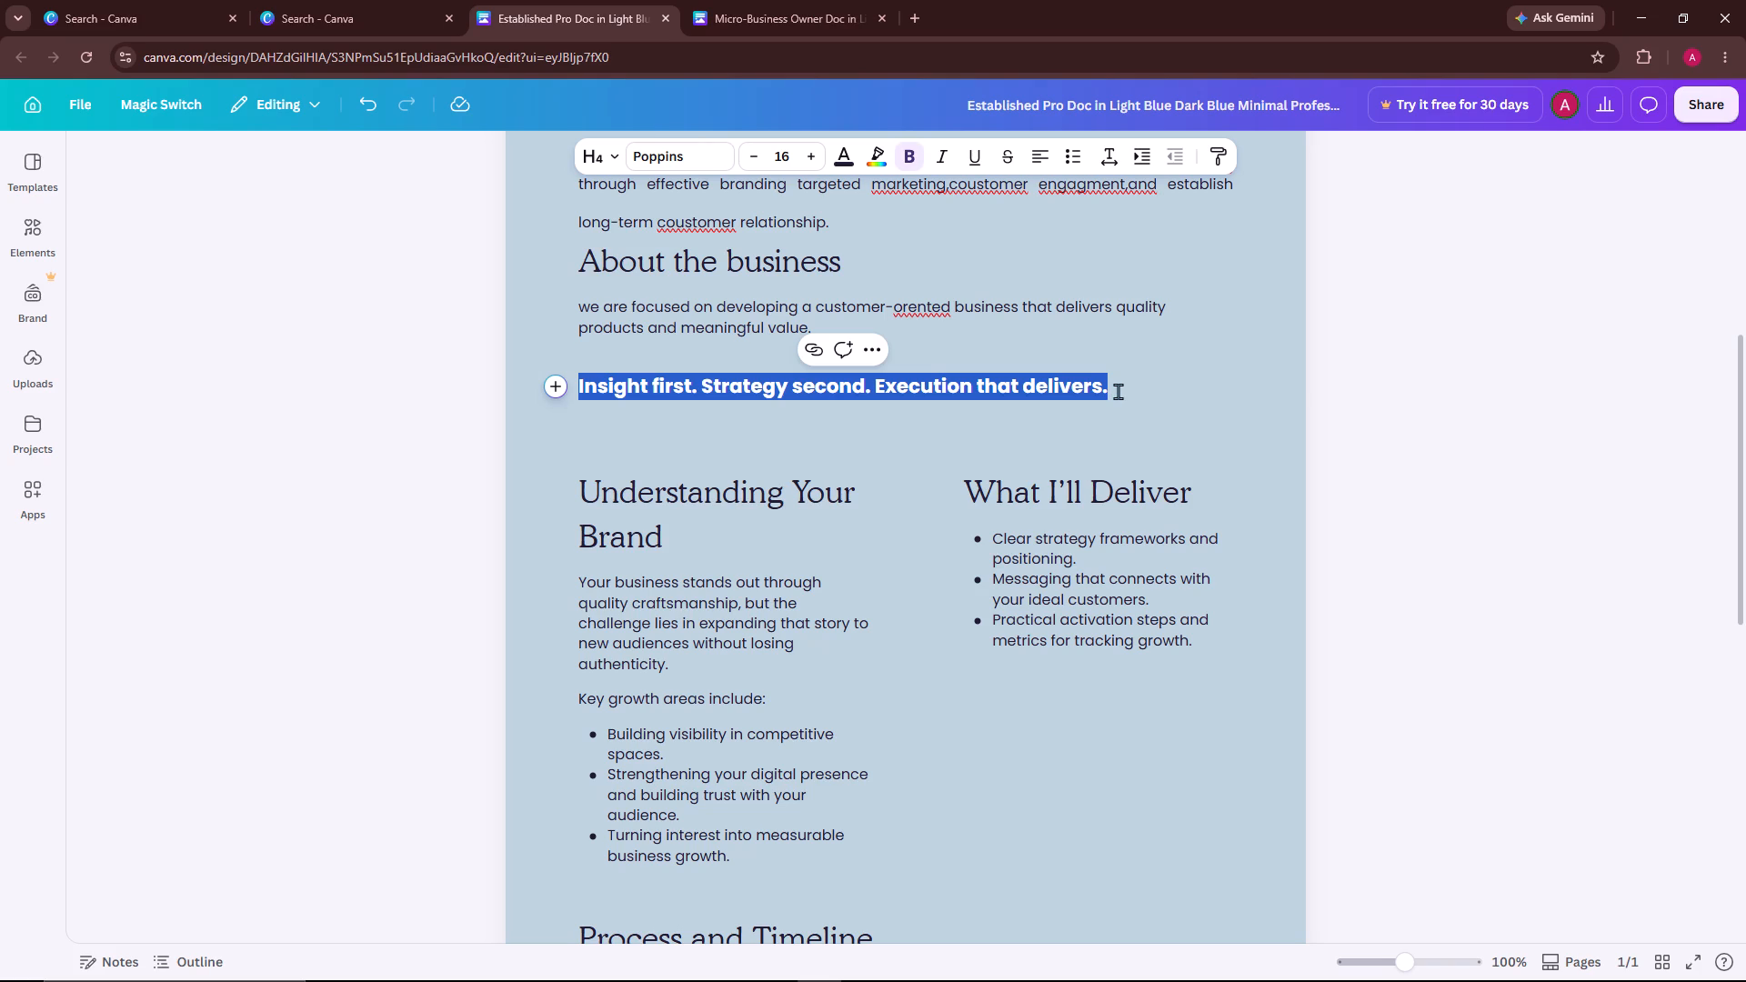
{"action": "key", "text": "BackSpace"}
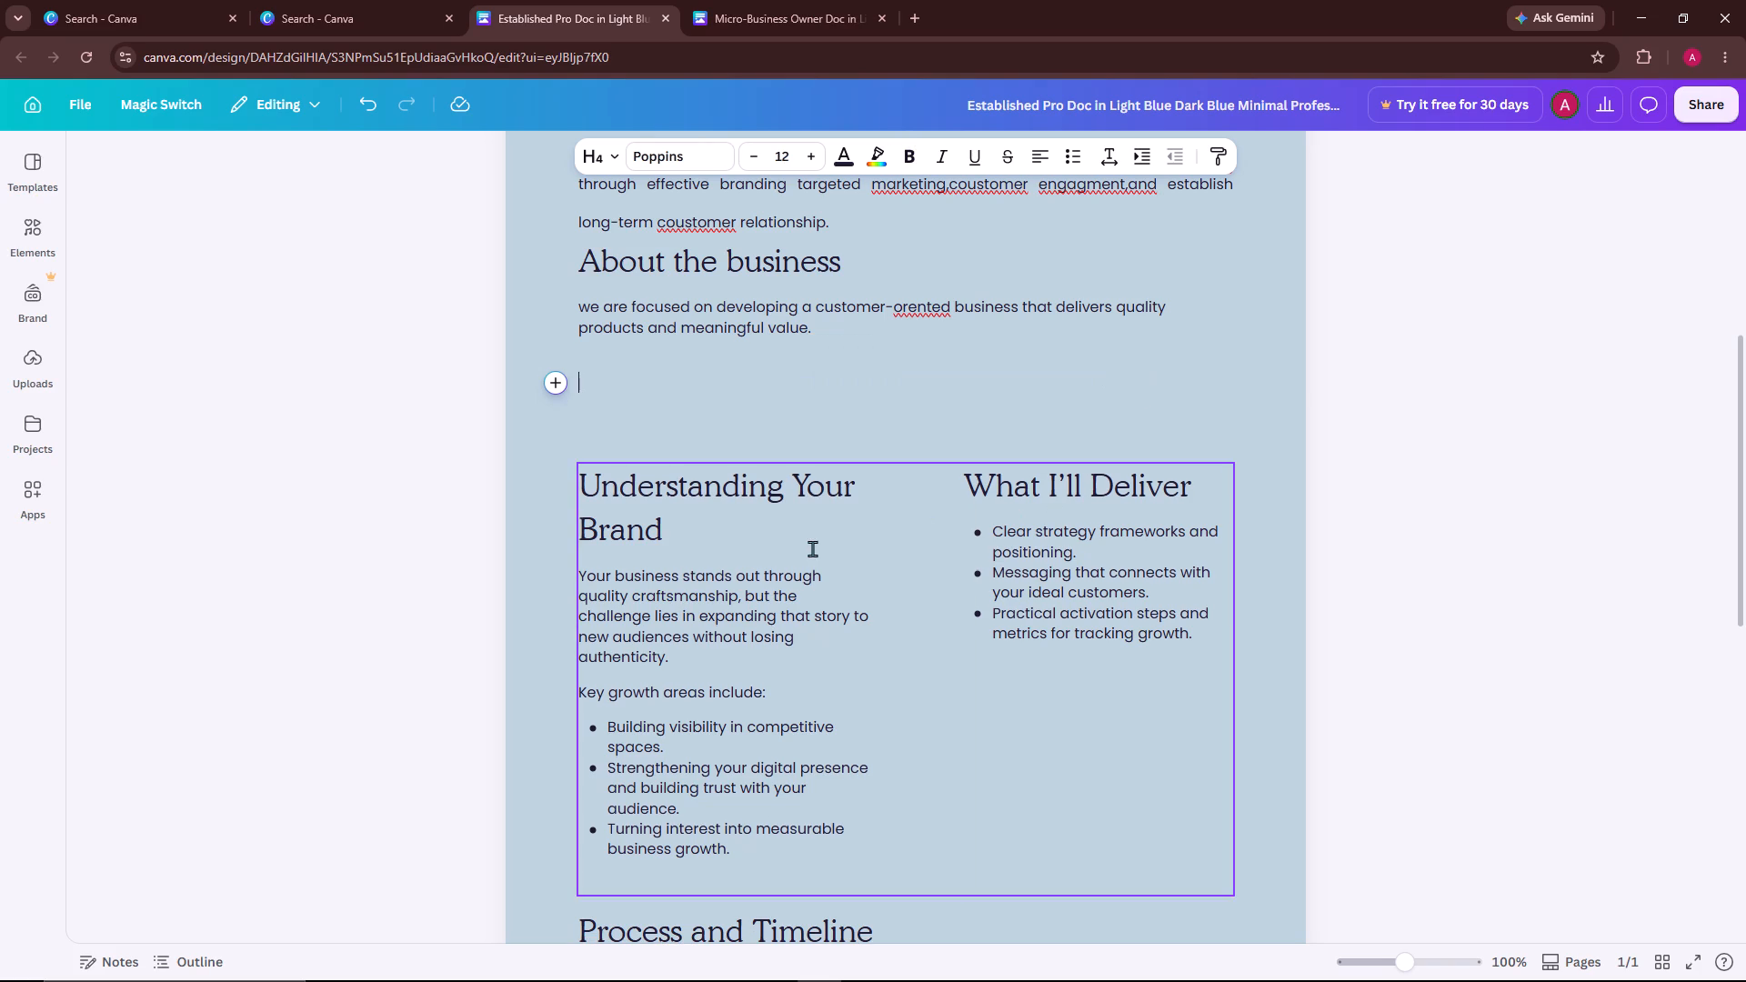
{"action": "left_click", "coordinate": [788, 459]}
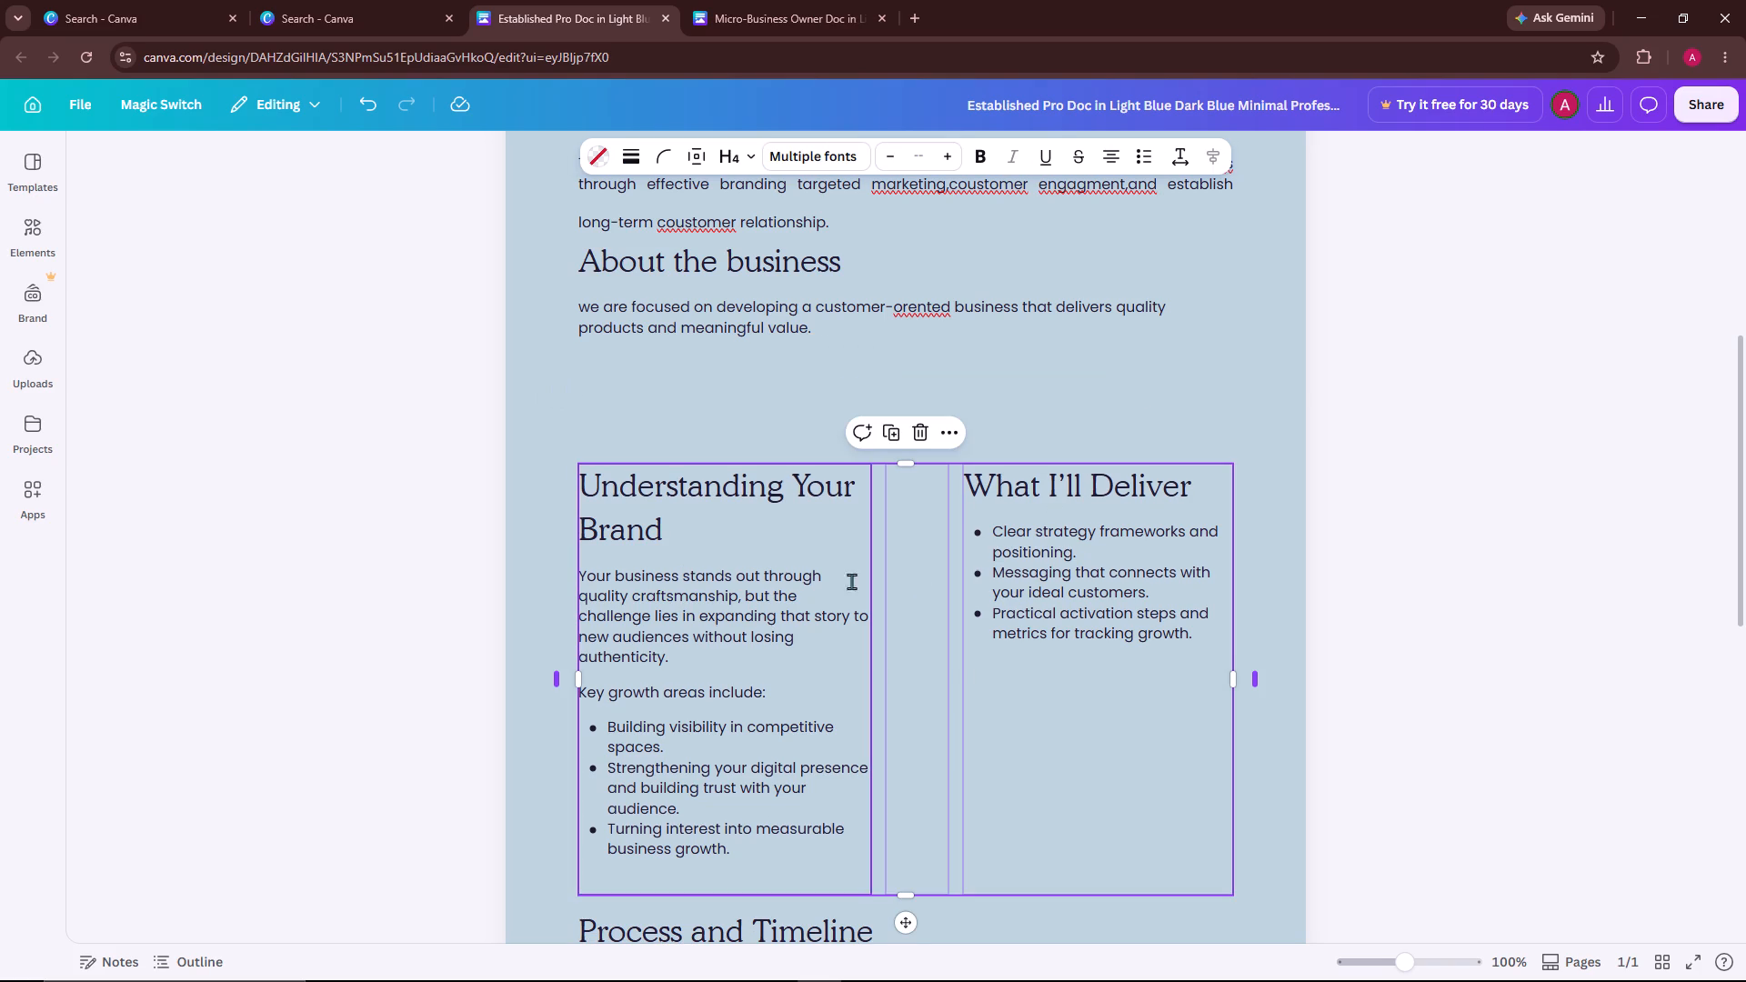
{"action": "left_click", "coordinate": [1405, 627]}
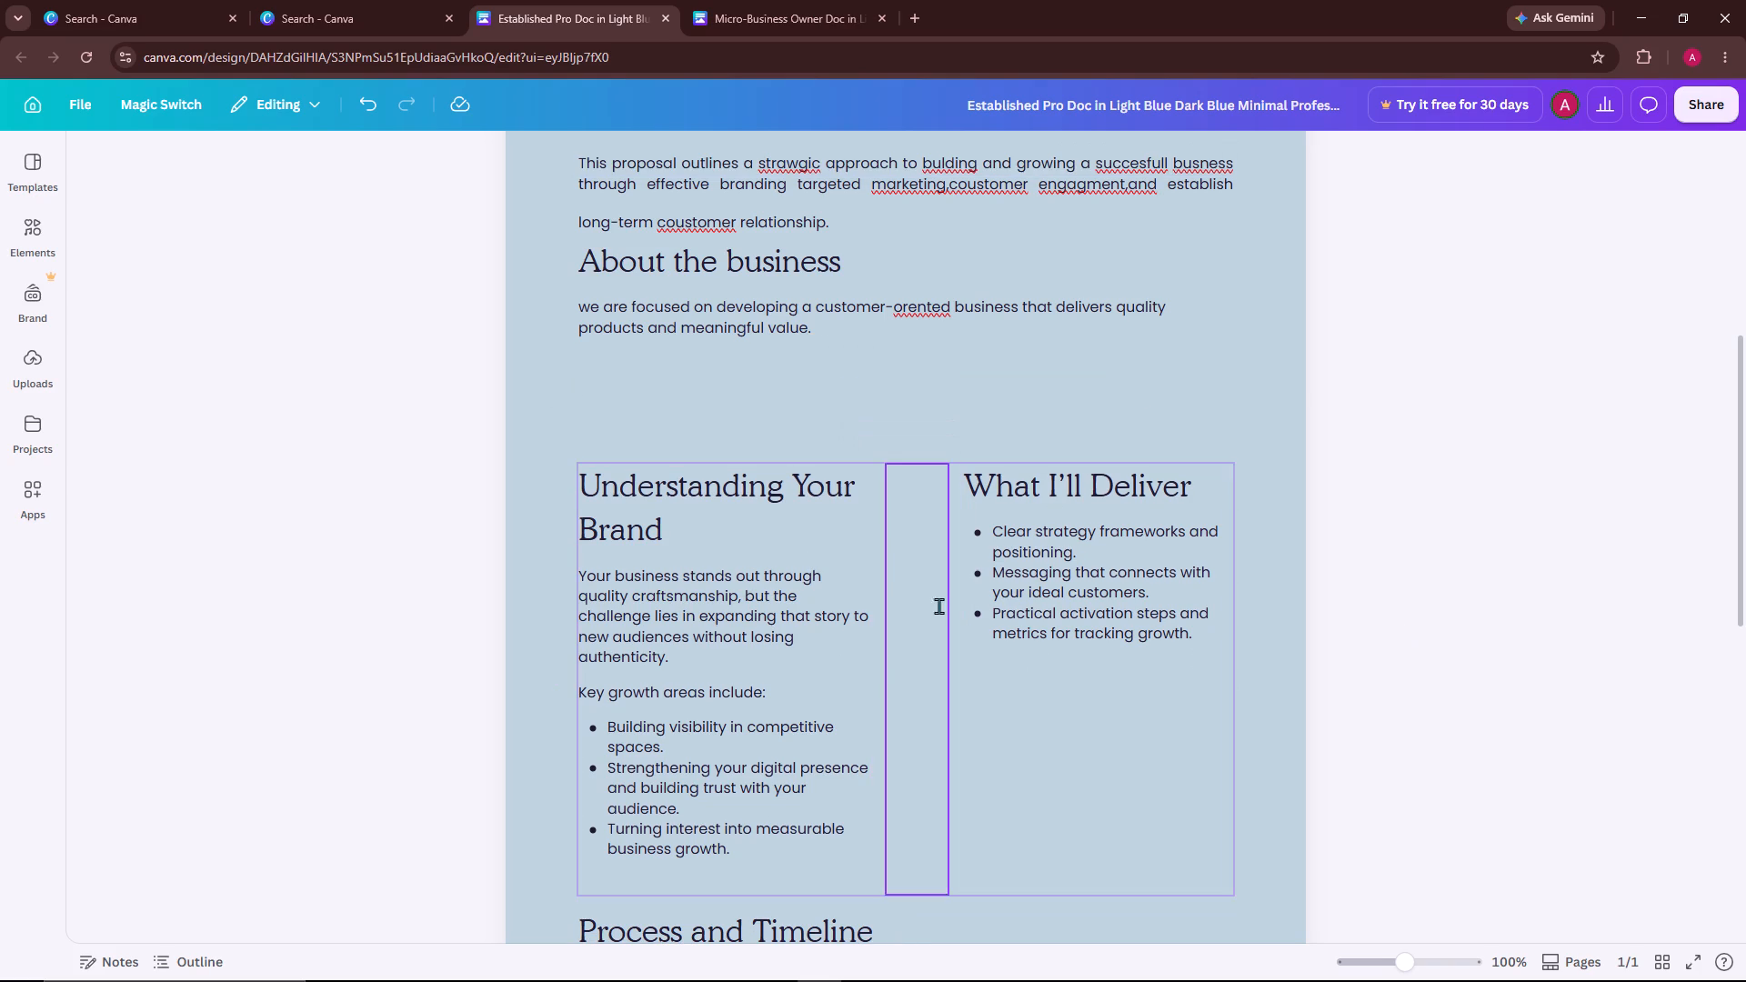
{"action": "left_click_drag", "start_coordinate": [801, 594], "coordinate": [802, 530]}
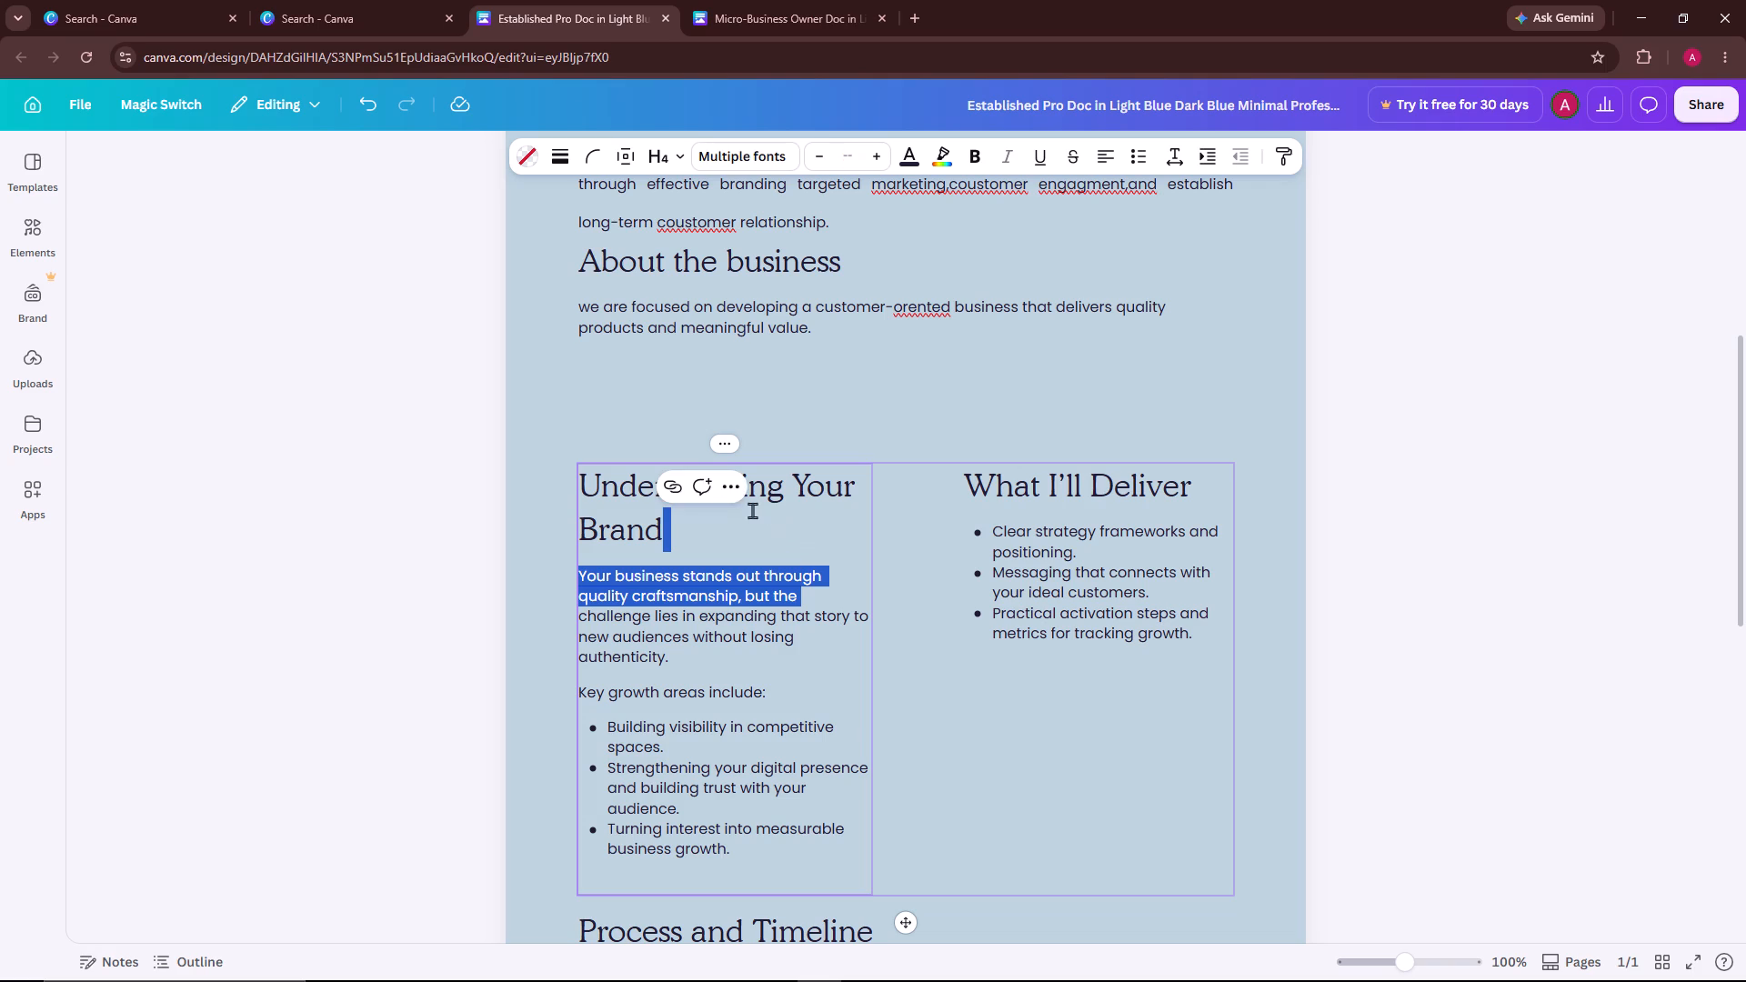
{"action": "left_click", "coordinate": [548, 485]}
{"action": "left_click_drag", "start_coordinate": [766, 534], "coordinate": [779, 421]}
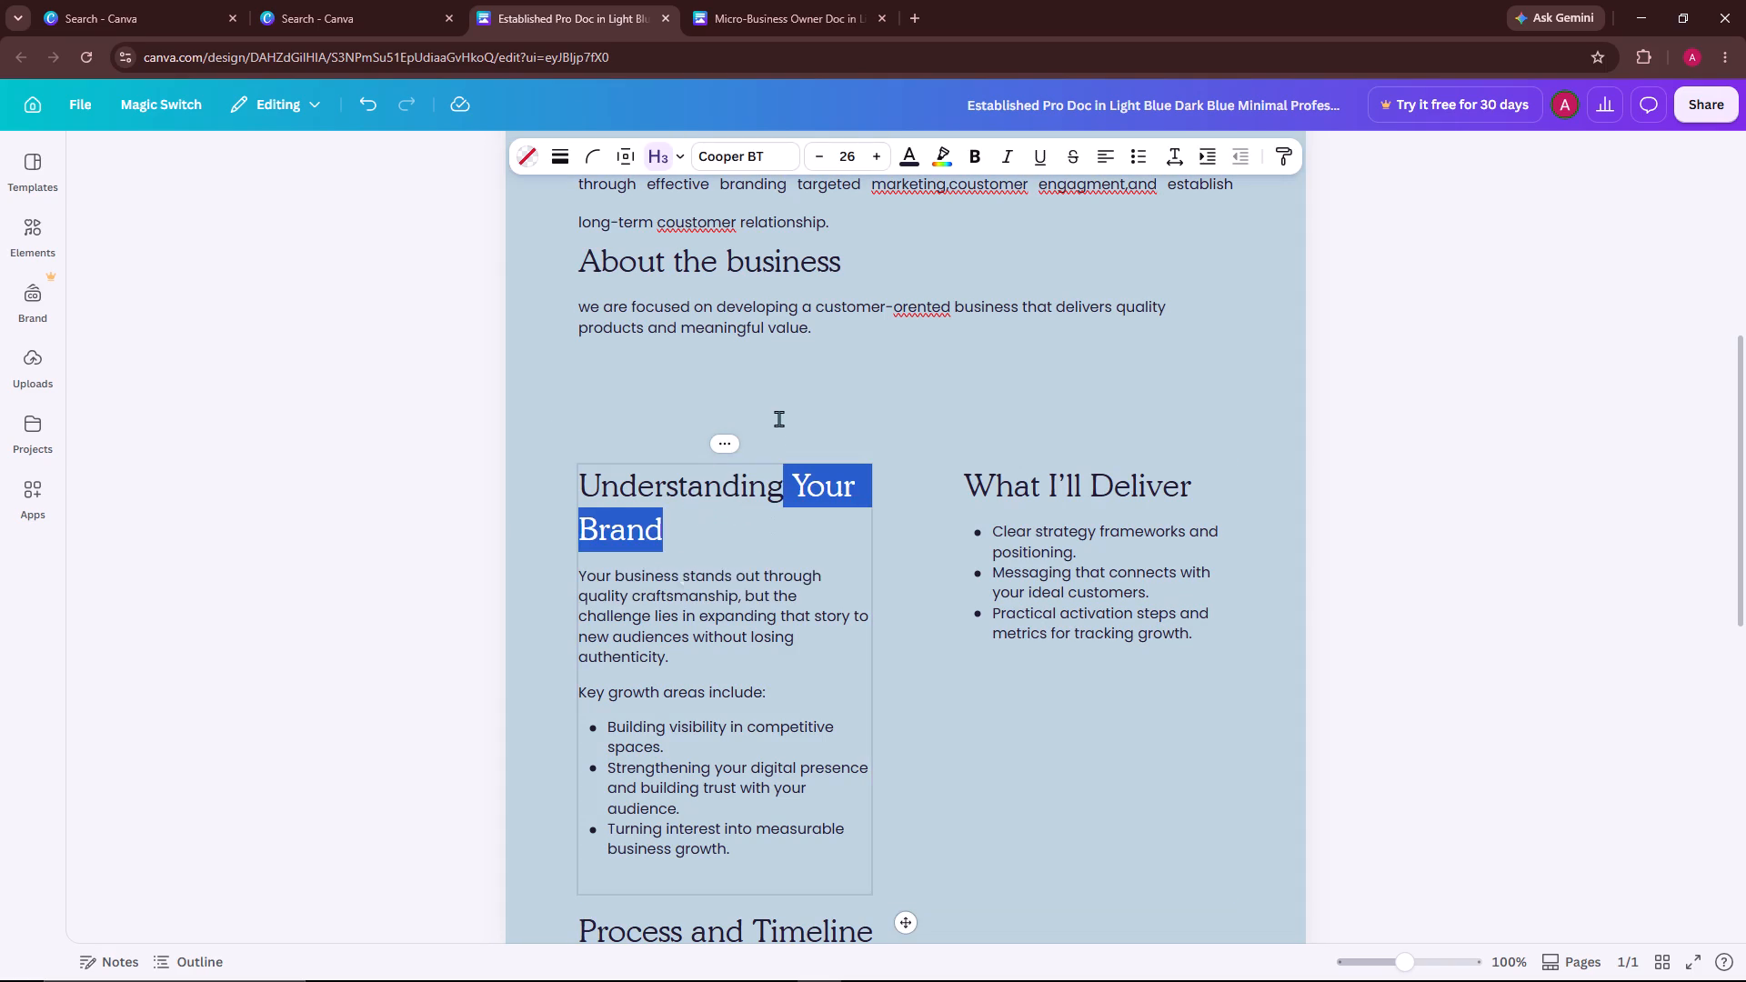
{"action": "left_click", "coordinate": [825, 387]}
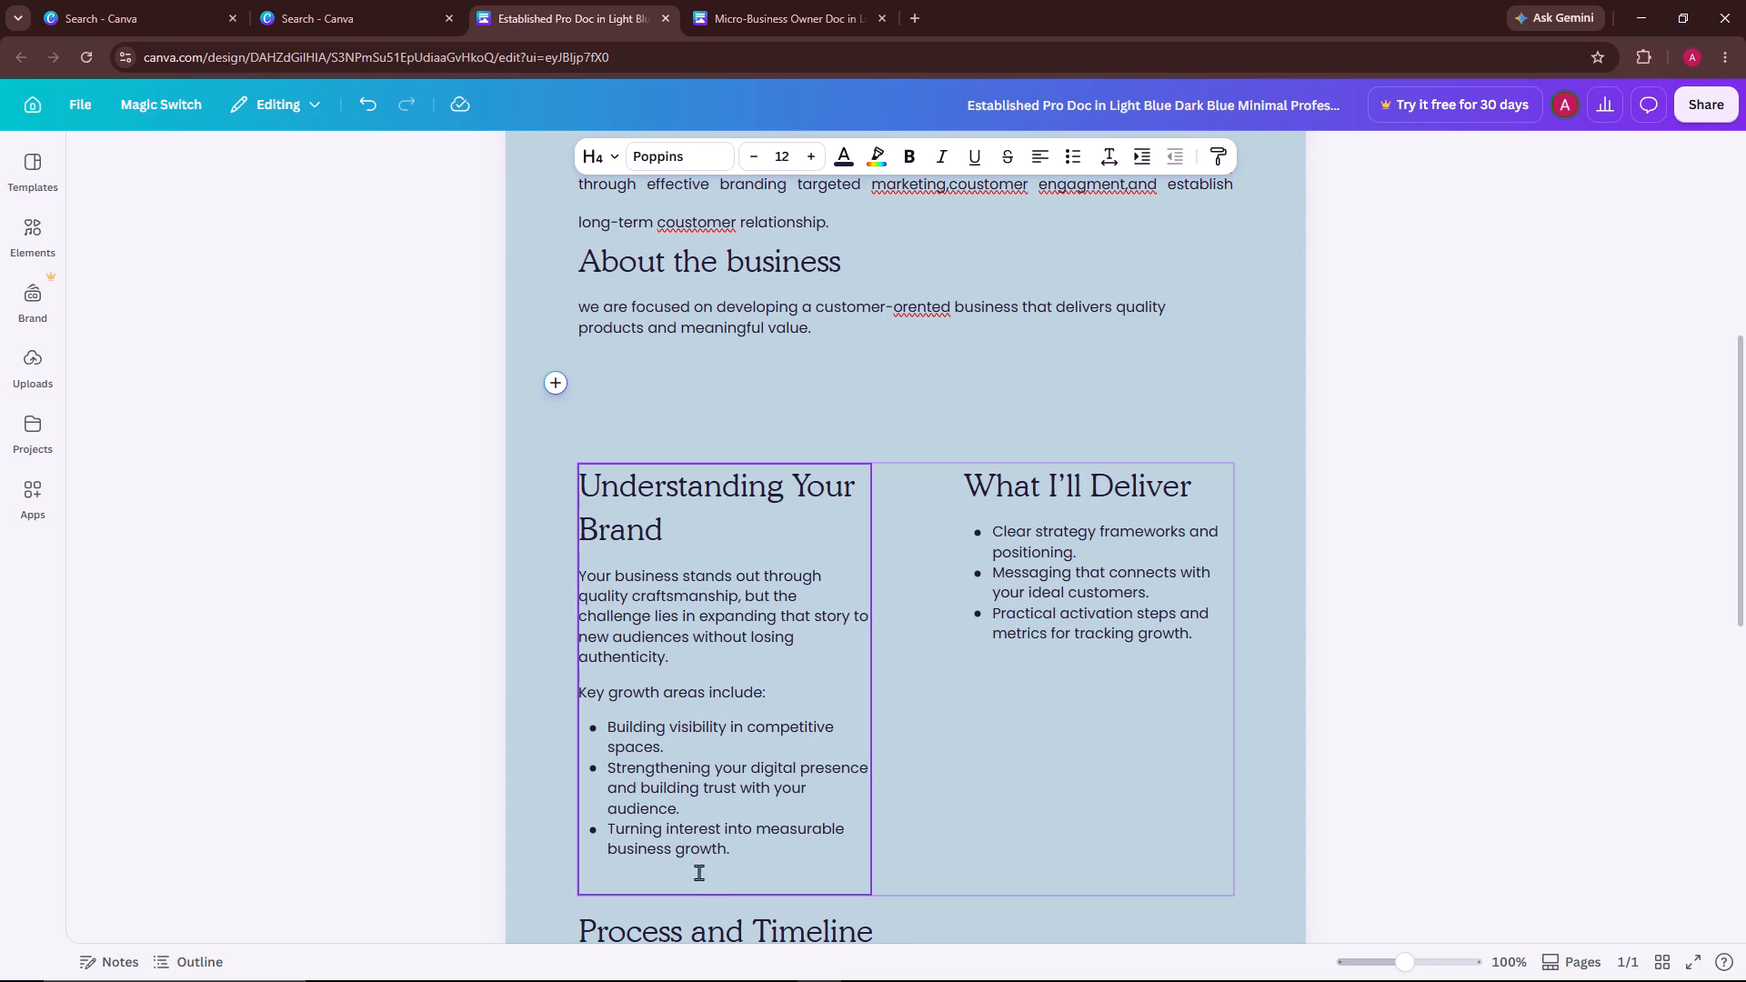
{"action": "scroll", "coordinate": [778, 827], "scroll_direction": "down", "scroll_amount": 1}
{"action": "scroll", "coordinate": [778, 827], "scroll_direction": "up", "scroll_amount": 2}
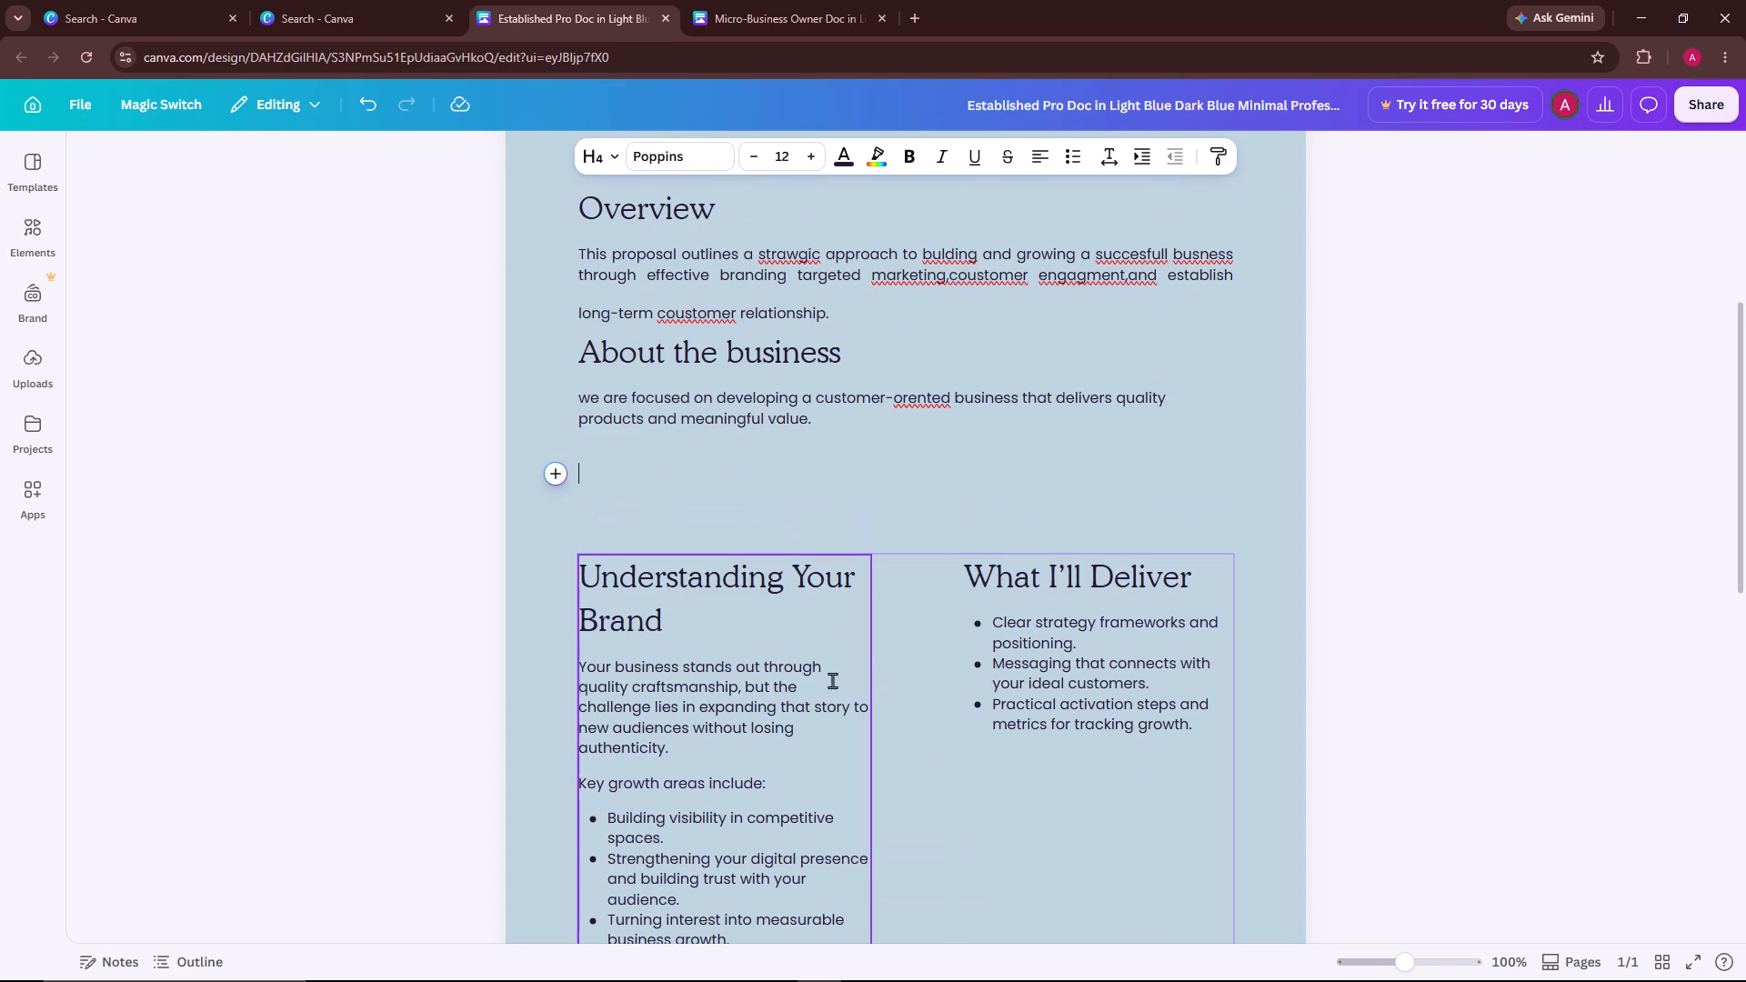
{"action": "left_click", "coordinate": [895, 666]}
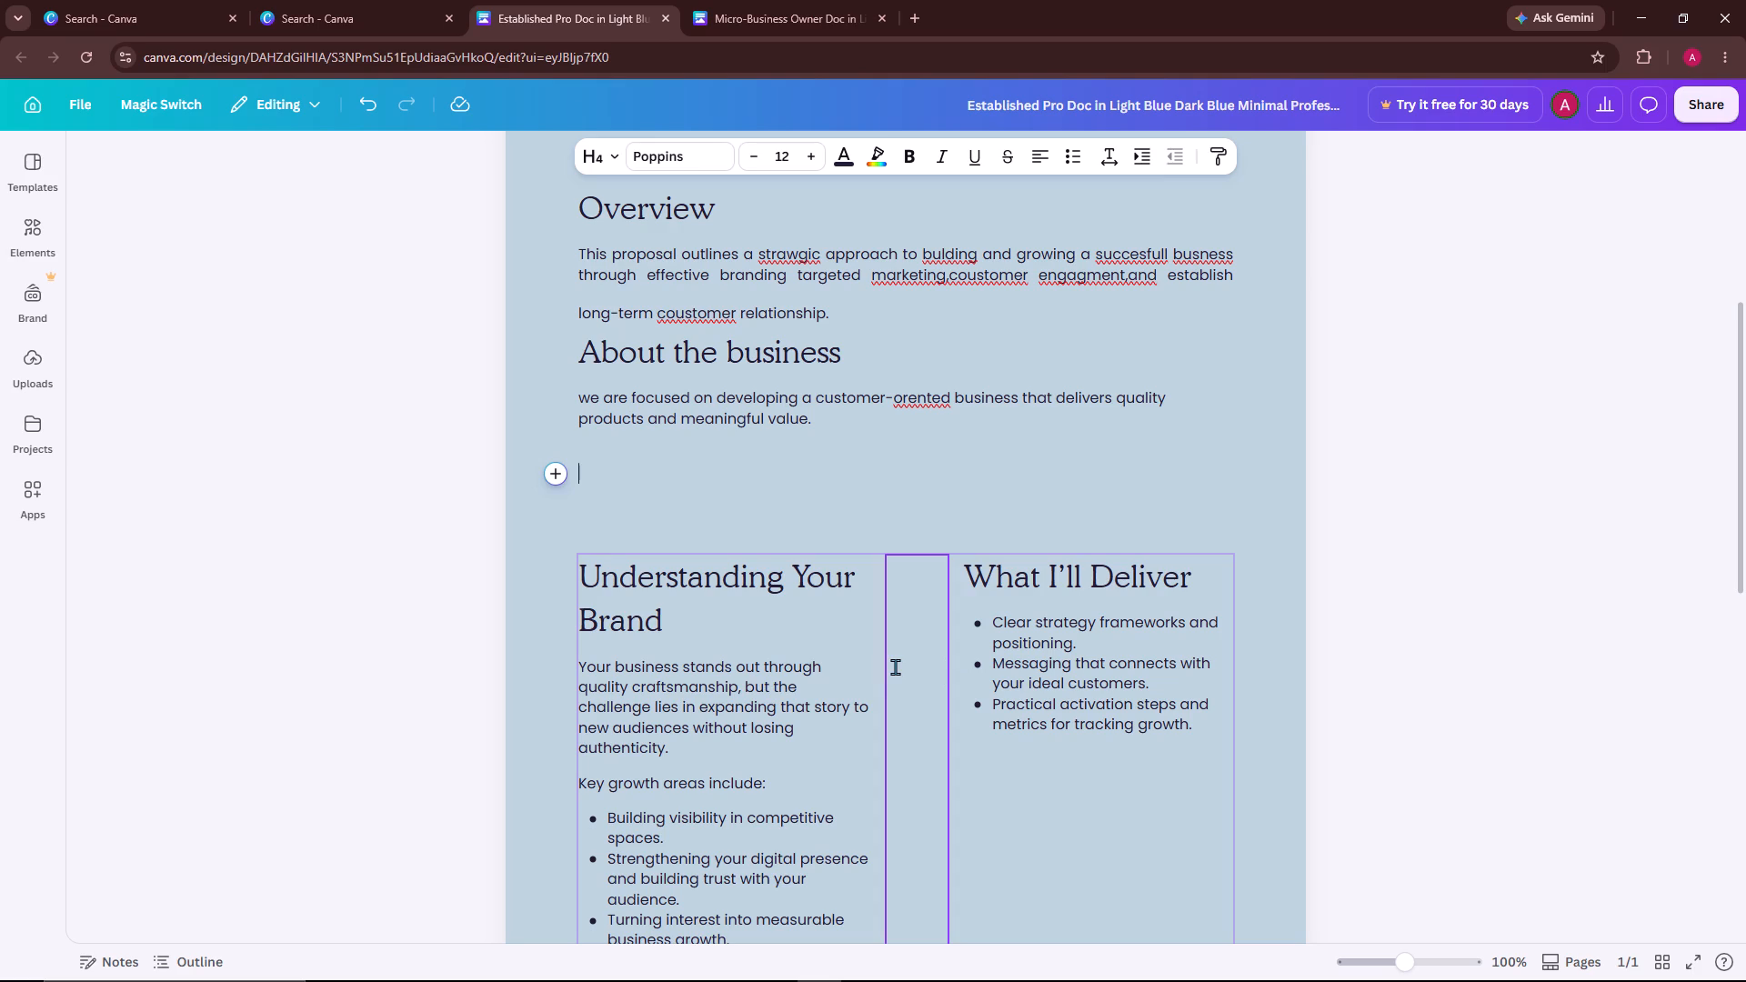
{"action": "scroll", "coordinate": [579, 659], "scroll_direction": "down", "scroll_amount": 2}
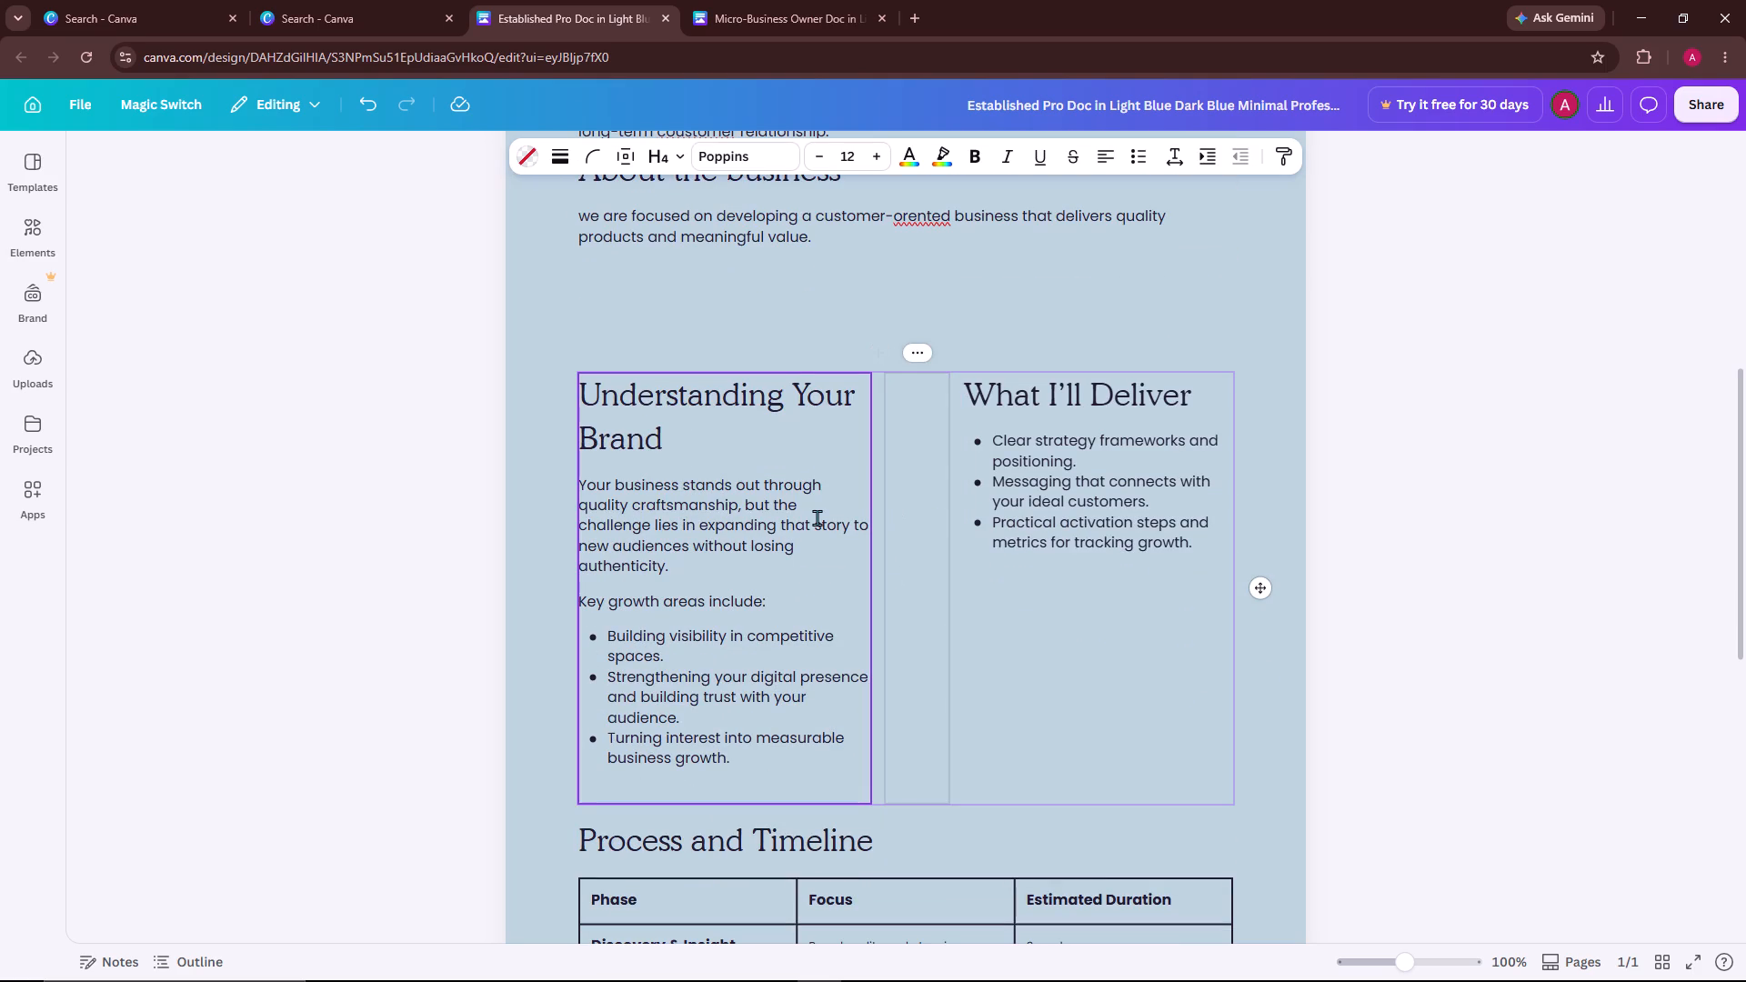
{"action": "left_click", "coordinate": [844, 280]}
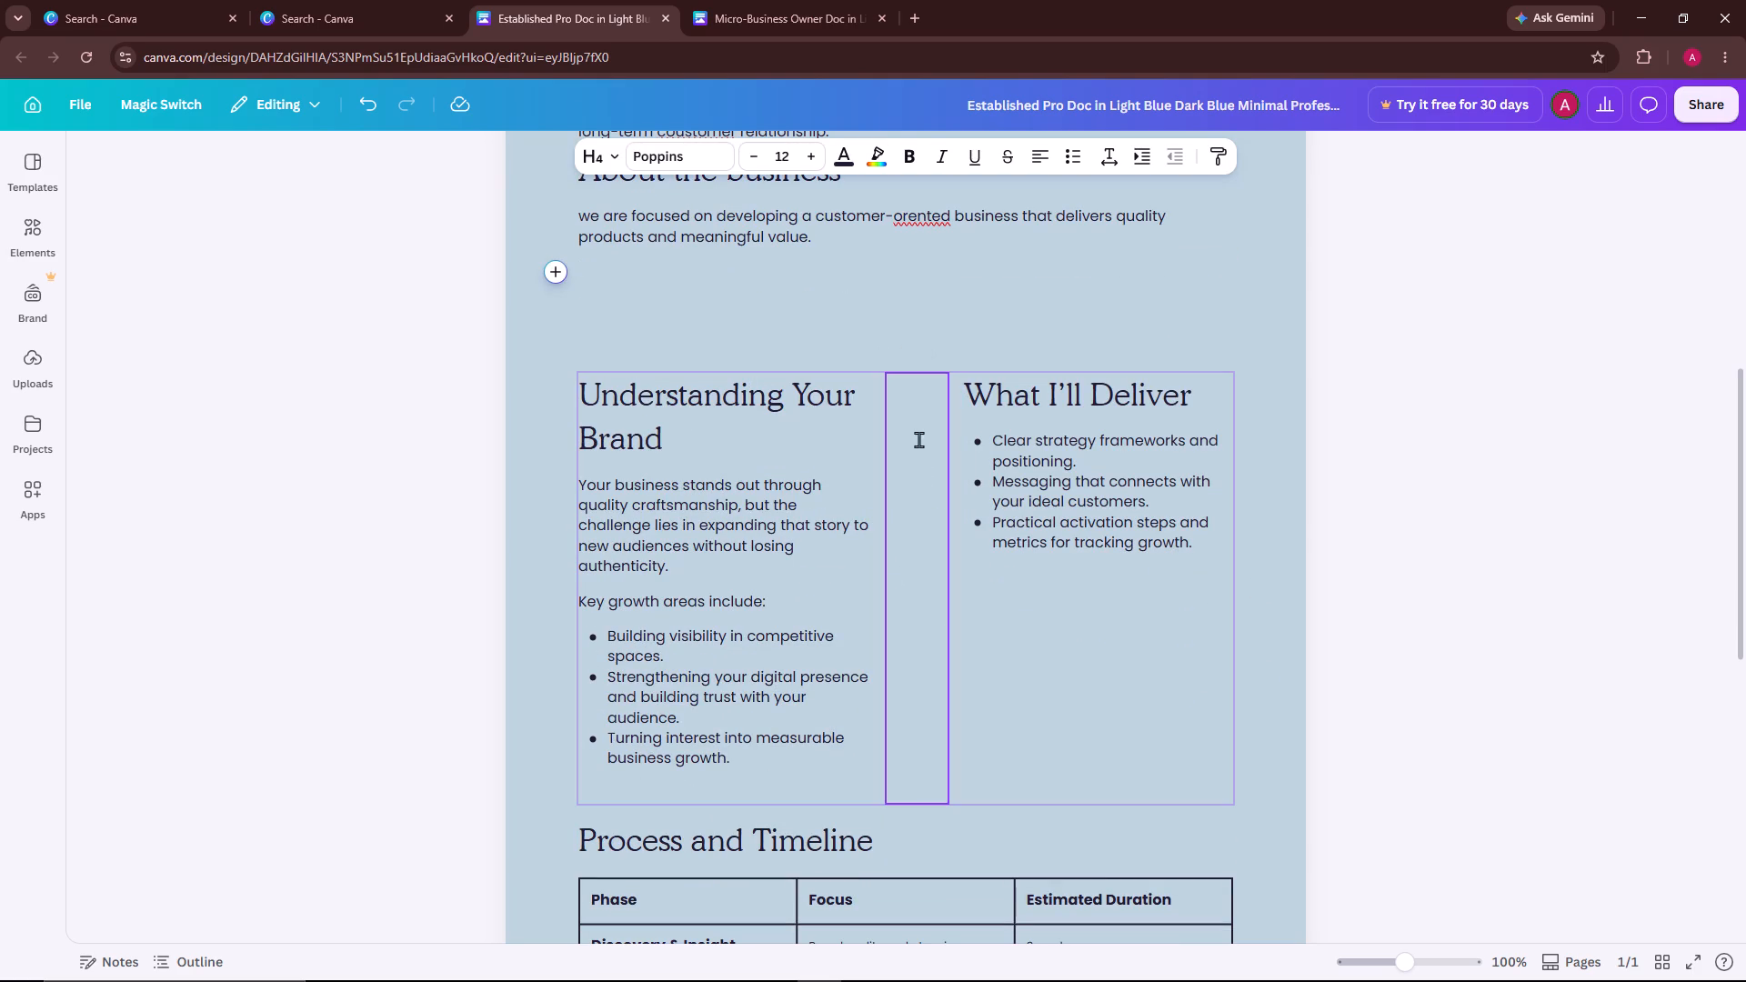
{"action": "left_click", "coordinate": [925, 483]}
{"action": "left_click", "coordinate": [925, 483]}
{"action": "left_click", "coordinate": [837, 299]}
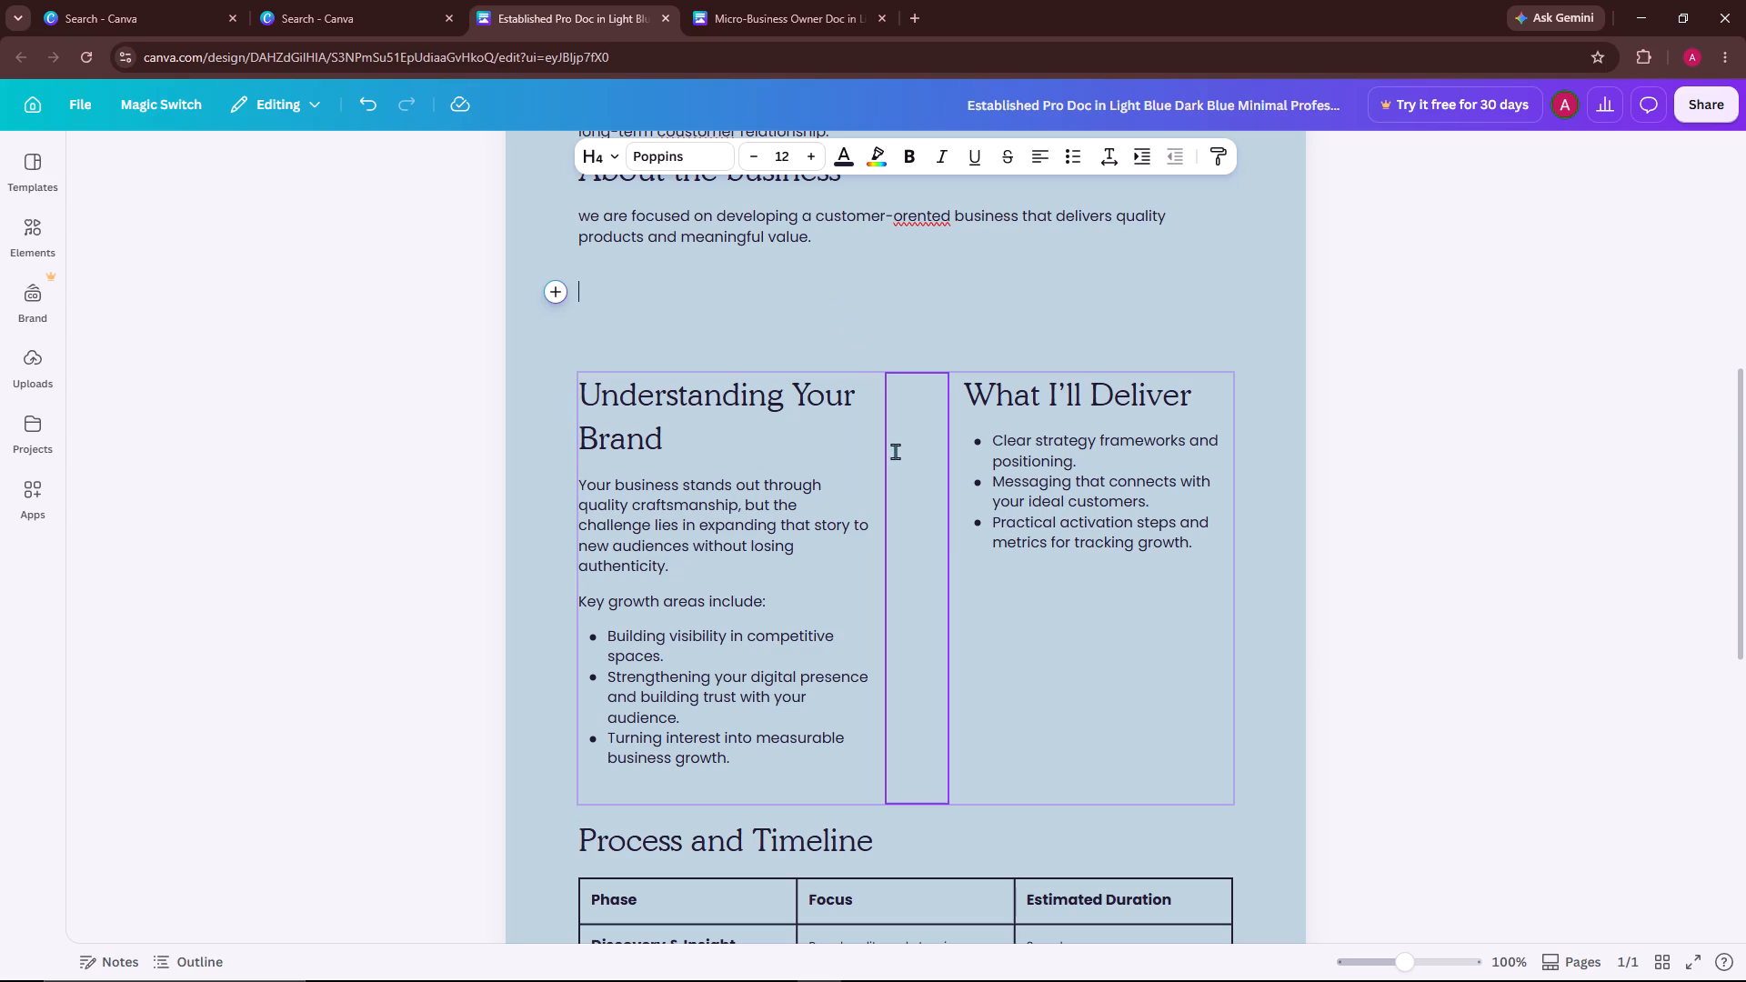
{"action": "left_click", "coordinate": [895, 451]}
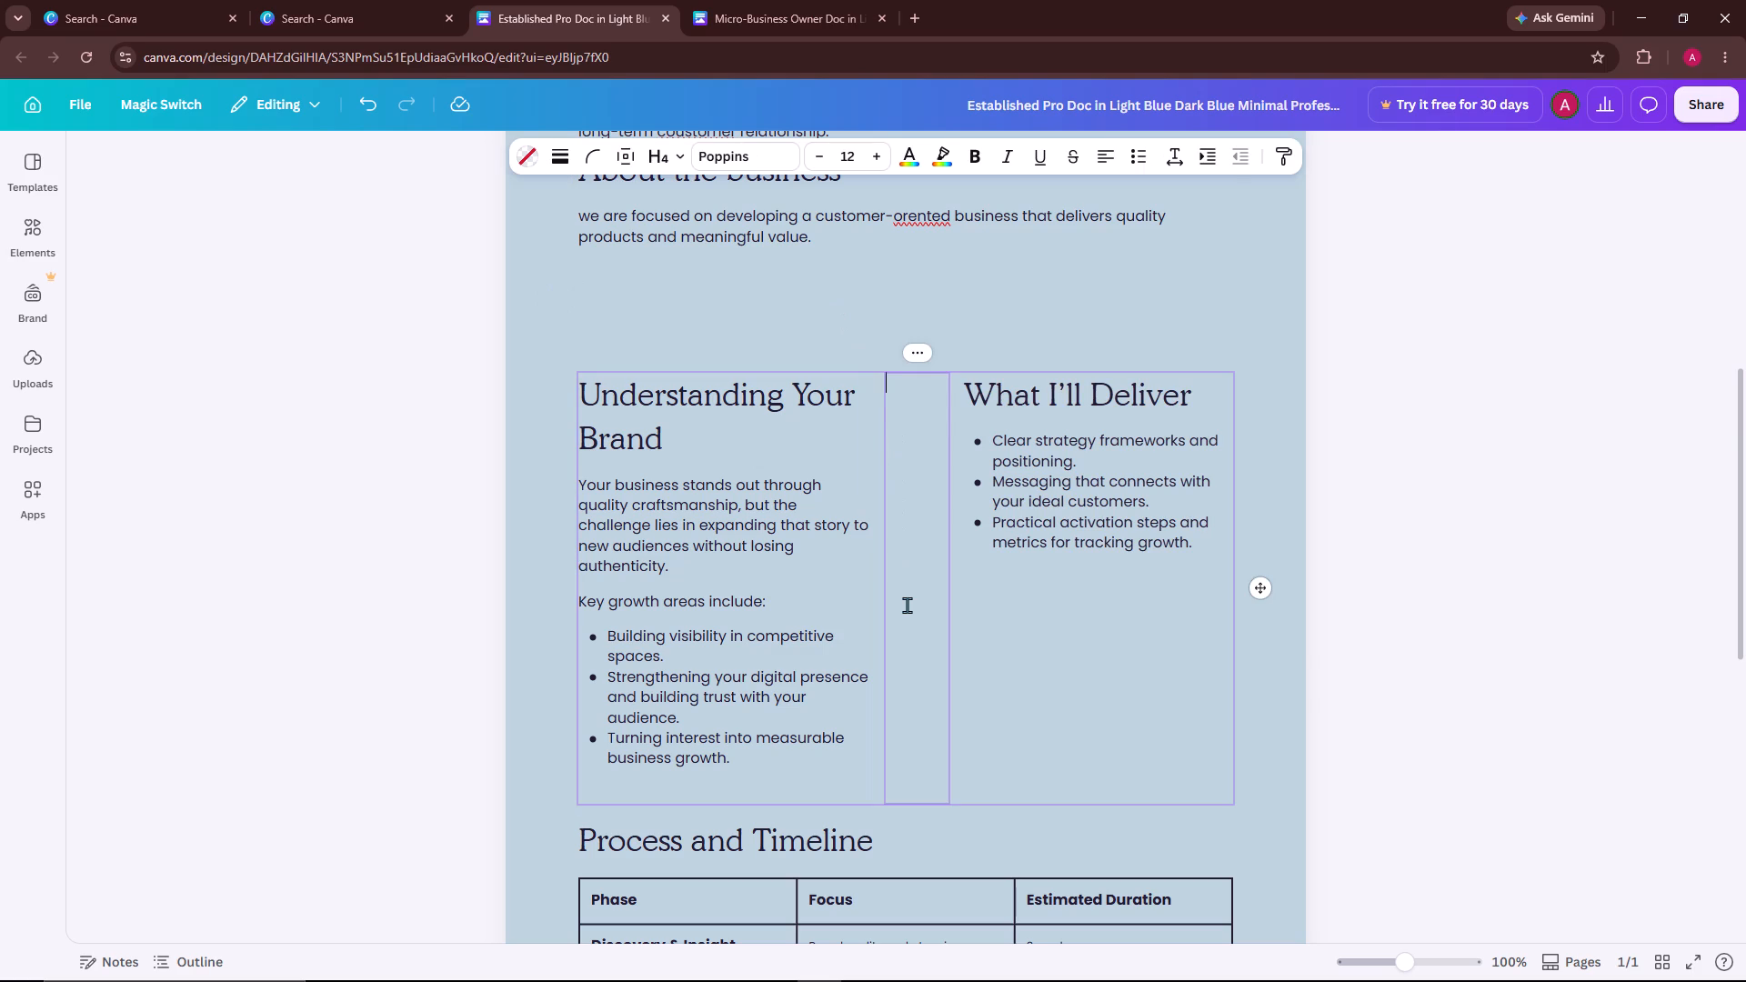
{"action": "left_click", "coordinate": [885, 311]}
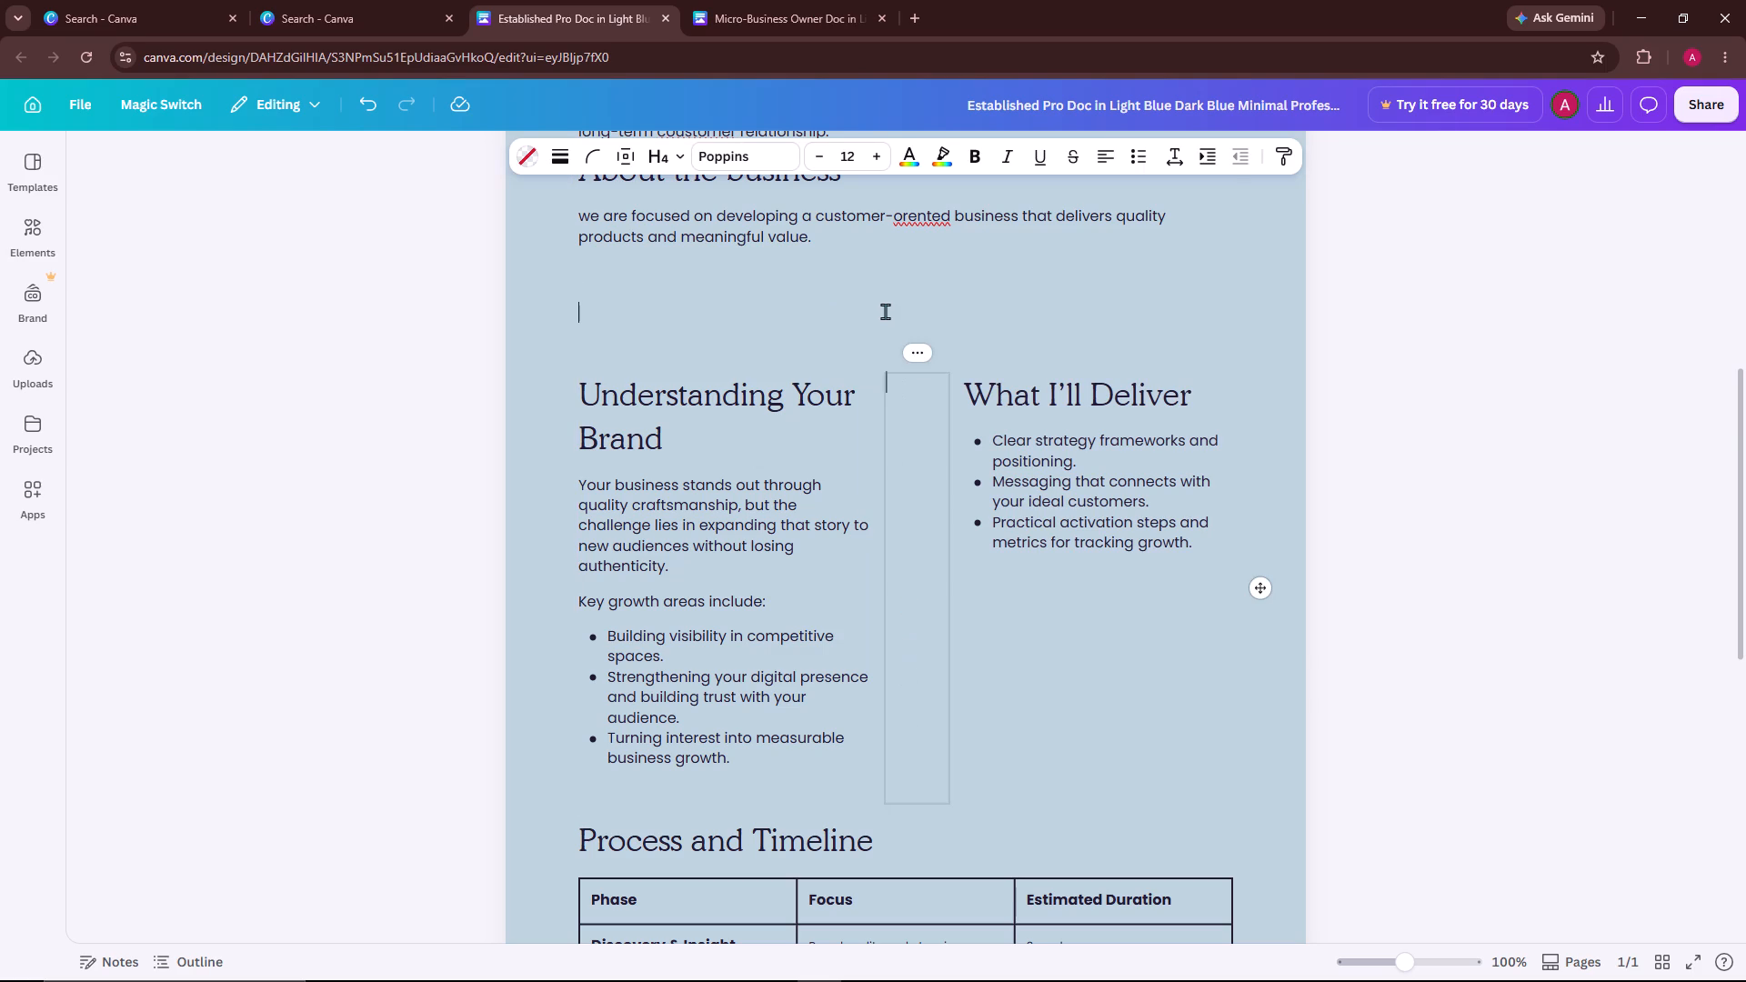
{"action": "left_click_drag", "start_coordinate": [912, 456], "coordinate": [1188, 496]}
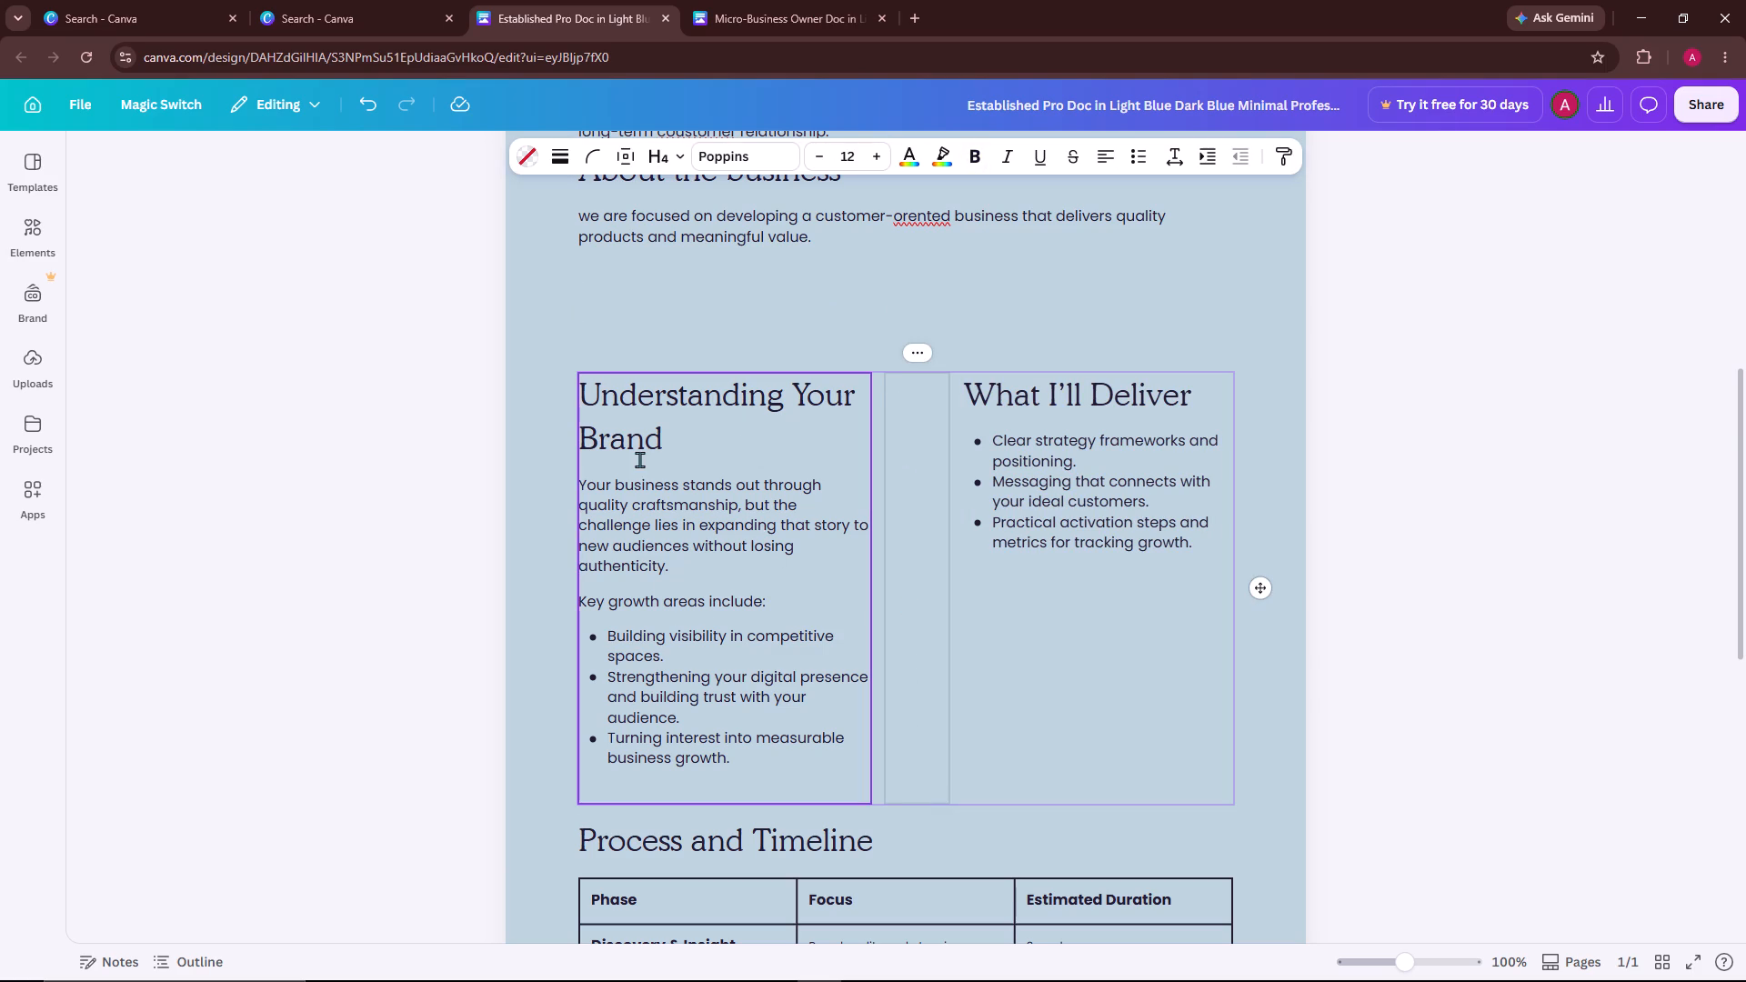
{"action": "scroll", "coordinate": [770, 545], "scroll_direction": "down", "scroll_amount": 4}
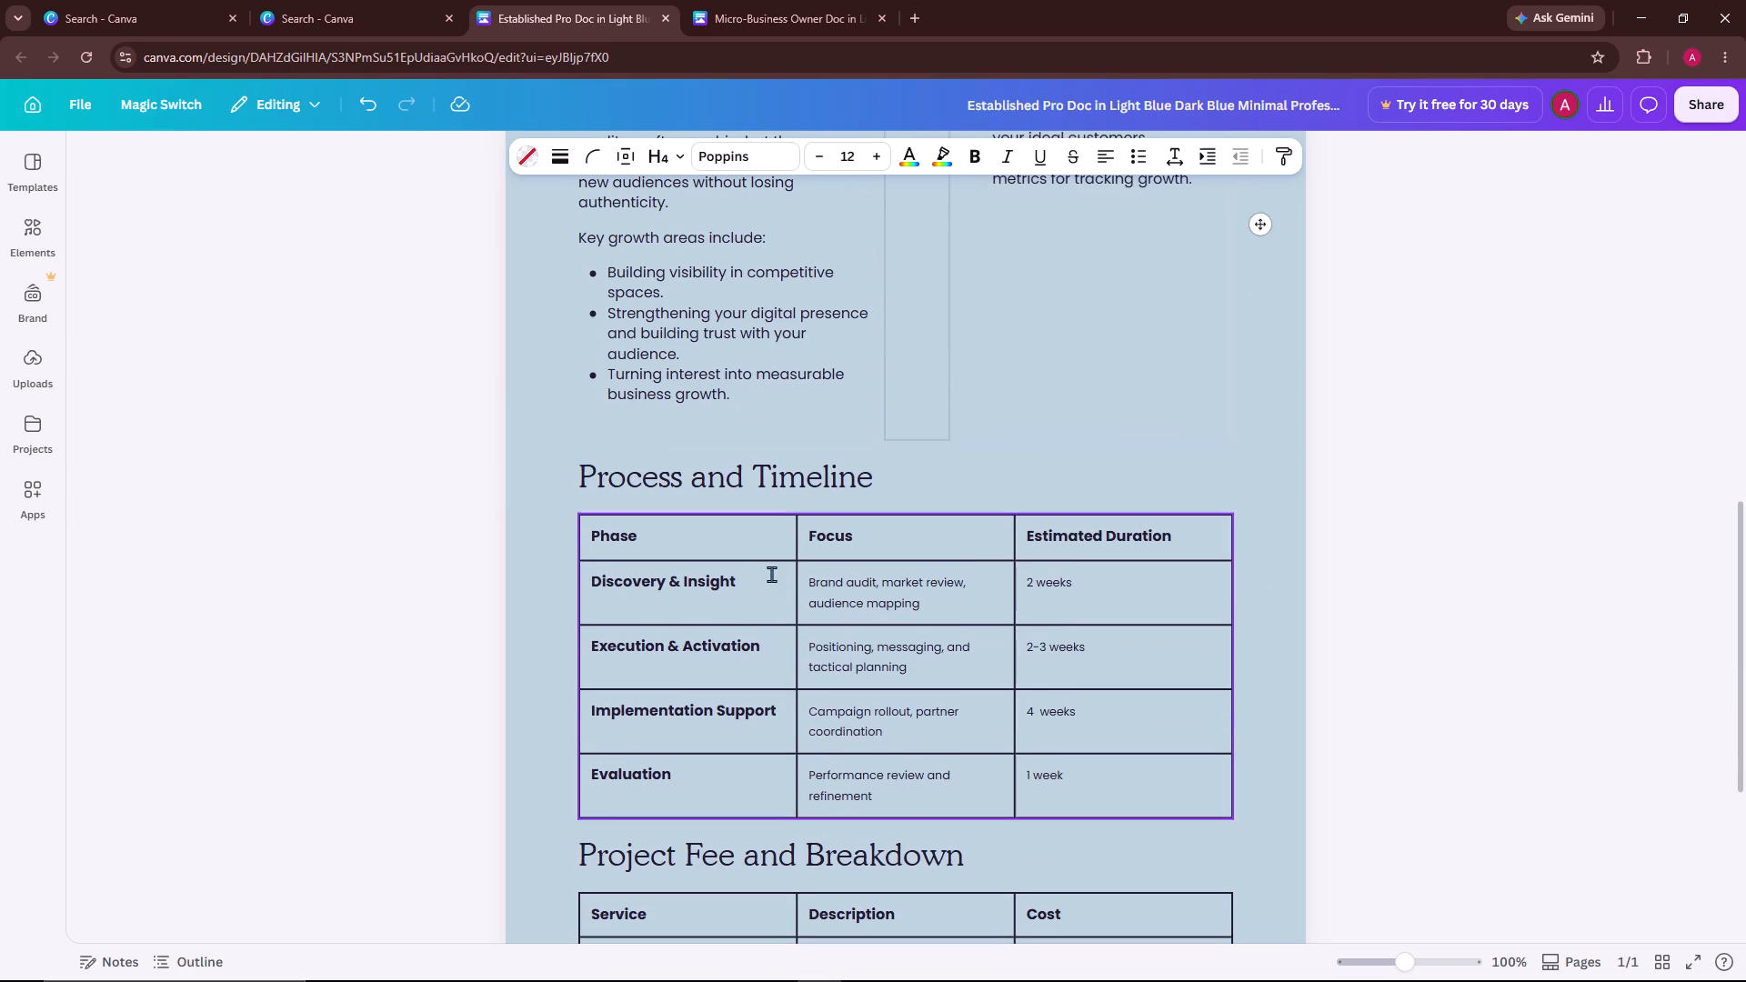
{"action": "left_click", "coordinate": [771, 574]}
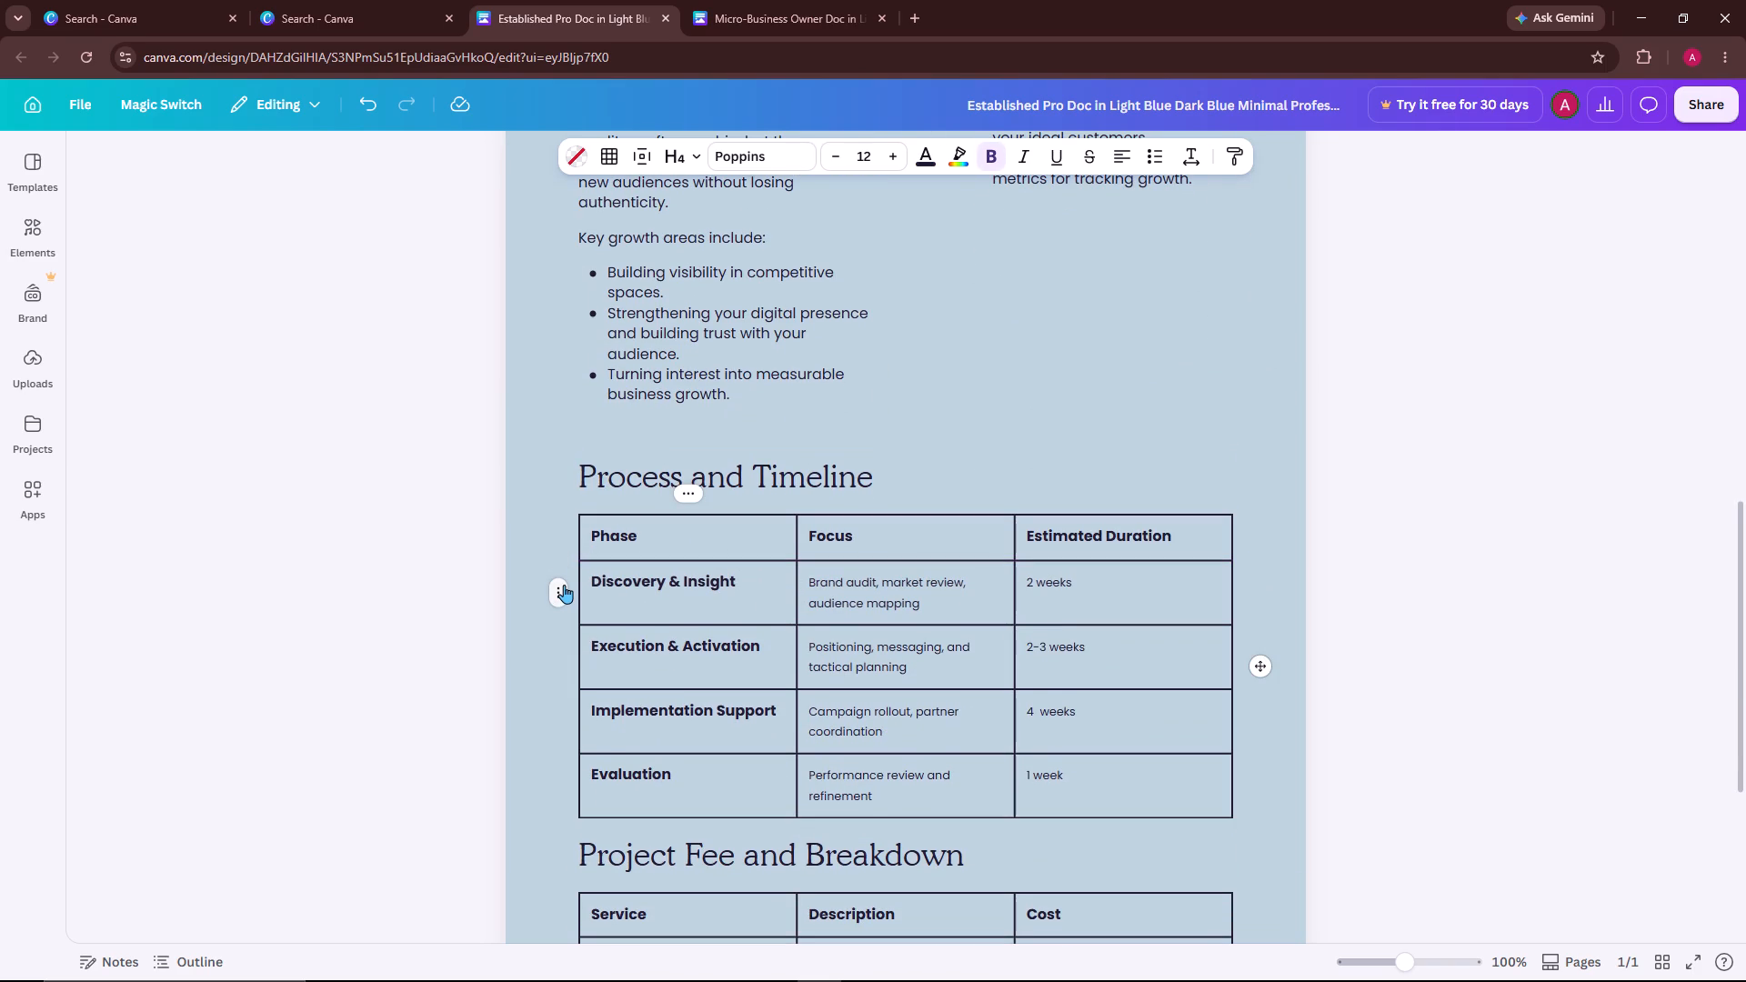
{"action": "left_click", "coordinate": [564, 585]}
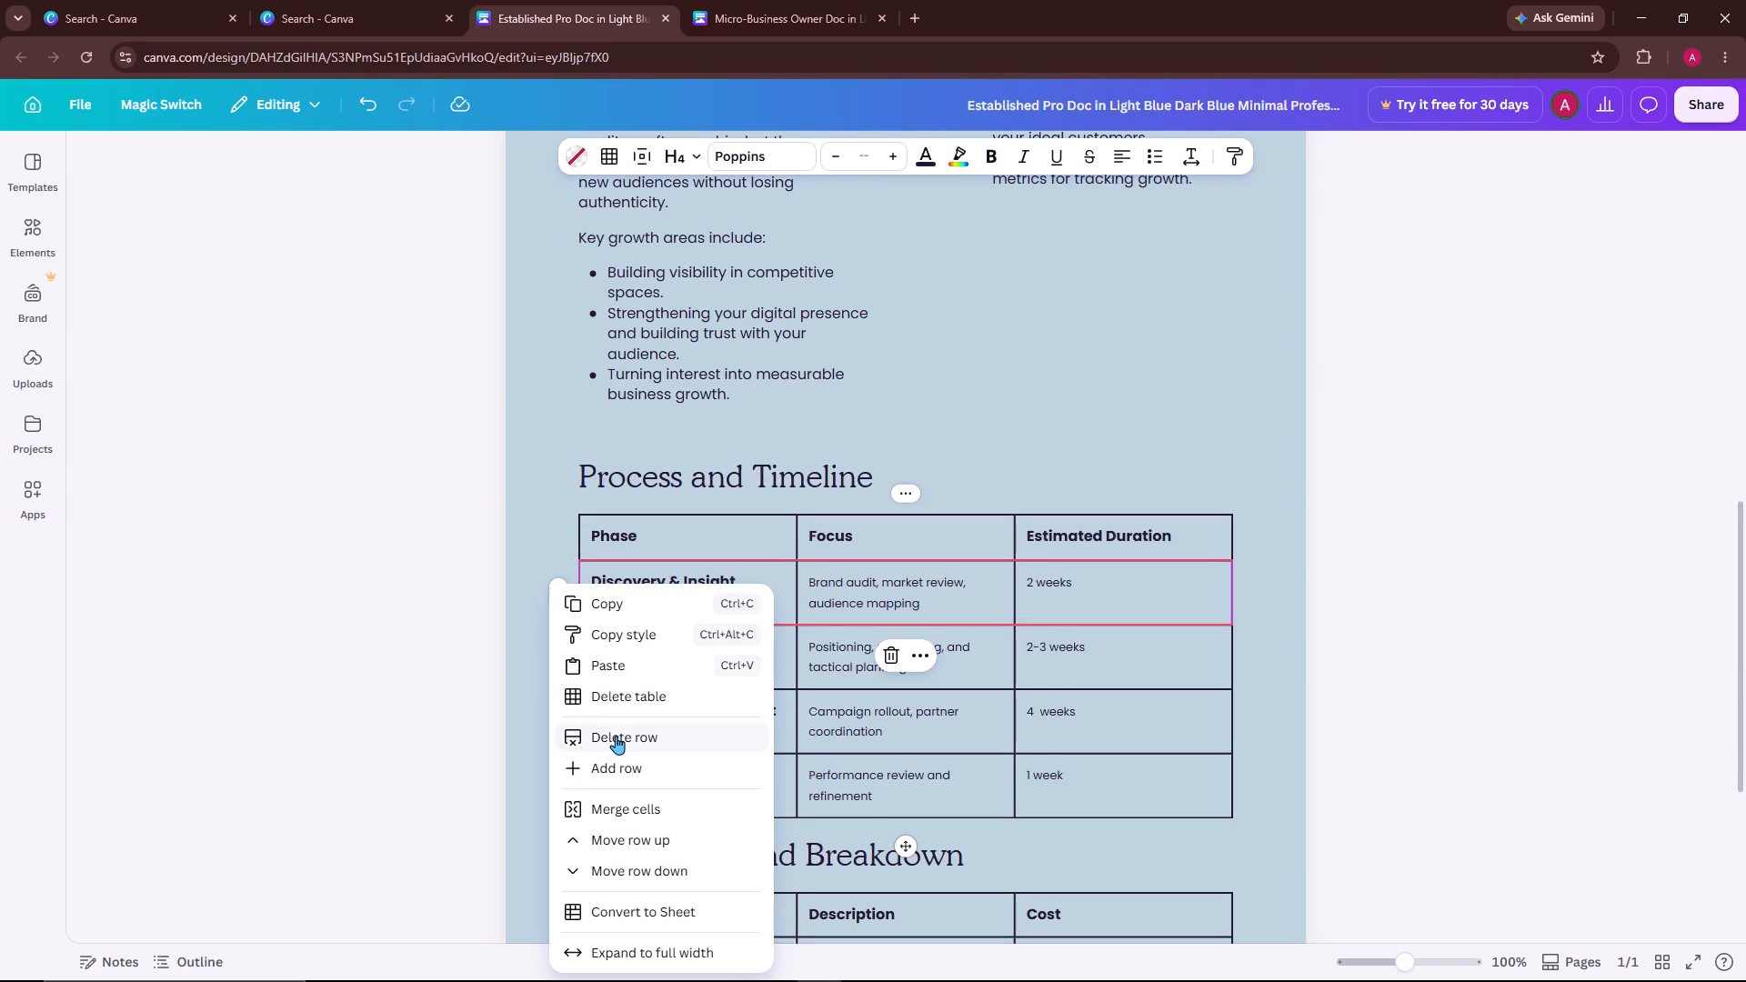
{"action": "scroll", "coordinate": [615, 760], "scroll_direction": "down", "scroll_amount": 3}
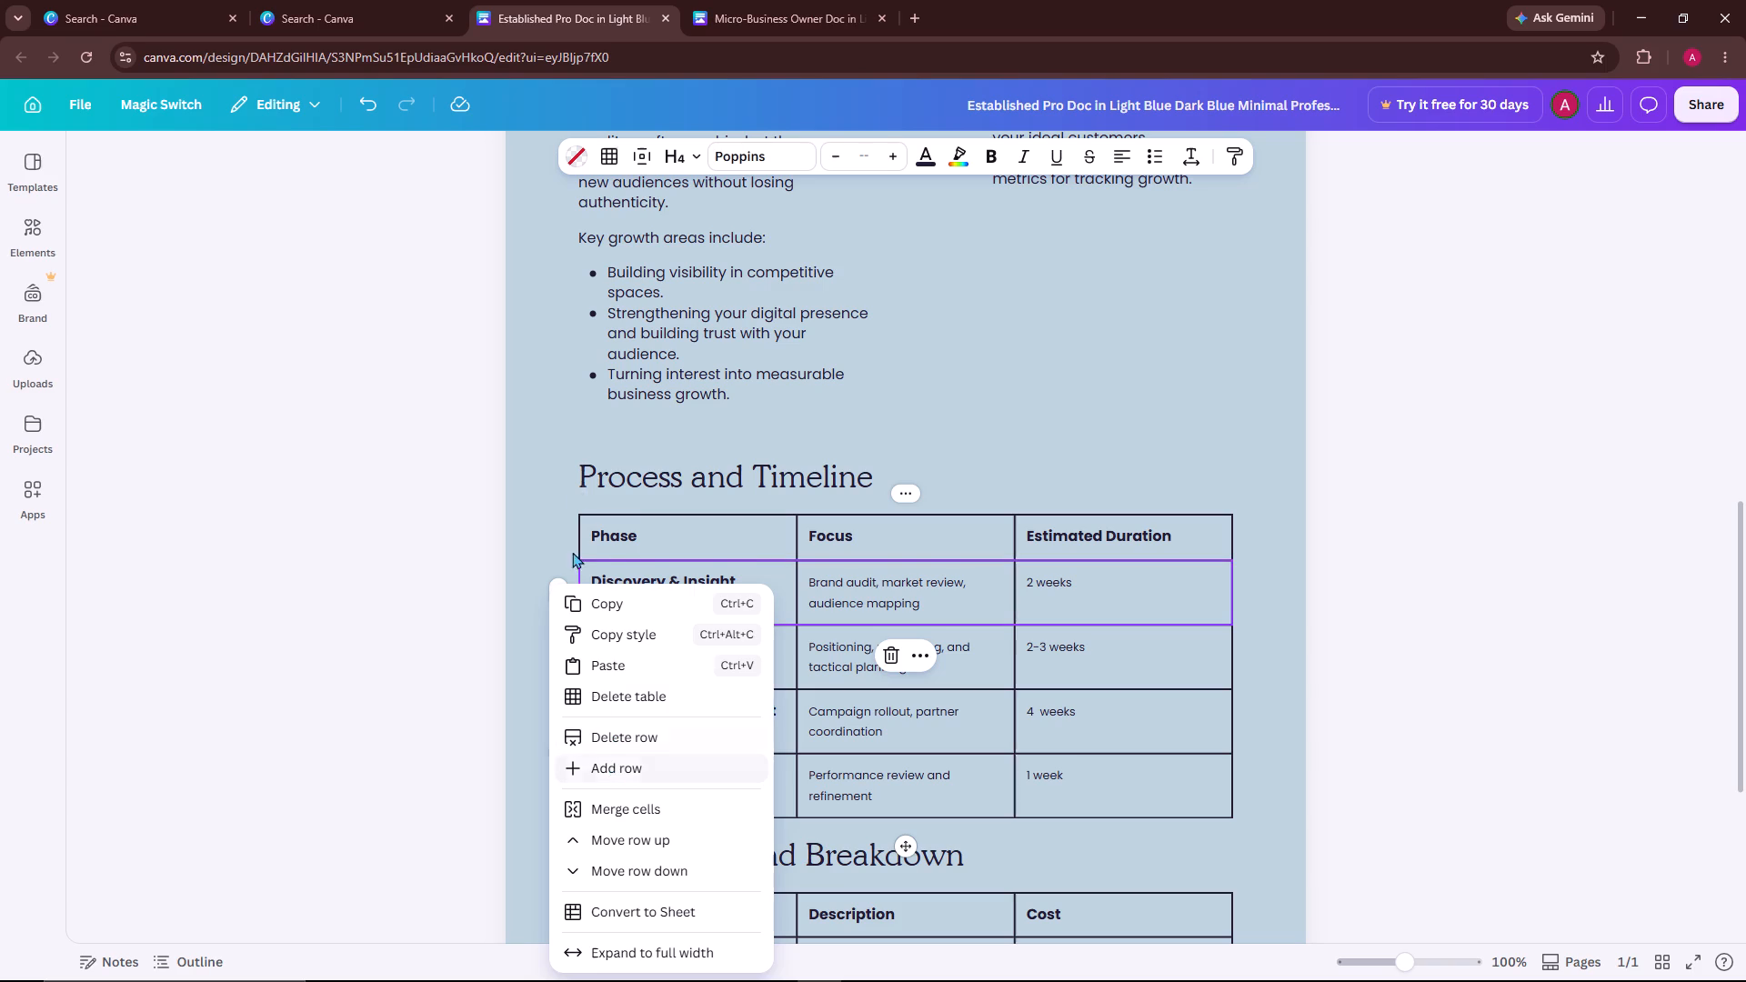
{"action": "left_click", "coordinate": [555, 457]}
Delete the whole column layout holding the "Understanding Your Brand" and "What I'll Deliver" sections.
{"action": "scroll", "coordinate": [703, 514], "scroll_direction": "up", "scroll_amount": 4}
{"action": "left_click", "coordinate": [888, 542]}
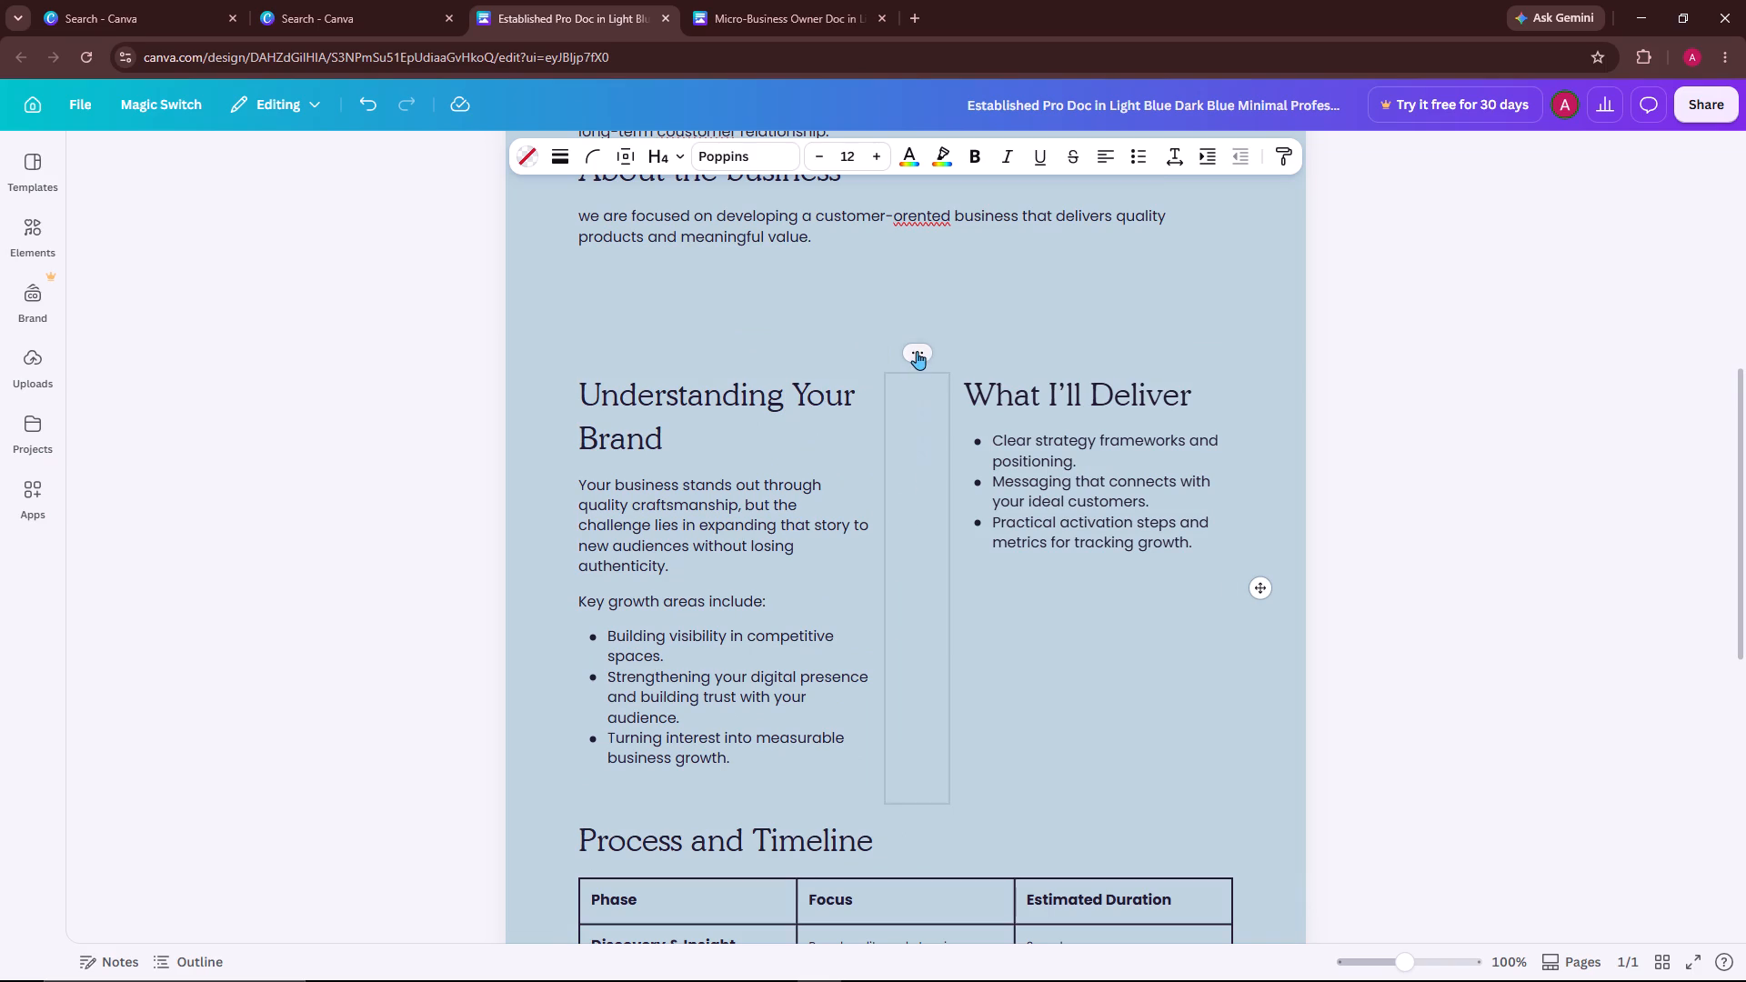
{"action": "left_click", "coordinate": [917, 351]}
{"action": "left_click", "coordinate": [918, 830]}
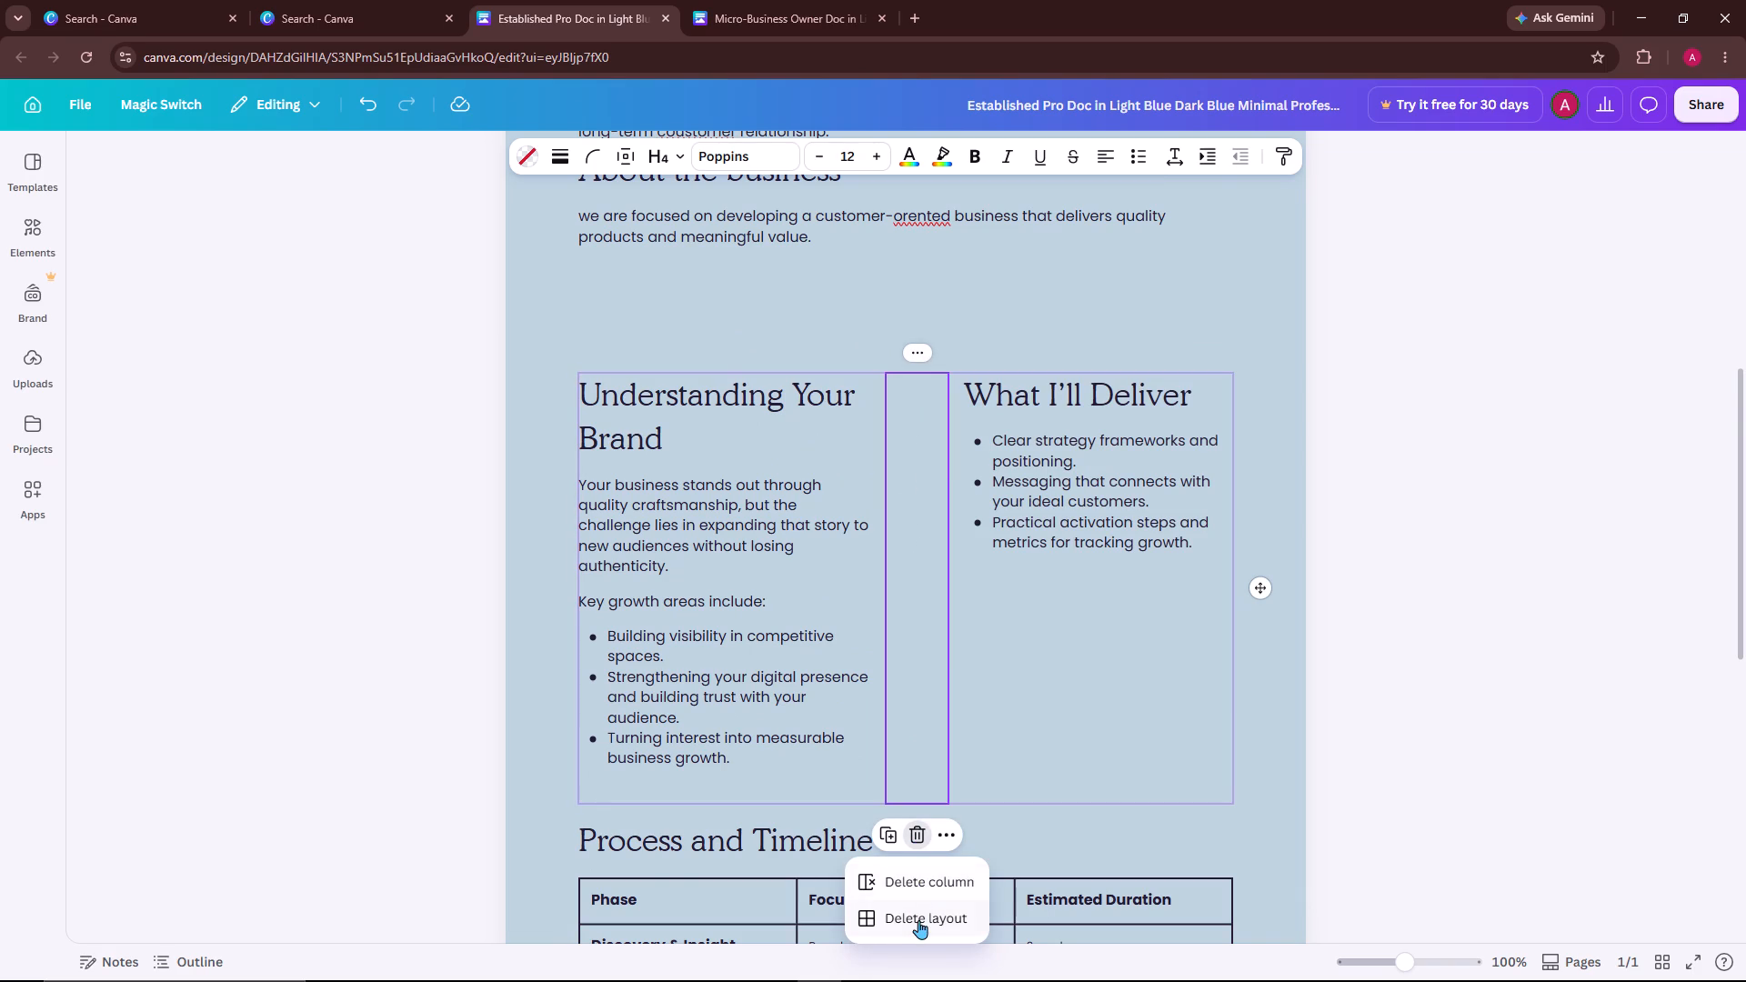
{"action": "left_click", "coordinate": [918, 920]}
Number the "Overview" heading by adding "1." in front of it.
{"action": "scroll", "coordinate": [885, 825], "scroll_direction": "up", "scroll_amount": 3}
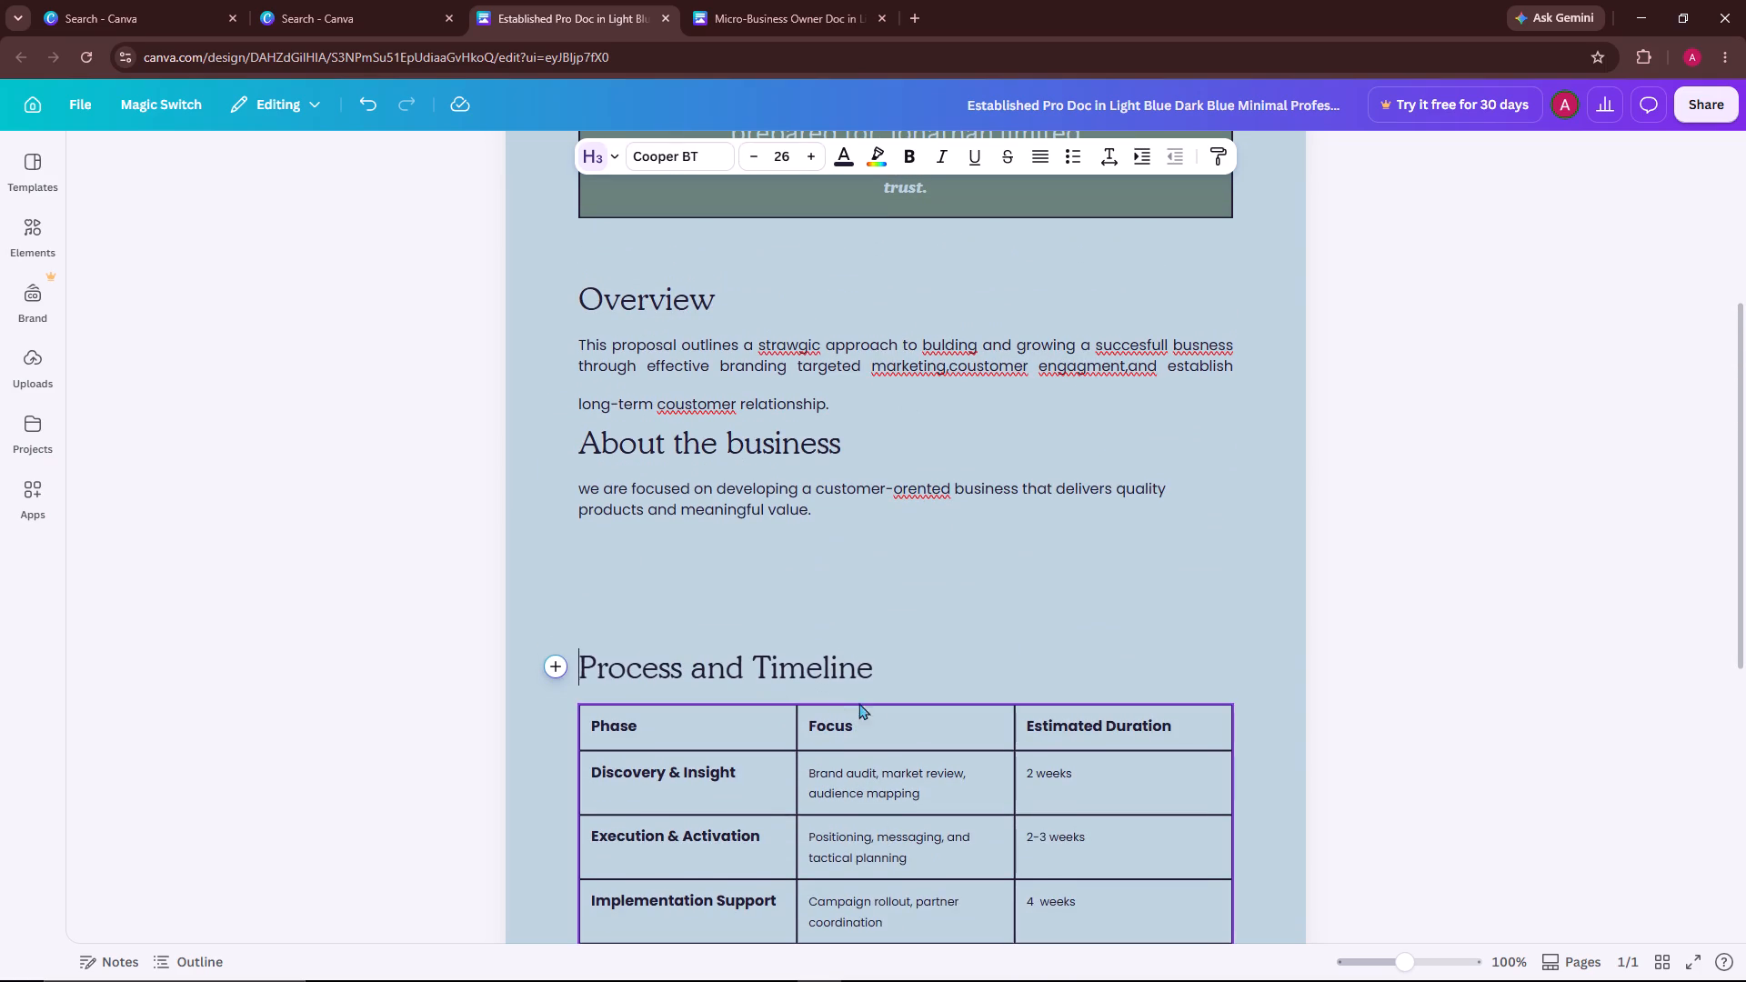
{"action": "scroll", "coordinate": [817, 716], "scroll_direction": "up", "scroll_amount": 2}
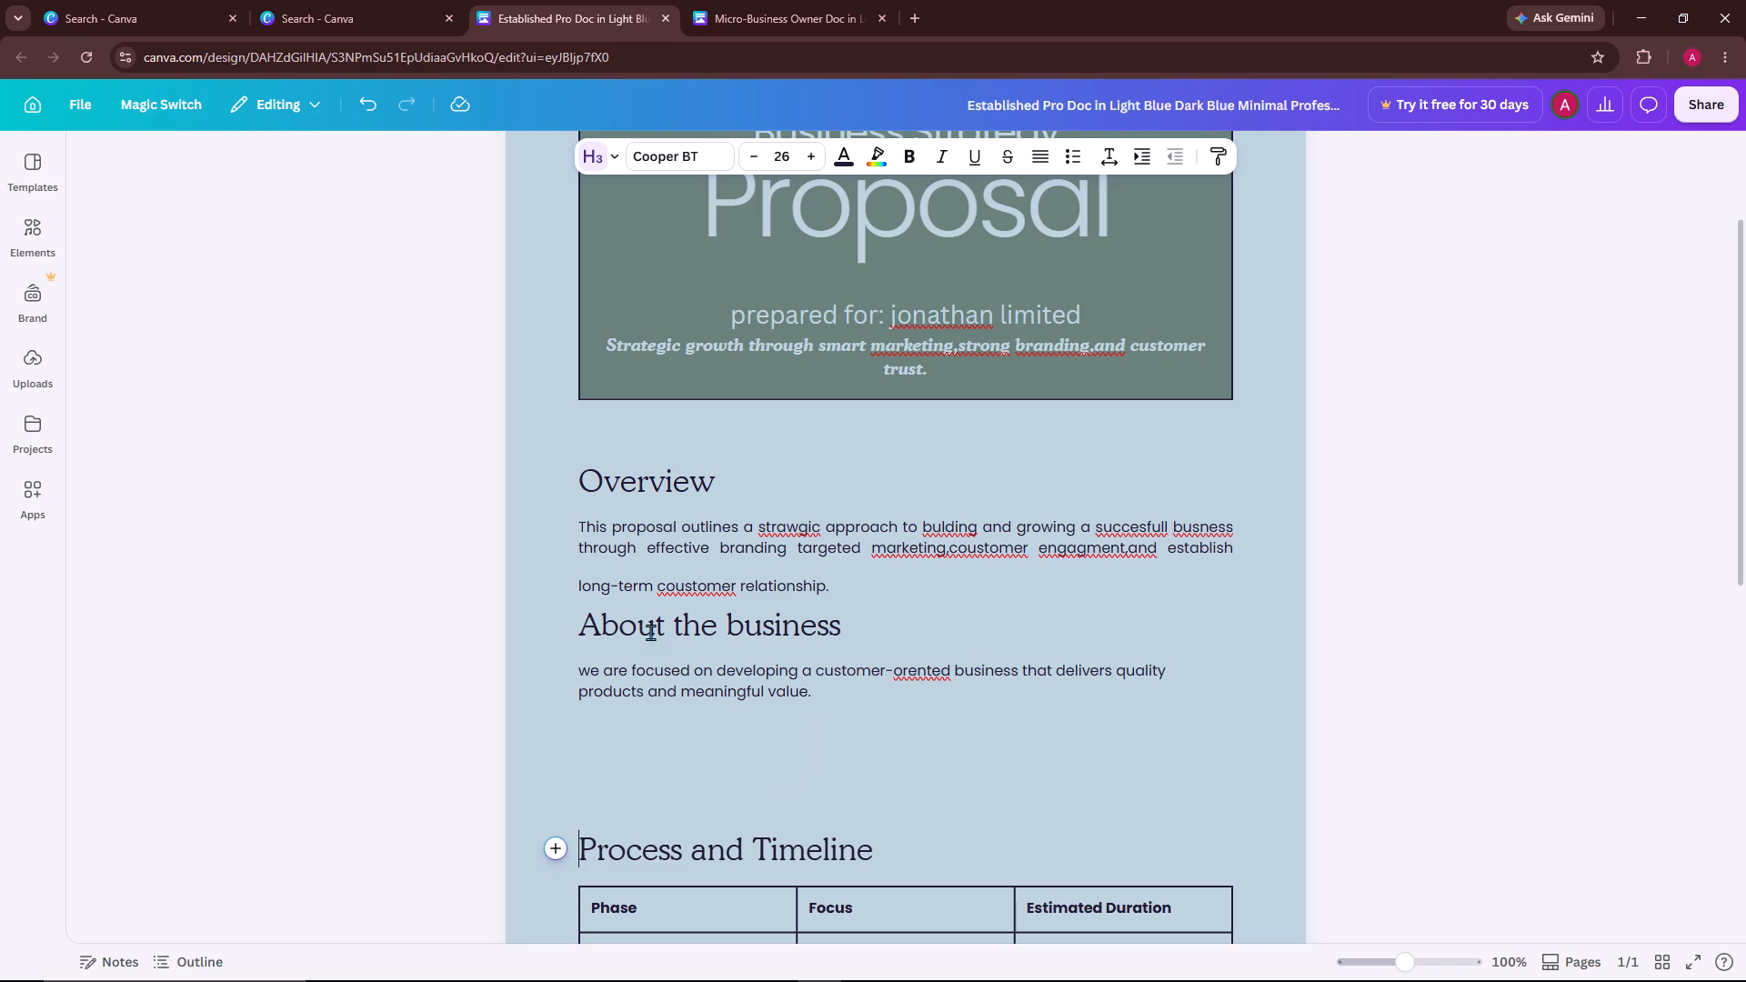
{"action": "scroll", "coordinate": [594, 644], "scroll_direction": "up", "scroll_amount": 3}
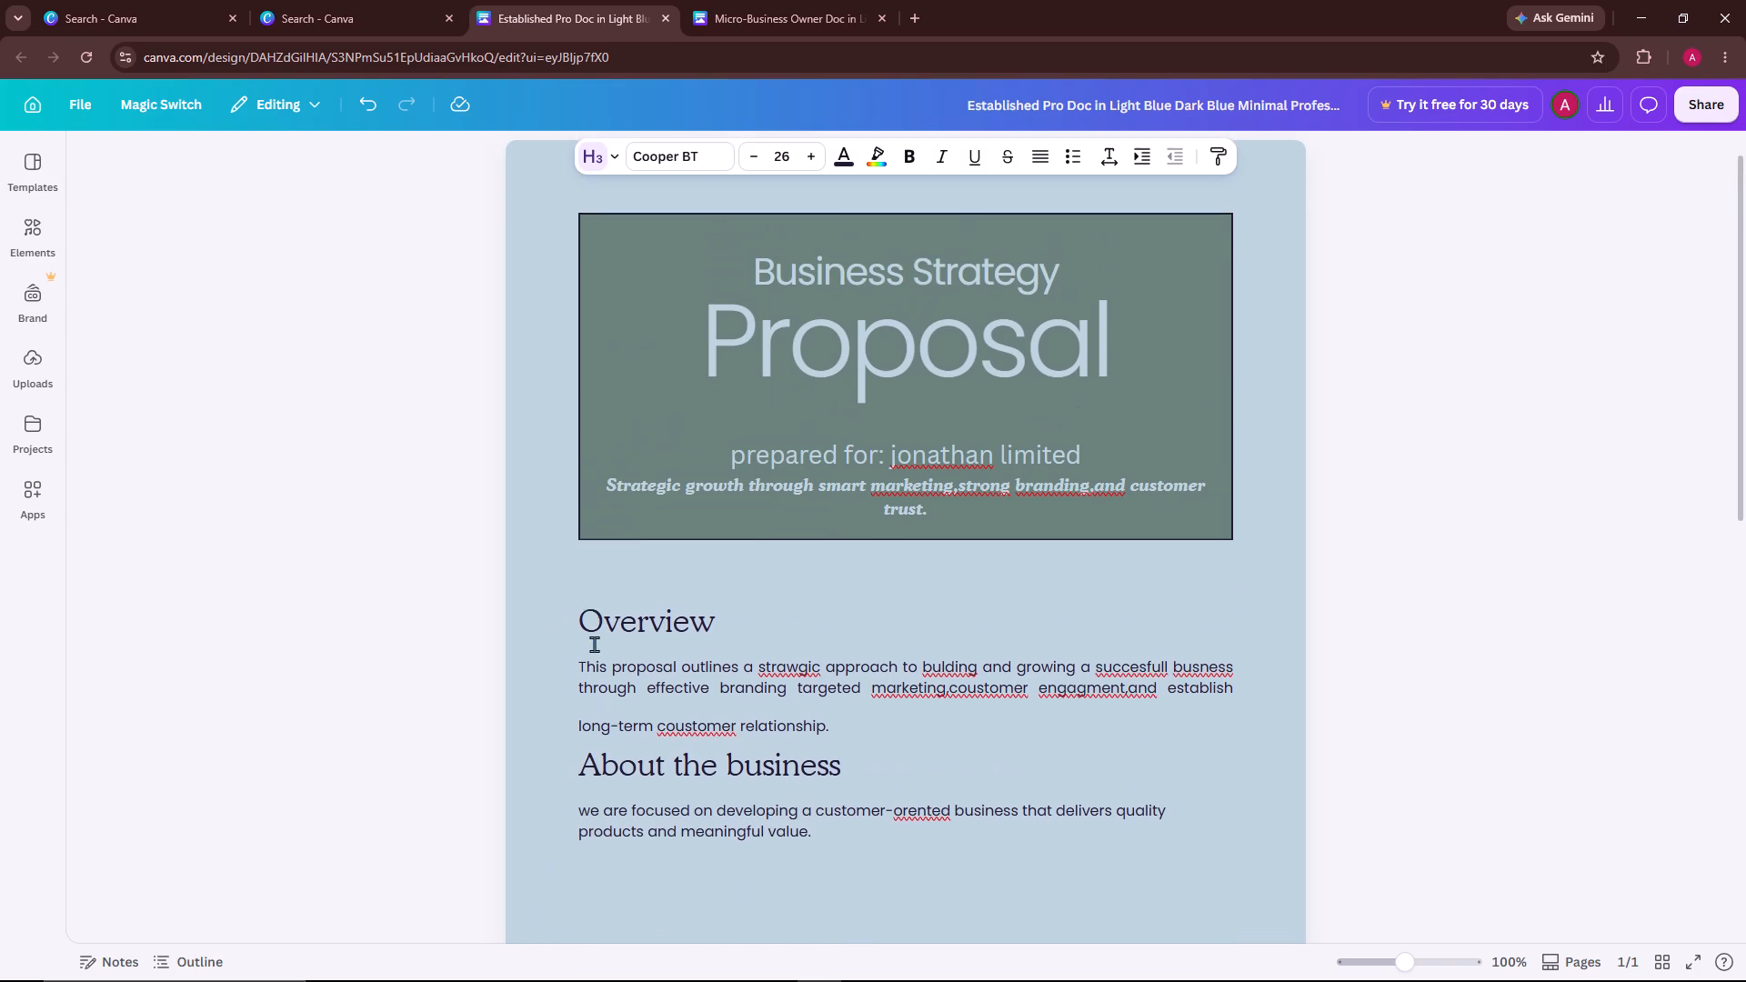
{"action": "scroll", "coordinate": [594, 644], "scroll_direction": "up", "scroll_amount": 2}
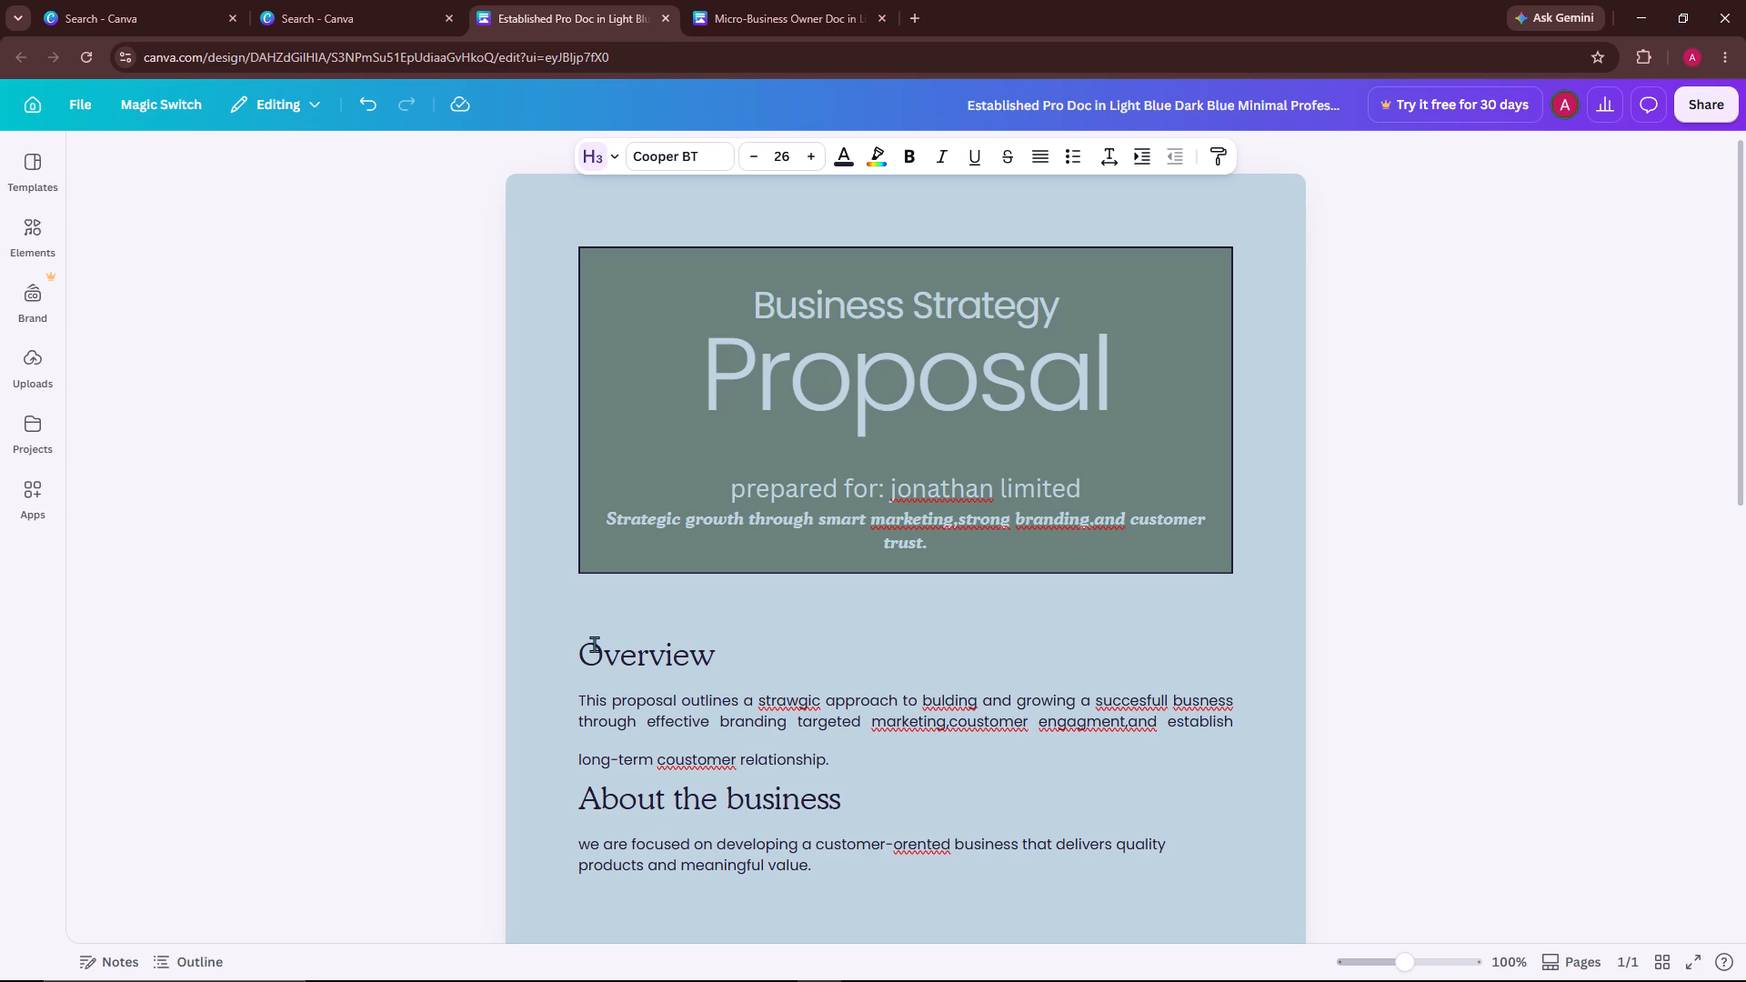
{"action": "left_click", "coordinate": [577, 663]}
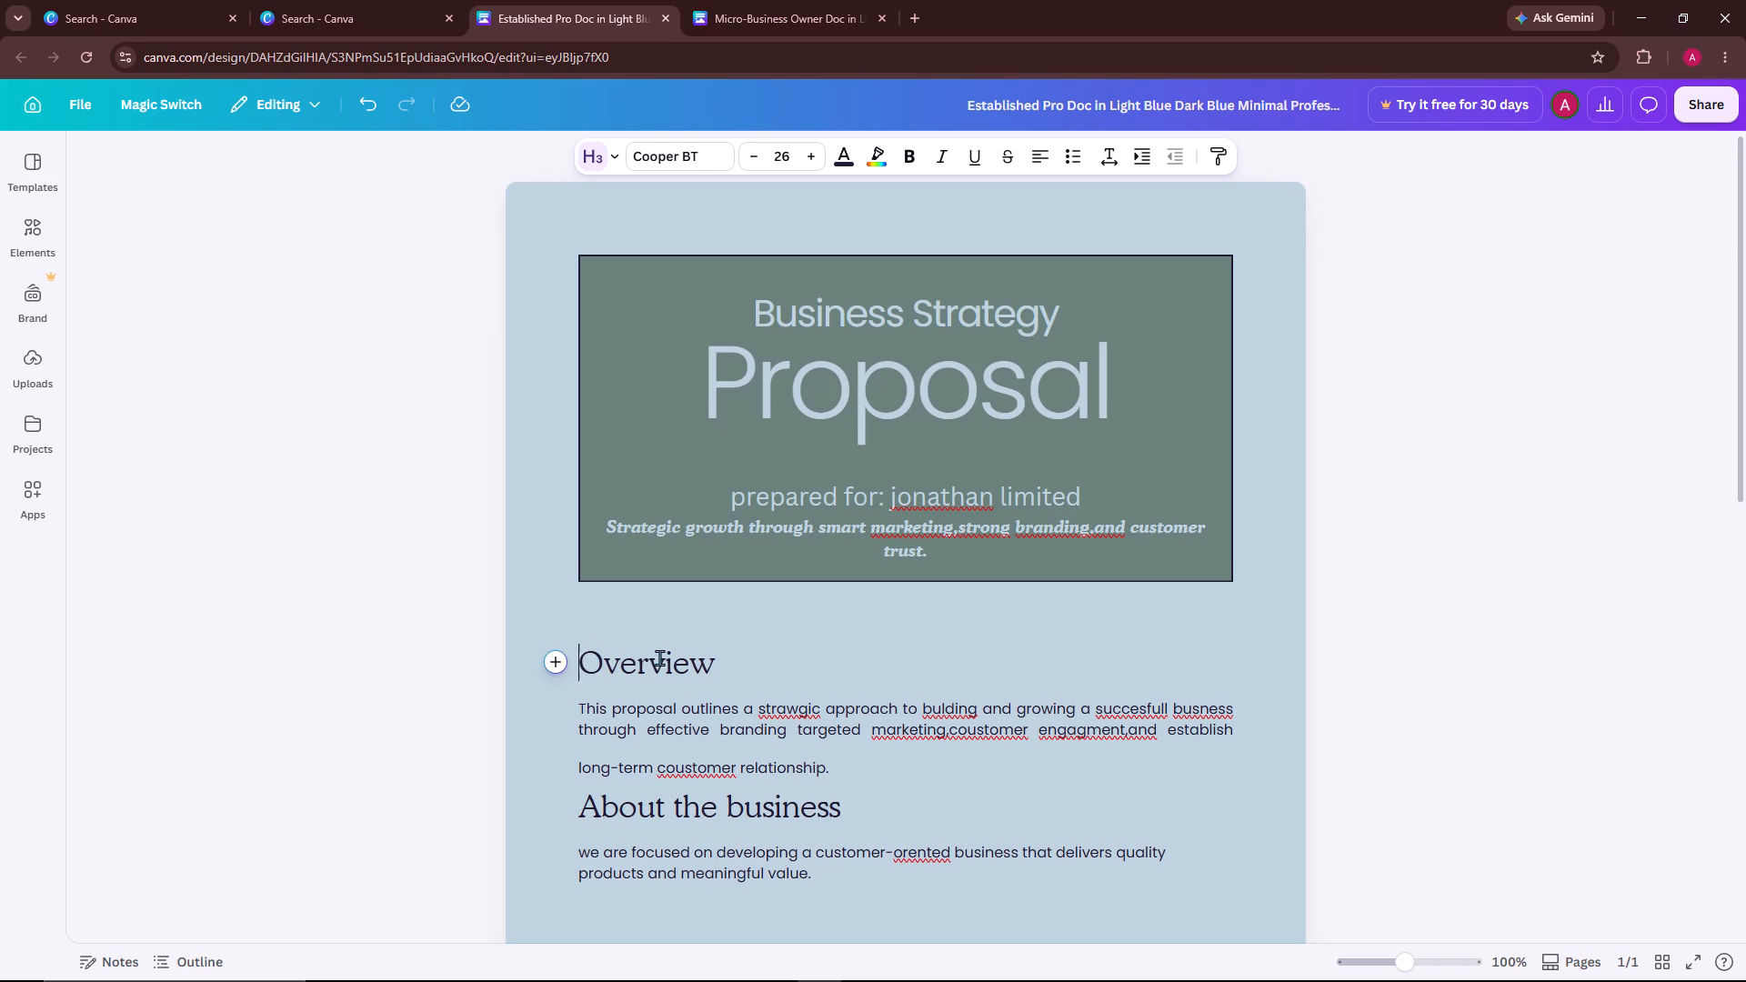
{"action": "key", "text": "1"}
{"action": "key", "text": "period"}
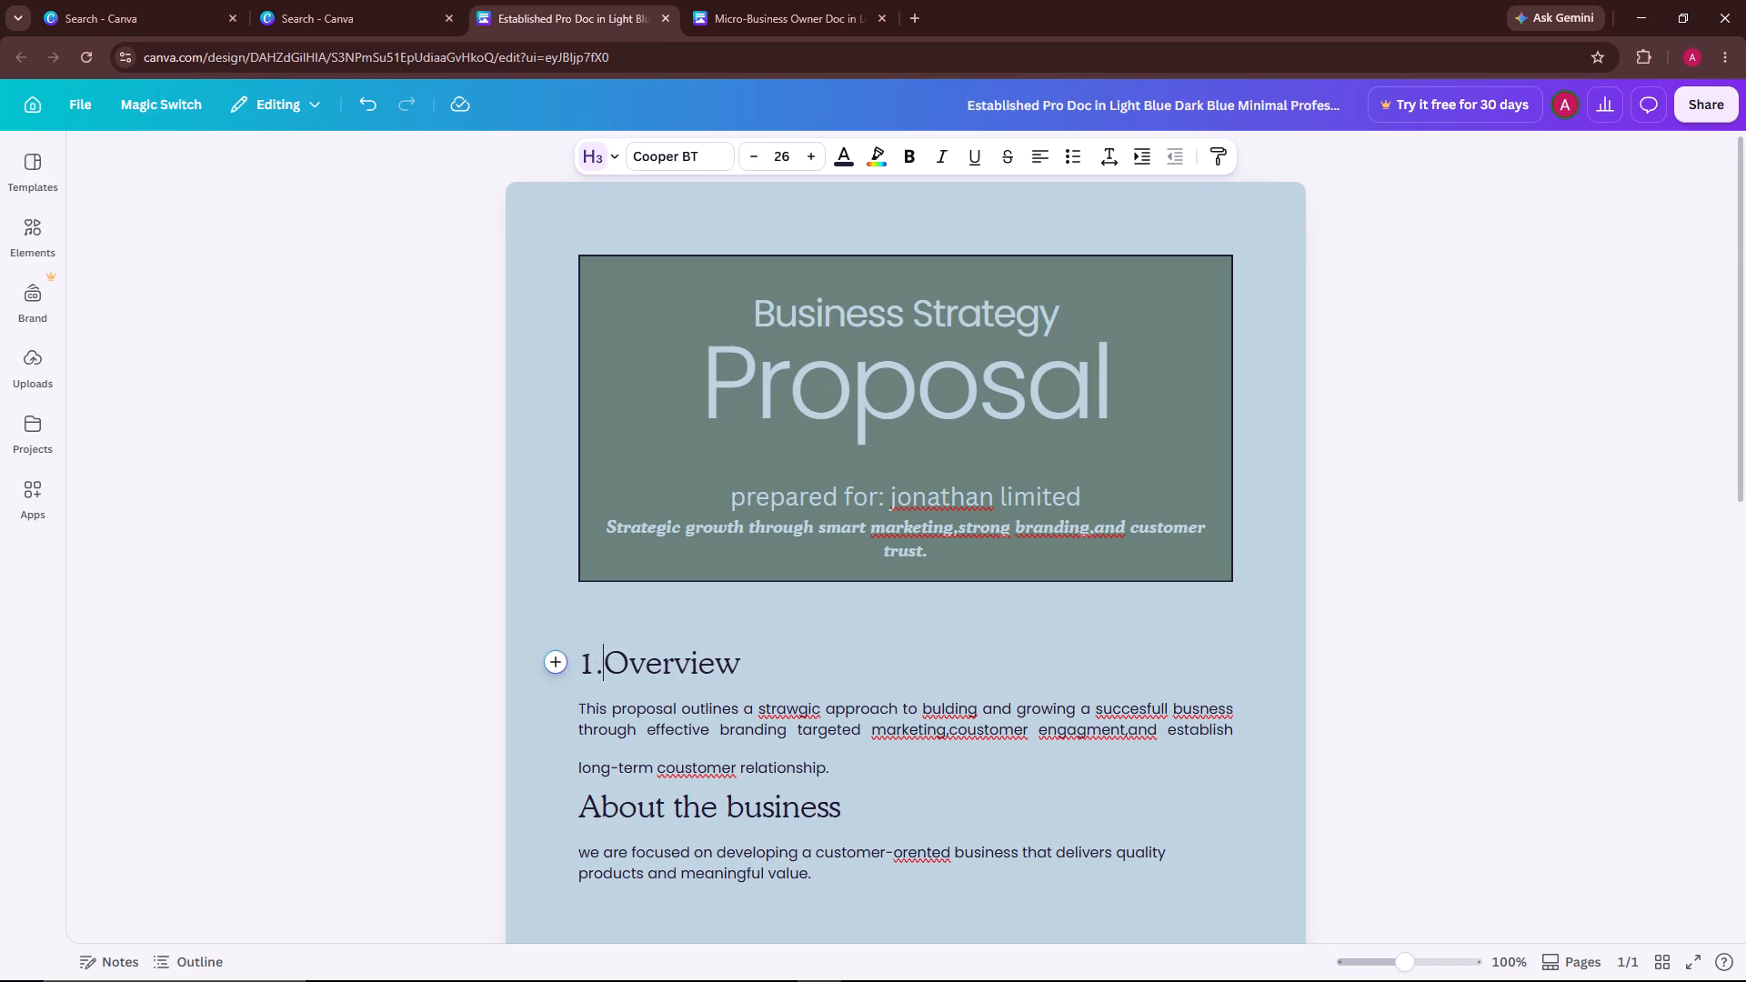
Number the "About the business" heading by adding "2." in front of it.
{"action": "scroll", "coordinate": [659, 690], "scroll_direction": "down", "scroll_amount": 1}
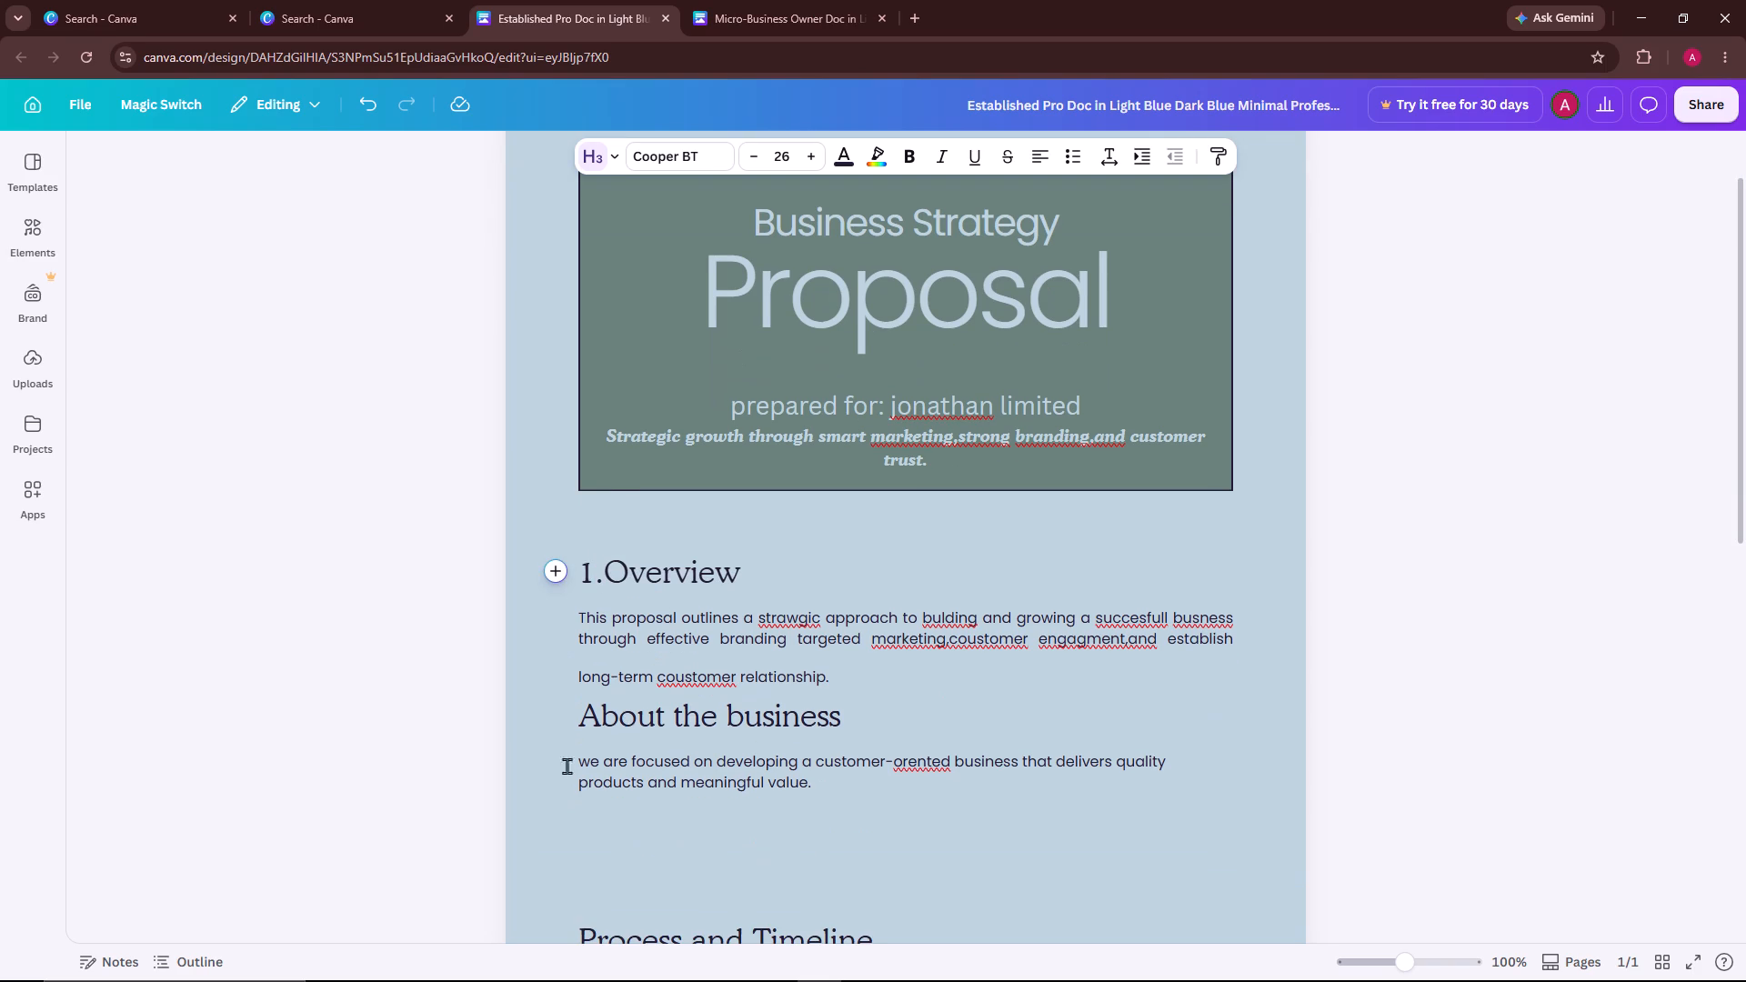
{"action": "left_click", "coordinate": [581, 716]}
{"action": "key", "text": "2"}
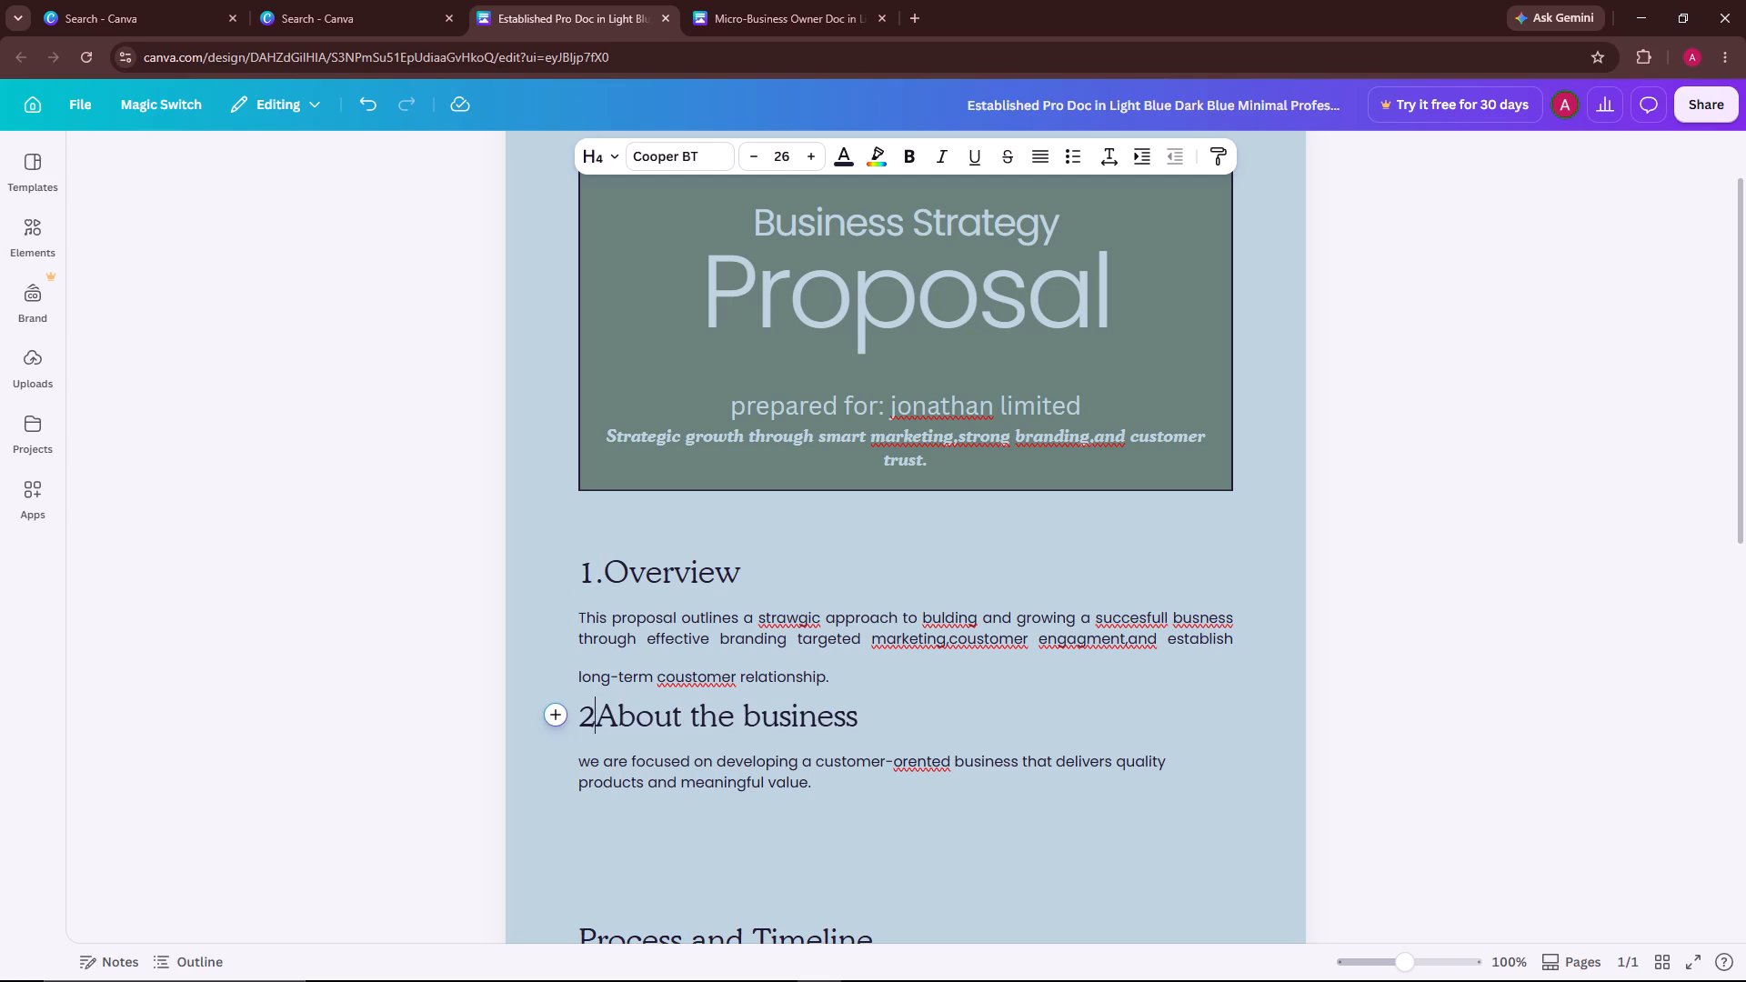
{"action": "key", "text": "period"}
Delete the entire phase, focus and duration table under the "Process and Timeline" heading.
{"action": "scroll", "coordinate": [673, 848], "scroll_direction": "down", "scroll_amount": 2}
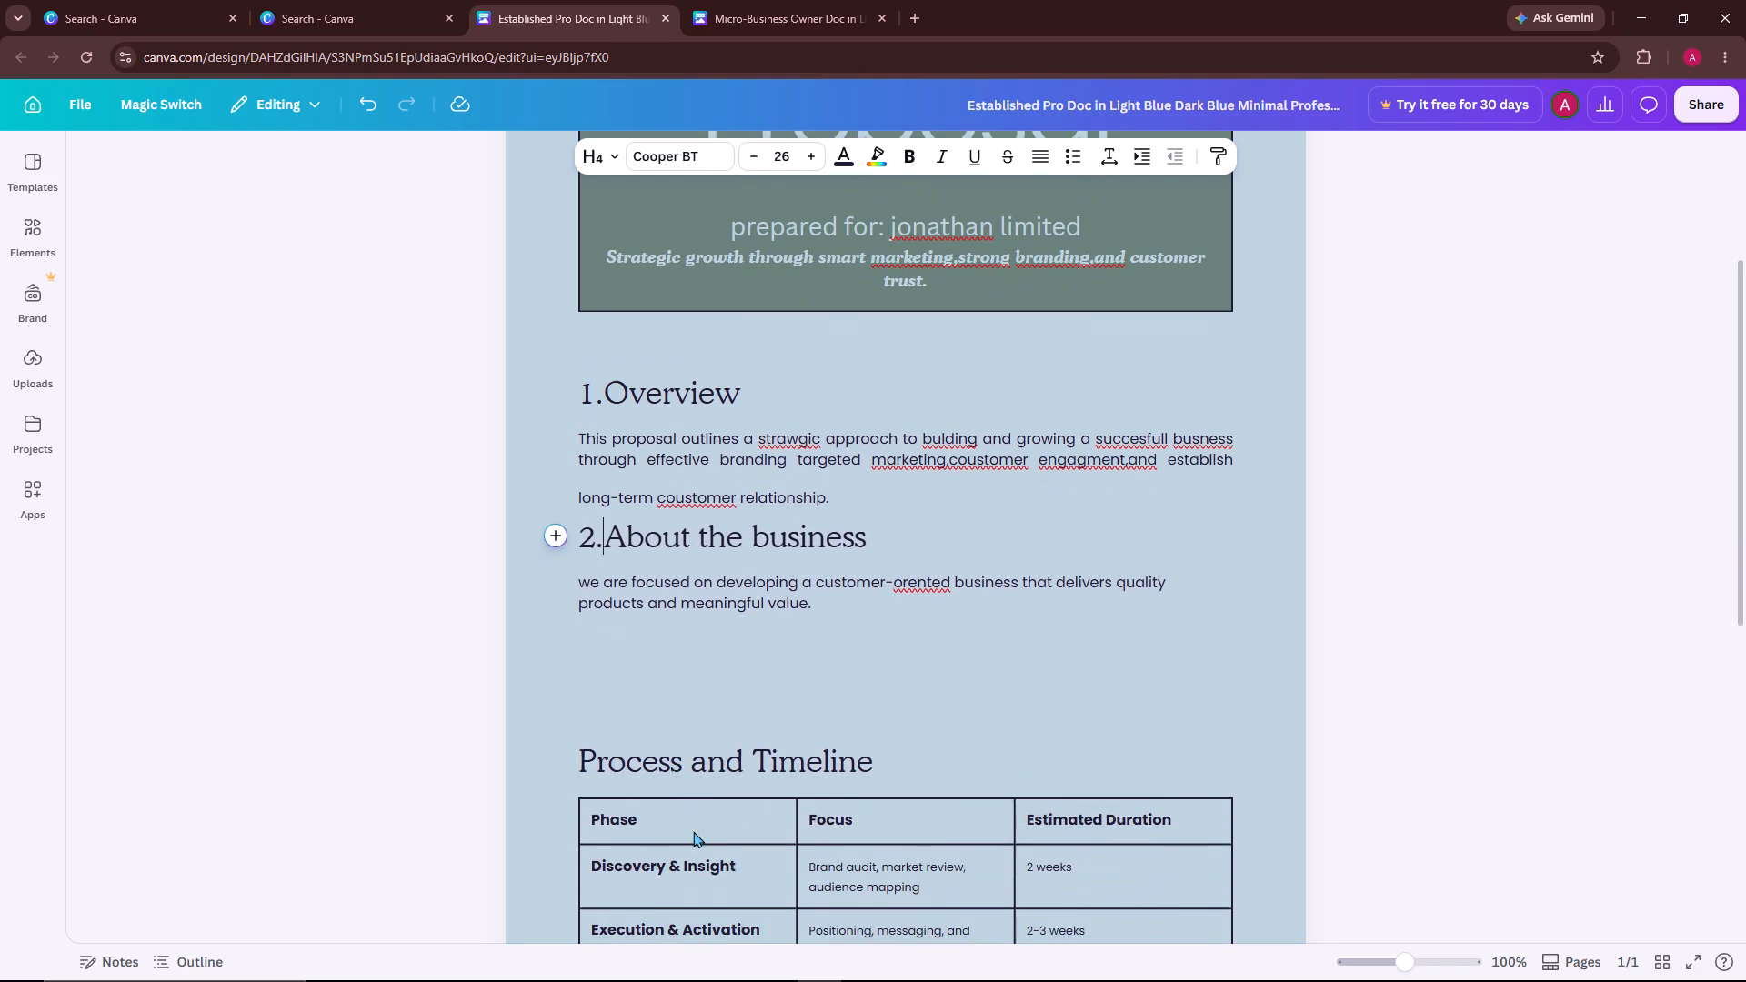
{"action": "scroll", "coordinate": [712, 816], "scroll_direction": "down", "scroll_amount": 2}
{"action": "left_click", "coordinate": [848, 712]}
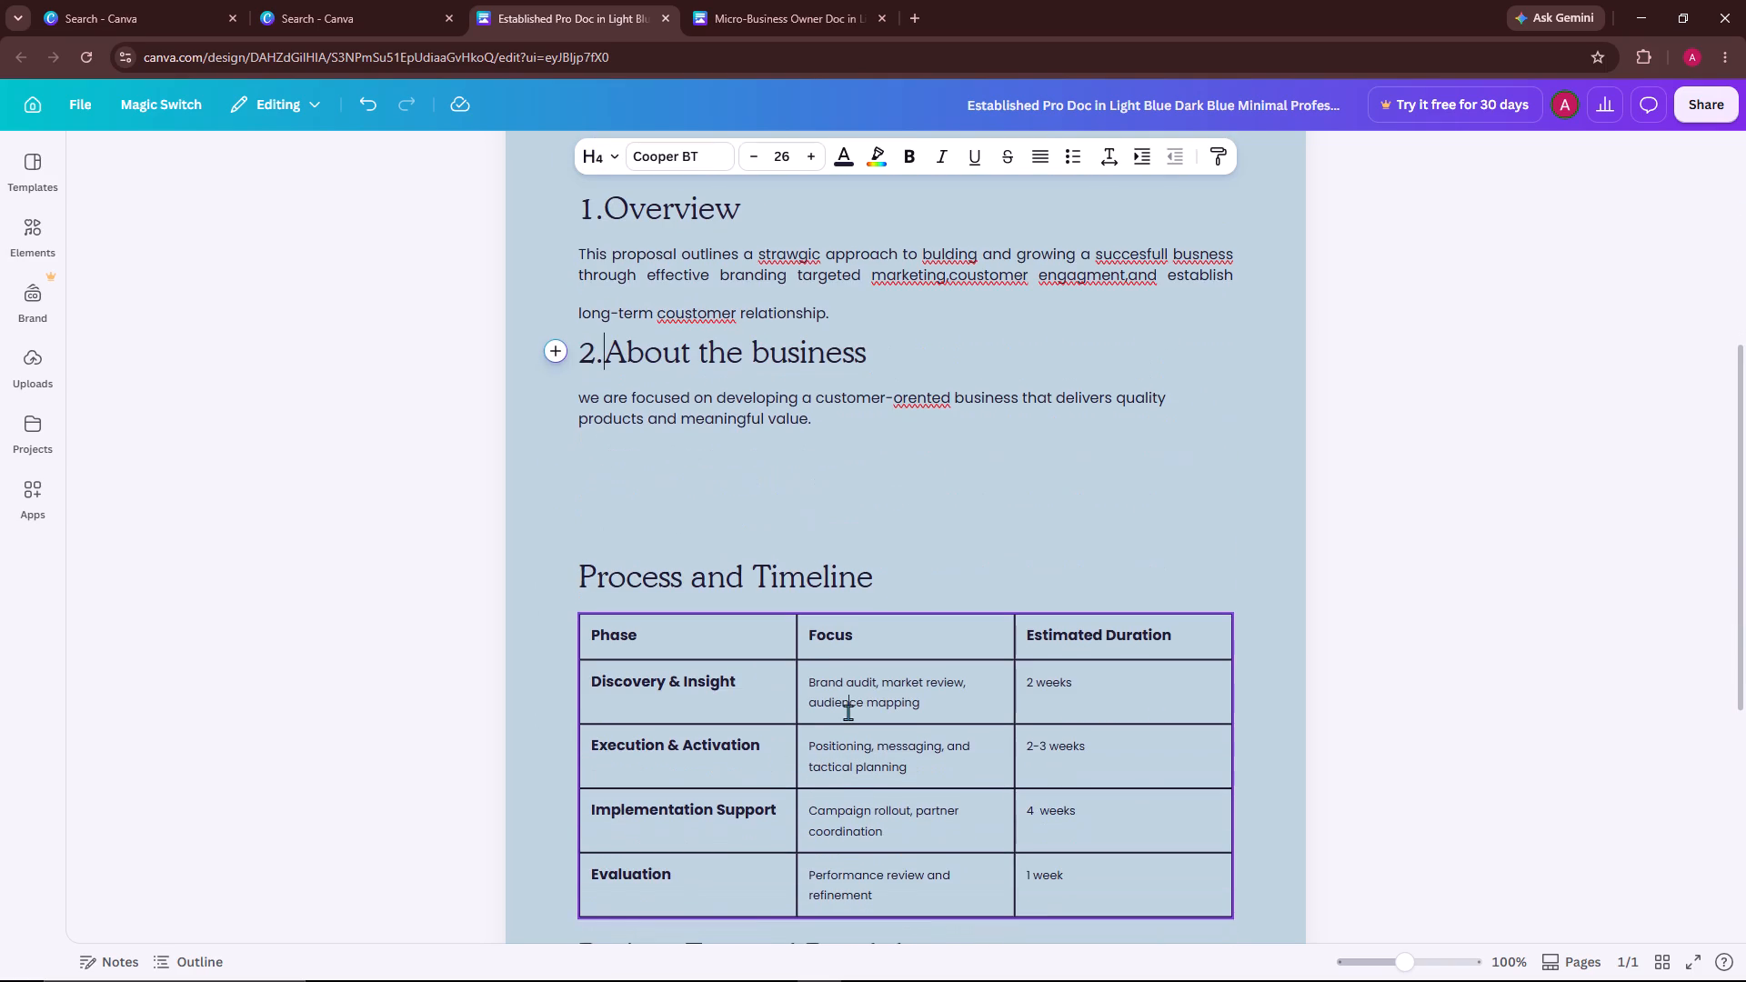
{"action": "left_click", "coordinate": [904, 598]}
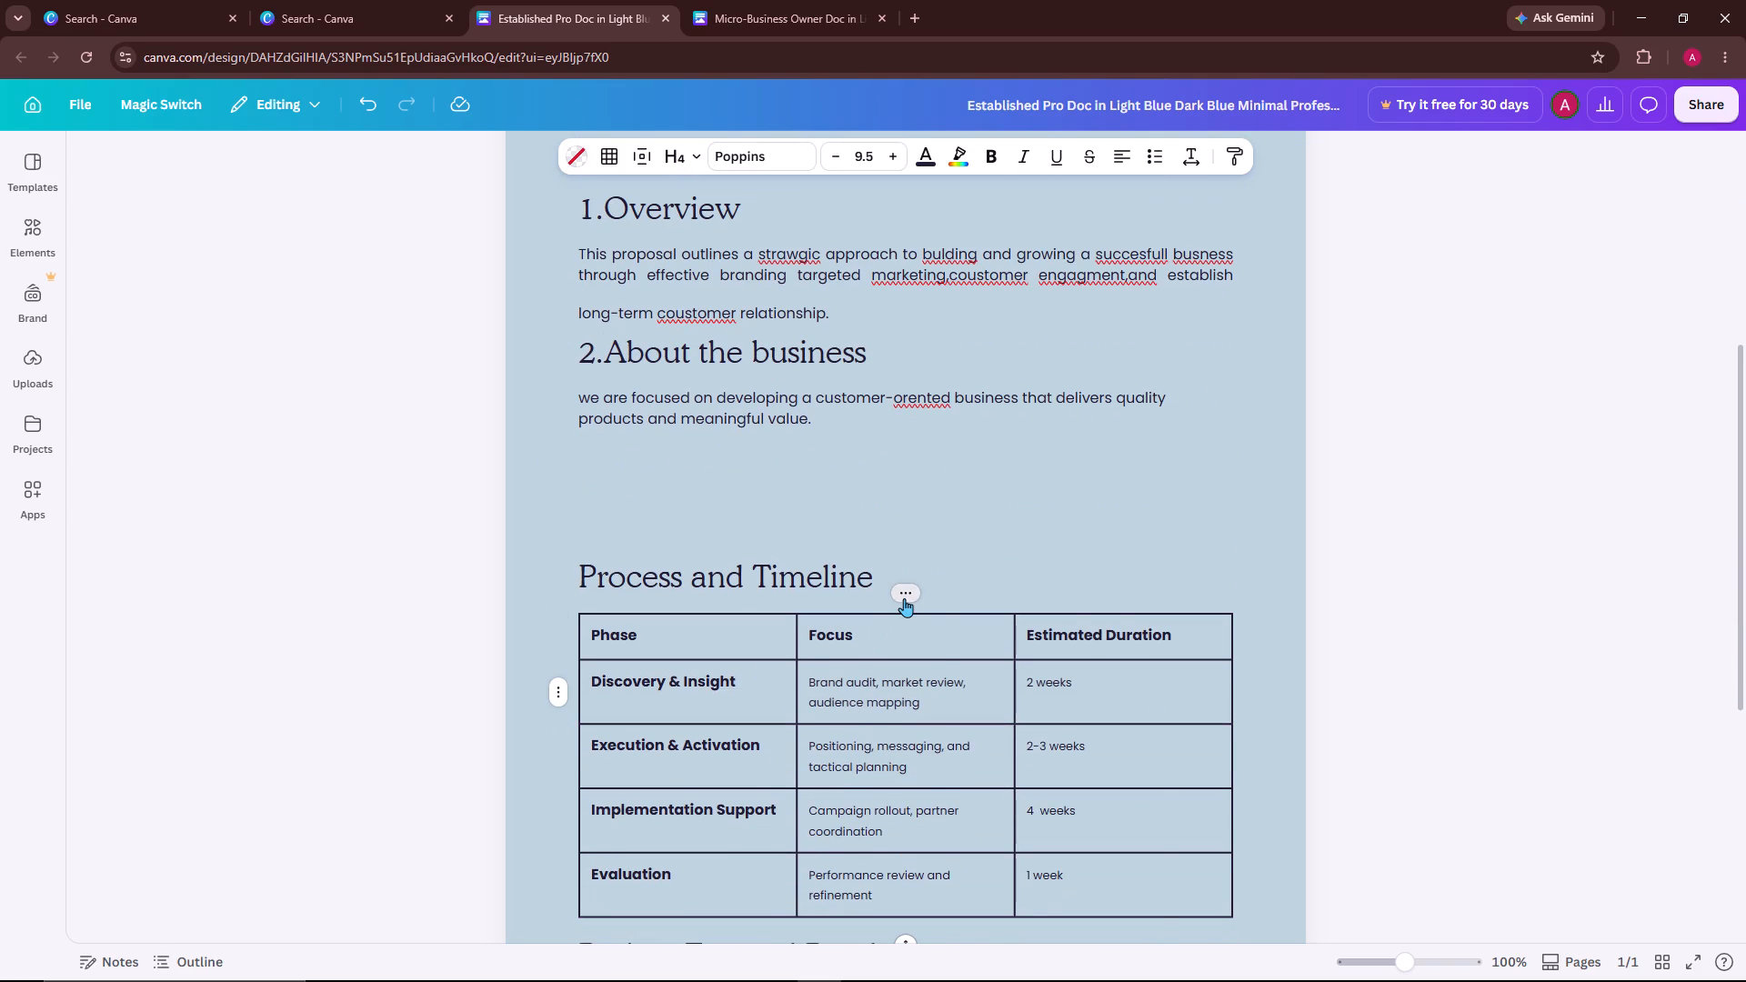
{"action": "left_click", "coordinate": [717, 757]}
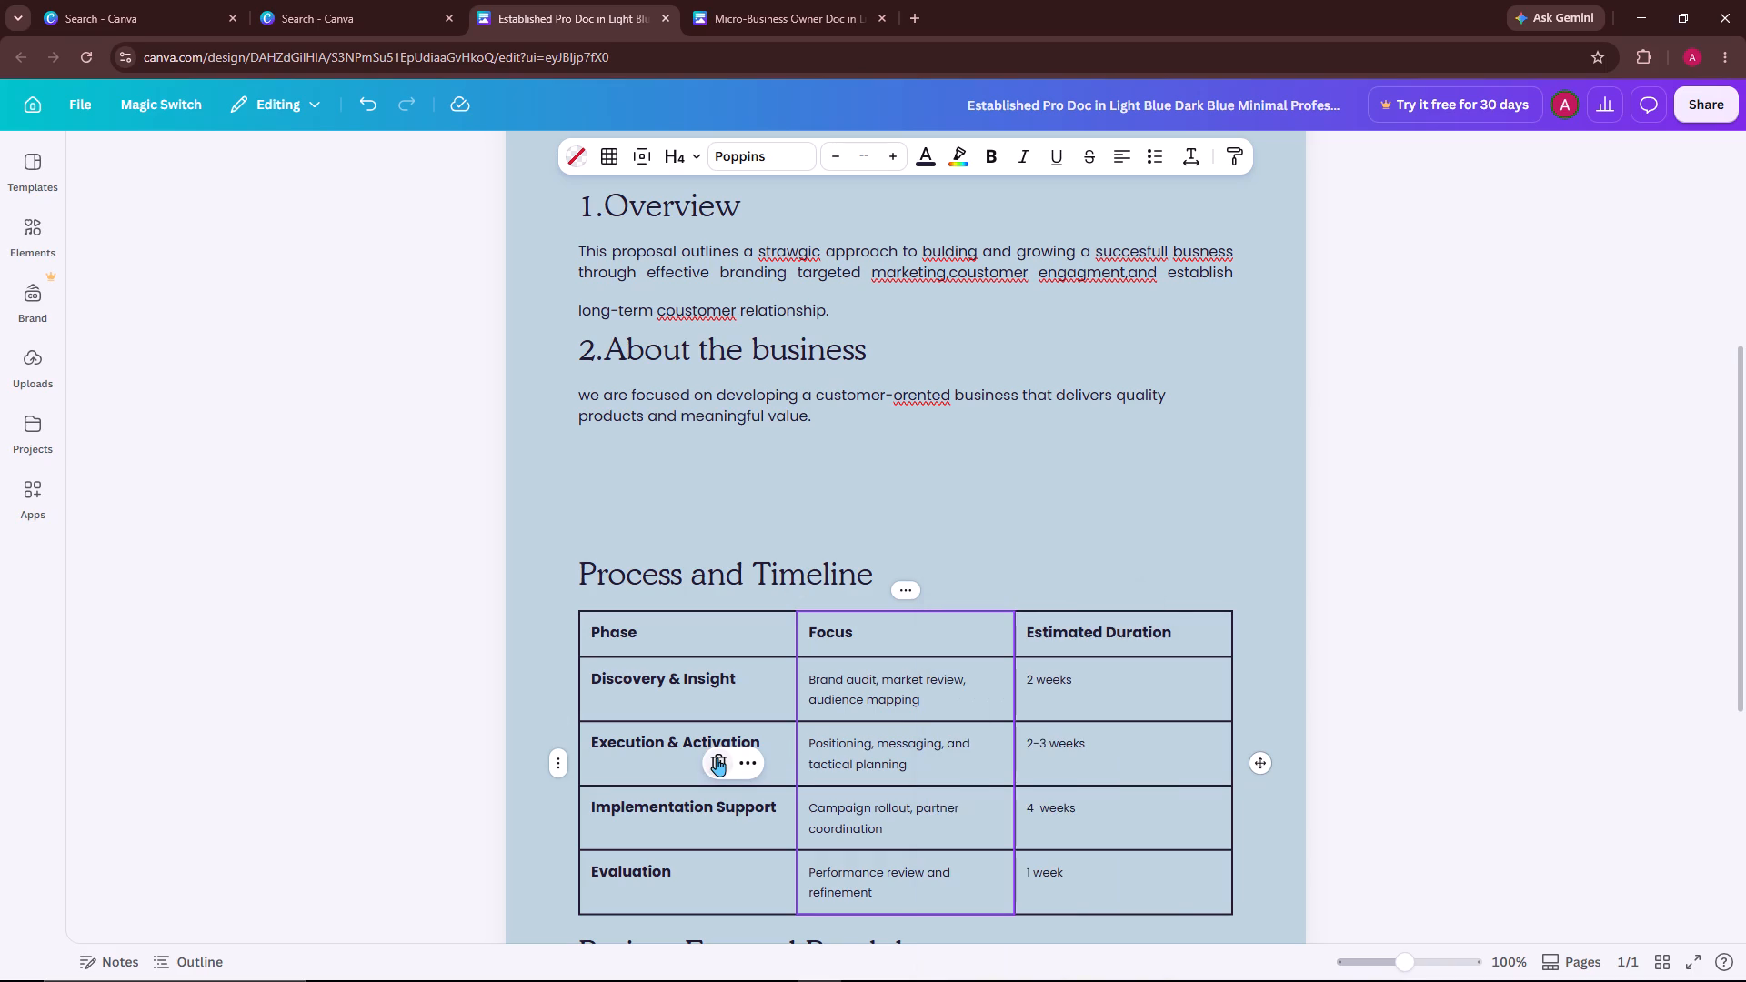
{"action": "left_click", "coordinate": [720, 756]}
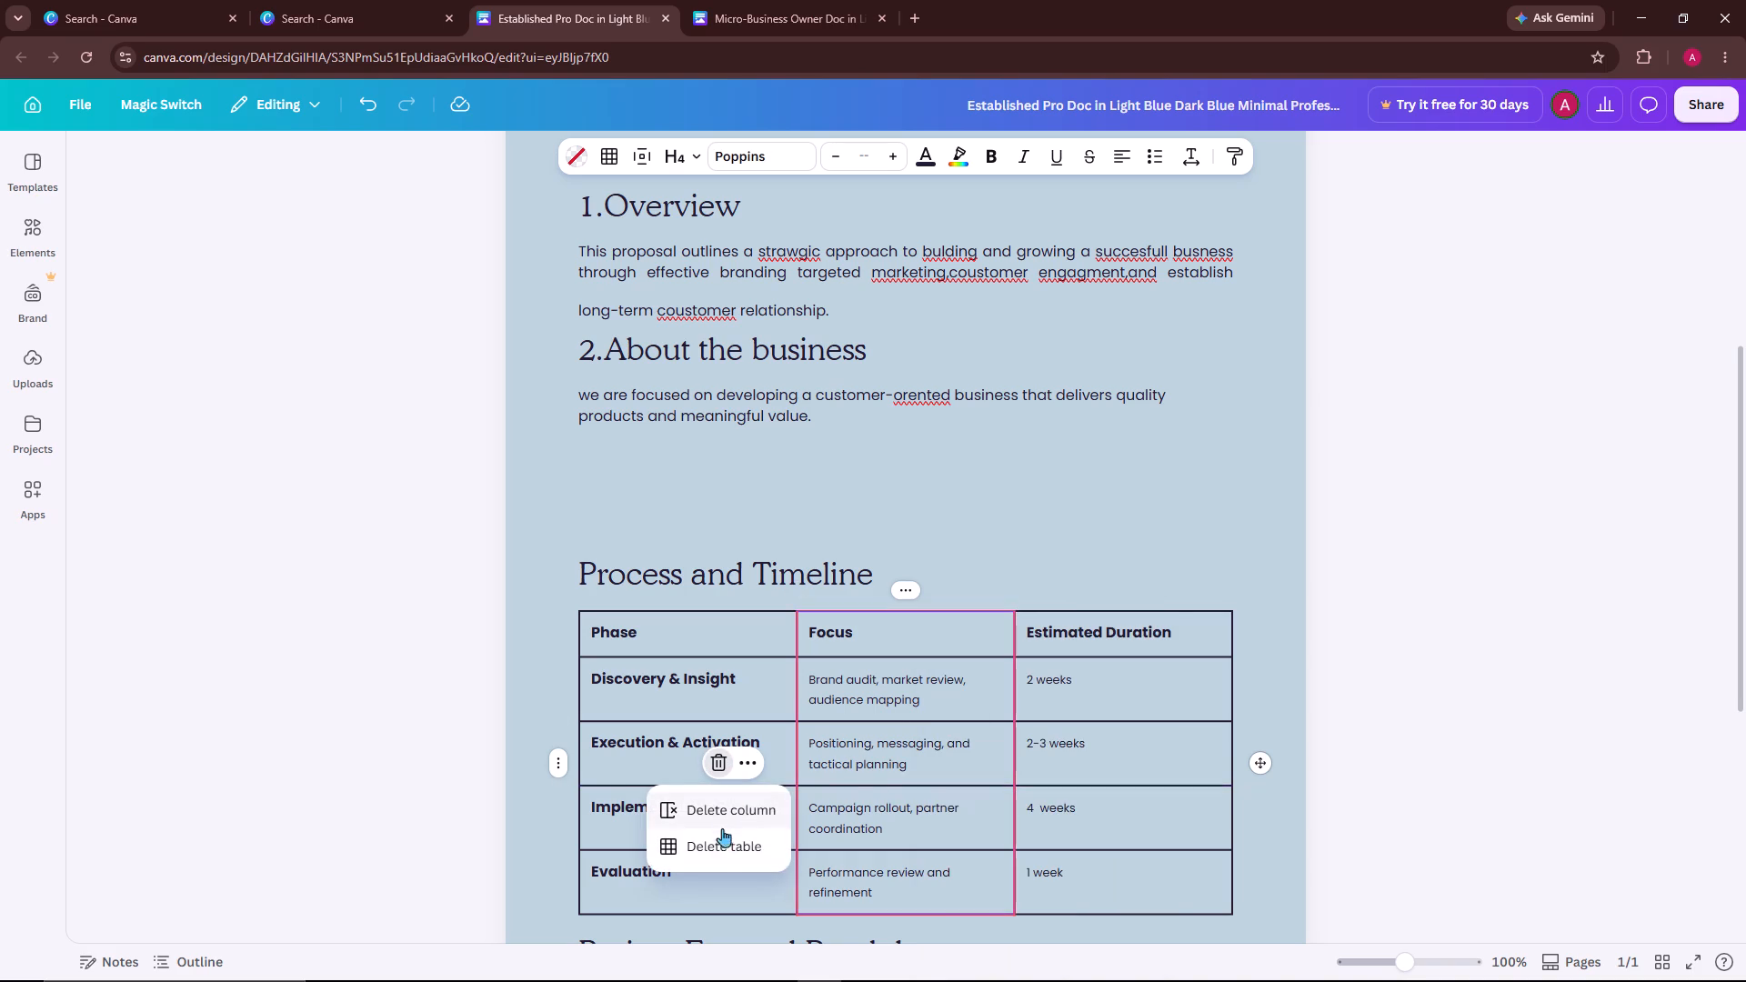
{"action": "left_click", "coordinate": [723, 839]}
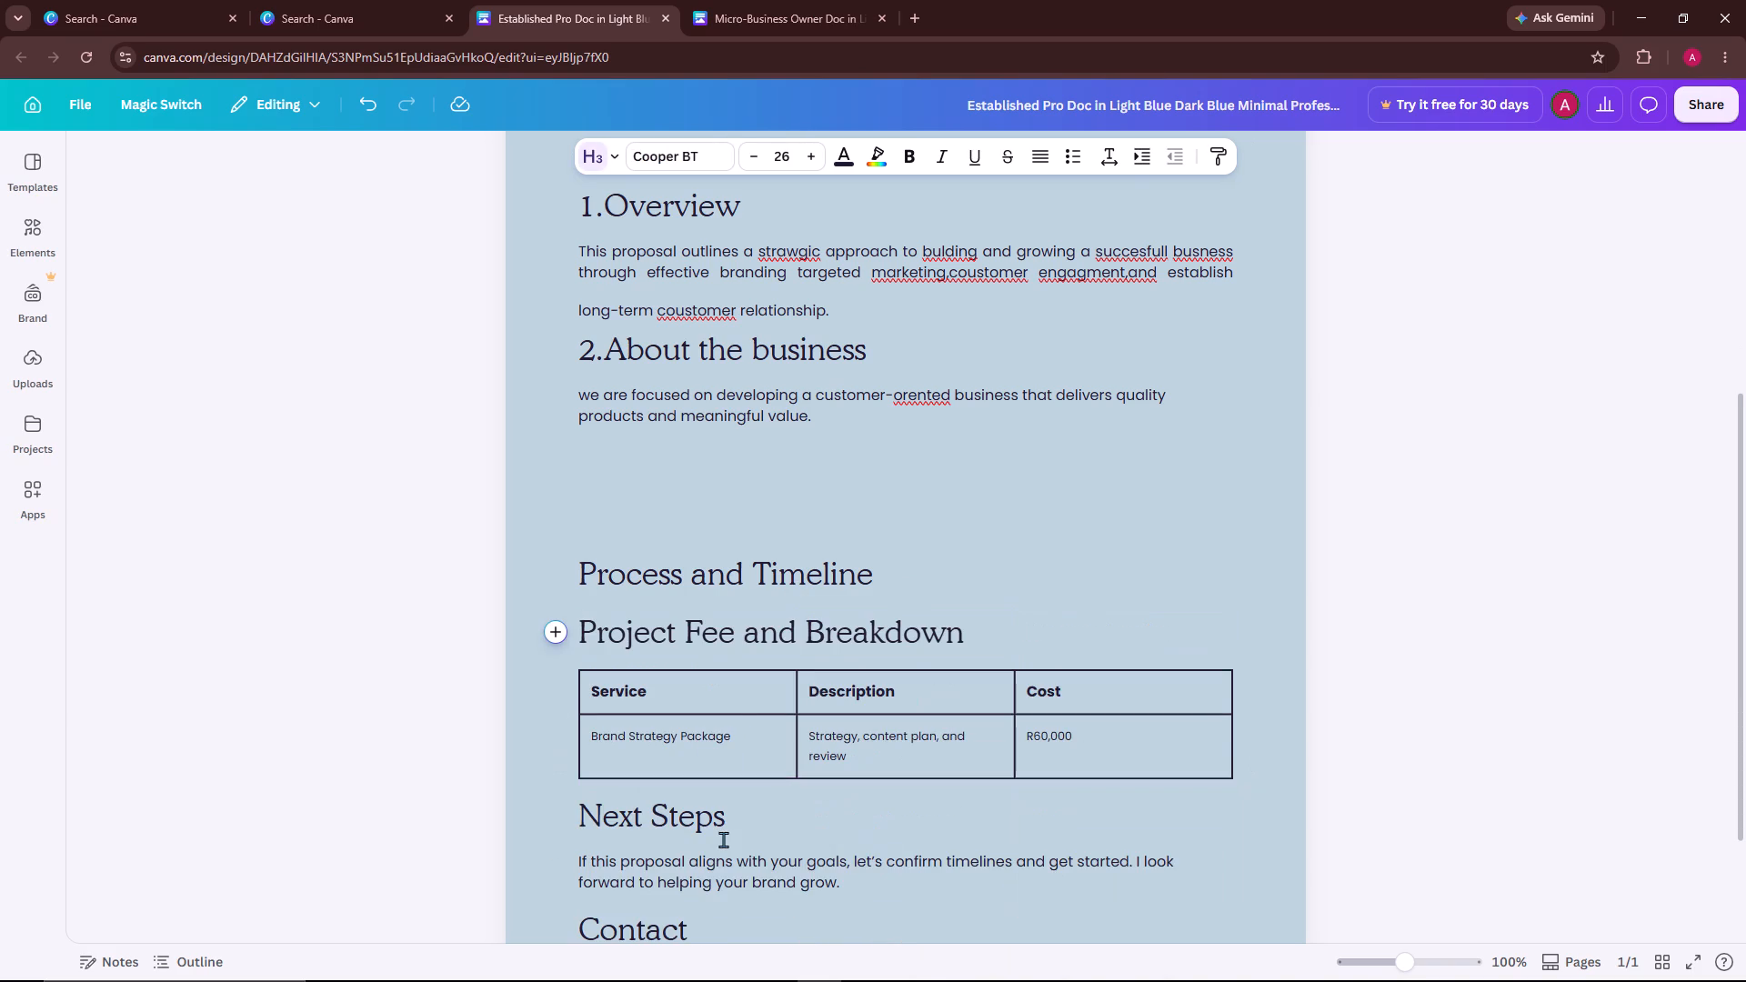
Replace the "Process and Timeline" heading text with "3.business objectives".
{"action": "left_click", "coordinate": [876, 581]}
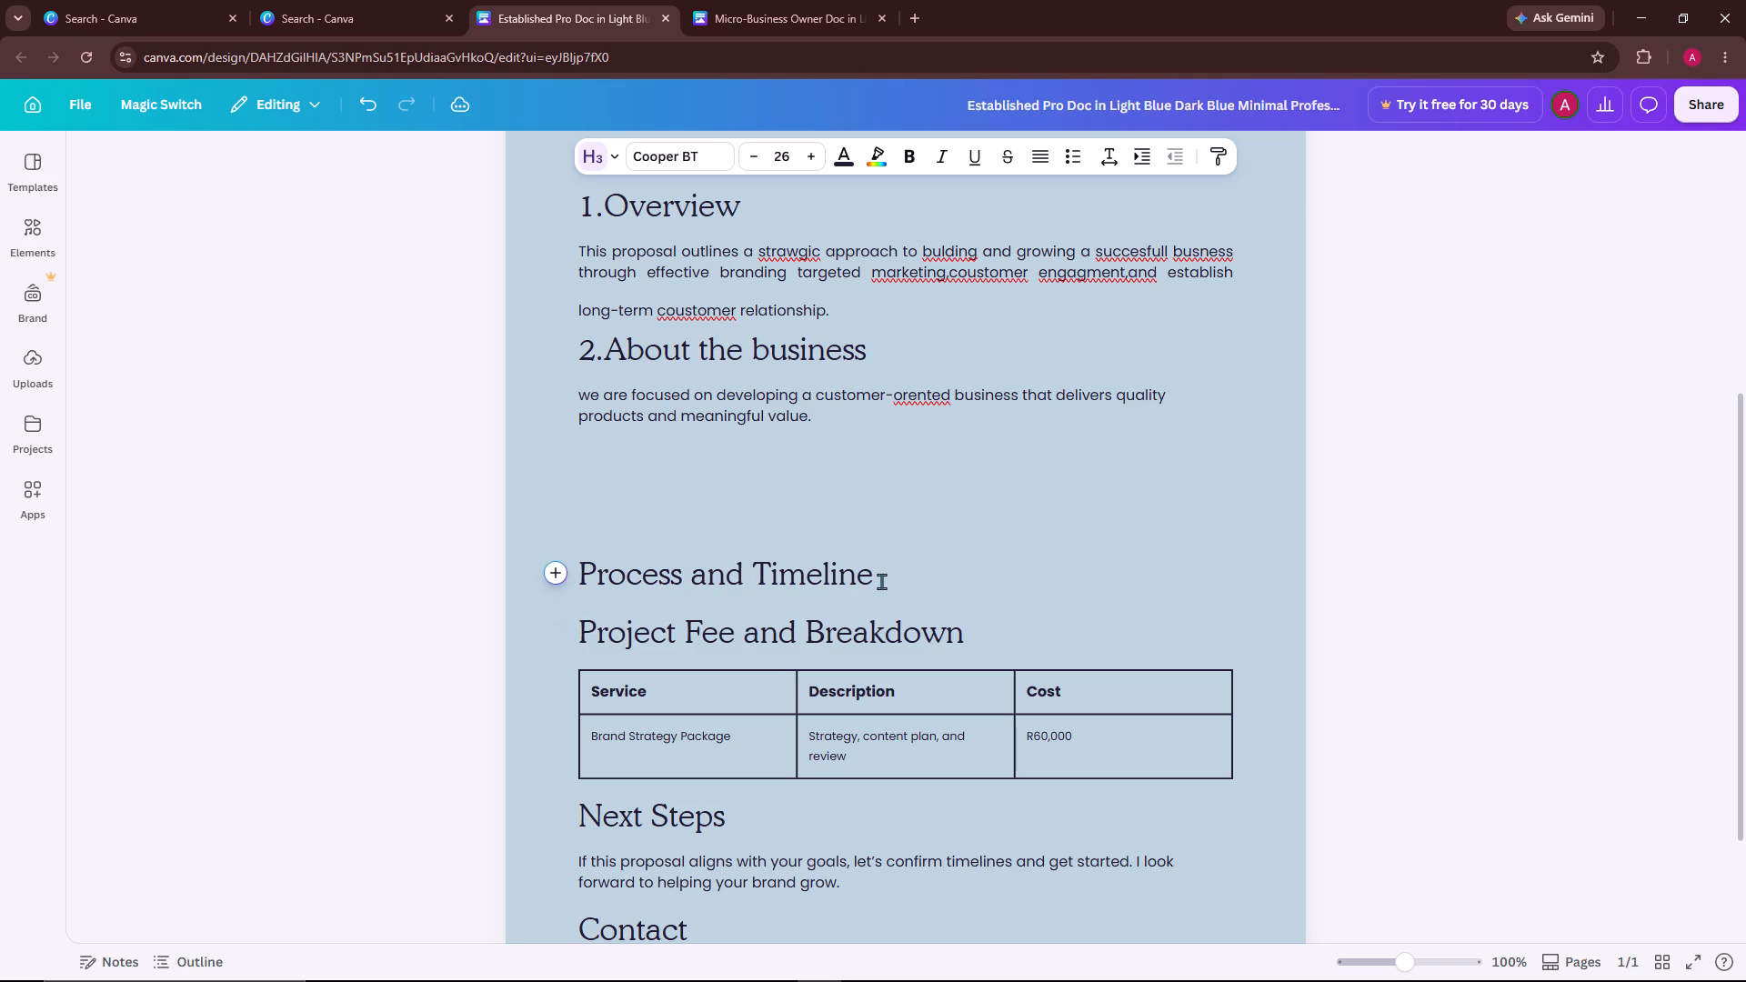
{"action": "key", "text": "BackSpace"}
{"action": "key", "text": "BackSpace"}
{"action": "key", "text": "BackSpace"}
{"action": "key", "text": "BackSpace"}
{"action": "key", "text": "BackSpace"}
{"action": "key", "text": "BackSpace"}
{"action": "key", "text": "BackSpace"}
{"action": "key", "text": "BackSpace"}
{"action": "key", "text": "BackSpace"}
{"action": "key", "text": "BackSpace"}
{"action": "key", "text": "BackSpace"}
{"action": "key", "text": "BackSpace"}
{"action": "key", "text": "BackSpace"}
{"action": "key", "text": "BackSpace"}
{"action": "key", "text": "BackSpace"}
{"action": "key", "text": "BackSpace"}
{"action": "key", "text": "BackSpace"}
{"action": "key", "text": "BackSpace"}
{"action": "key", "text": "BackSpace"}
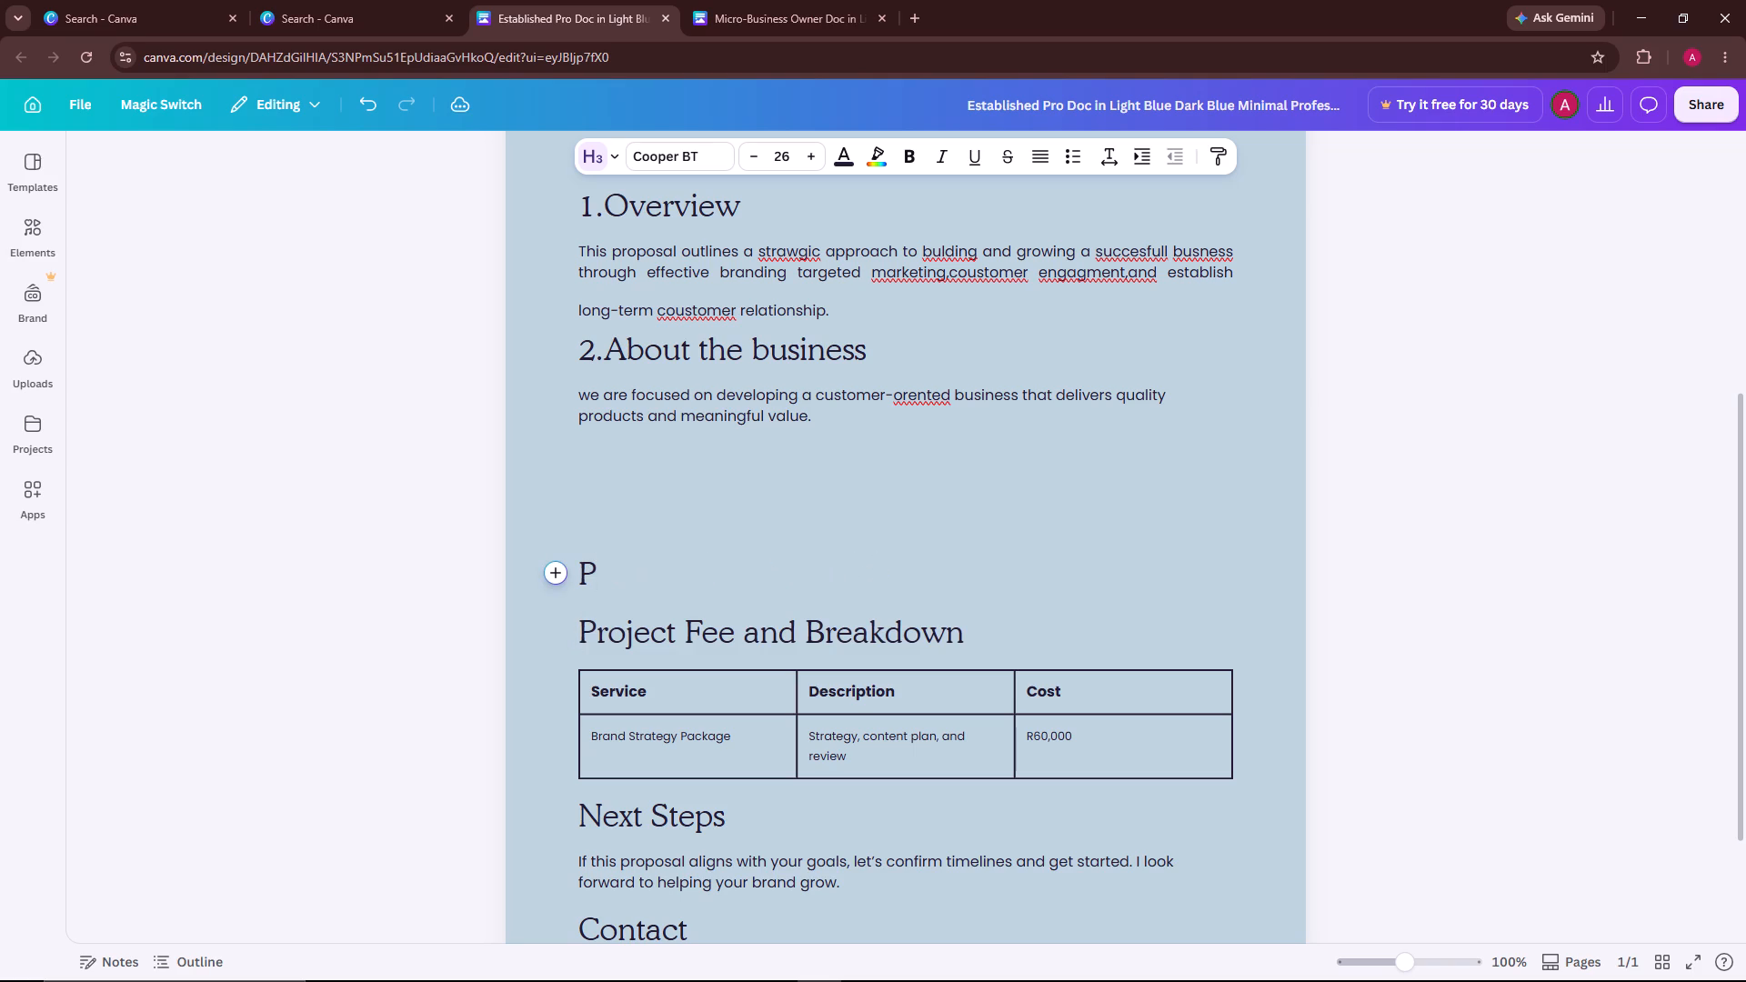
{"action": "key", "text": "BackSpace"}
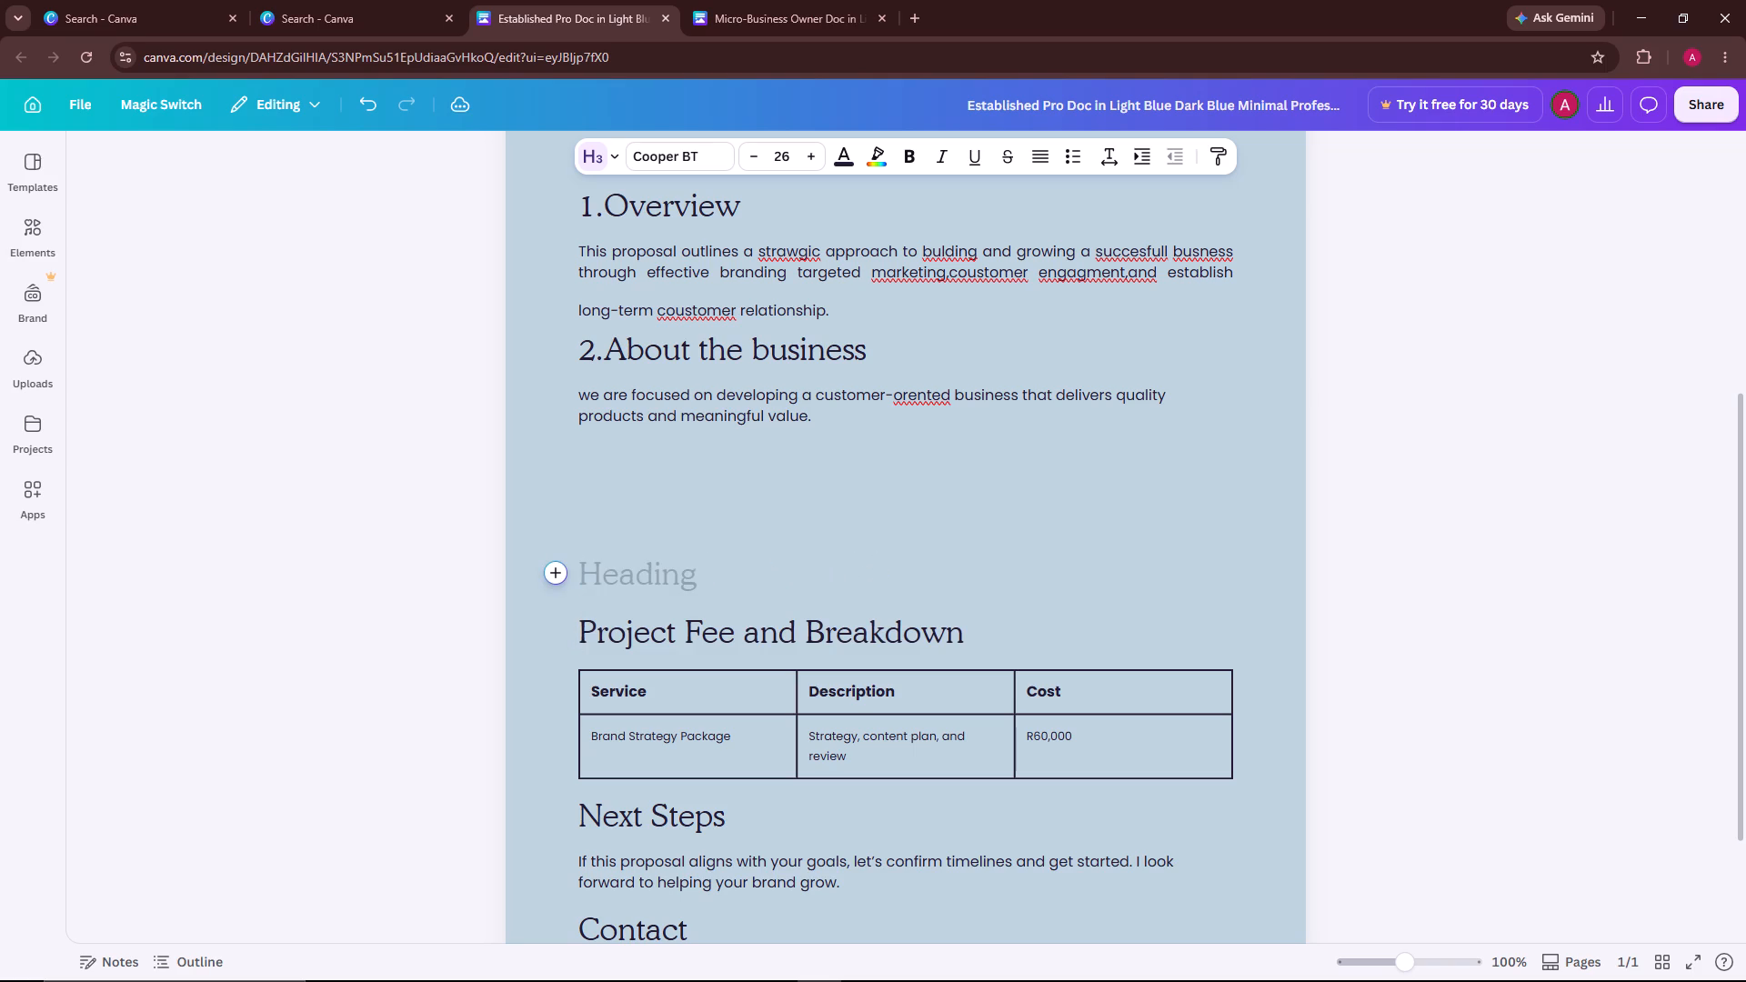
{"action": "key", "text": "3"}
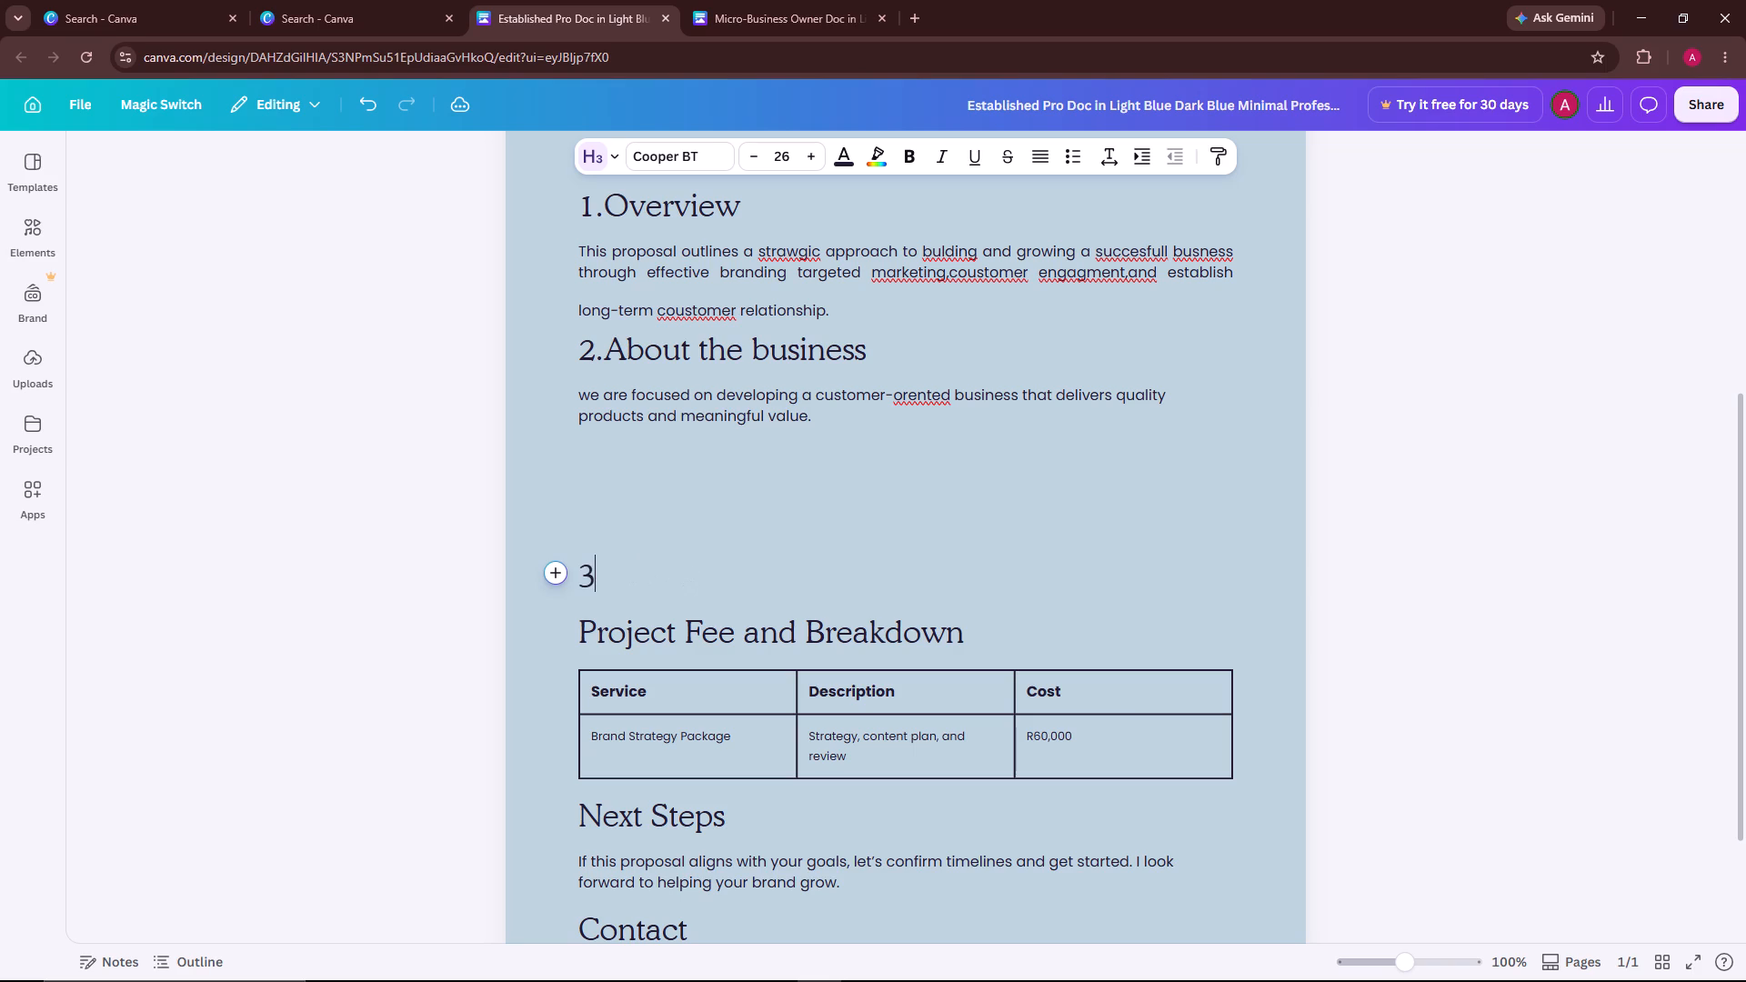
{"action": "key", "text": "period"}
{"action": "type", "text": "bus"}
{"action": "key", "text": "i"}
{"action": "type", "text": "ness"}
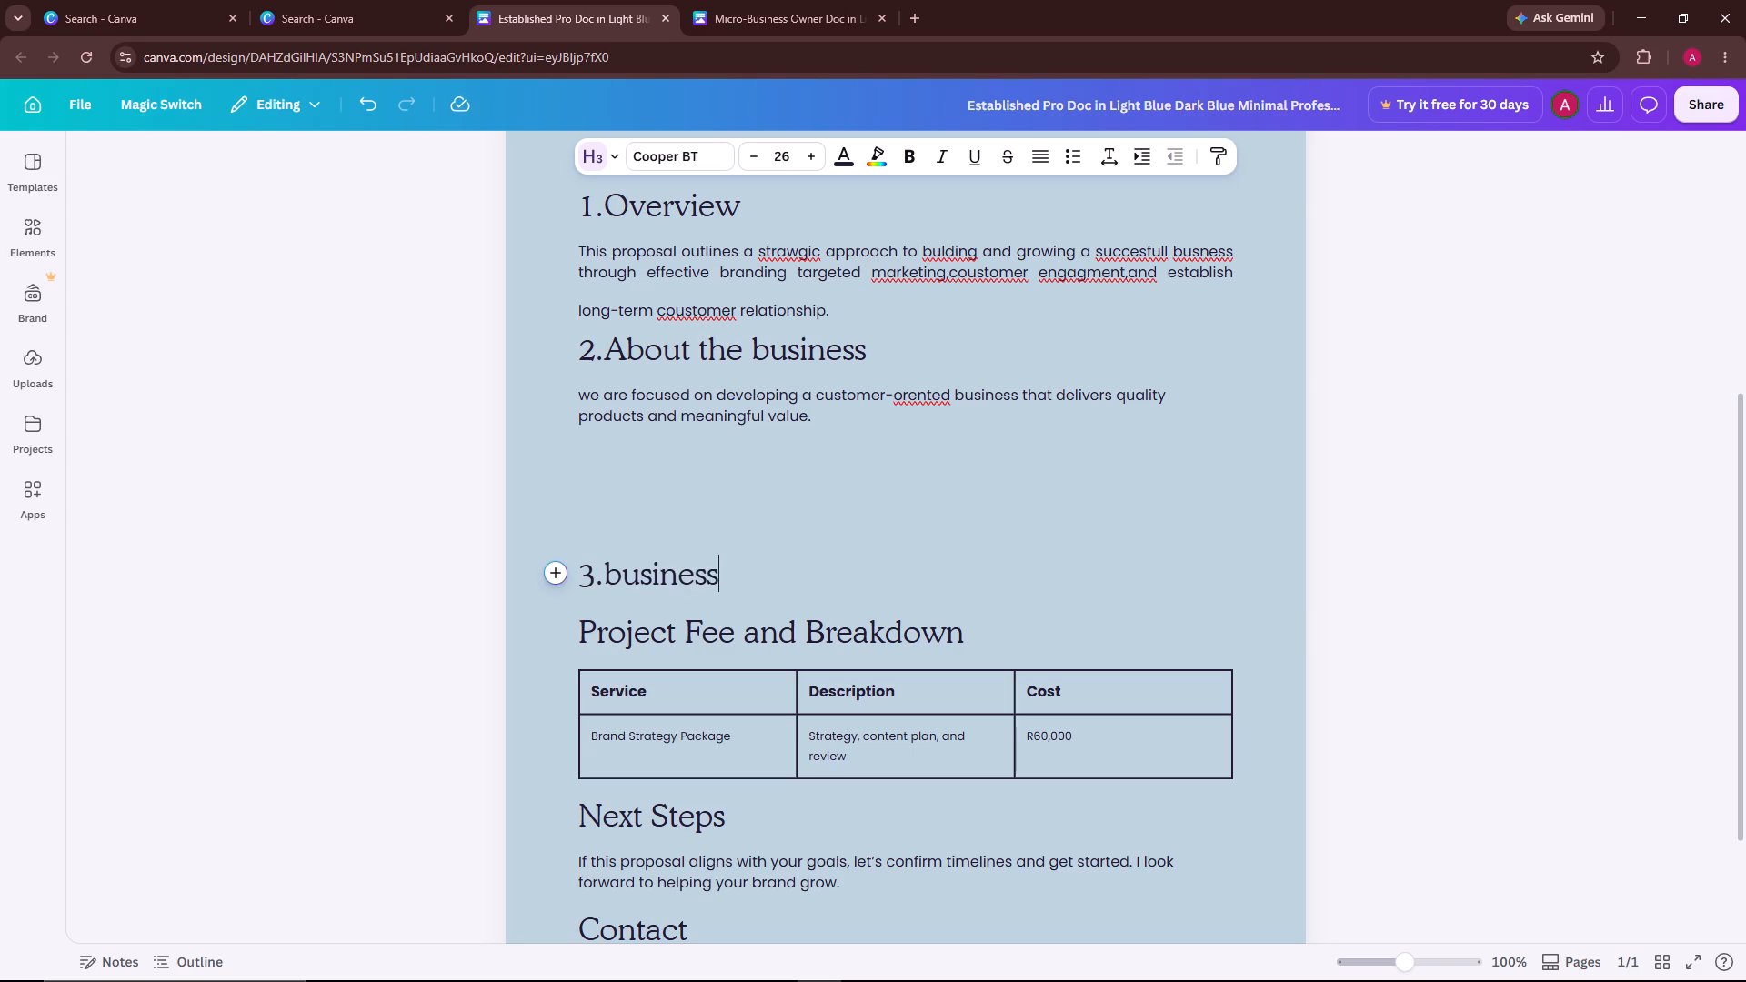
{"action": "key", "text": "space"}
{"action": "type", "text": "object"}
{"action": "type", "text": "iv"}
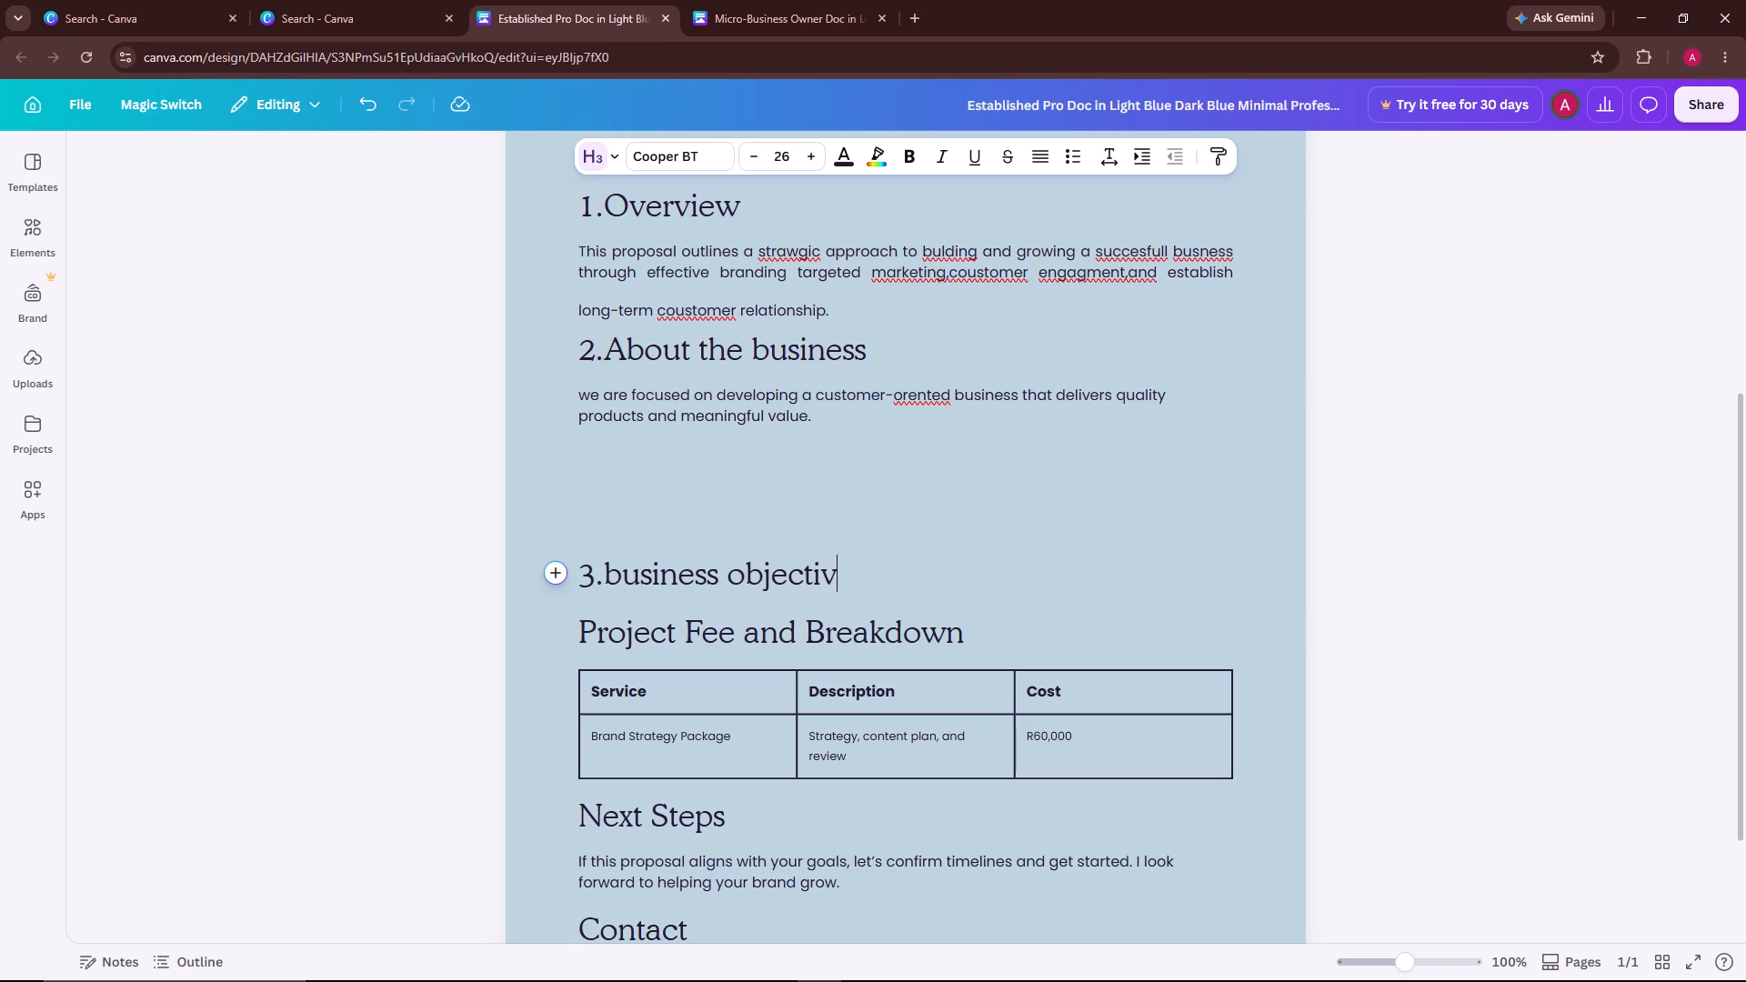
{"action": "key", "text": "e"}
{"action": "key", "text": "s"}
Remove the blank lines between the "About the business" paragraph and the "3.business objectives" heading.
{"action": "left_click", "coordinate": [806, 527]}
{"action": "left_click", "coordinate": [628, 492]}
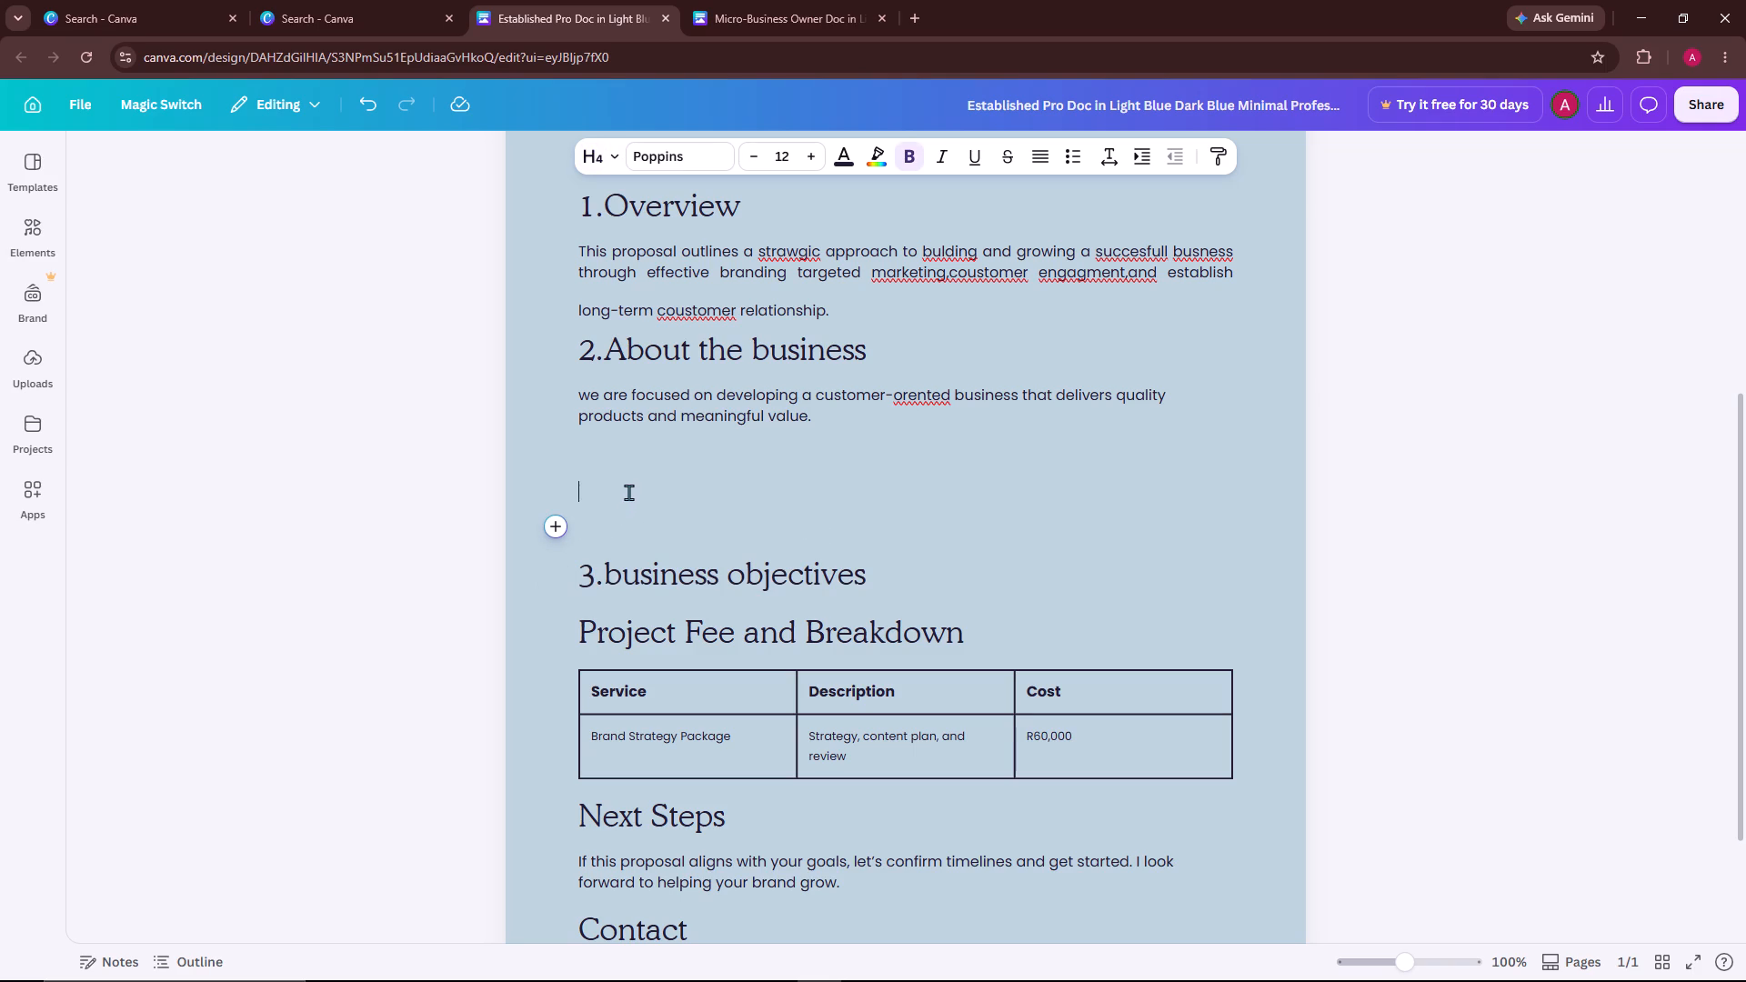
{"action": "left_click", "coordinate": [627, 484]}
{"action": "left_click", "coordinate": [612, 466]}
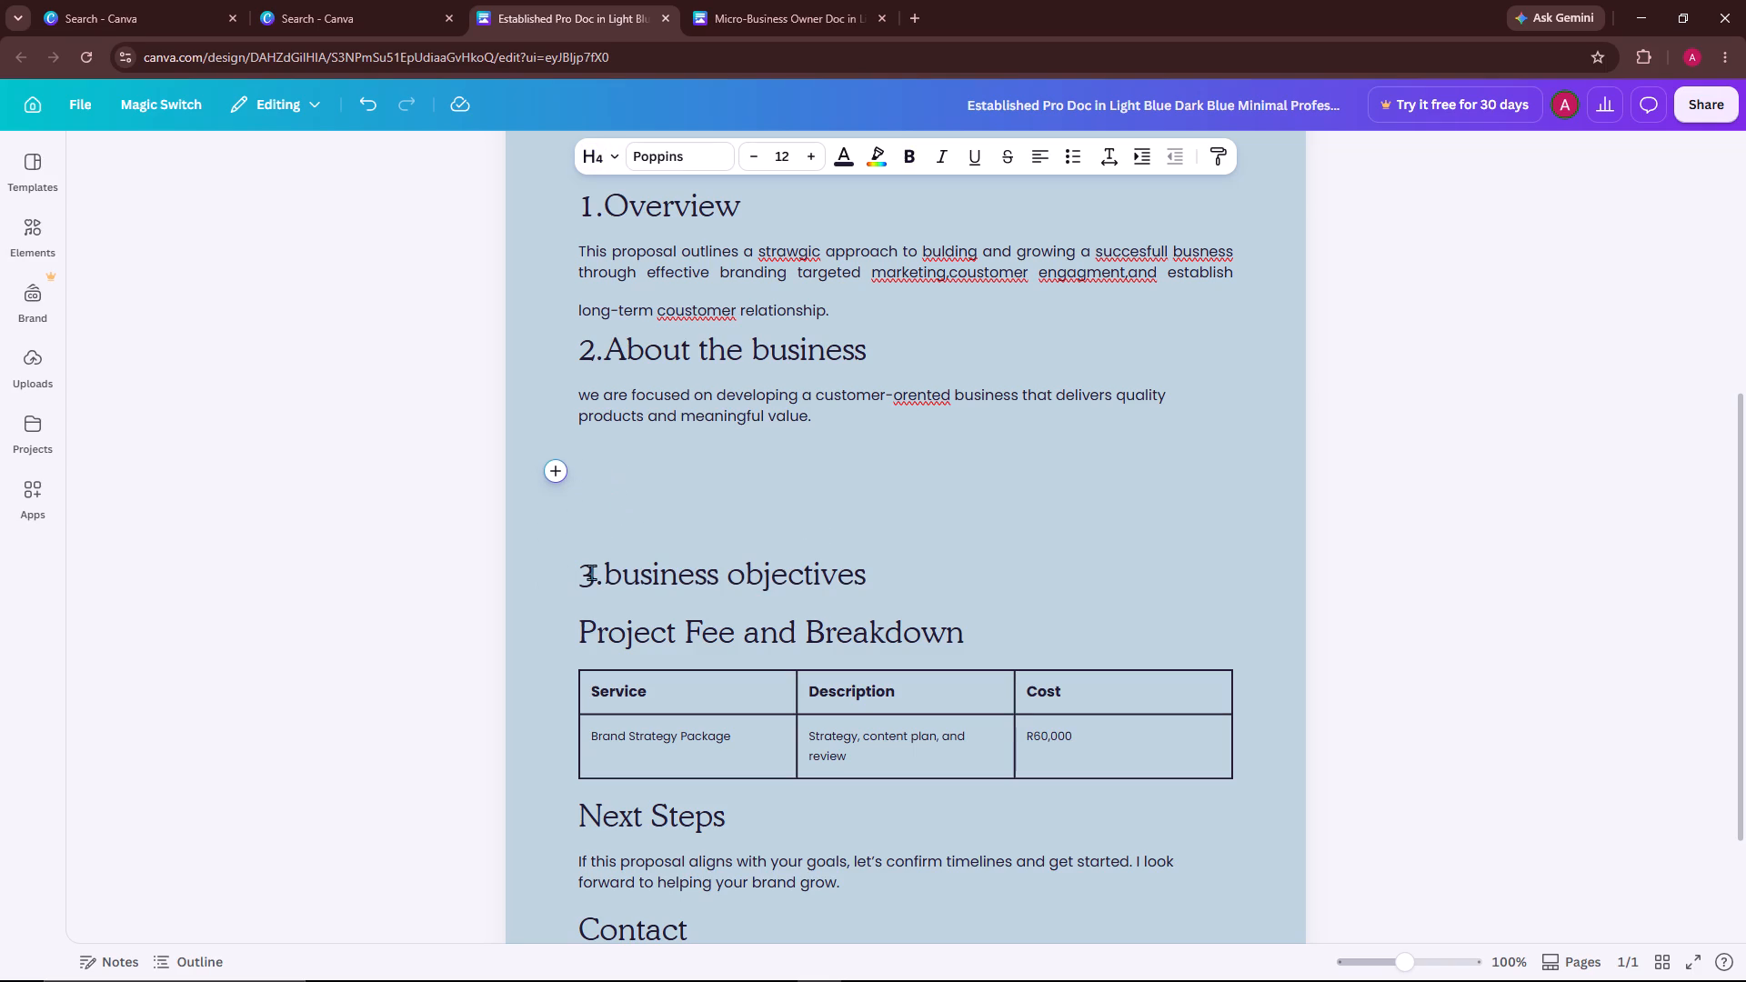
{"action": "left_click", "coordinate": [583, 580]}
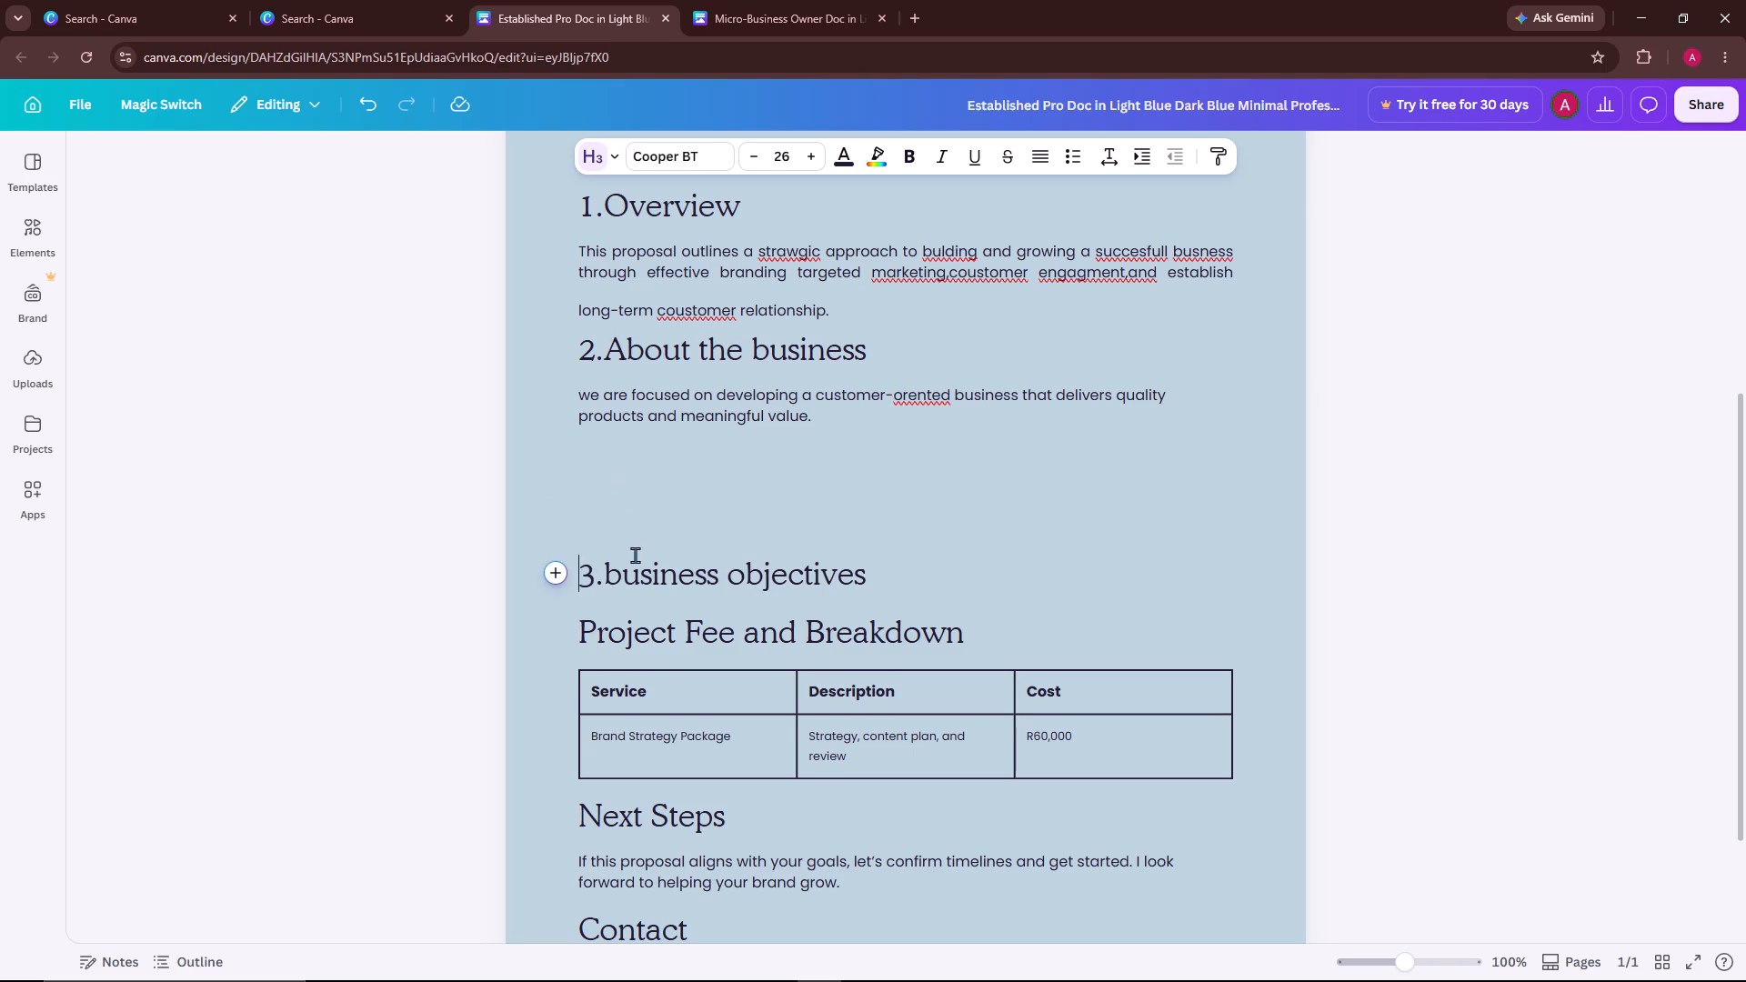
{"action": "key", "text": "BackSpace"}
{"action": "key", "text": "BackSpace"}
{"action": "key", "text": "BackSpace"}
{"action": "key", "text": "BackSpace"}
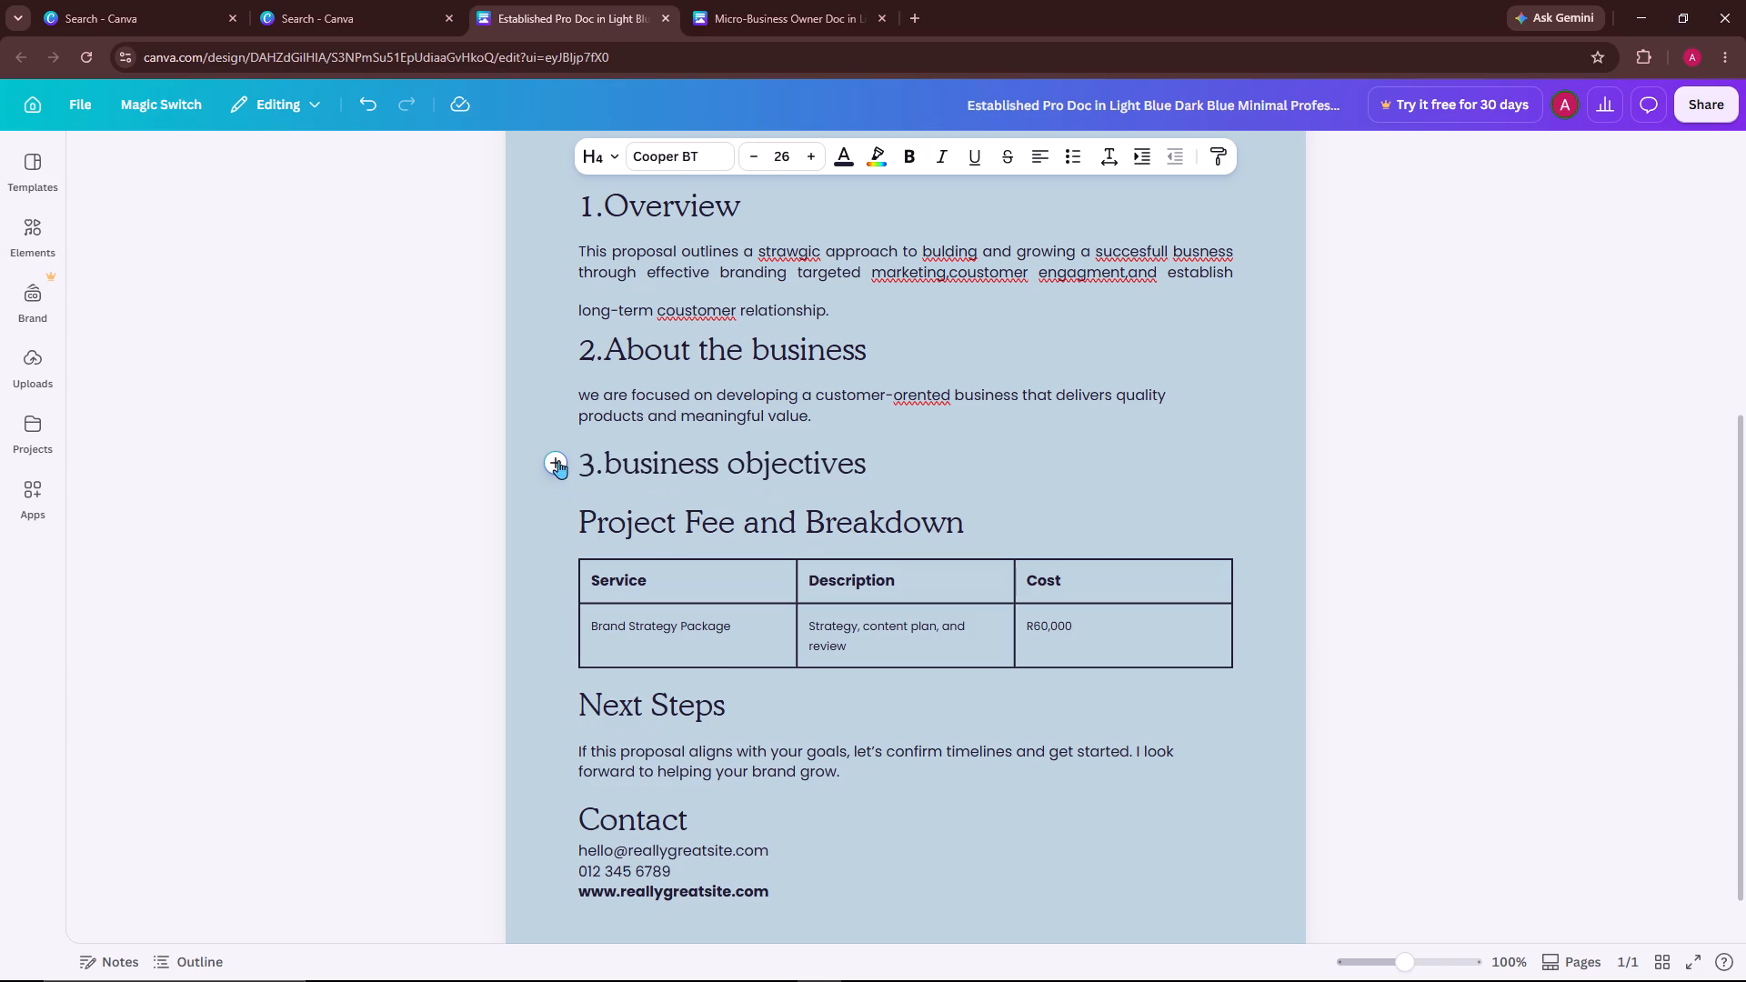
Insert four blank lines between the "3.business objectives" and "Project Fee and Breakdown" headings.
{"action": "left_click", "coordinate": [585, 499]}
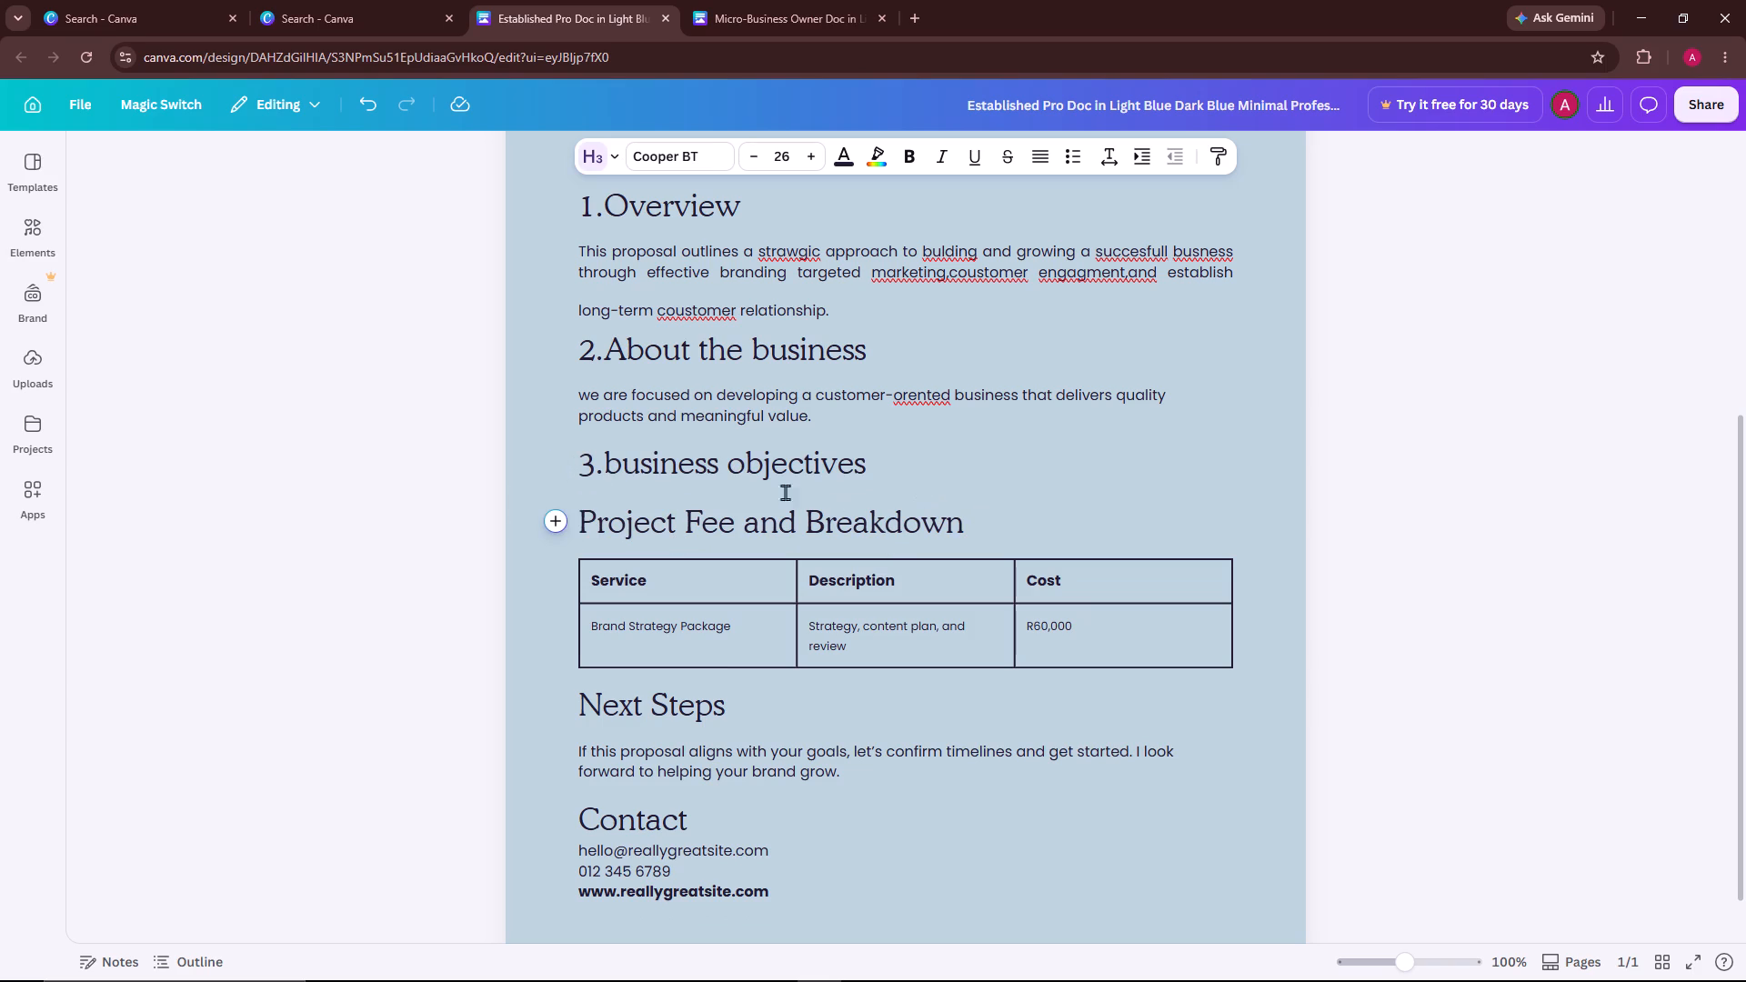
{"action": "key", "text": "Return"}
{"action": "key", "text": "Return"}
{"action": "key", "text": "Return"}
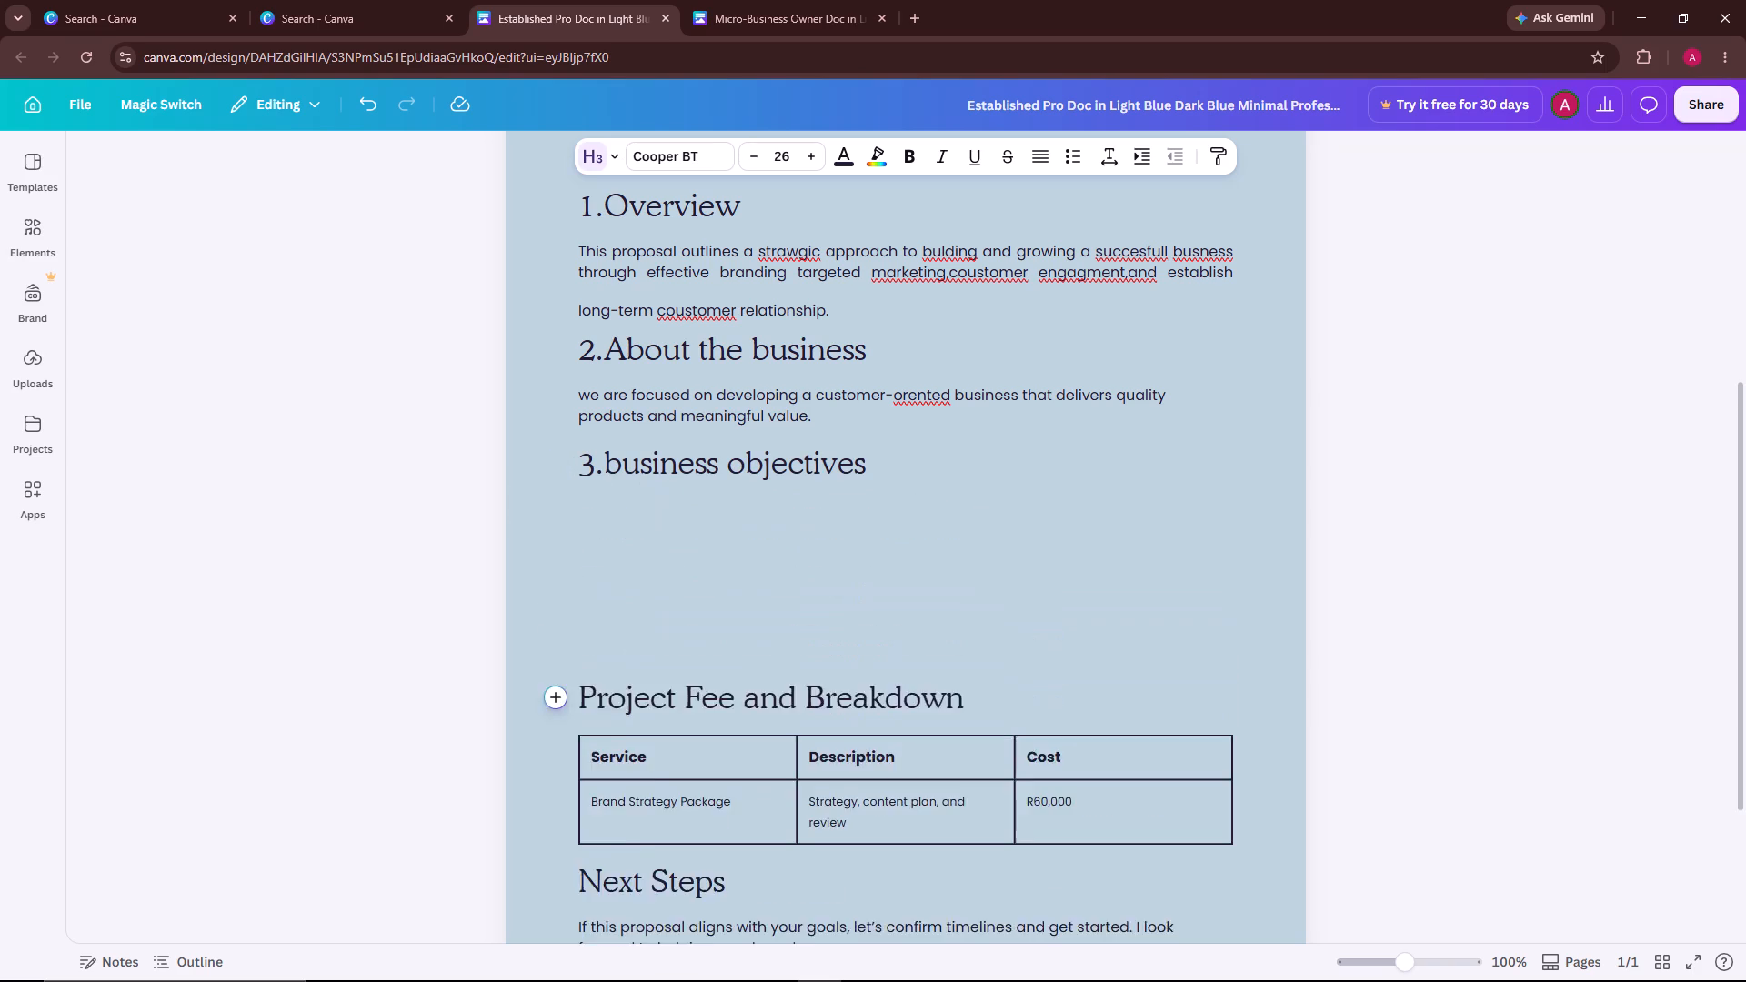
{"action": "key", "text": "Return"}
{"action": "left_click", "coordinate": [595, 507]}
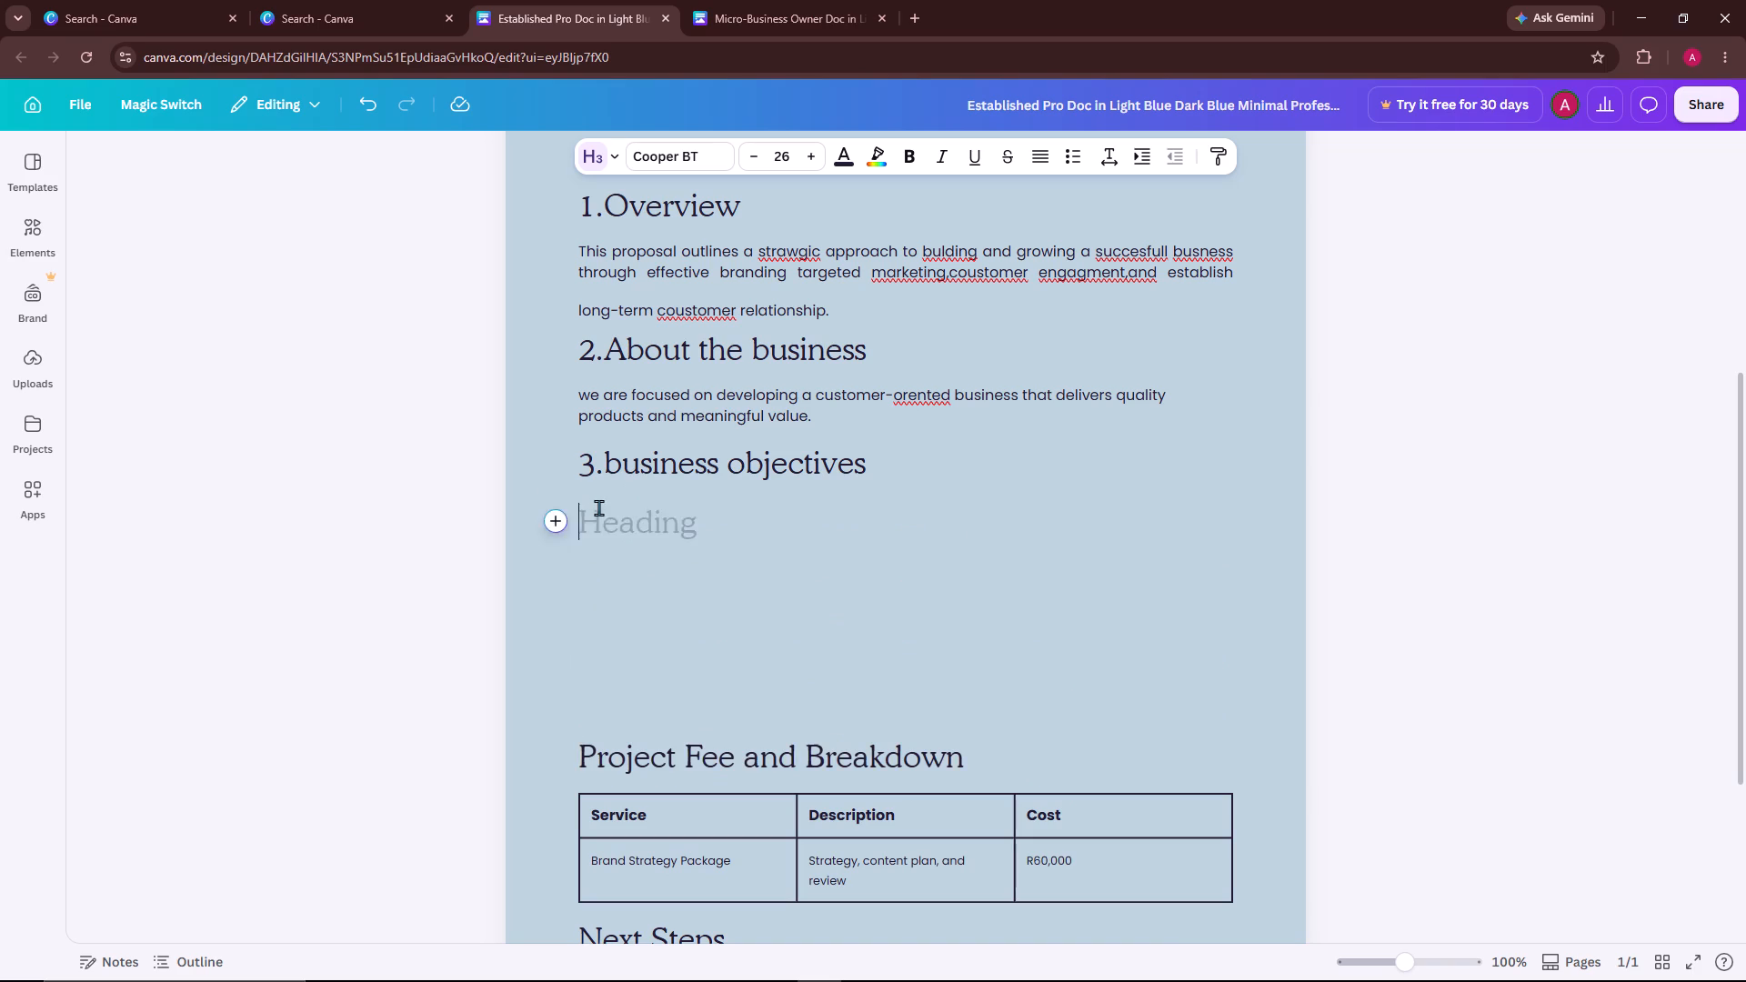
{"action": "left_click", "coordinate": [596, 504]}
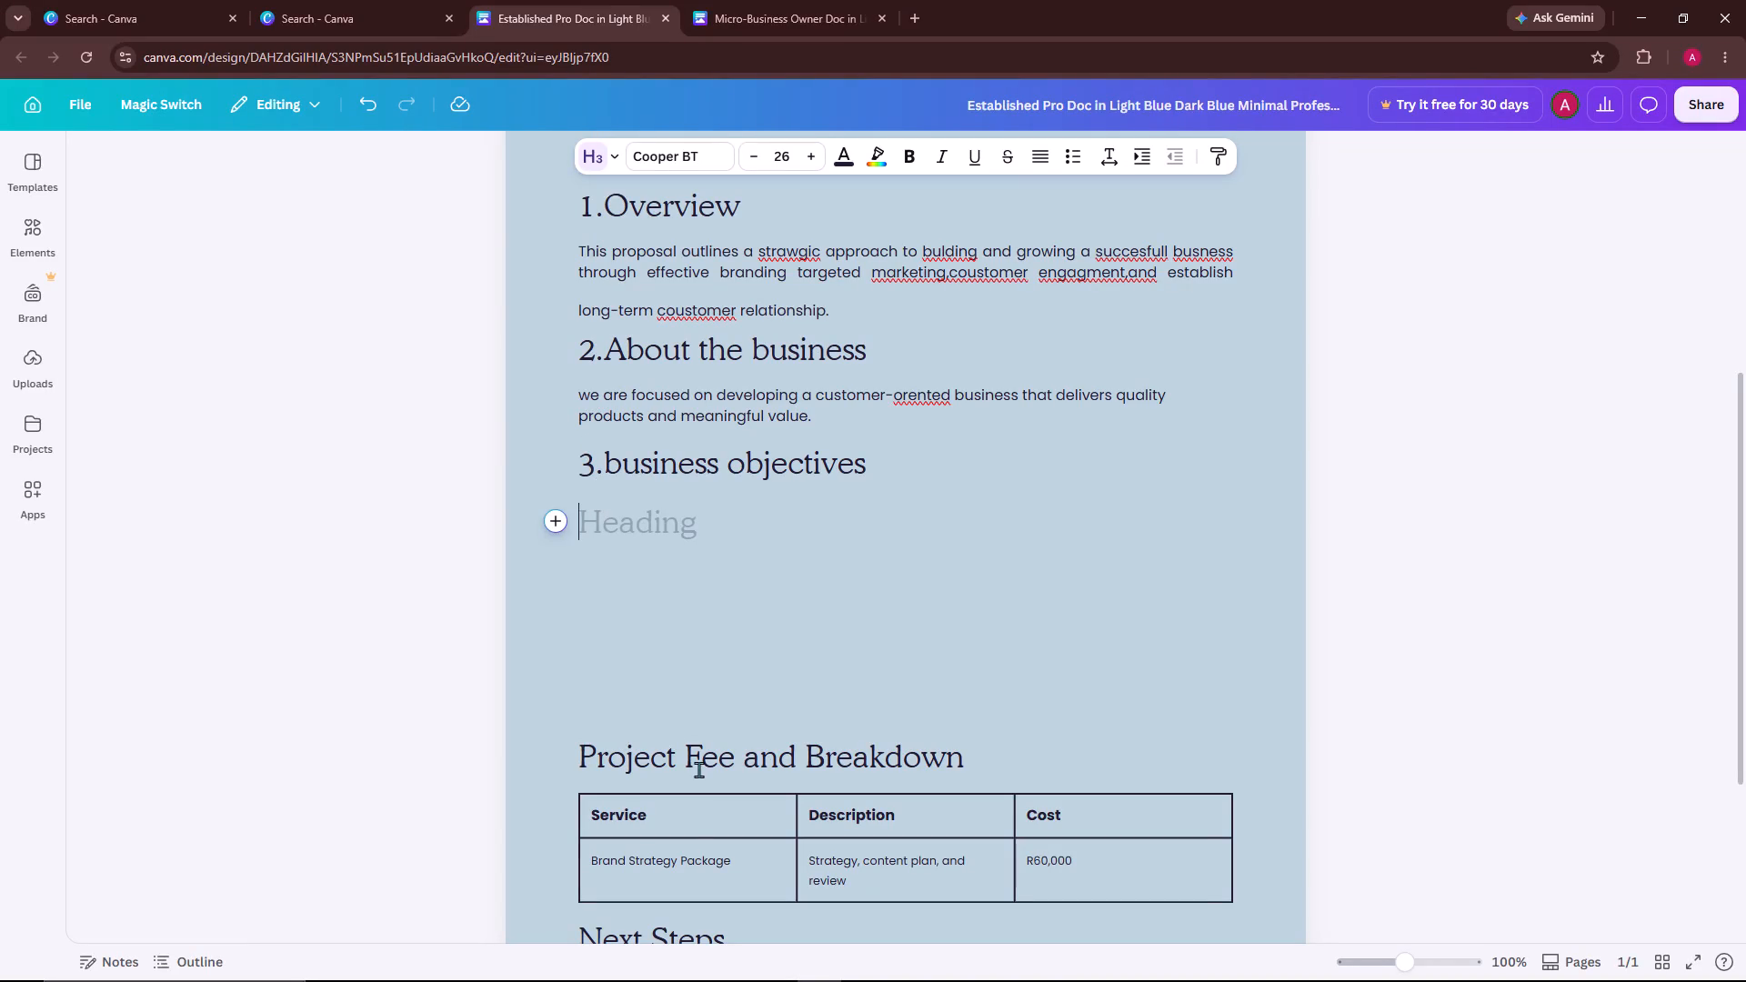
Apply the Body text style to the paragraph under the "Next Steps" heading.
{"action": "scroll", "coordinate": [657, 823], "scroll_direction": "down", "scroll_amount": 1}
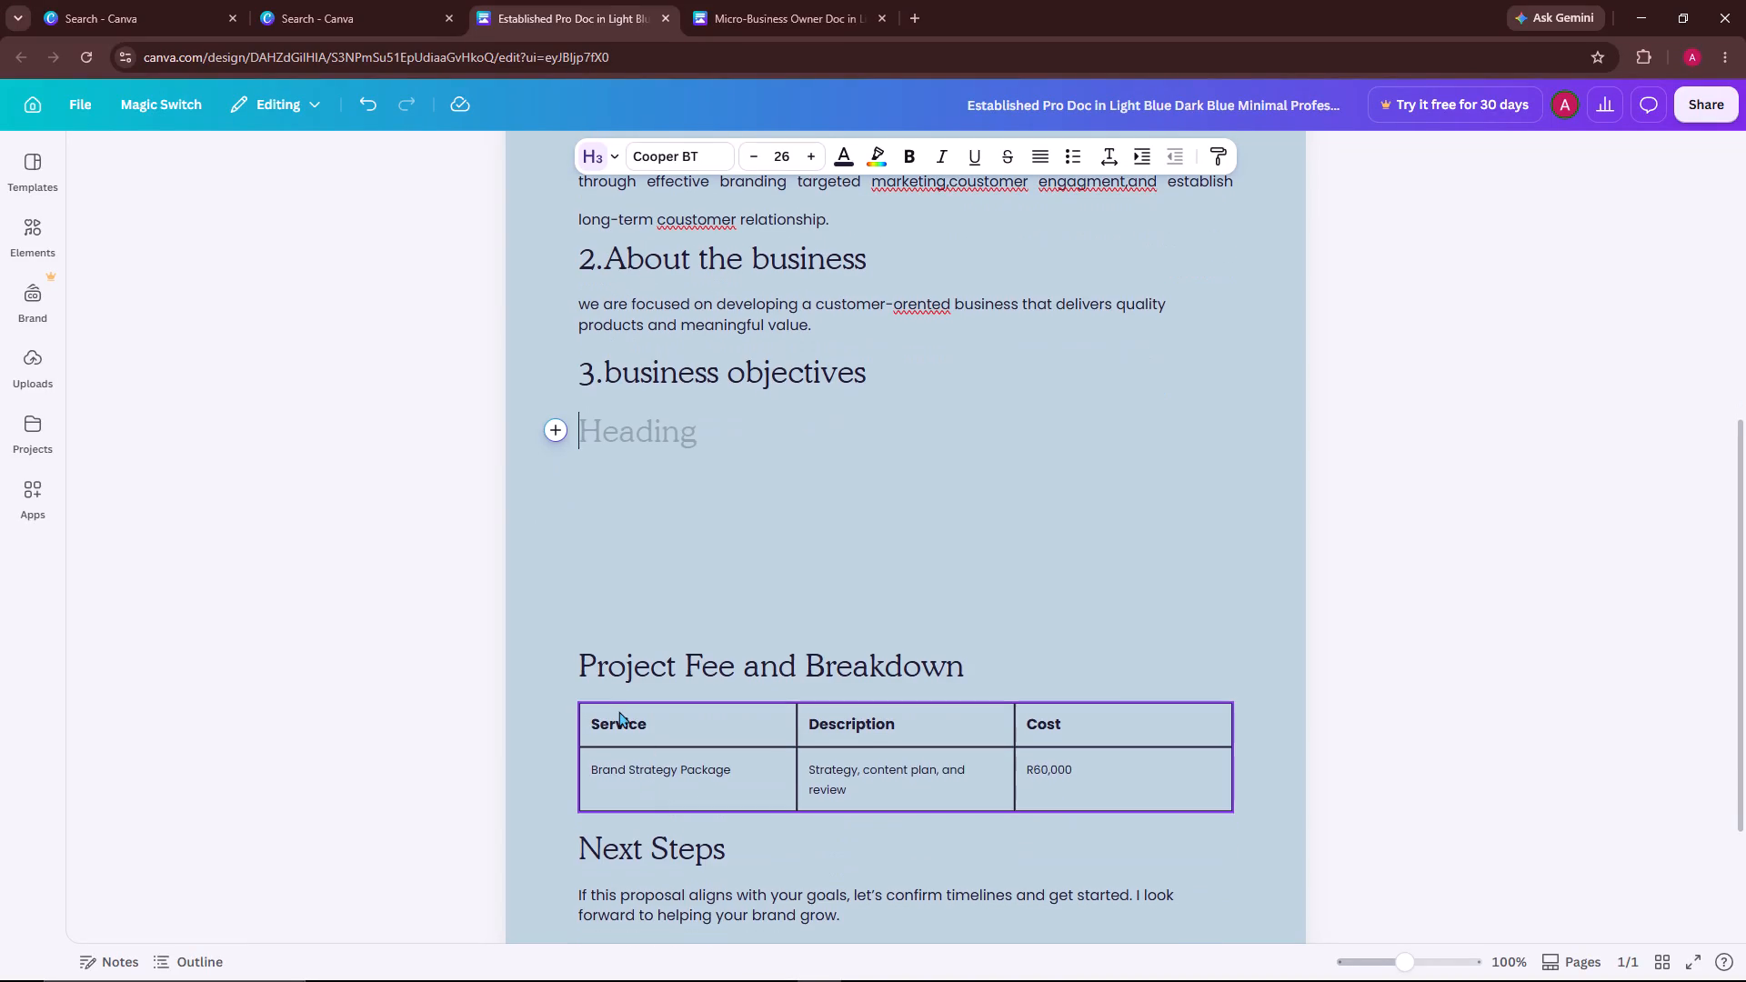
{"action": "scroll", "coordinate": [611, 753], "scroll_direction": "down", "scroll_amount": 2}
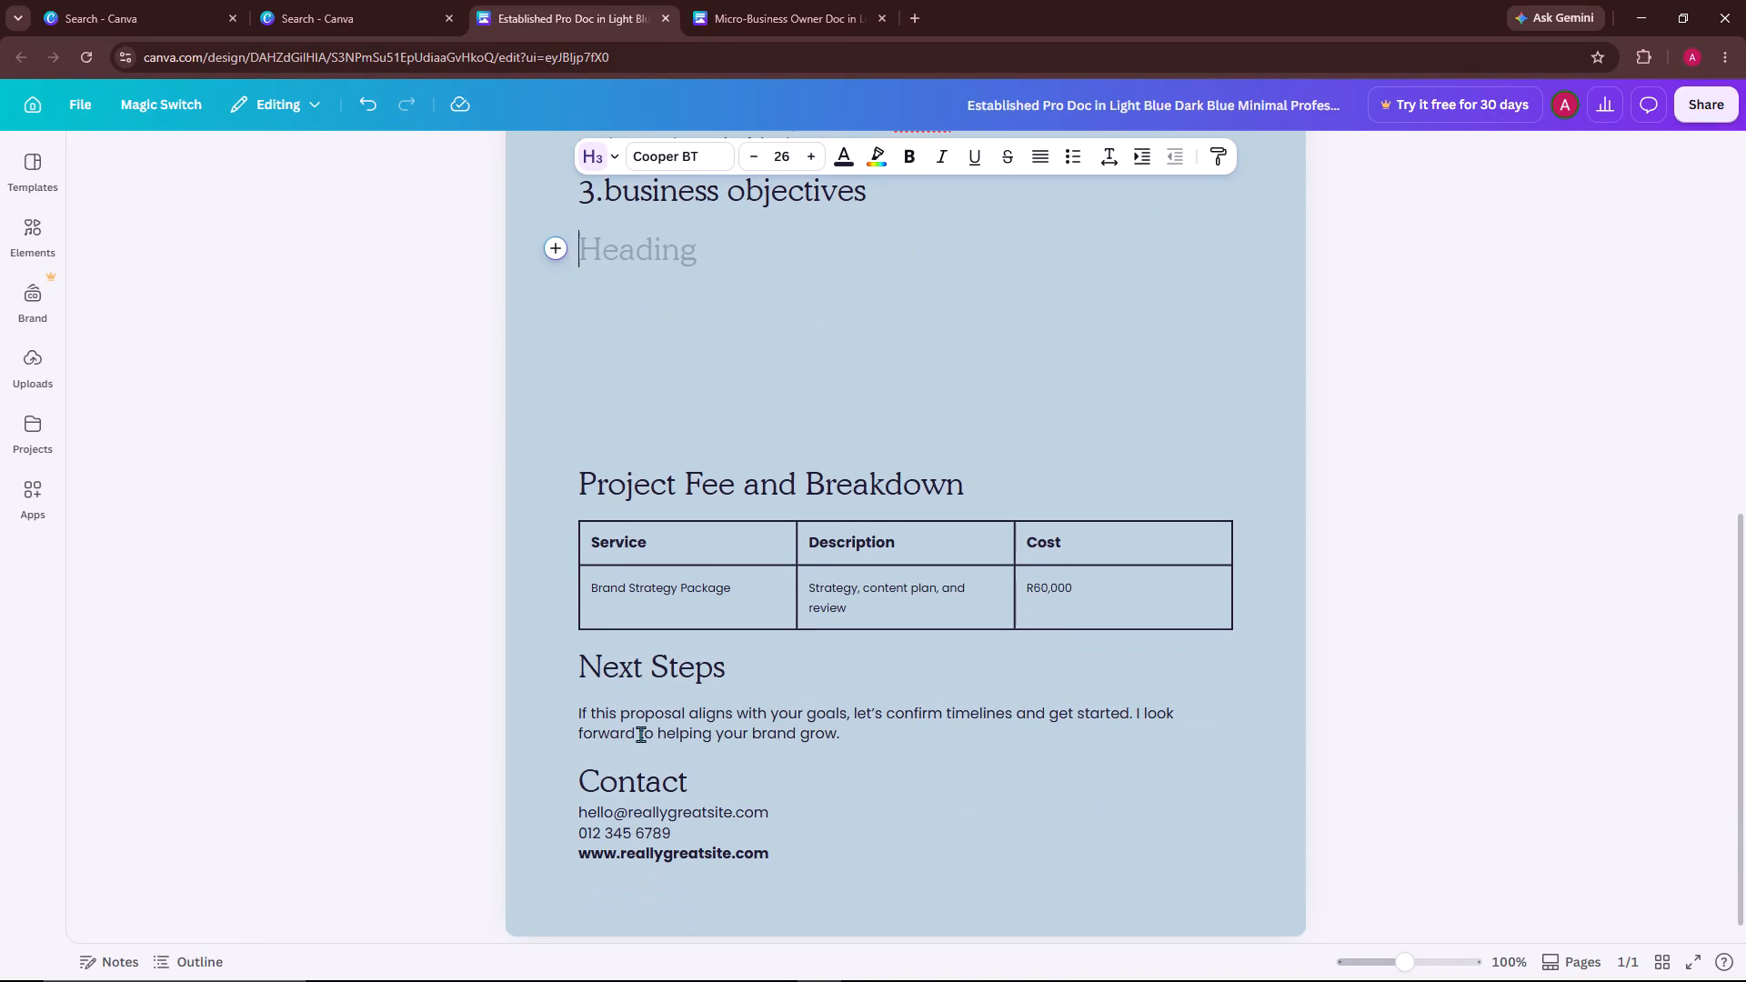
{"action": "left_click", "coordinate": [625, 725]}
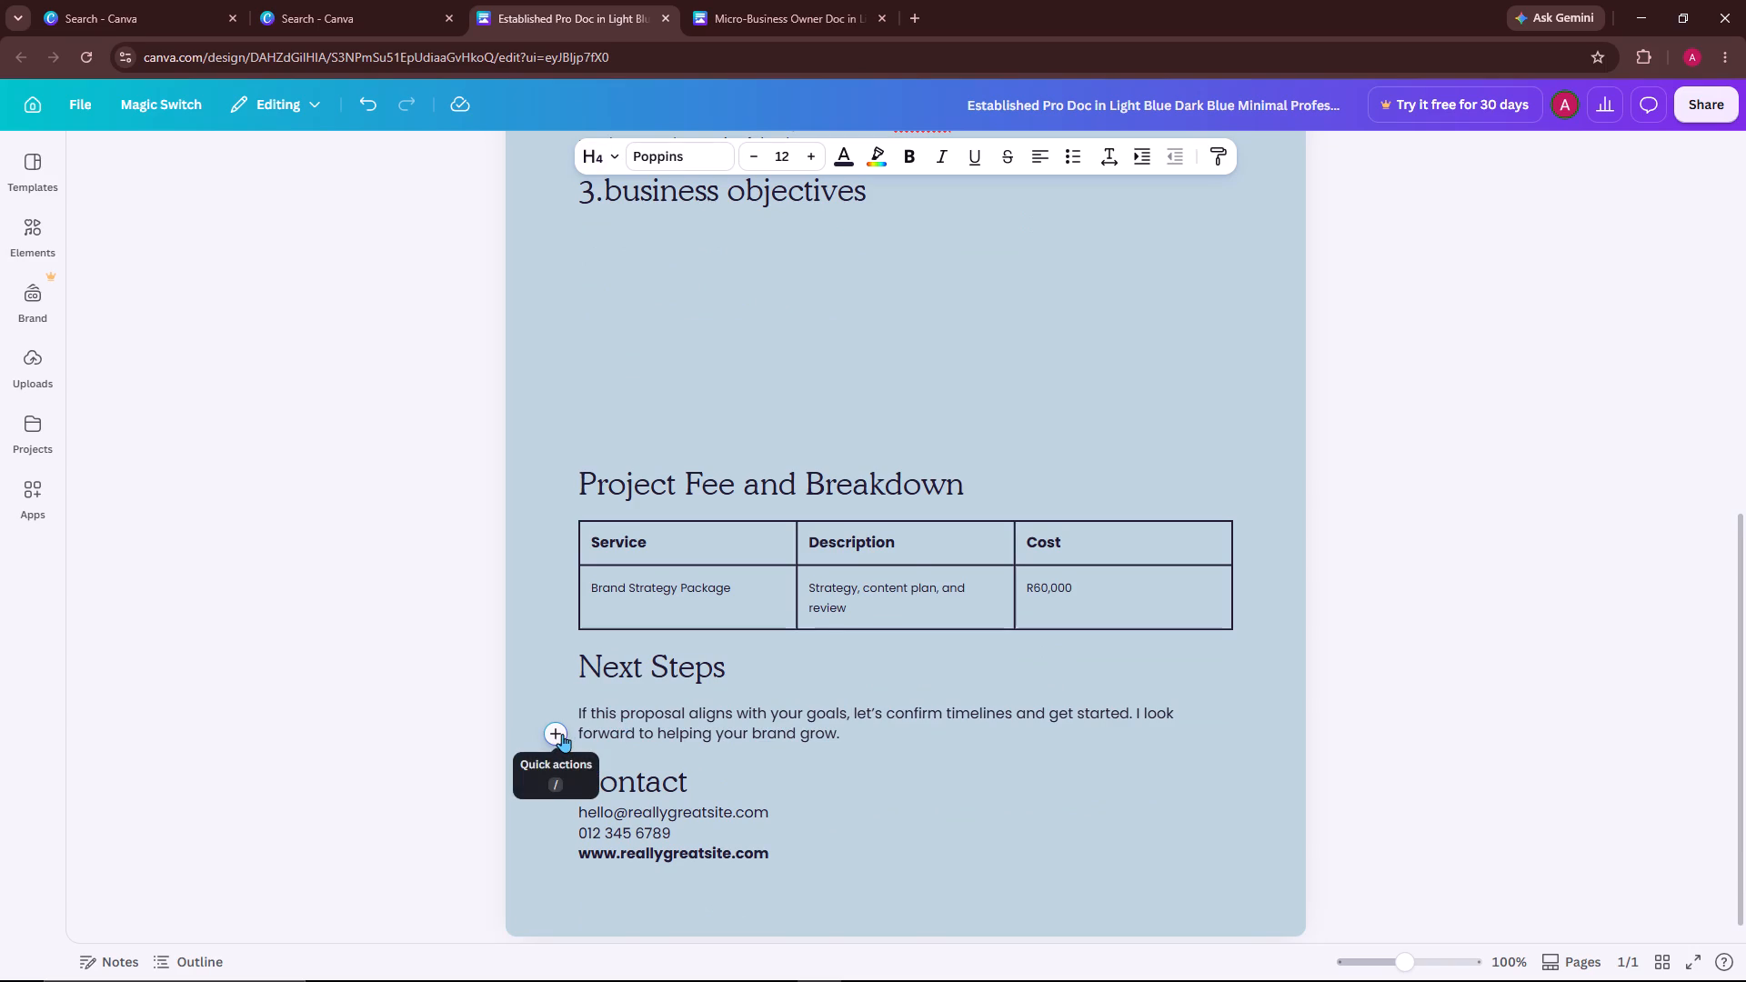
{"action": "left_click", "coordinate": [562, 734]}
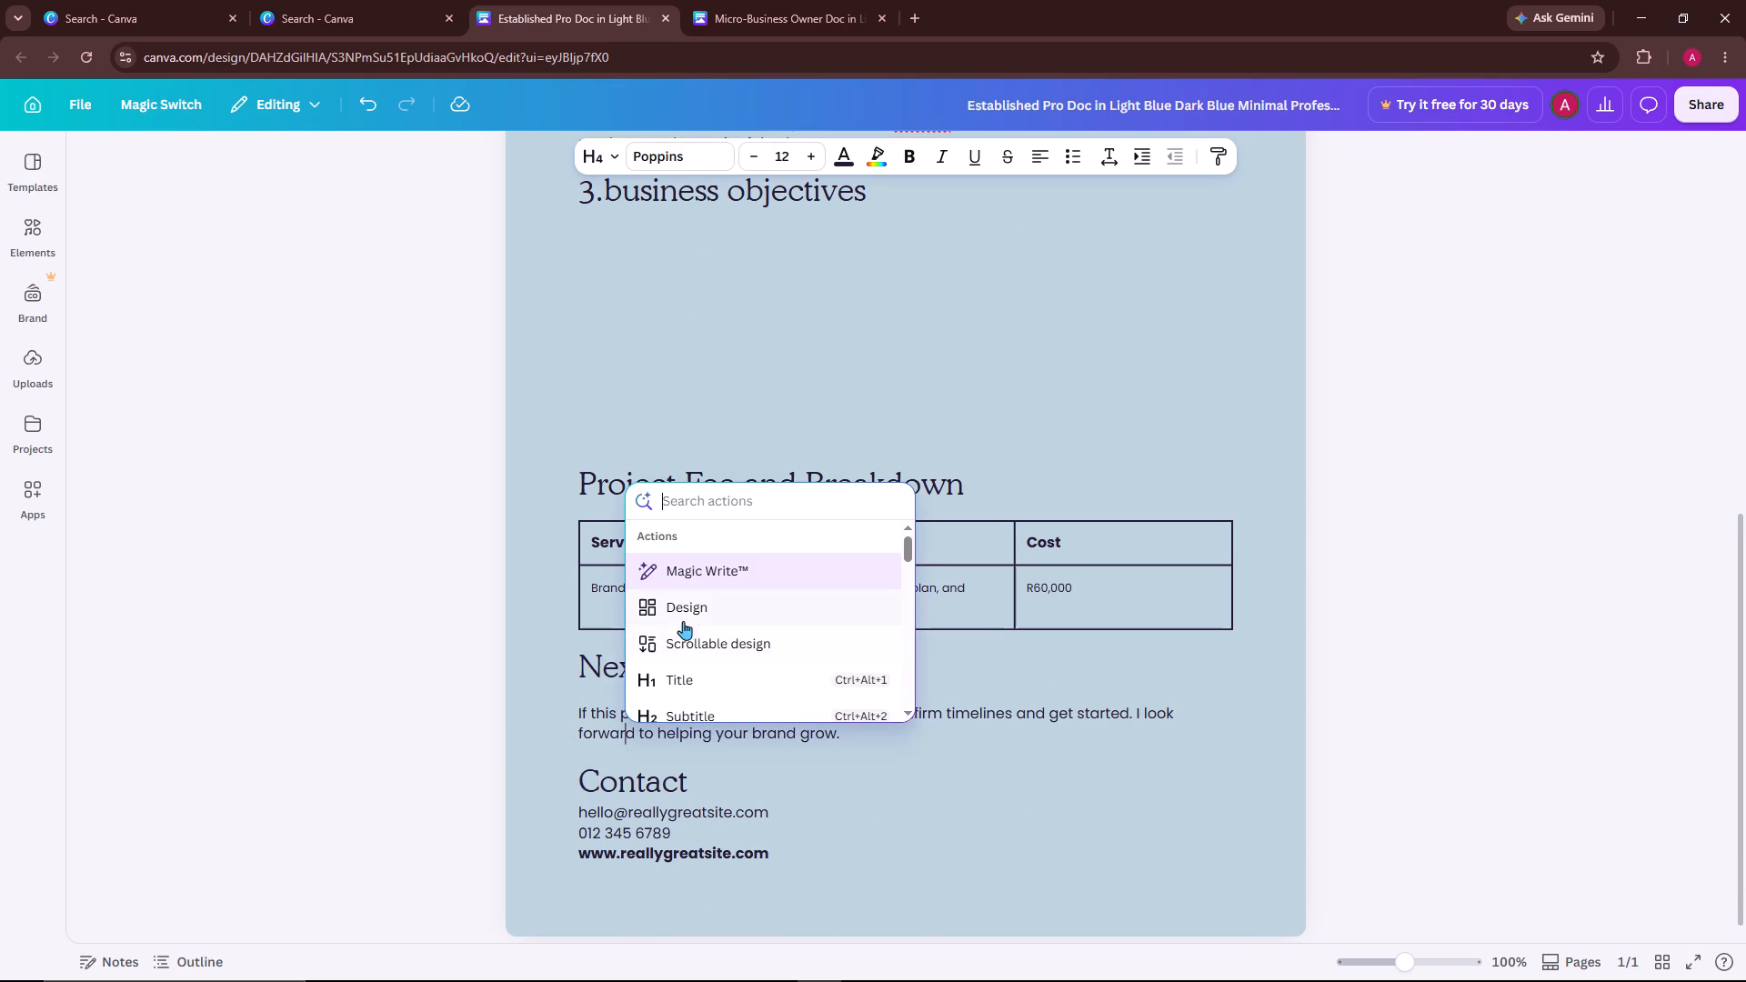
{"action": "scroll", "coordinate": [735, 612], "scroll_direction": "down", "scroll_amount": 1}
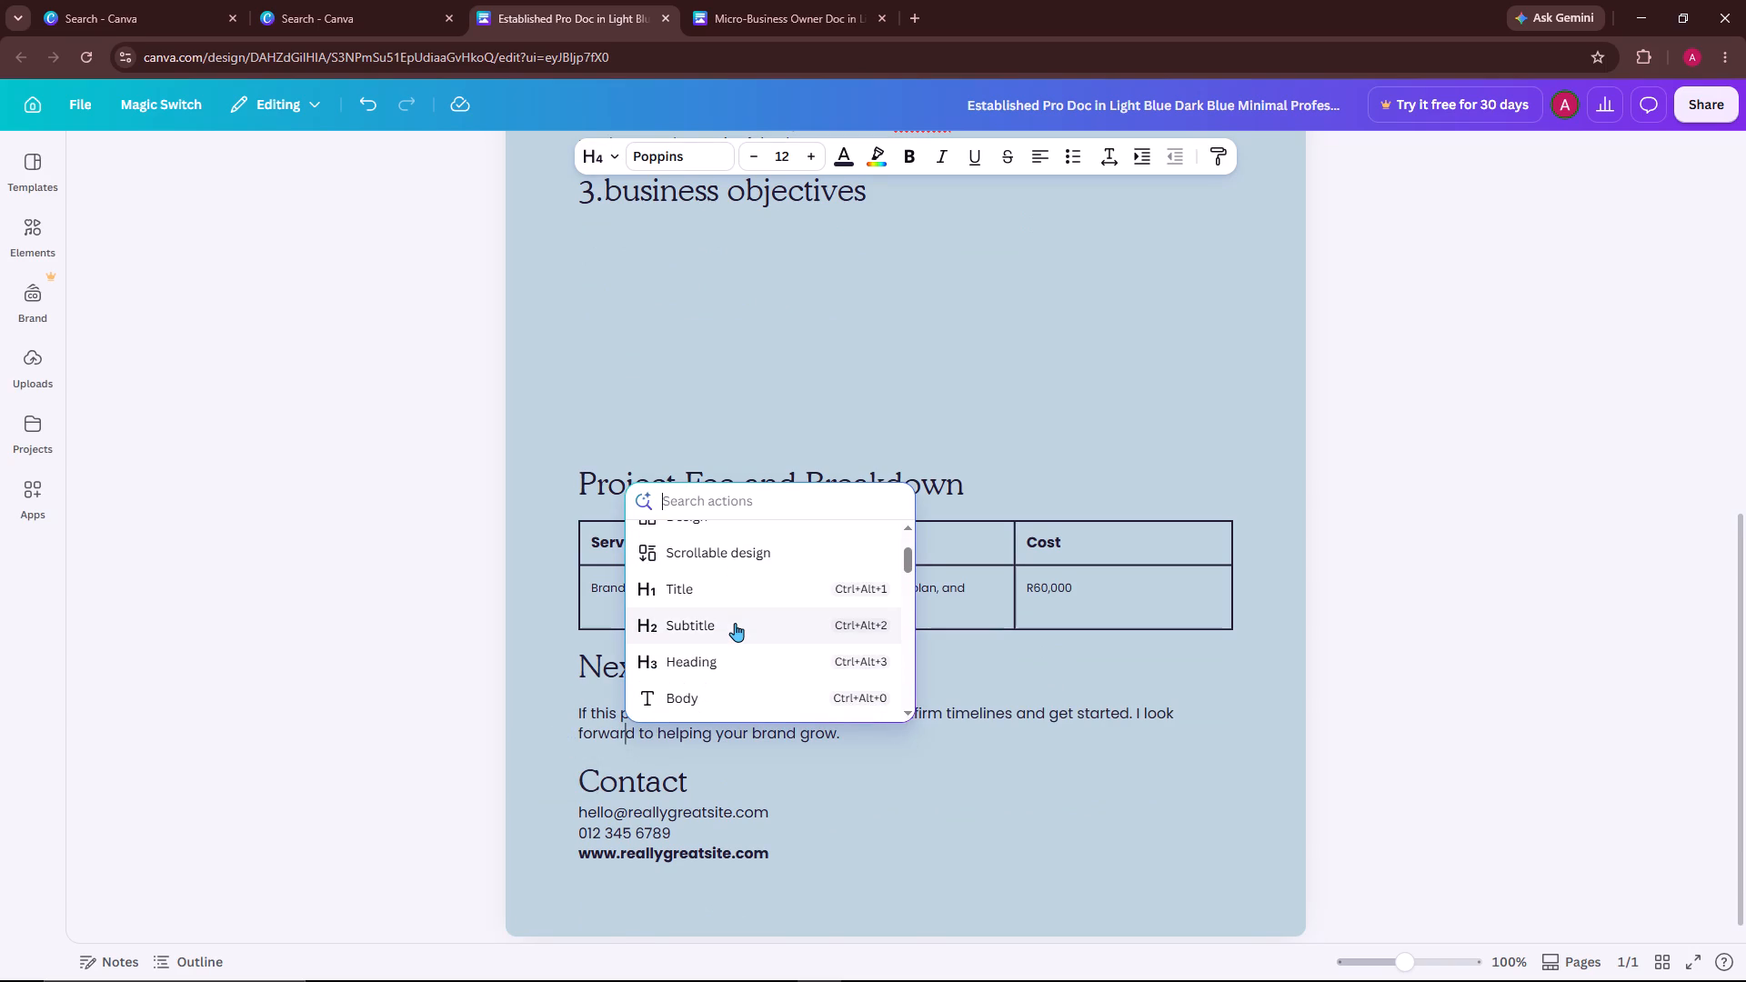
{"action": "scroll", "coordinate": [735, 630], "scroll_direction": "down", "scroll_amount": 1}
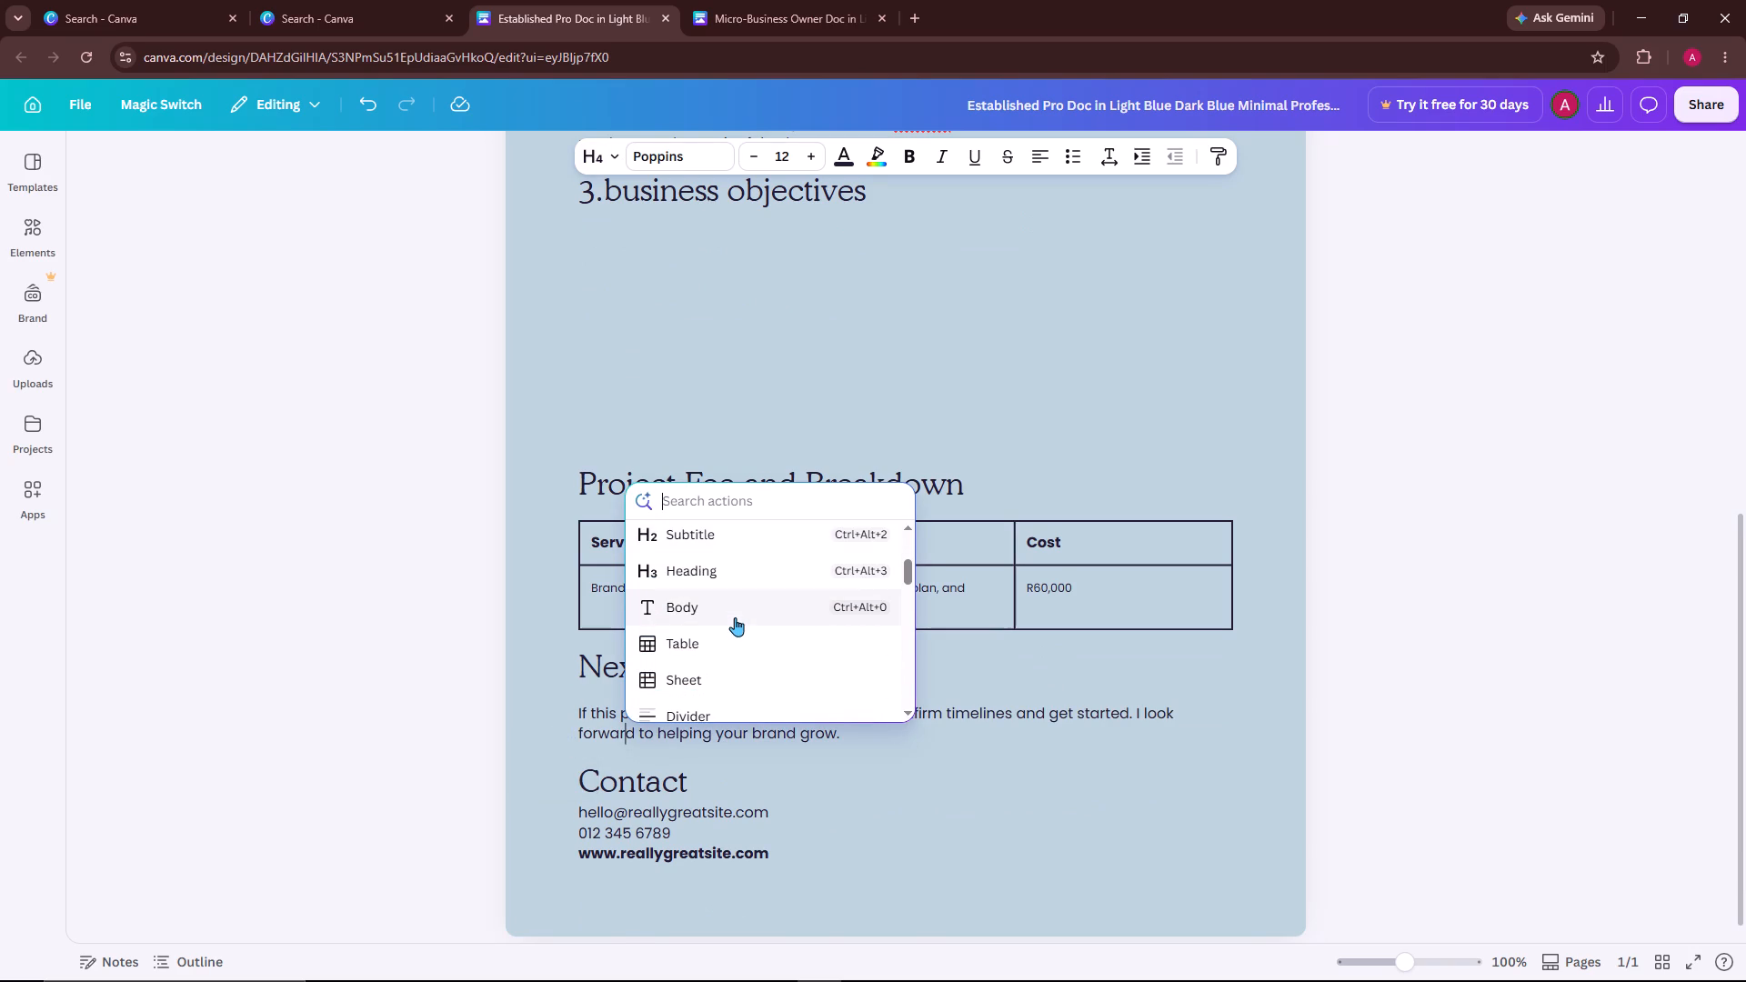
{"action": "left_click", "coordinate": [735, 617]}
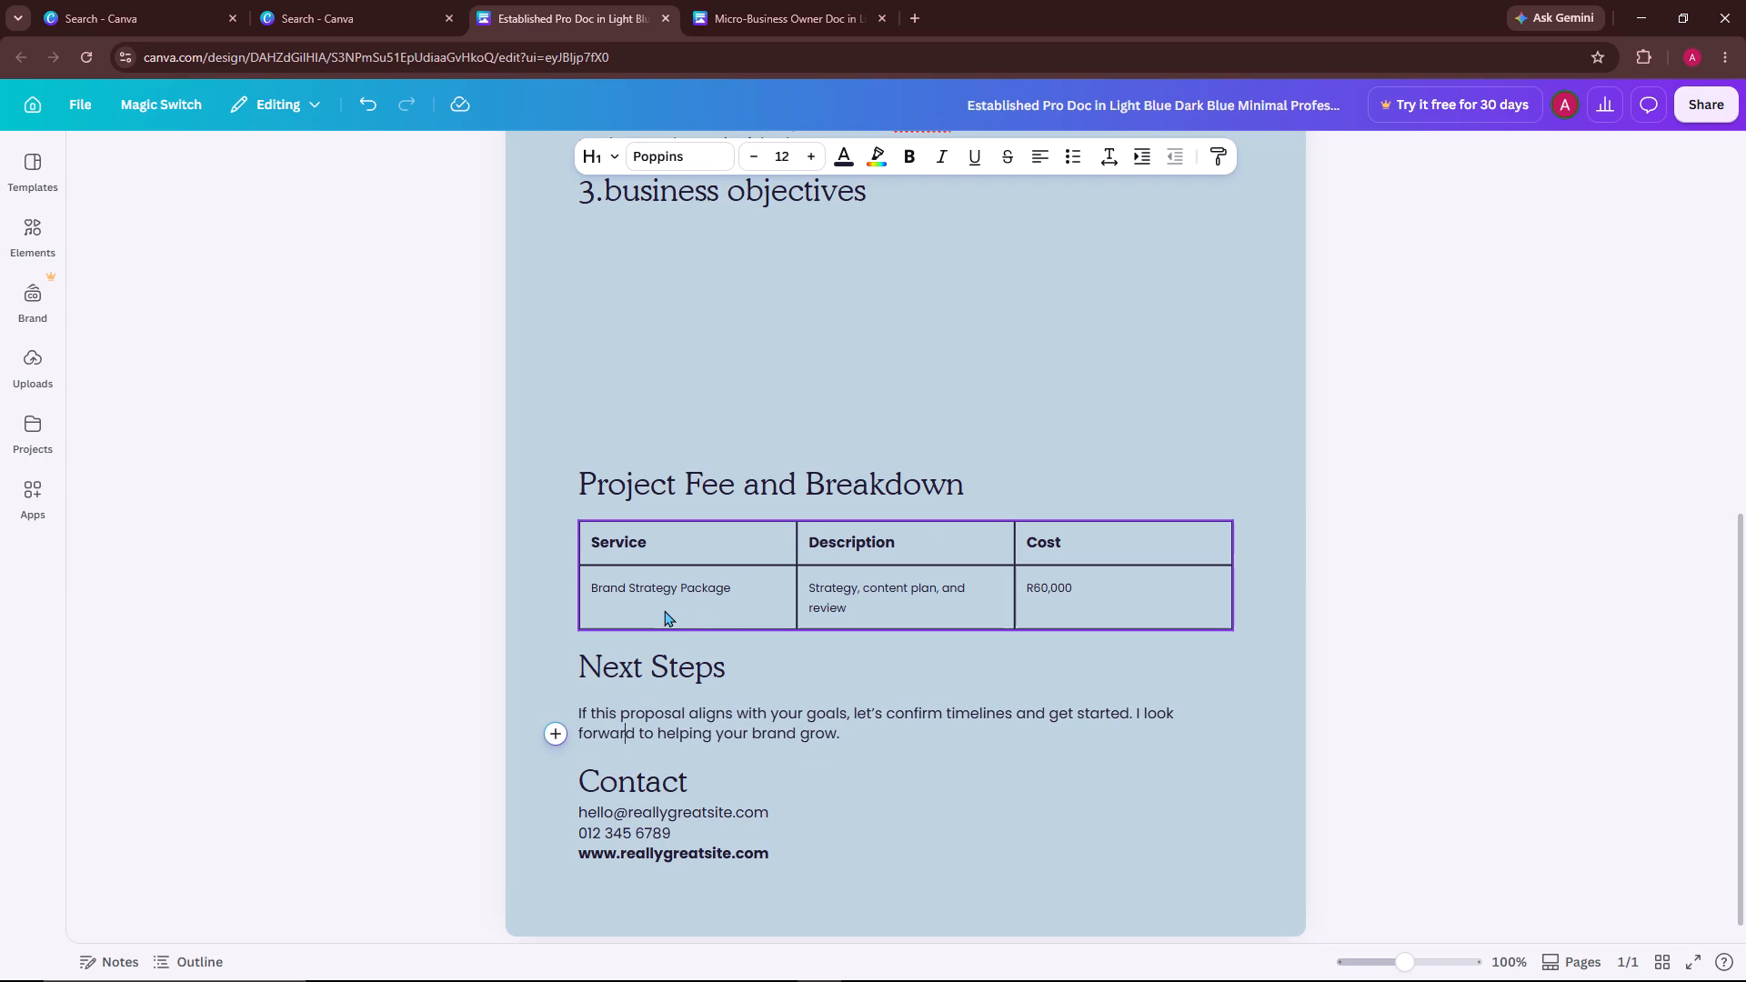
Apply the Body text style to the first blank line under the "3.business objectives" heading.
{"action": "scroll", "coordinate": [664, 610], "scroll_direction": "up", "scroll_amount": 1}
{"action": "left_click", "coordinate": [601, 350]}
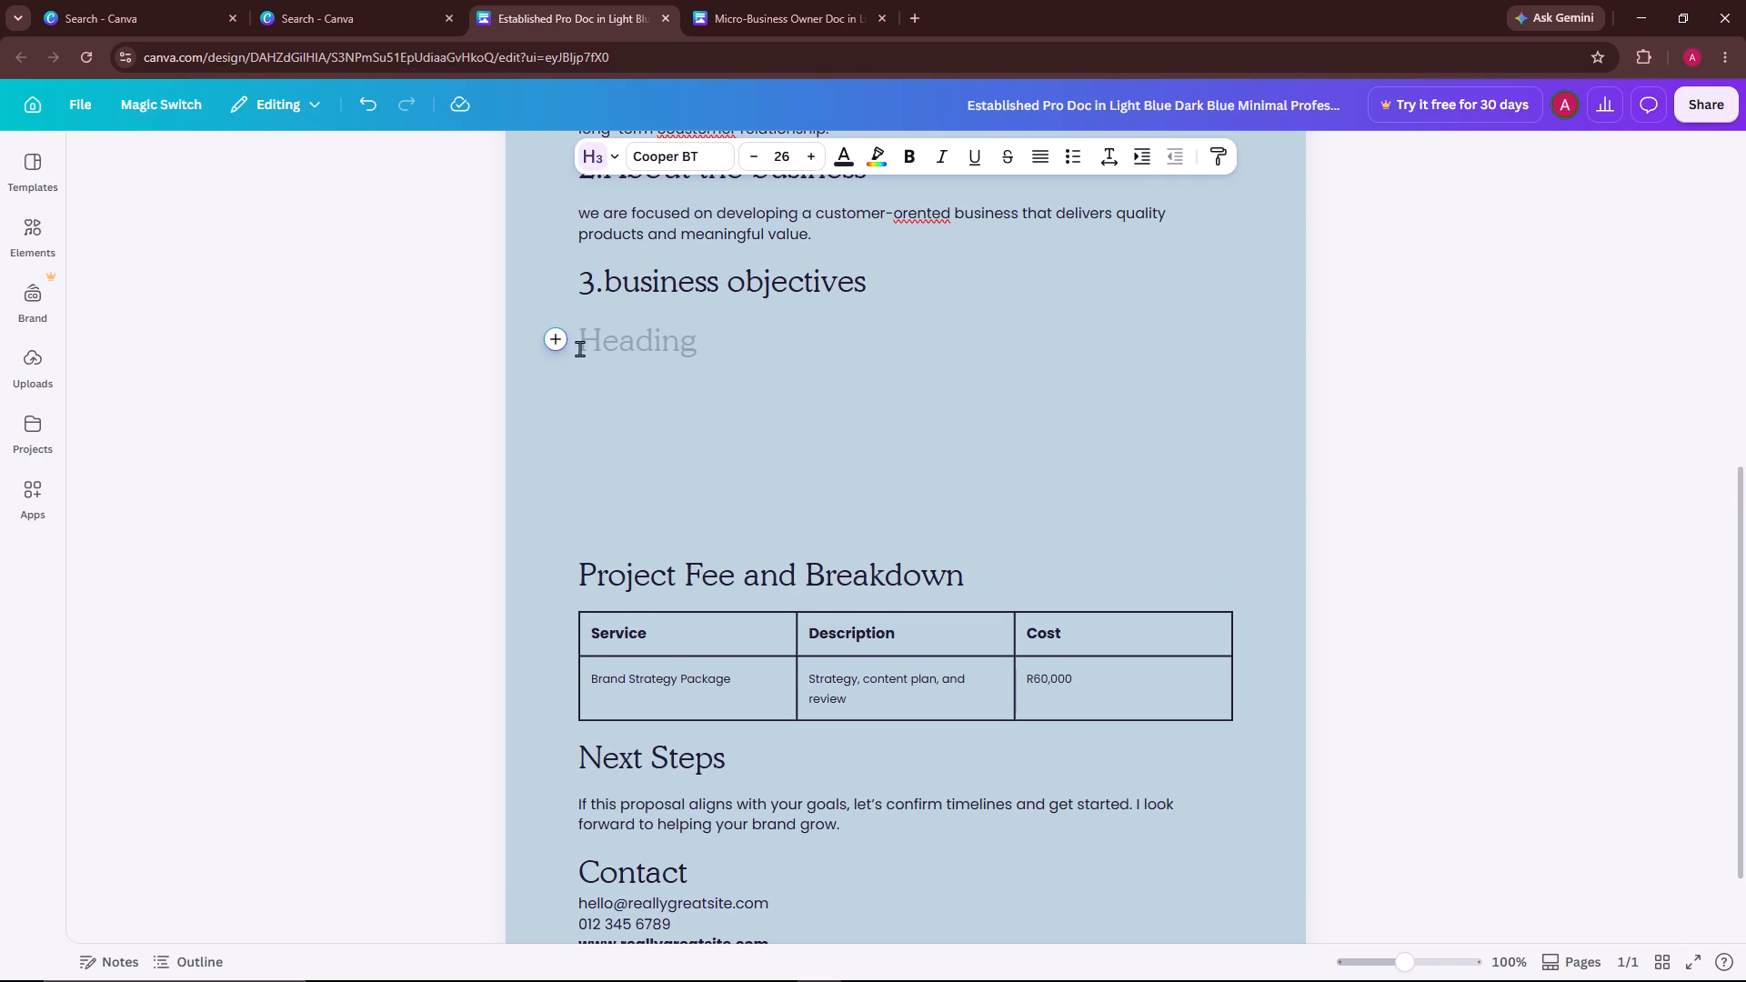
{"action": "left_click", "coordinate": [557, 340]}
{"action": "scroll", "coordinate": [631, 534], "scroll_direction": "down", "scroll_amount": 1}
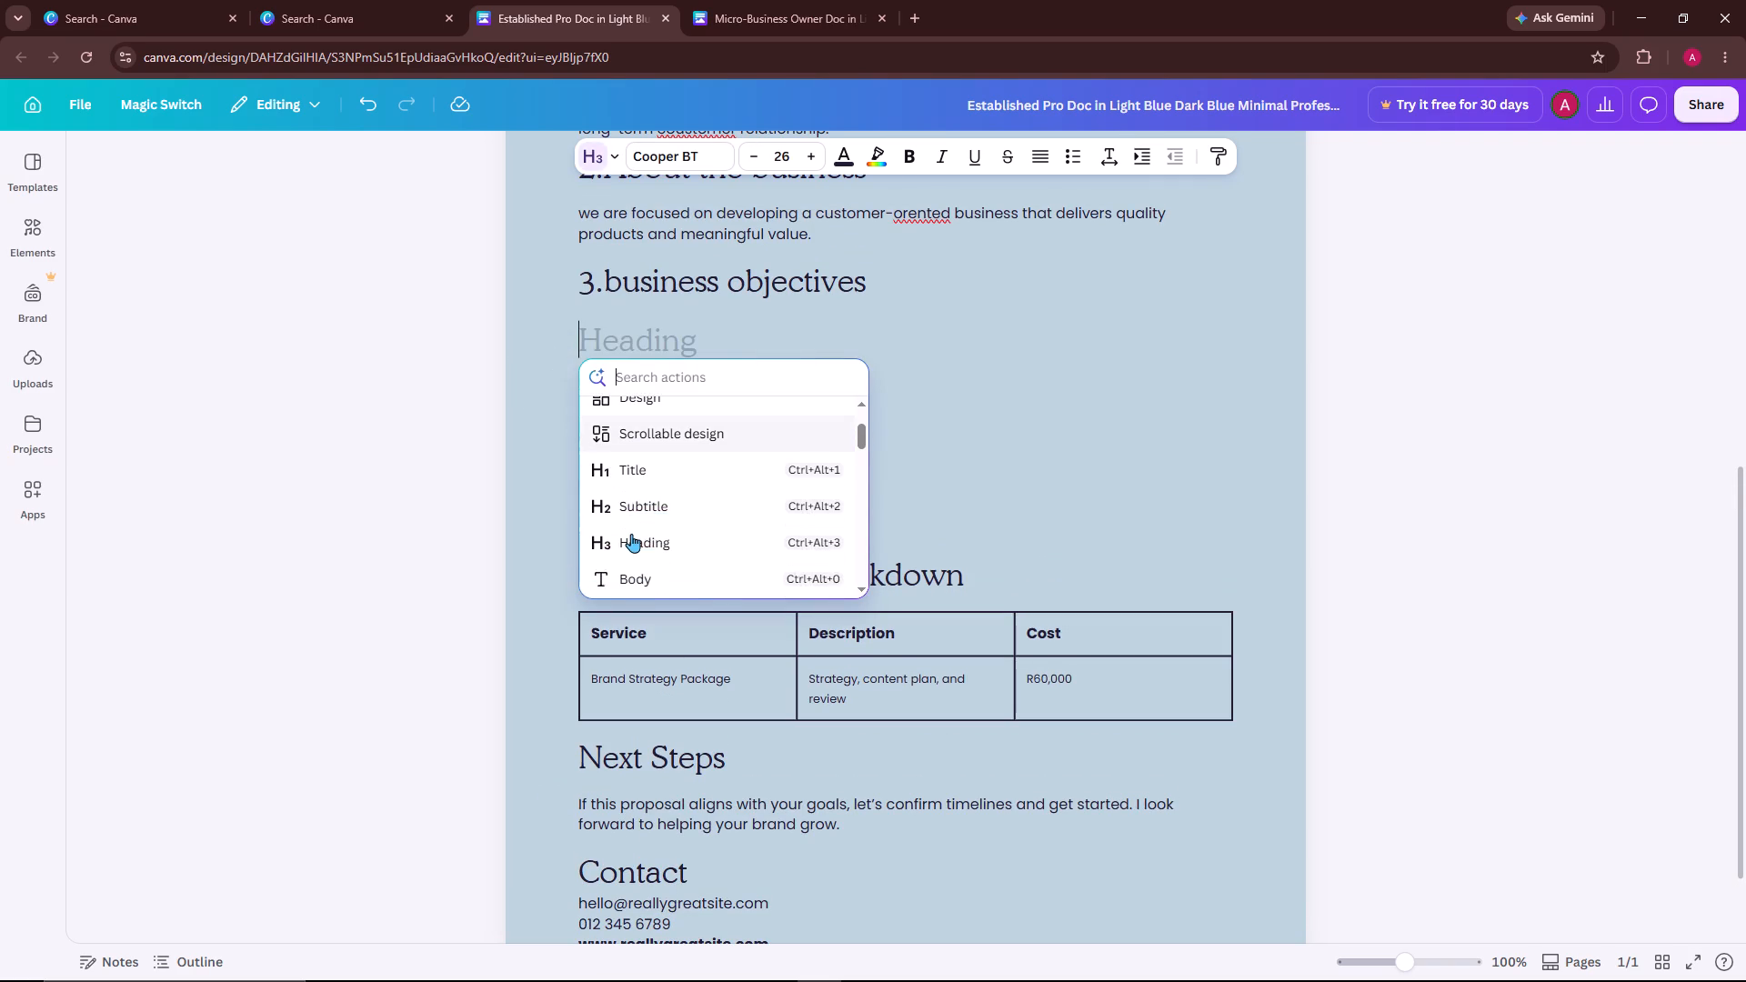
{"action": "scroll", "coordinate": [631, 534], "scroll_direction": "down", "scroll_amount": 1}
{"action": "left_click", "coordinate": [628, 491]}
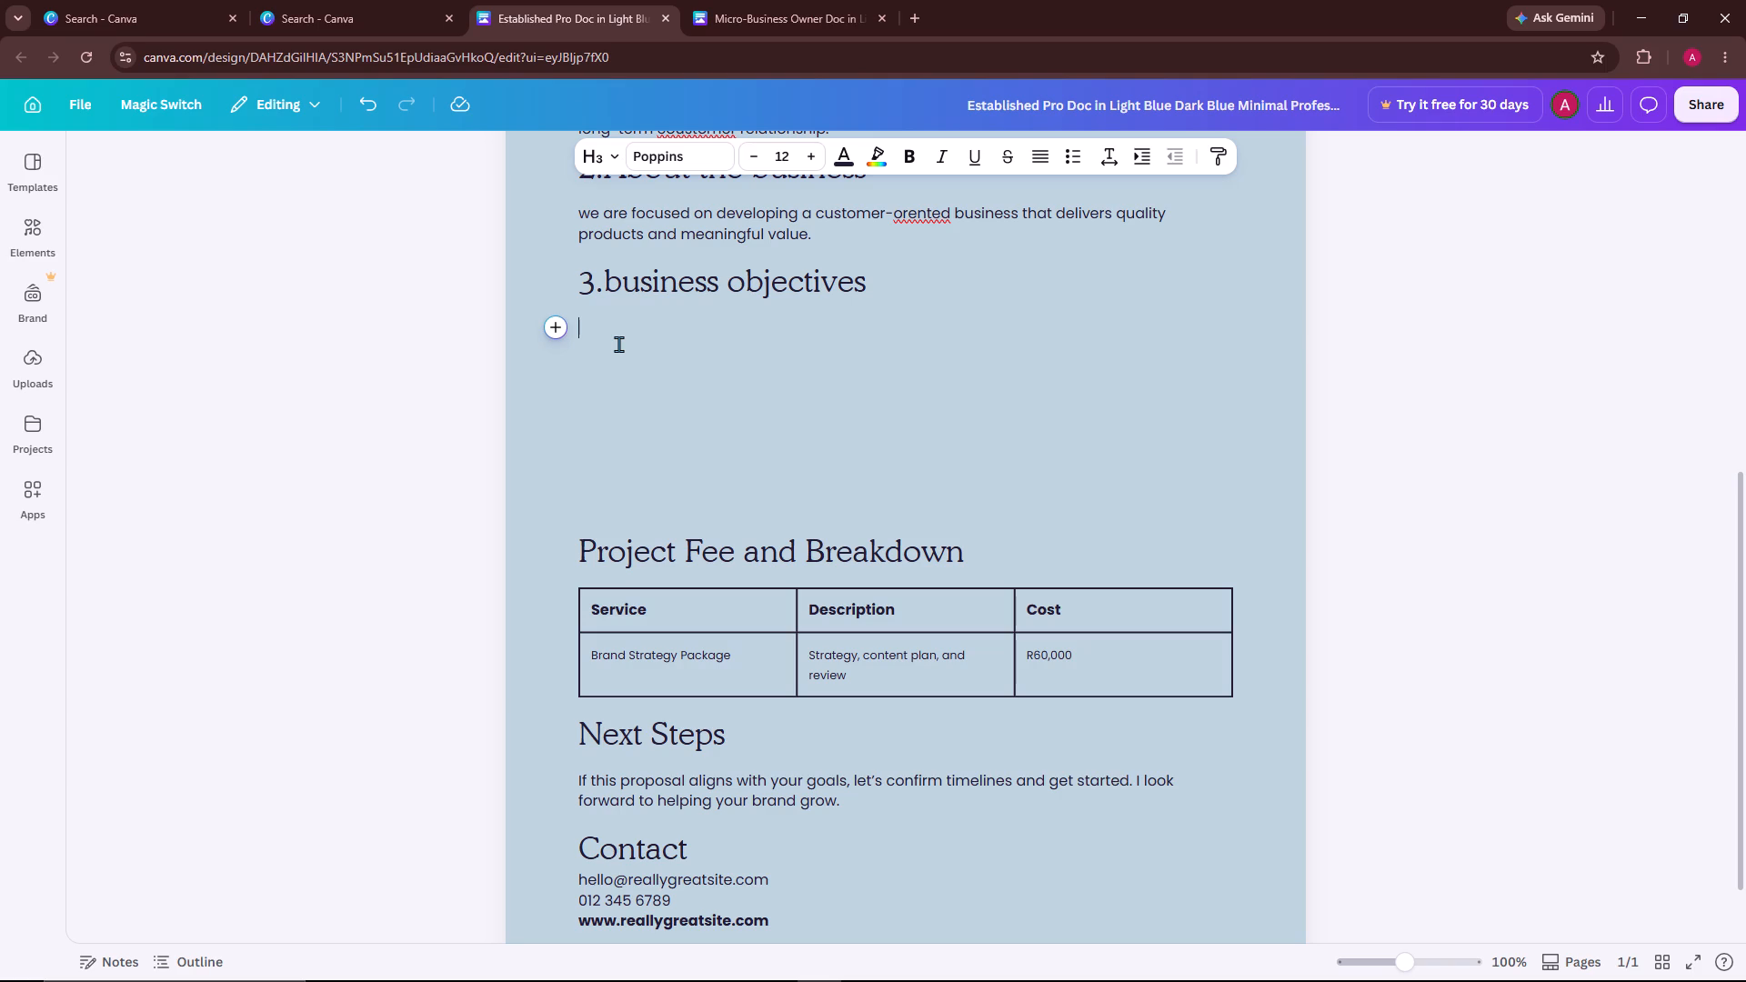
{"action": "key", "text": "period"}
{"action": "key", "text": "BackSpace"}
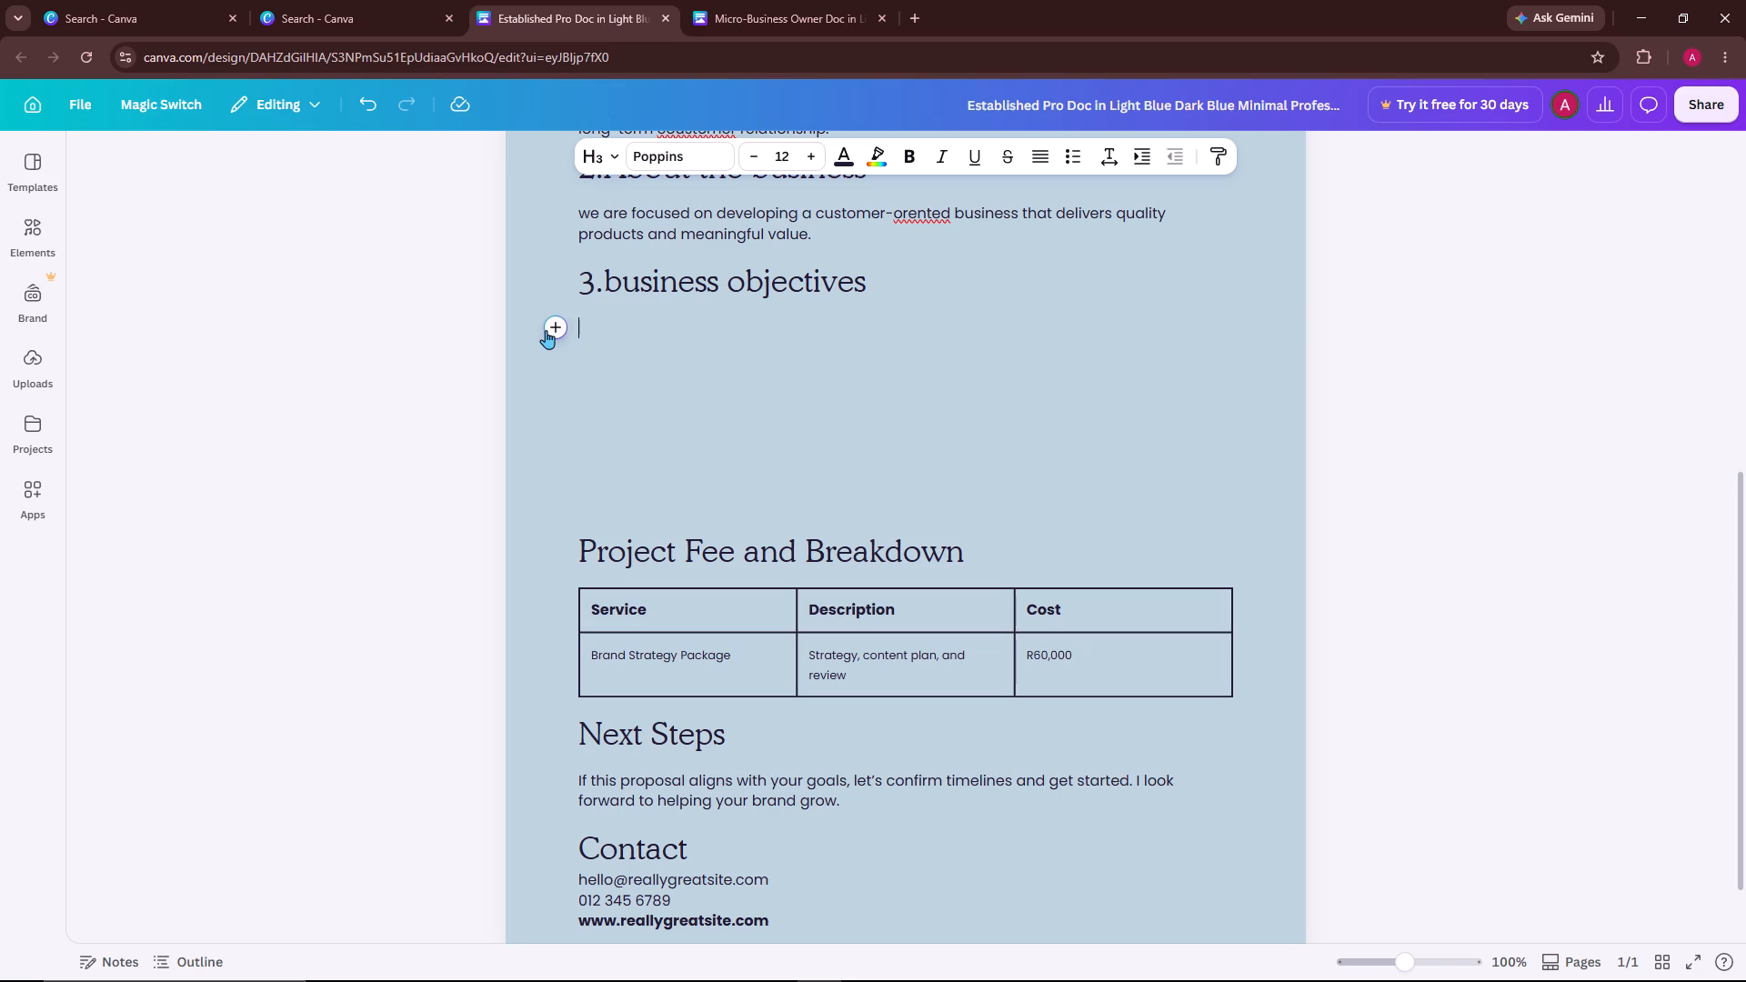
Turn the first blank line under "3.business objectives" into a bulleted list.
{"action": "left_click", "coordinate": [549, 326]}
{"action": "scroll", "coordinate": [666, 529], "scroll_direction": "down", "scroll_amount": 1}
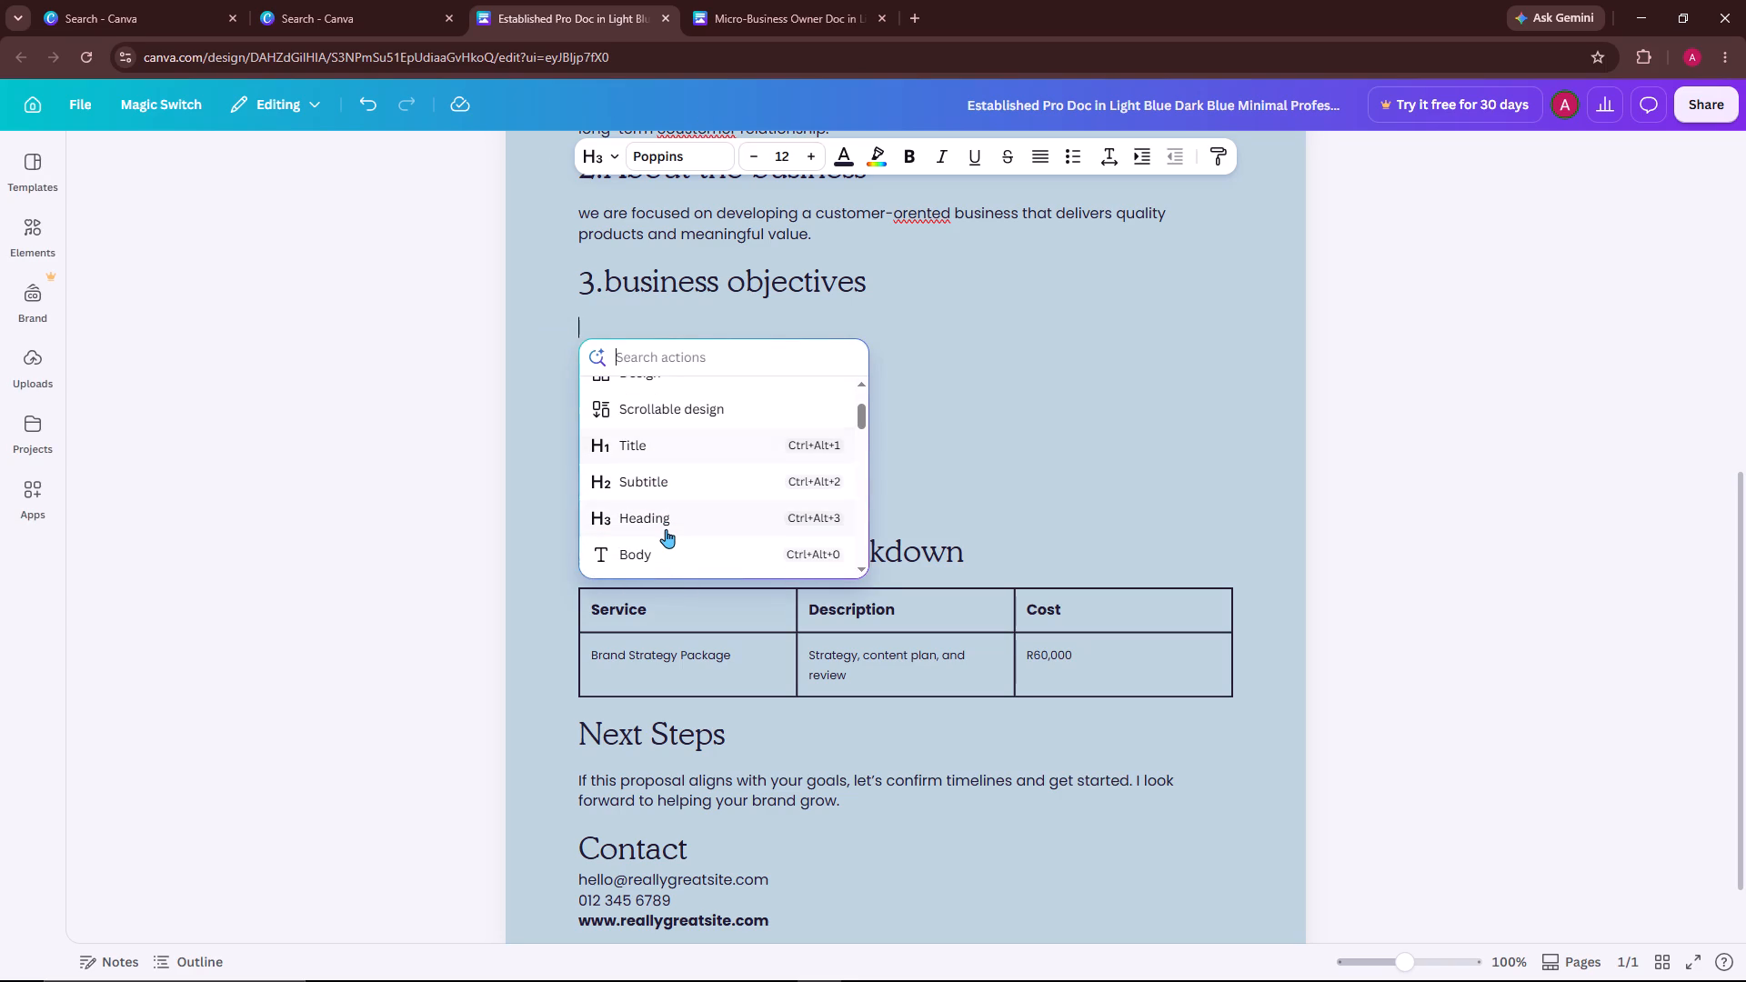
{"action": "scroll", "coordinate": [666, 529], "scroll_direction": "down", "scroll_amount": 3}
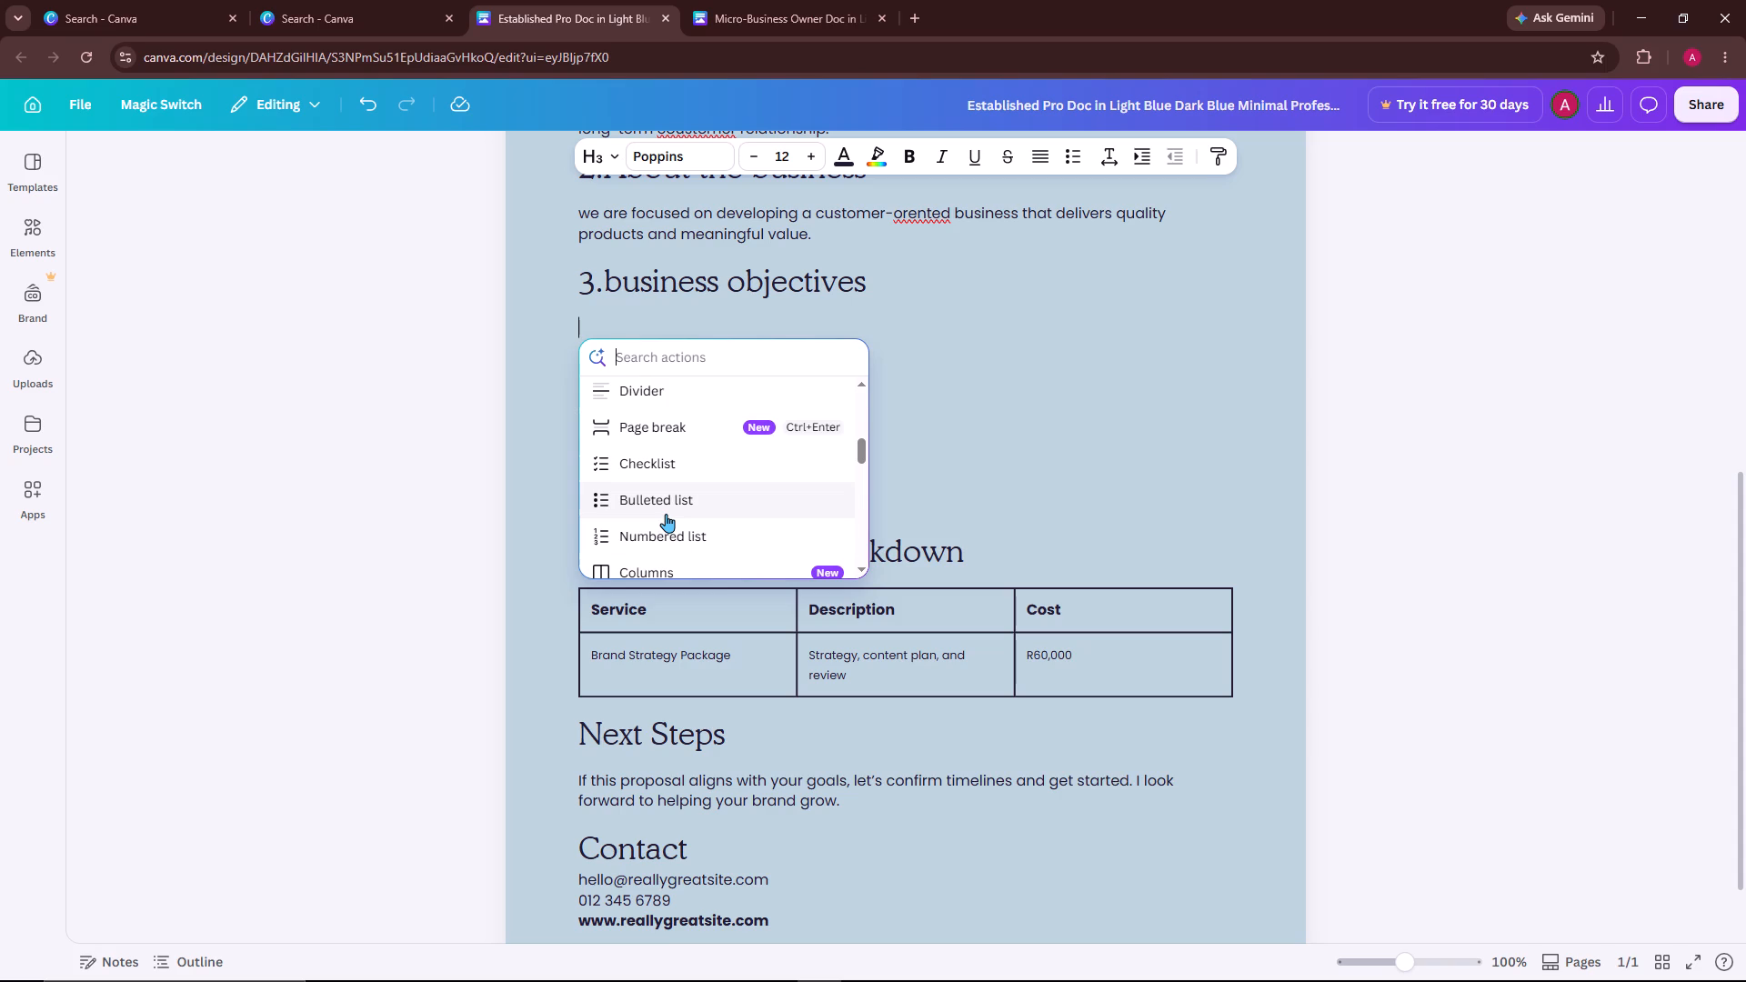
{"action": "left_click", "coordinate": [666, 514]}
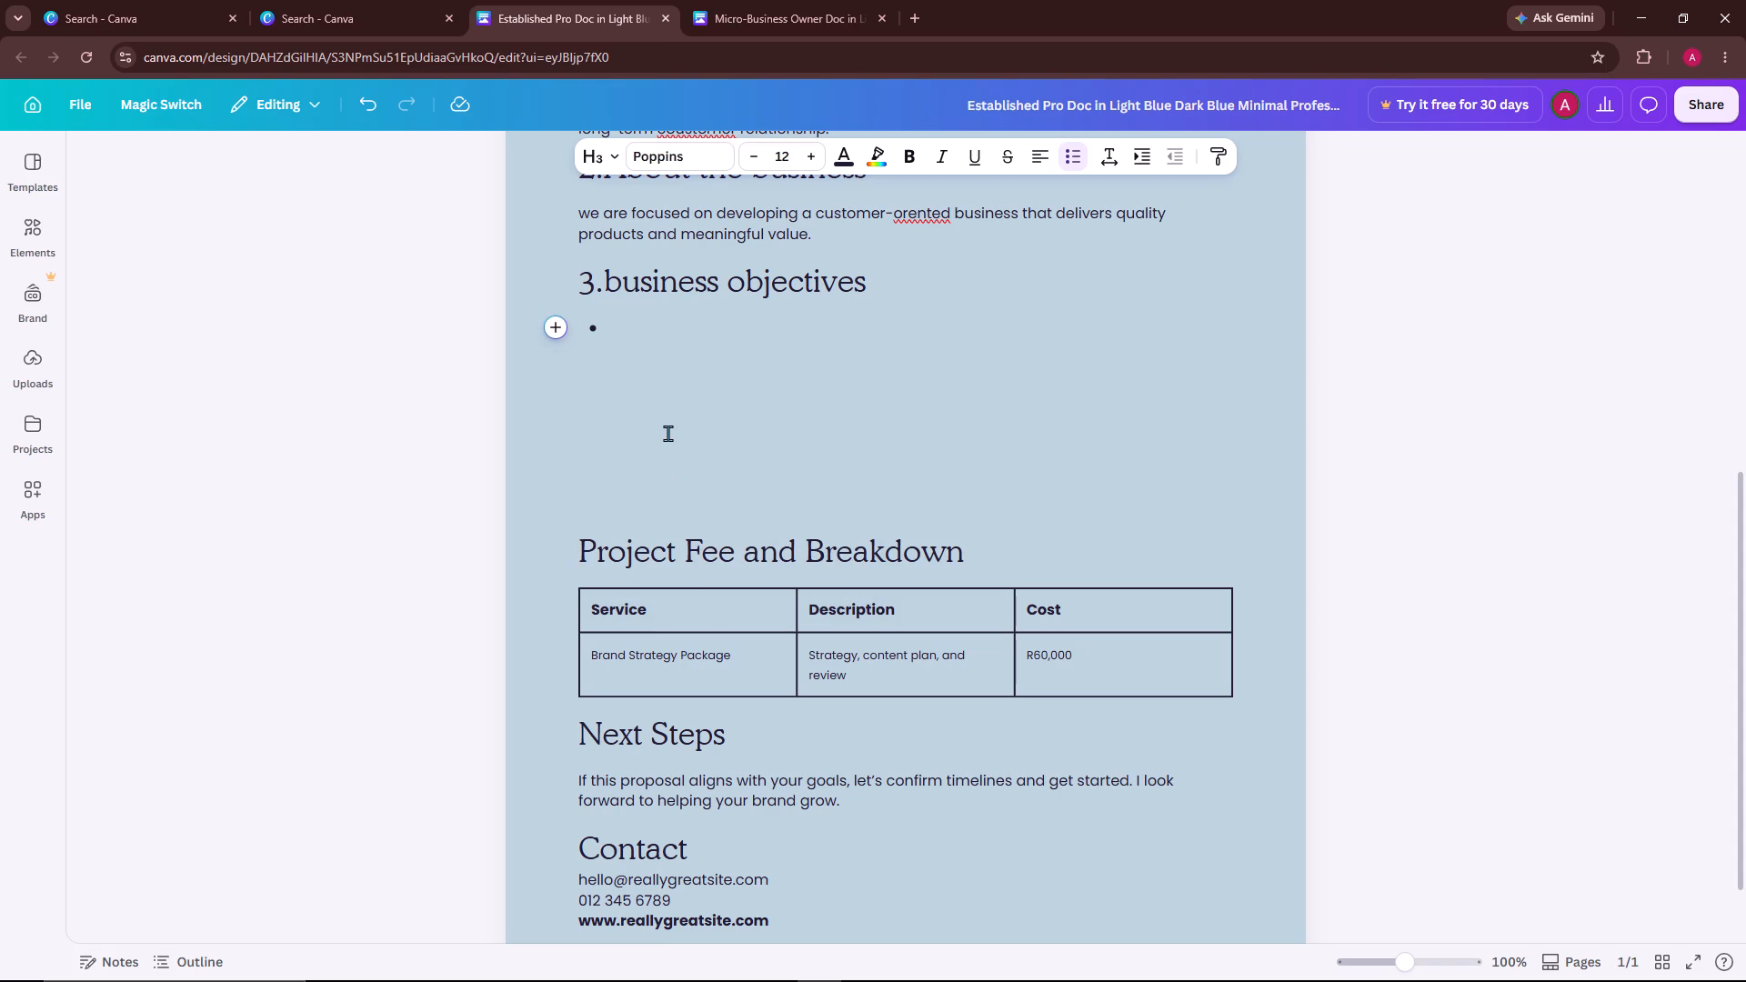
Enter "build a reconizable and trusted brand." as the first business objectives bullet.
{"action": "type", "text": "build"}
{"action": "key", "text": "space"}
{"action": "type", "text": "a"}
{"action": "key", "text": "space"}
{"action": "type", "text": "reconi"}
{"action": "type", "text": "zable"}
{"action": "key", "text": "space"}
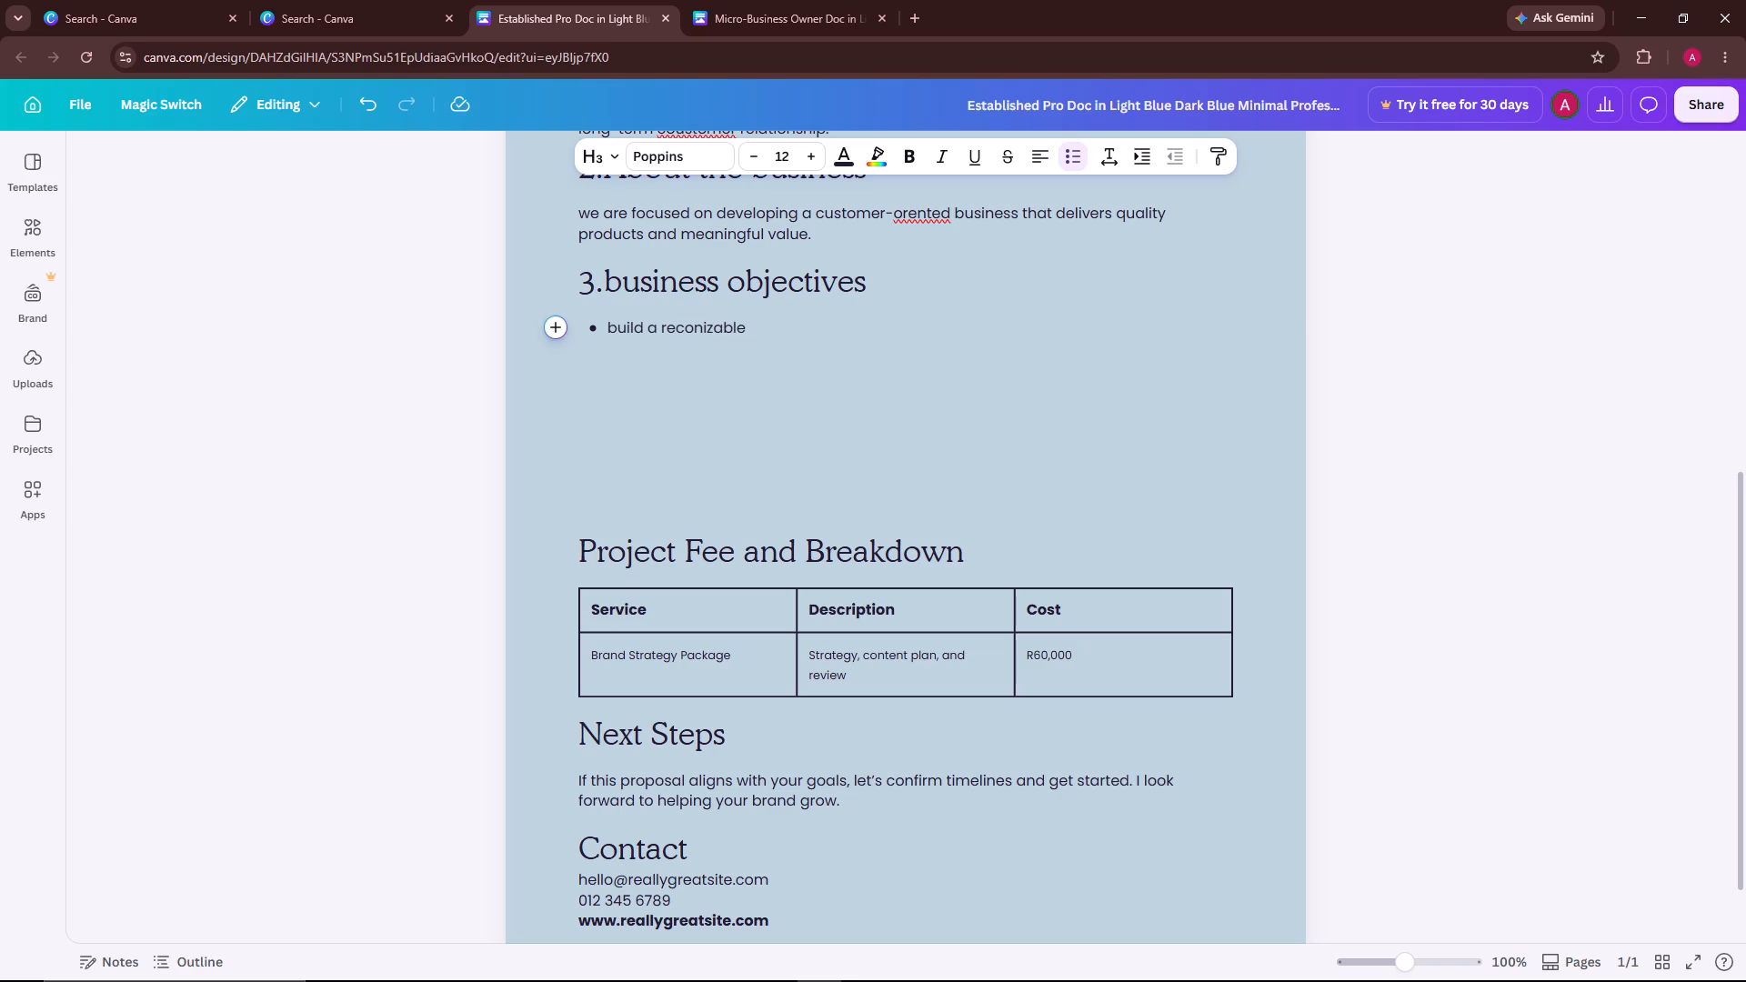
{"action": "type", "text": "and"}
{"action": "key", "text": "space"}
{"action": "type", "text": "trusted"}
{"action": "key", "text": "space"}
{"action": "type", "text": "brand"}
{"action": "key", "text": "period"}
Add a second business objectives bullet reading "increase product awerness and visibility.".
{"action": "key", "text": "Return"}
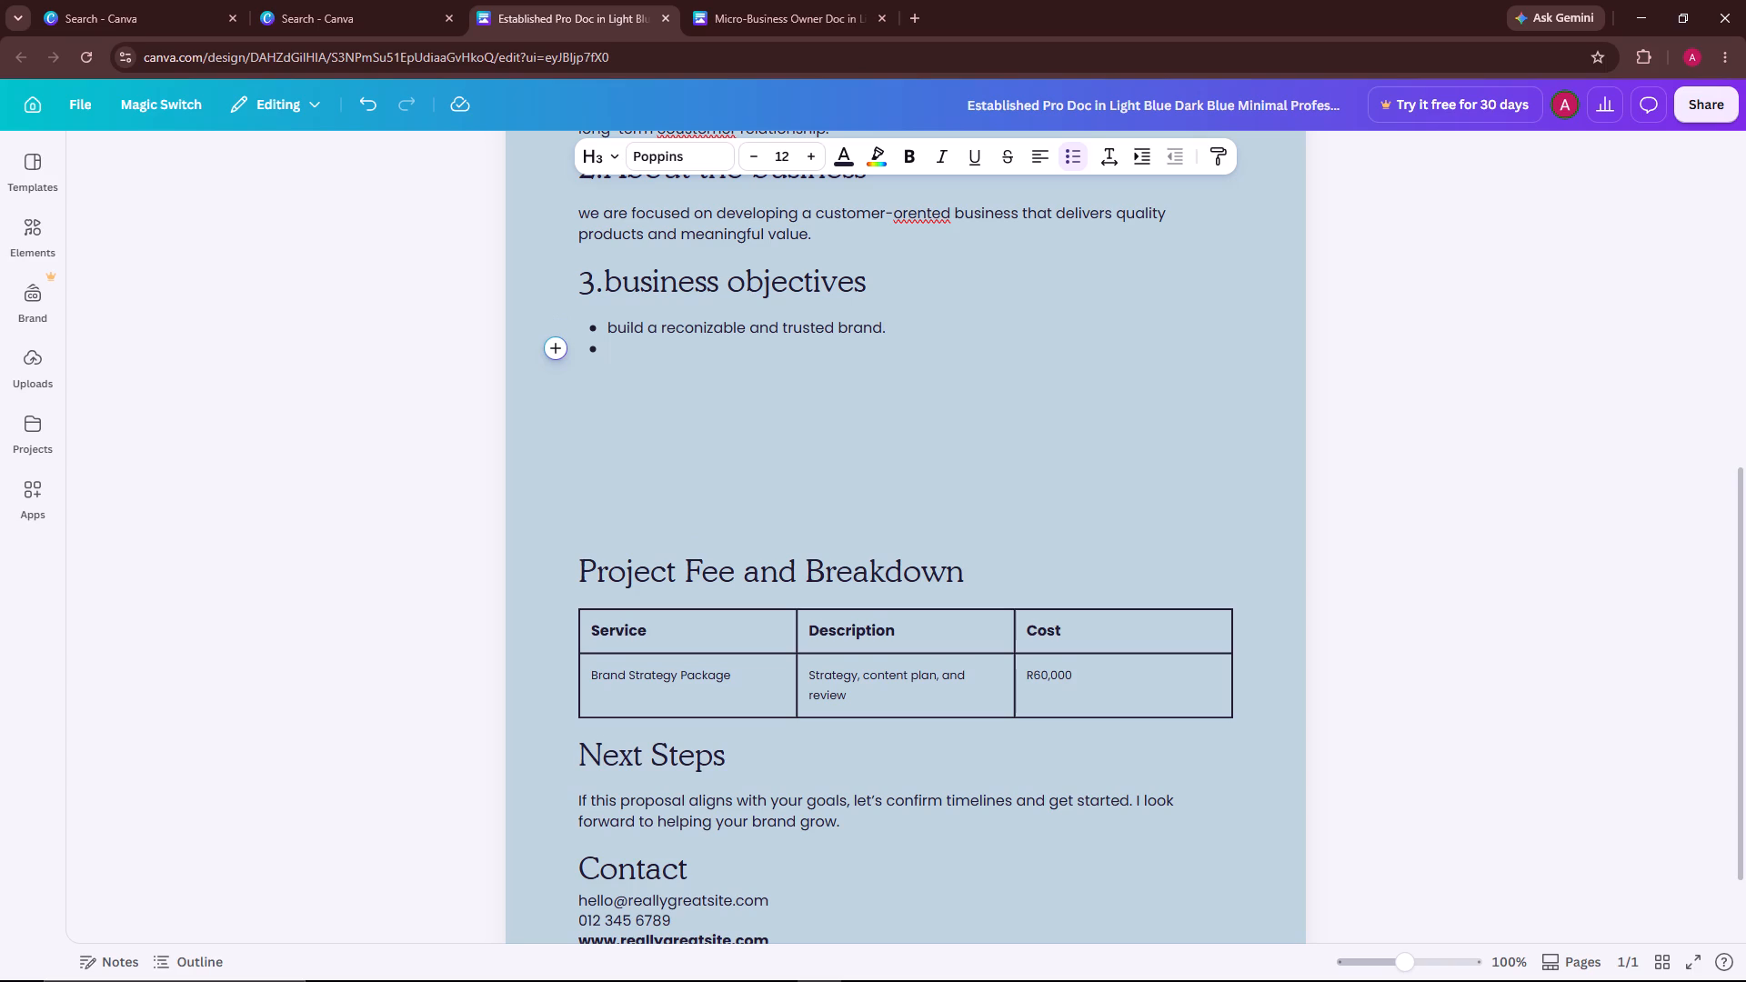
{"action": "type", "text": "in"}
{"action": "type", "text": "cr"}
{"action": "type", "text": "eas"}
{"action": "type", "text": "e product"}
{"action": "key", "text": "space"}
{"action": "type", "text": "awer"}
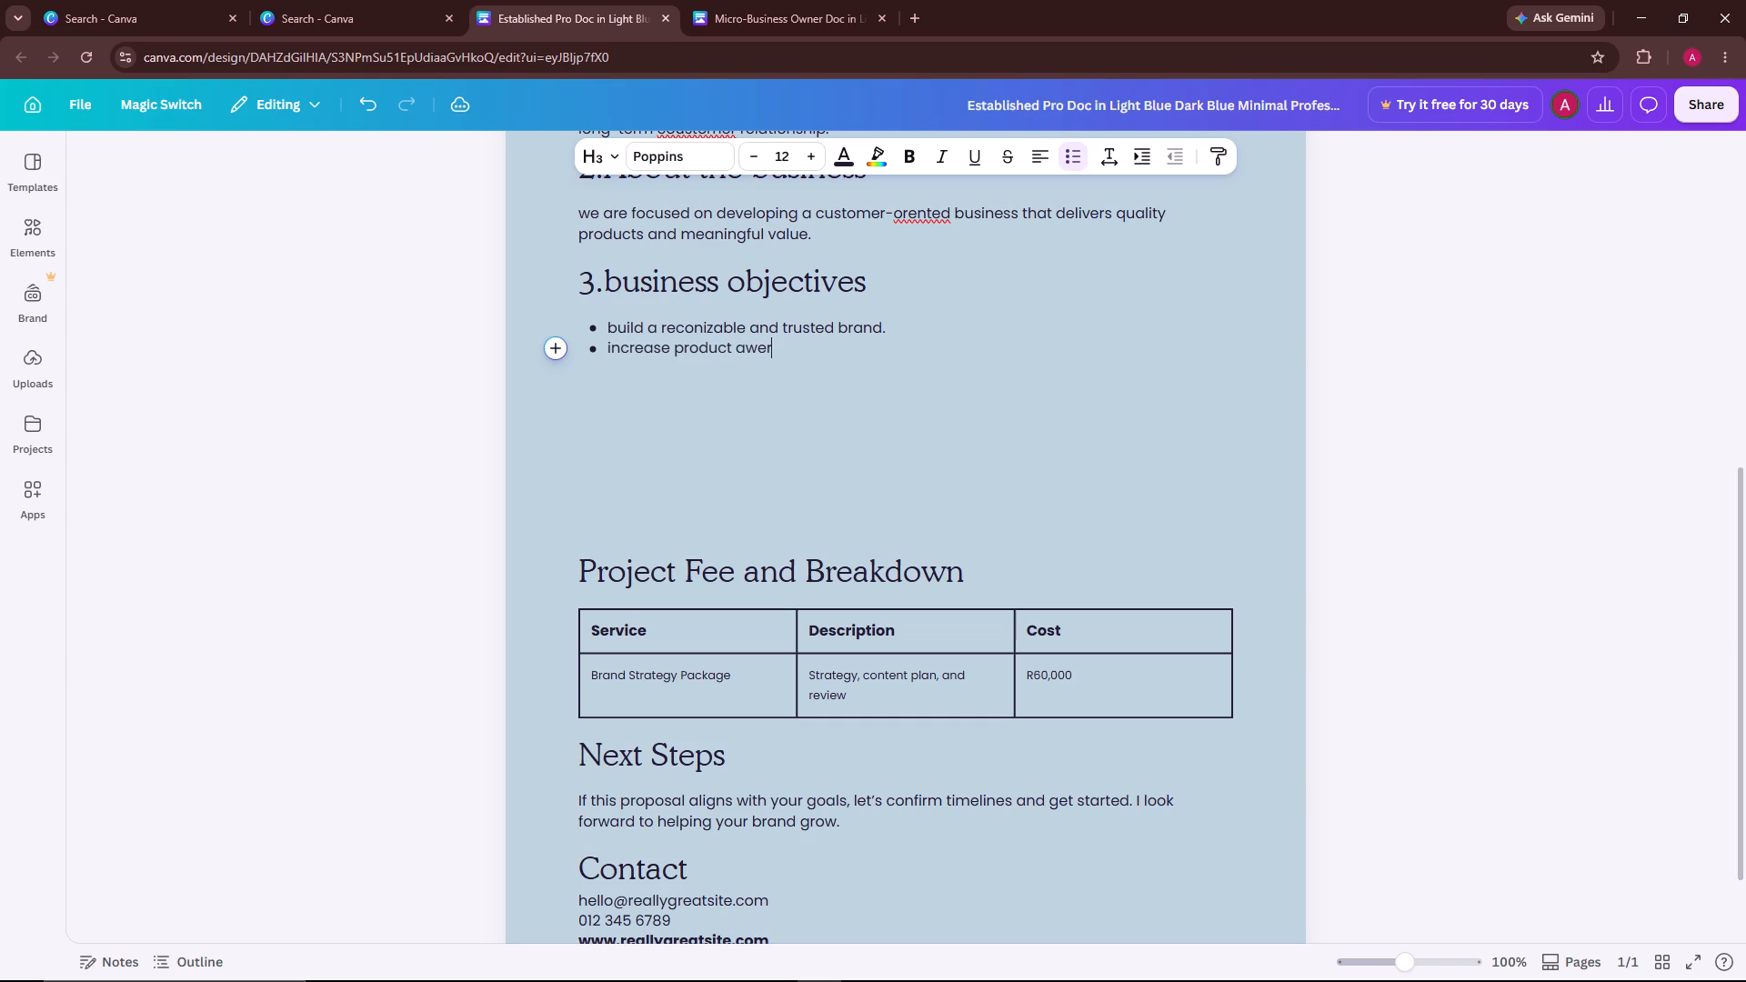
{"action": "key", "text": "m"}
{"action": "key", "text": "BackSpace"}
{"action": "type", "text": "ness"}
{"action": "key", "text": "space"}
{"action": "type", "text": "and"}
{"action": "key", "text": "space"}
{"action": "type", "text": "vi"}
{"action": "key", "text": "i"}
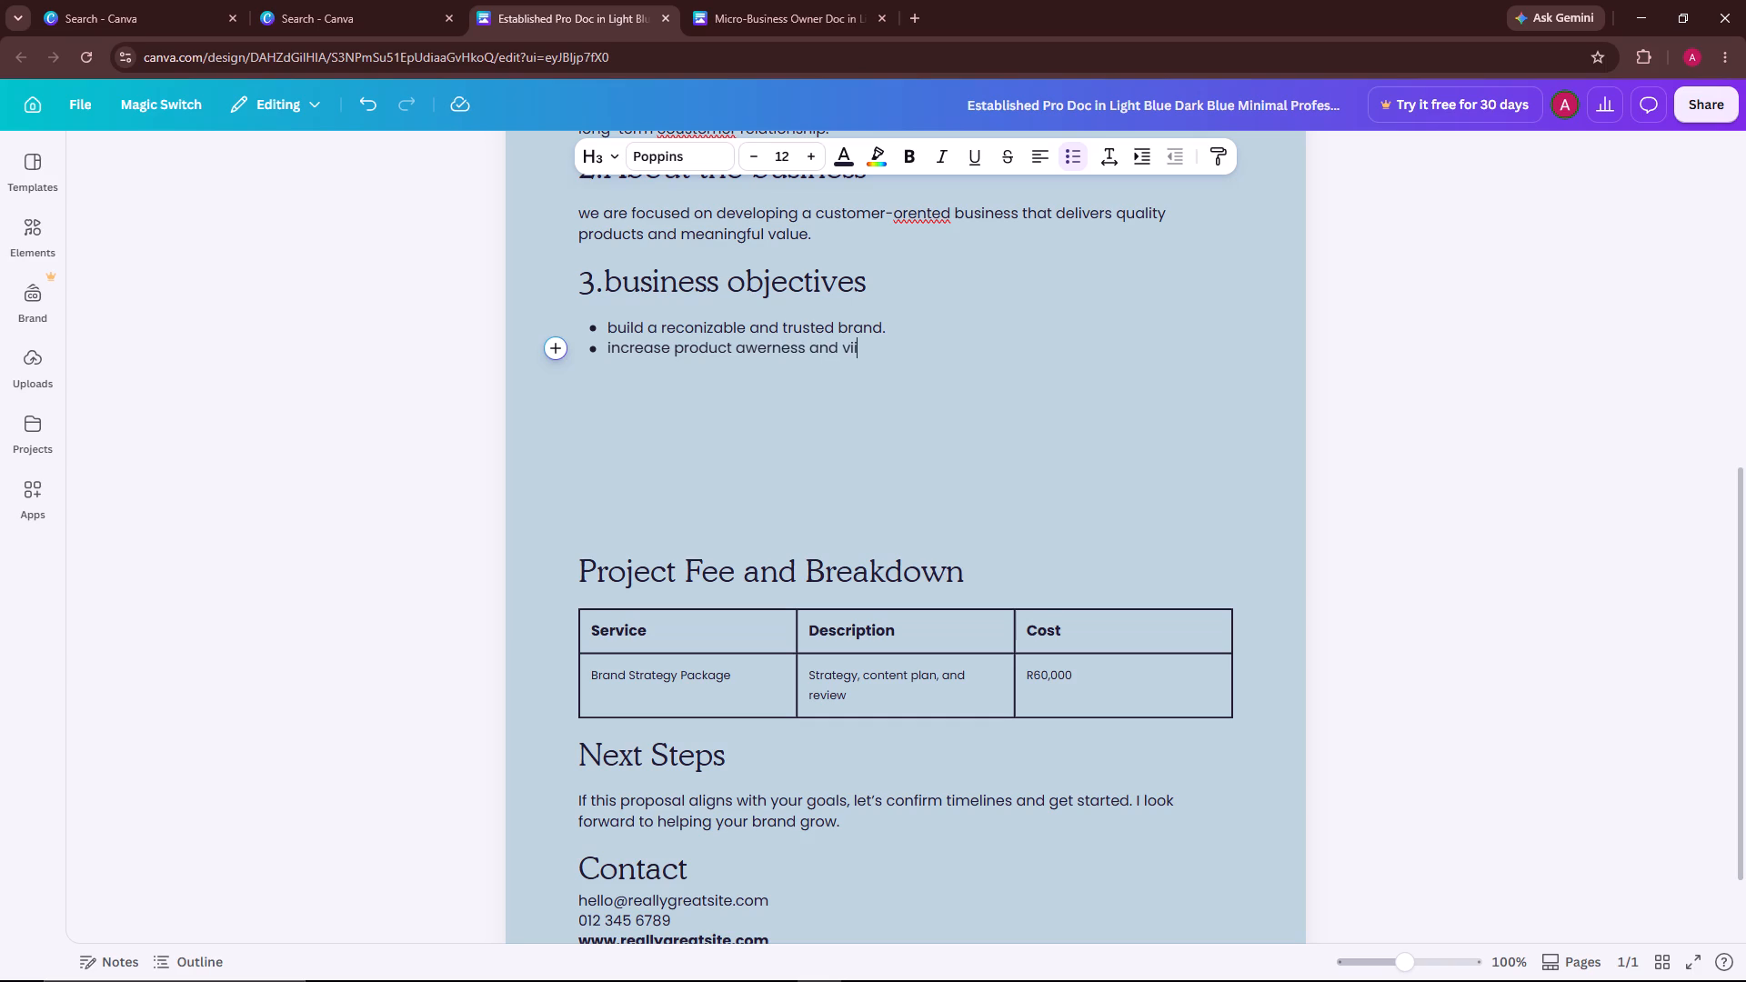
{"action": "key", "text": "BackSpace"}
{"action": "type", "text": "si"}
{"action": "key", "text": "b"}
{"action": "type", "text": "ility"}
{"action": "key", "text": "period"}
Add a third business objectives bullet reading "attrract new customer and retain existing ones.".
{"action": "key", "text": "Return"}
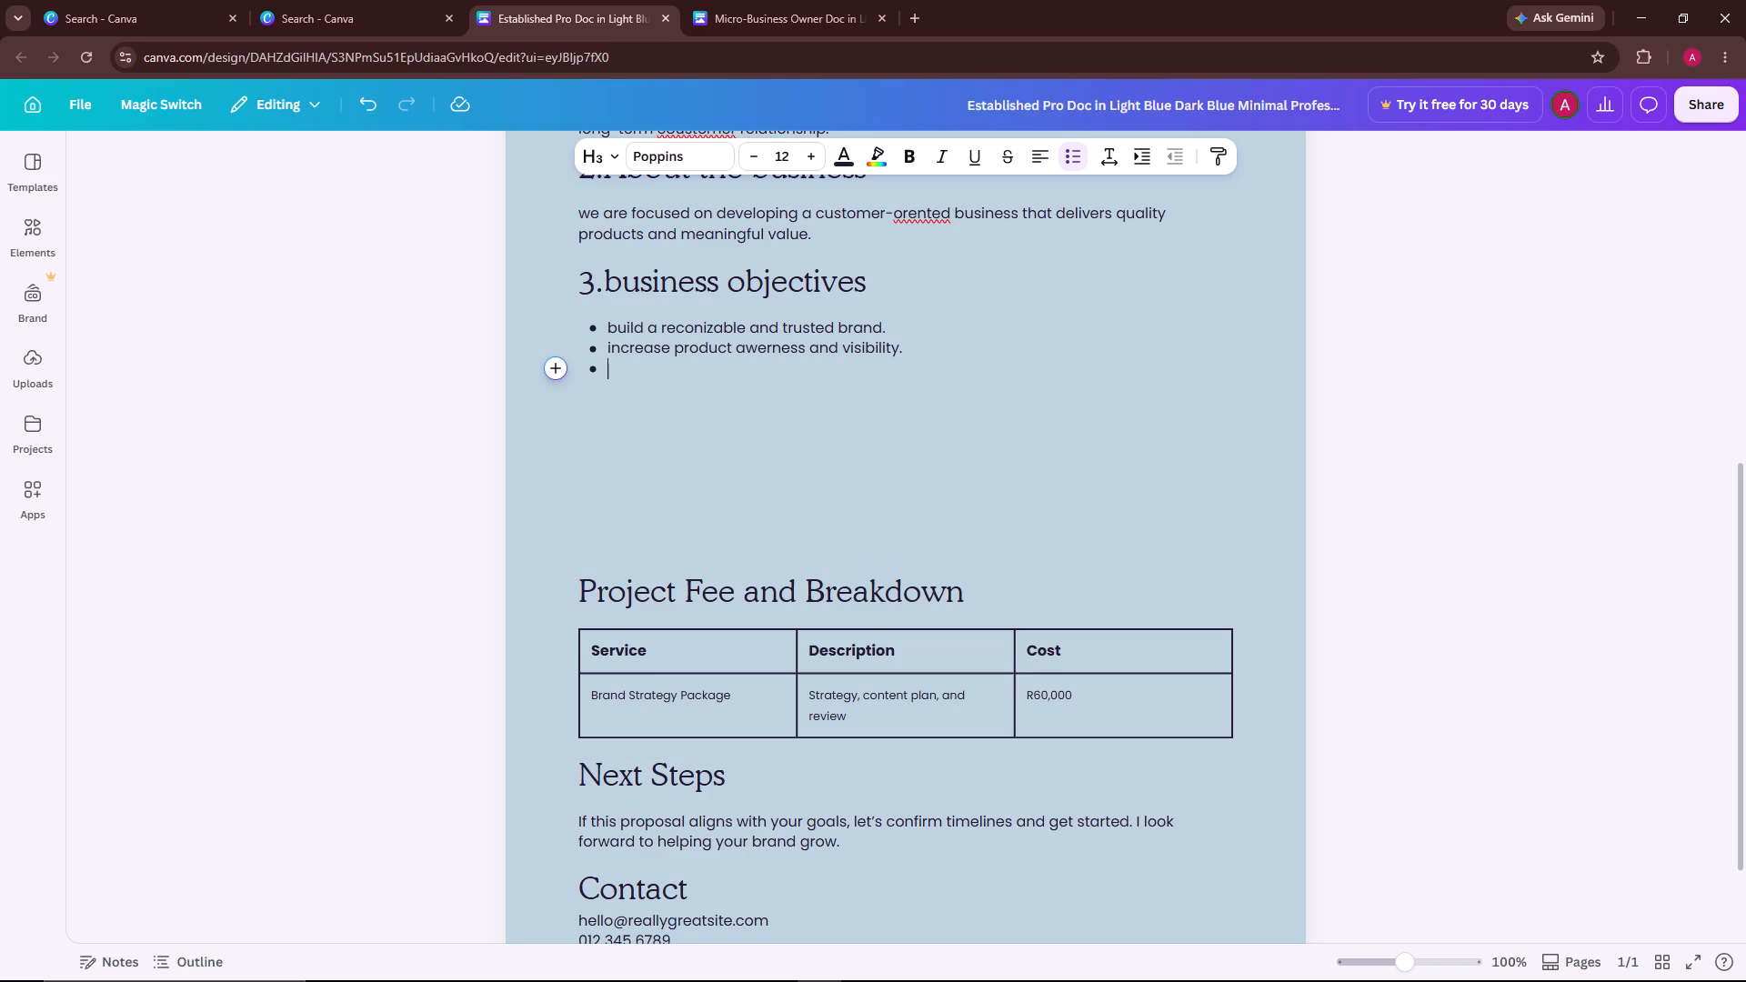
{"action": "type", "text": "attrra"}
{"action": "type", "text": "ct"}
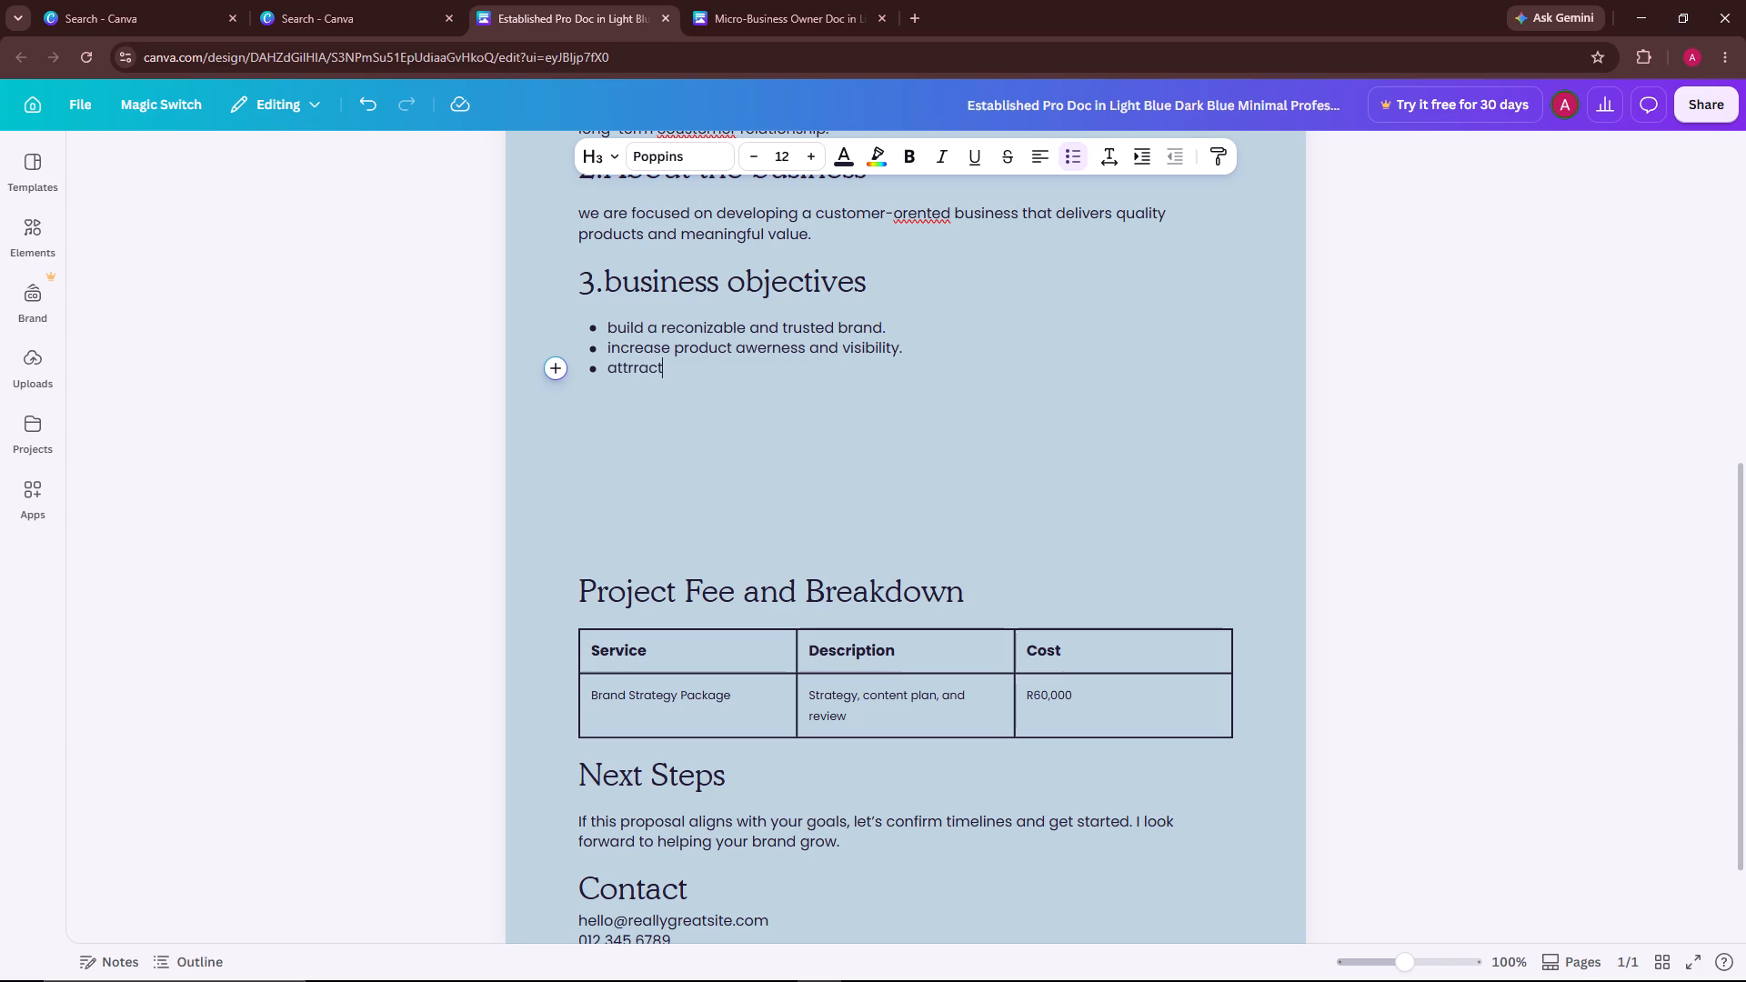
{"action": "key", "text": "space"}
{"action": "type", "text": "new"}
{"action": "key", "text": "space"}
{"action": "type", "text": "cu"}
{"action": "type", "text": "stomer"}
{"action": "key", "text": "space"}
{"action": "type", "text": "and"}
{"action": "key", "text": "space"}
{"action": "type", "text": "retain ex"}
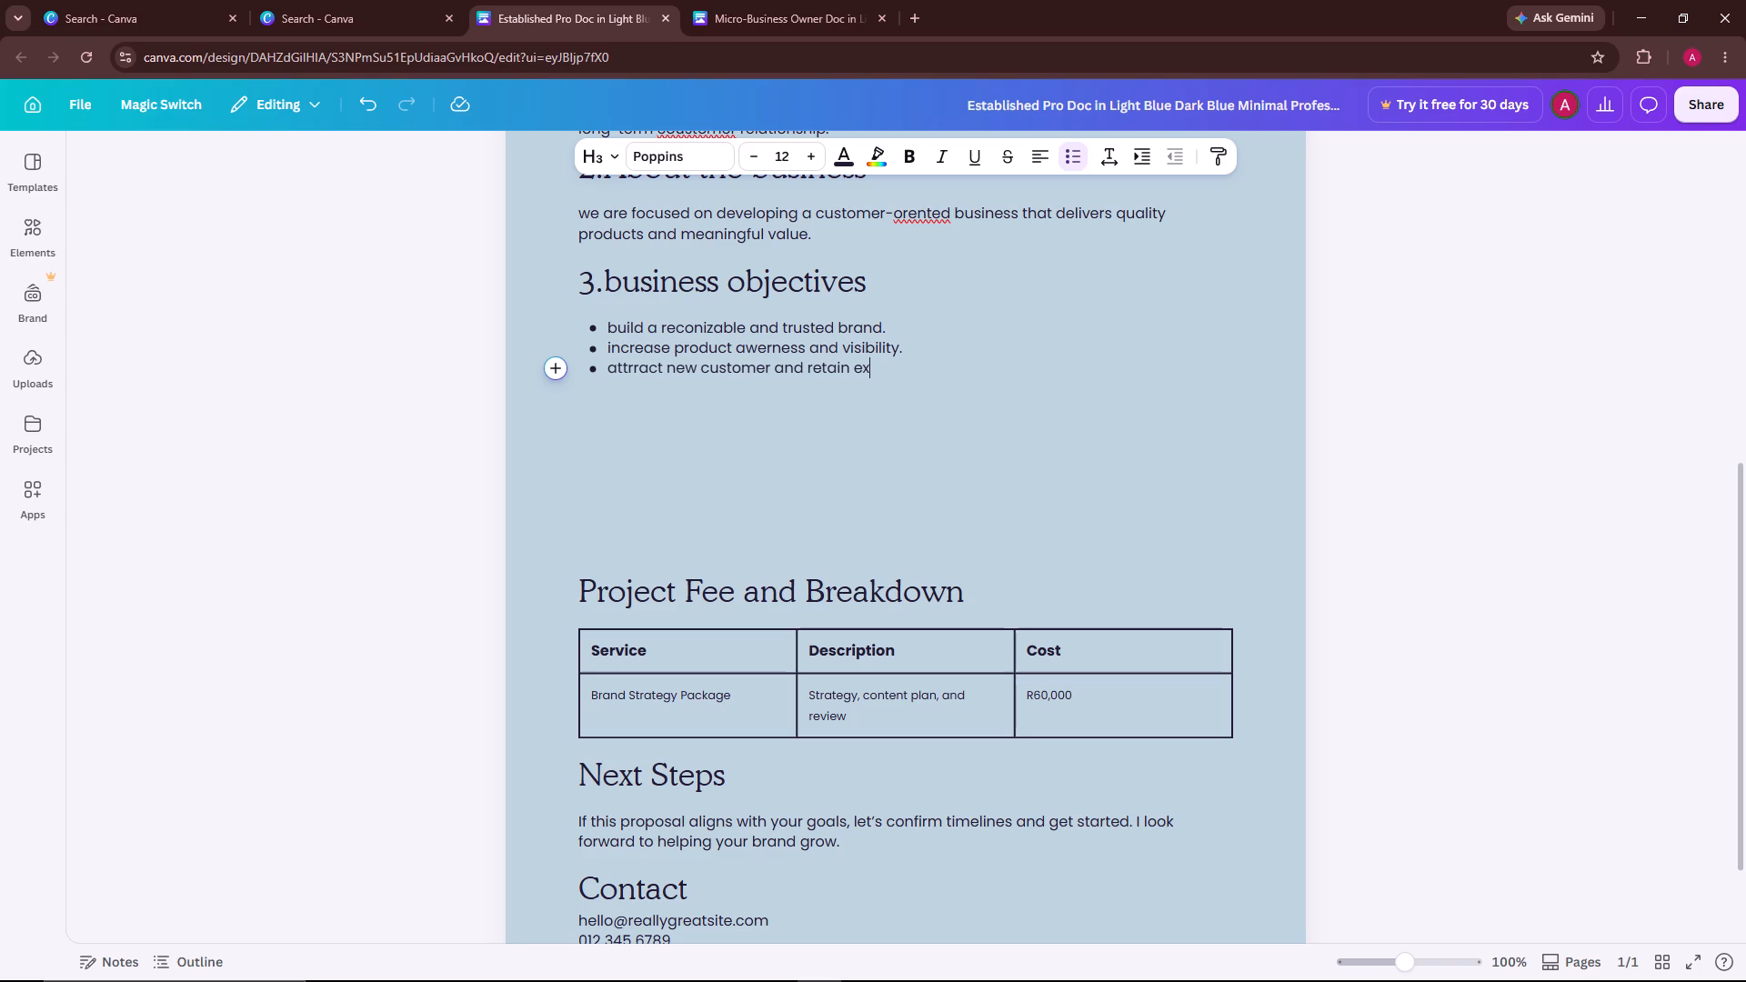
{"action": "type", "text": "is"}
{"action": "type", "text": "ting"}
{"action": "key", "text": "space"}
{"action": "type", "text": "ones"}
{"action": "key", "text": "period"}
Add a fourth business objectives bullet reading "create long-term business growth oppurtunity.".
{"action": "key", "text": "Return"}
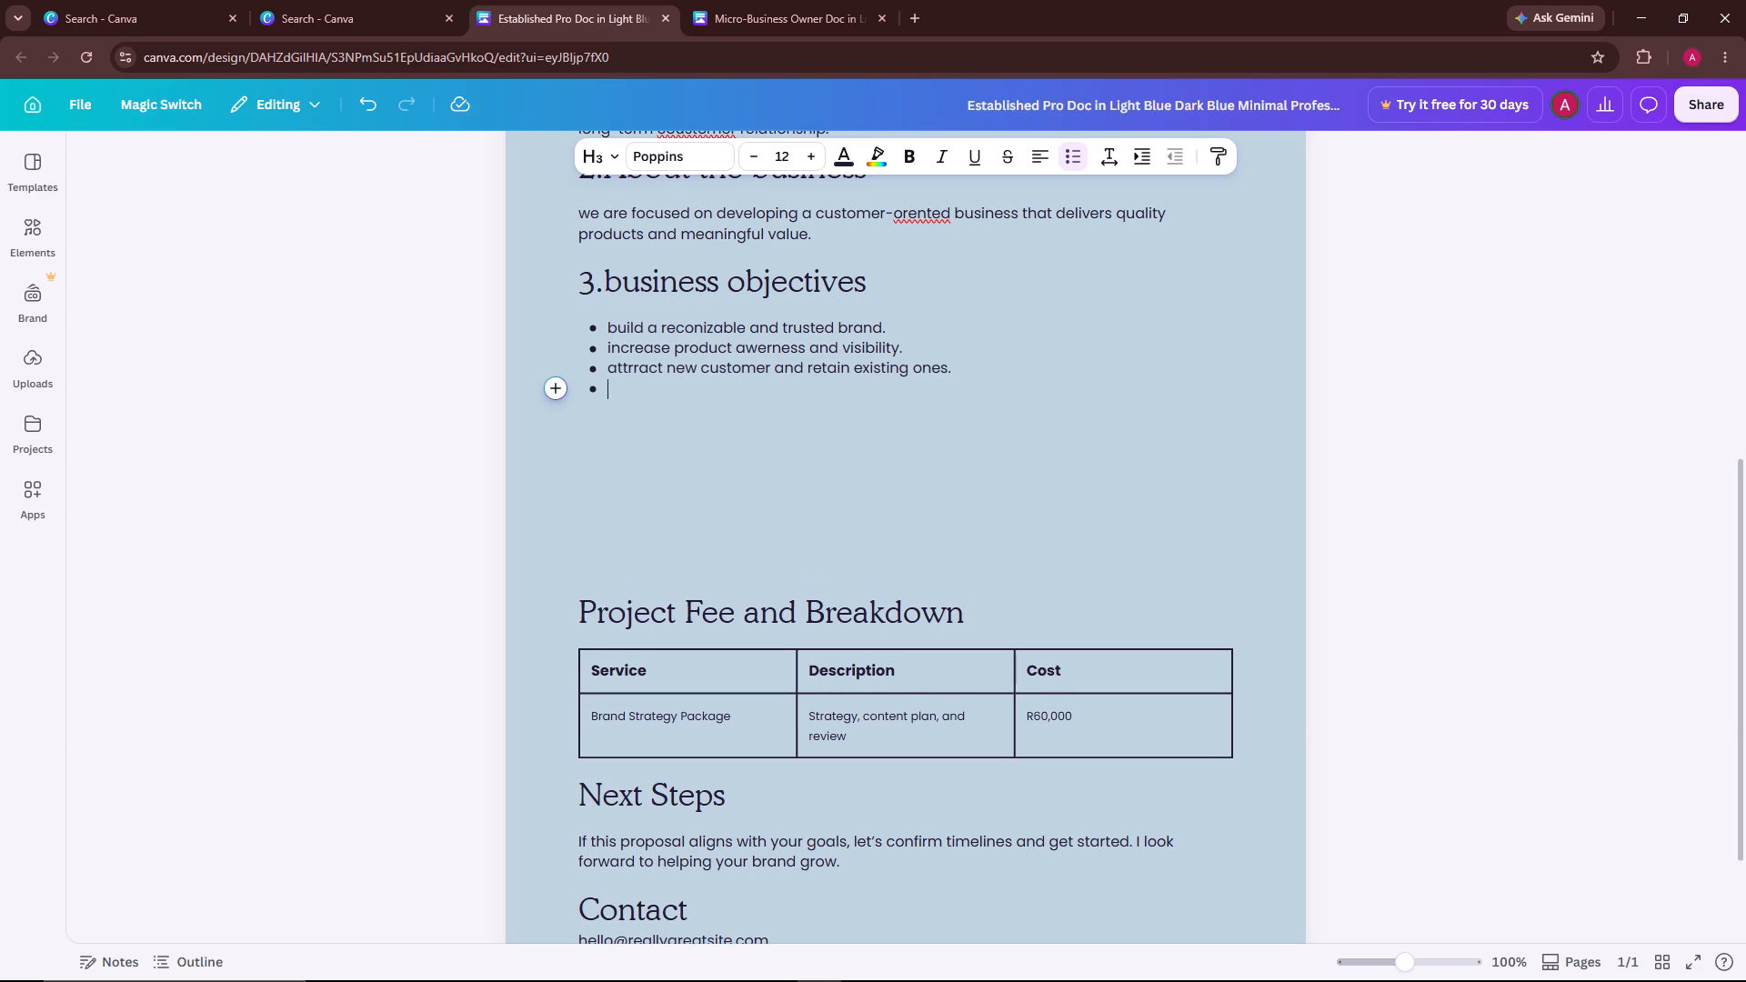
{"action": "type", "text": "creat"}
{"action": "type", "text": "e long"}
{"action": "type", "text": "-term"}
{"action": "key", "text": "space"}
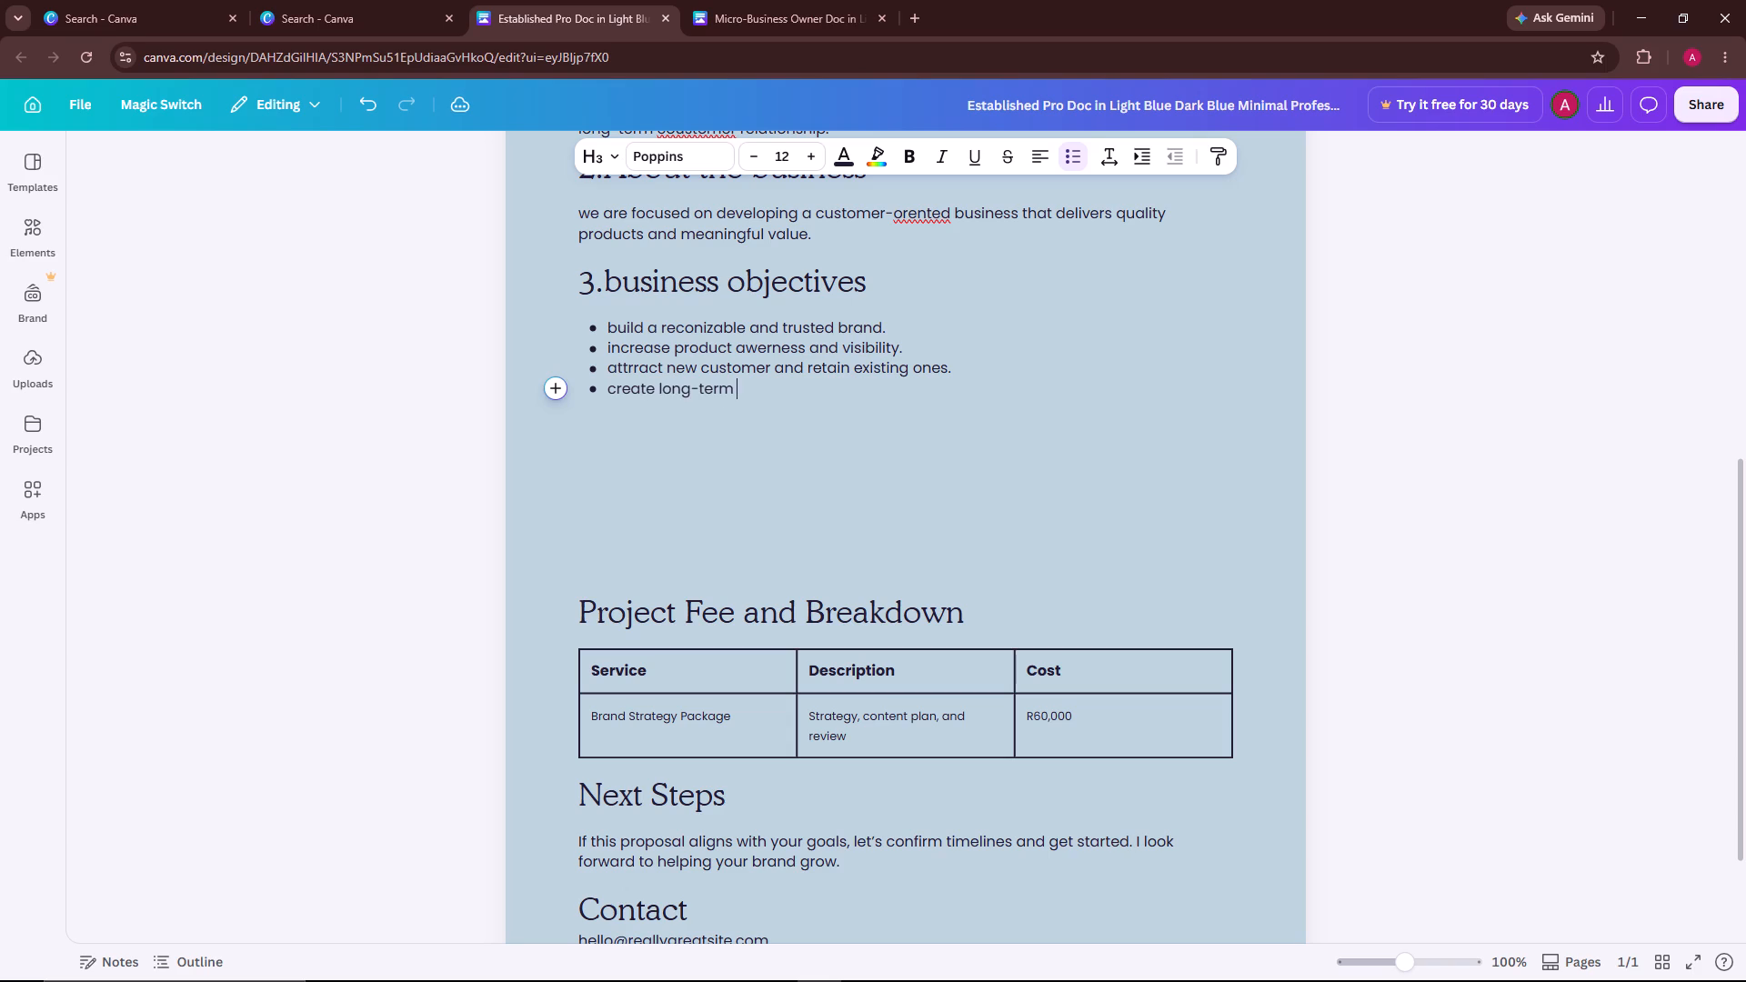
{"action": "type", "text": "business"}
{"action": "key", "text": "space"}
{"action": "type", "text": "gr"}
{"action": "type", "text": "ow"}
{"action": "type", "text": "th"}
{"action": "key", "text": "space"}
{"action": "type", "text": "oppurt"}
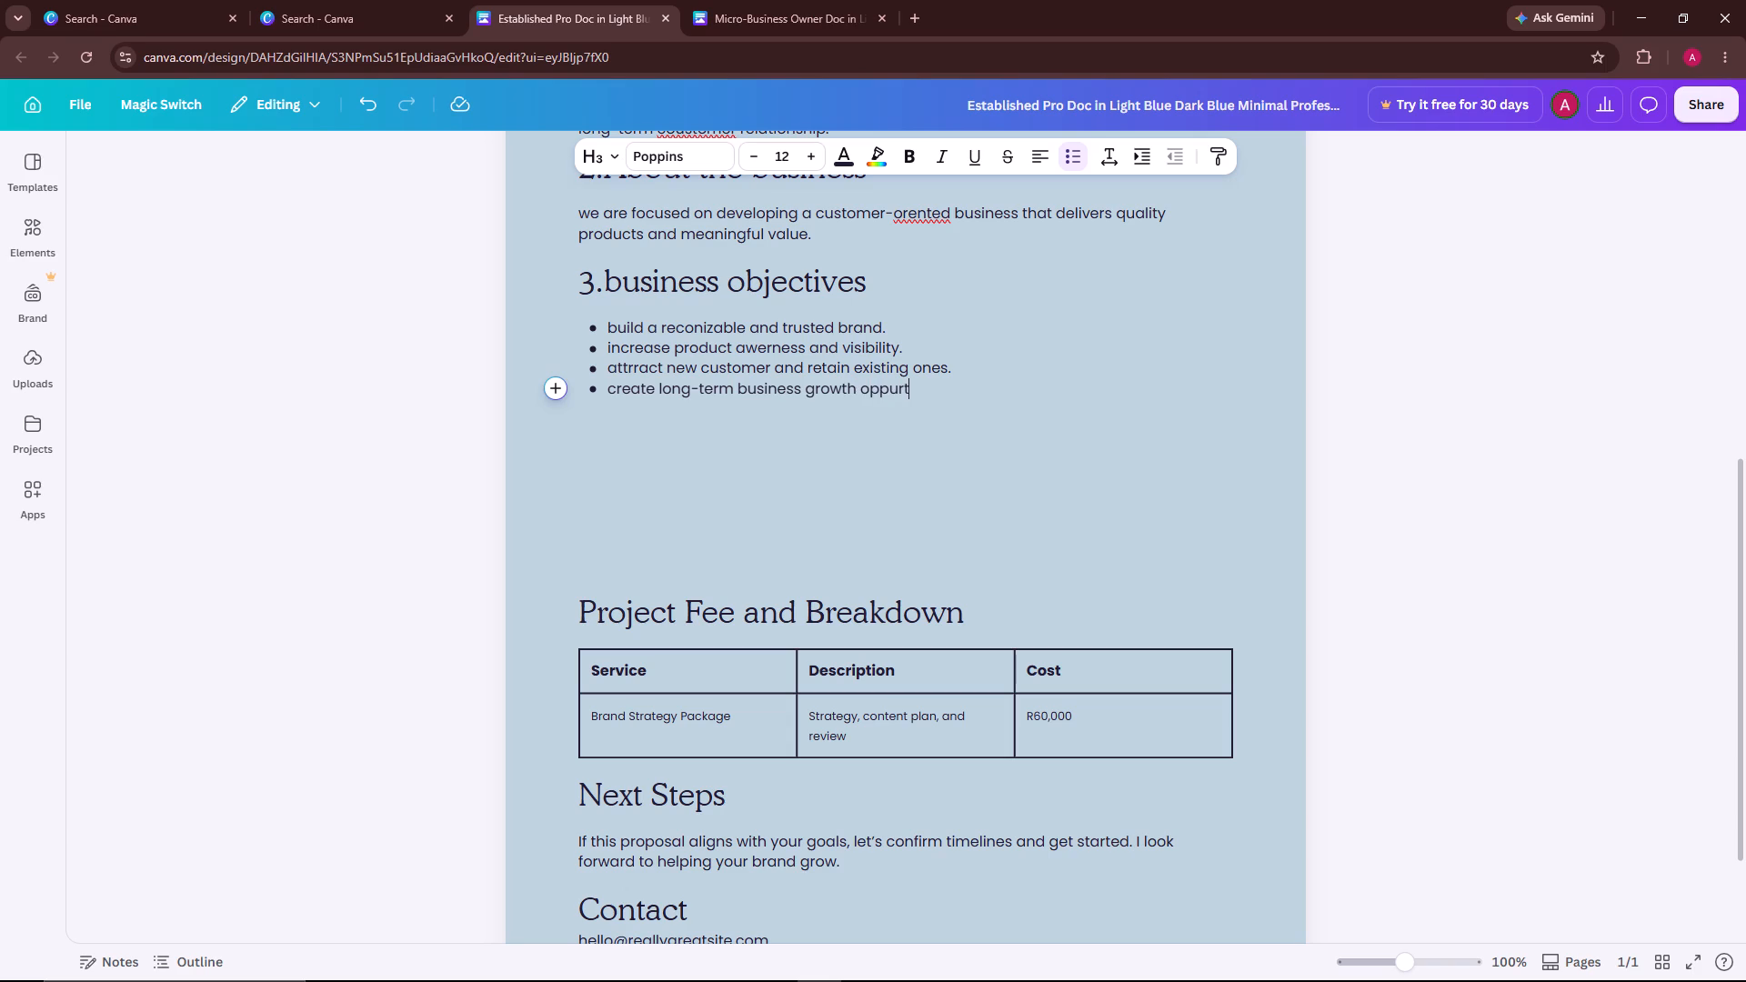
{"action": "type", "text": "unity"}
{"action": "key", "text": "period"}
Remove the empty lines between the business objectives bullets and the Project Fee and Breakdown heading, keeping the heading unbulleted.
{"action": "left_click", "coordinate": [563, 610]}
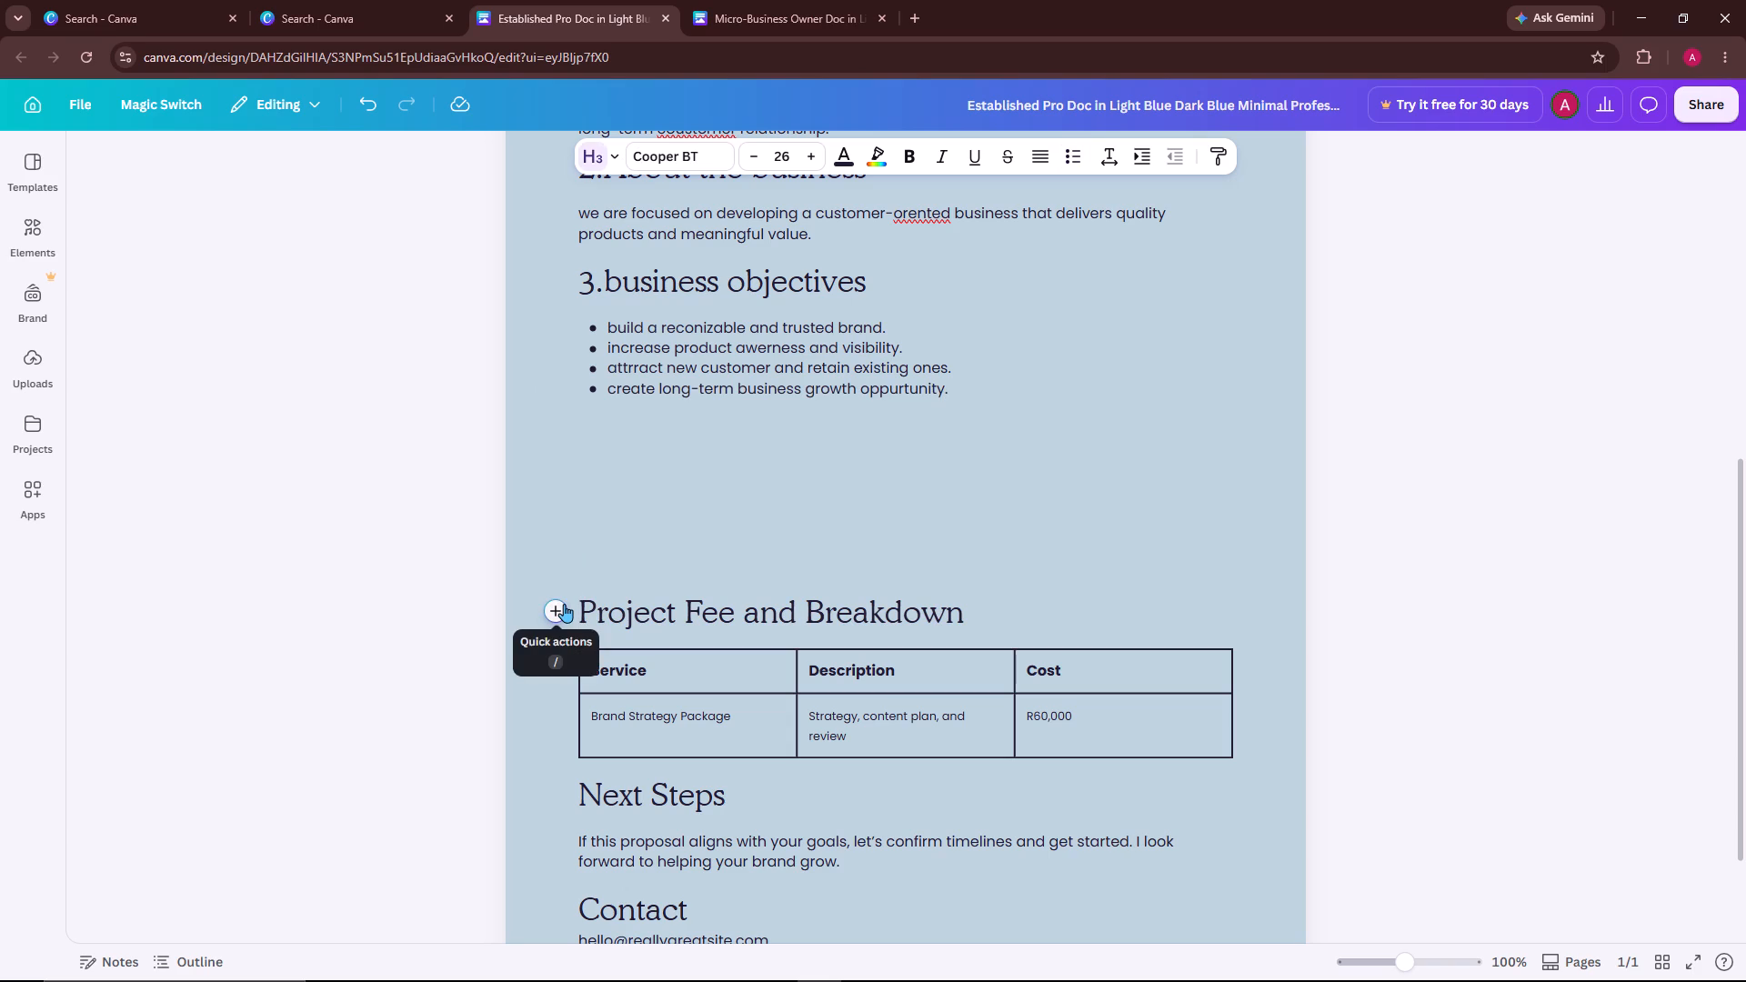
{"action": "key", "text": "BackSpace"}
{"action": "key", "text": "BackSpace"}
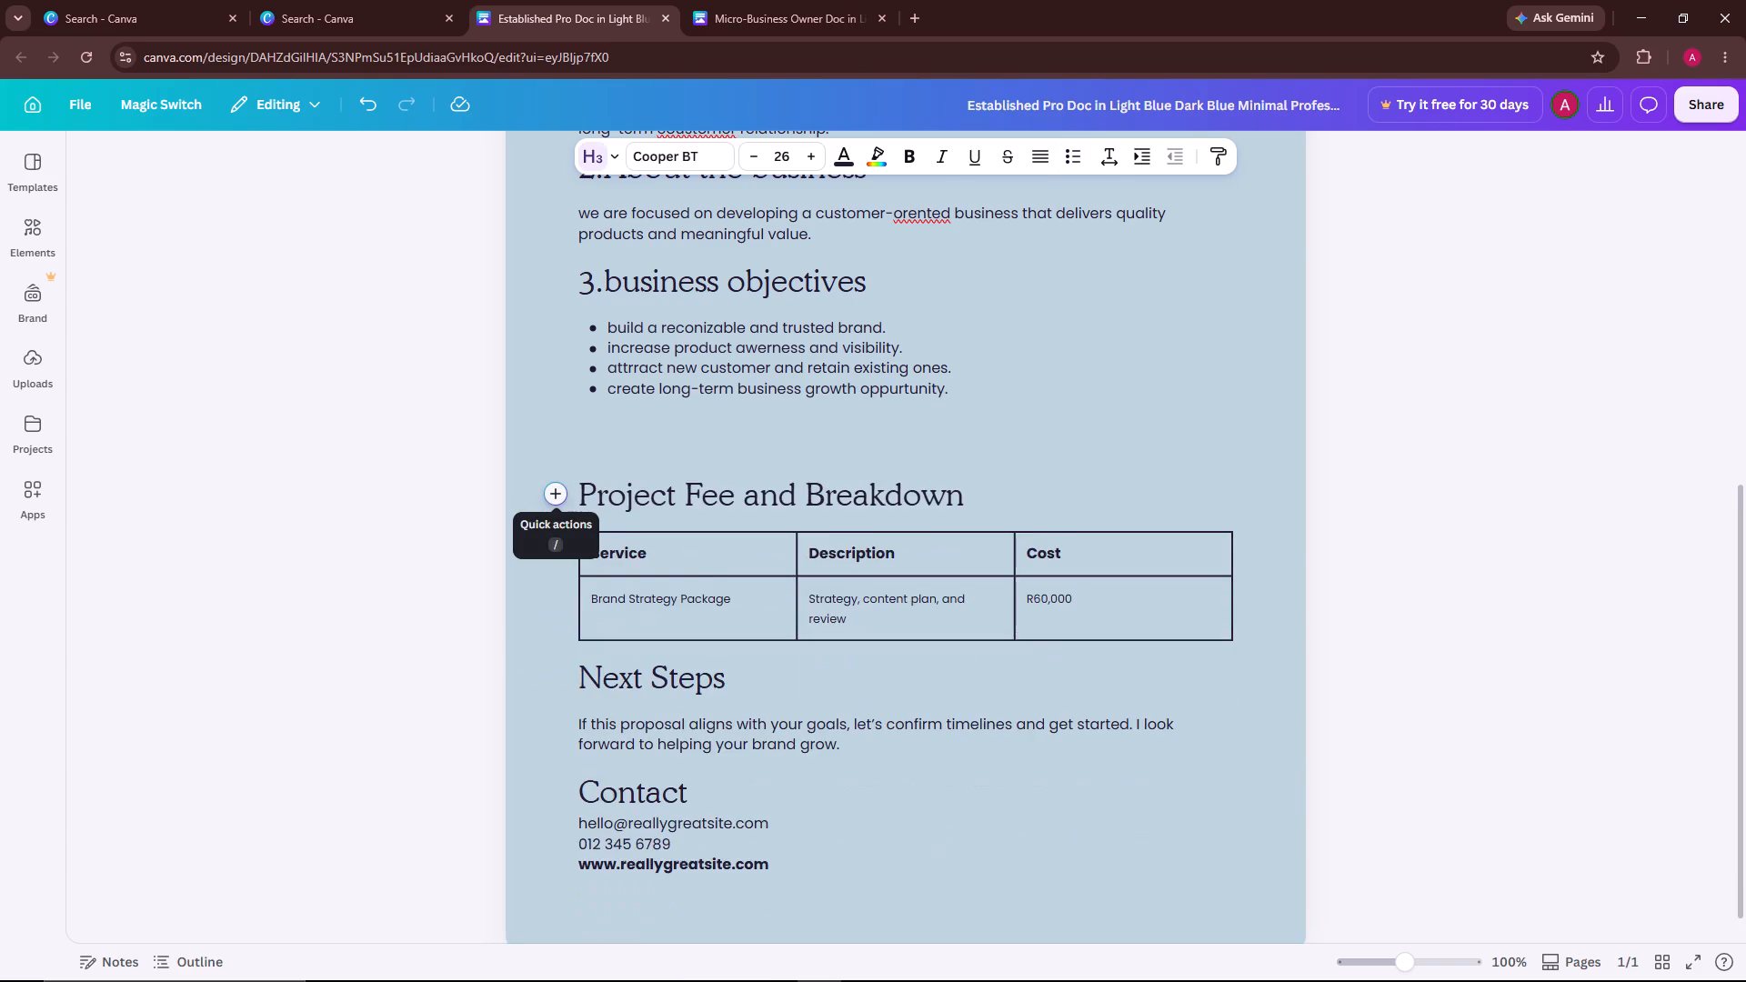
{"action": "key", "text": "BackSpace"}
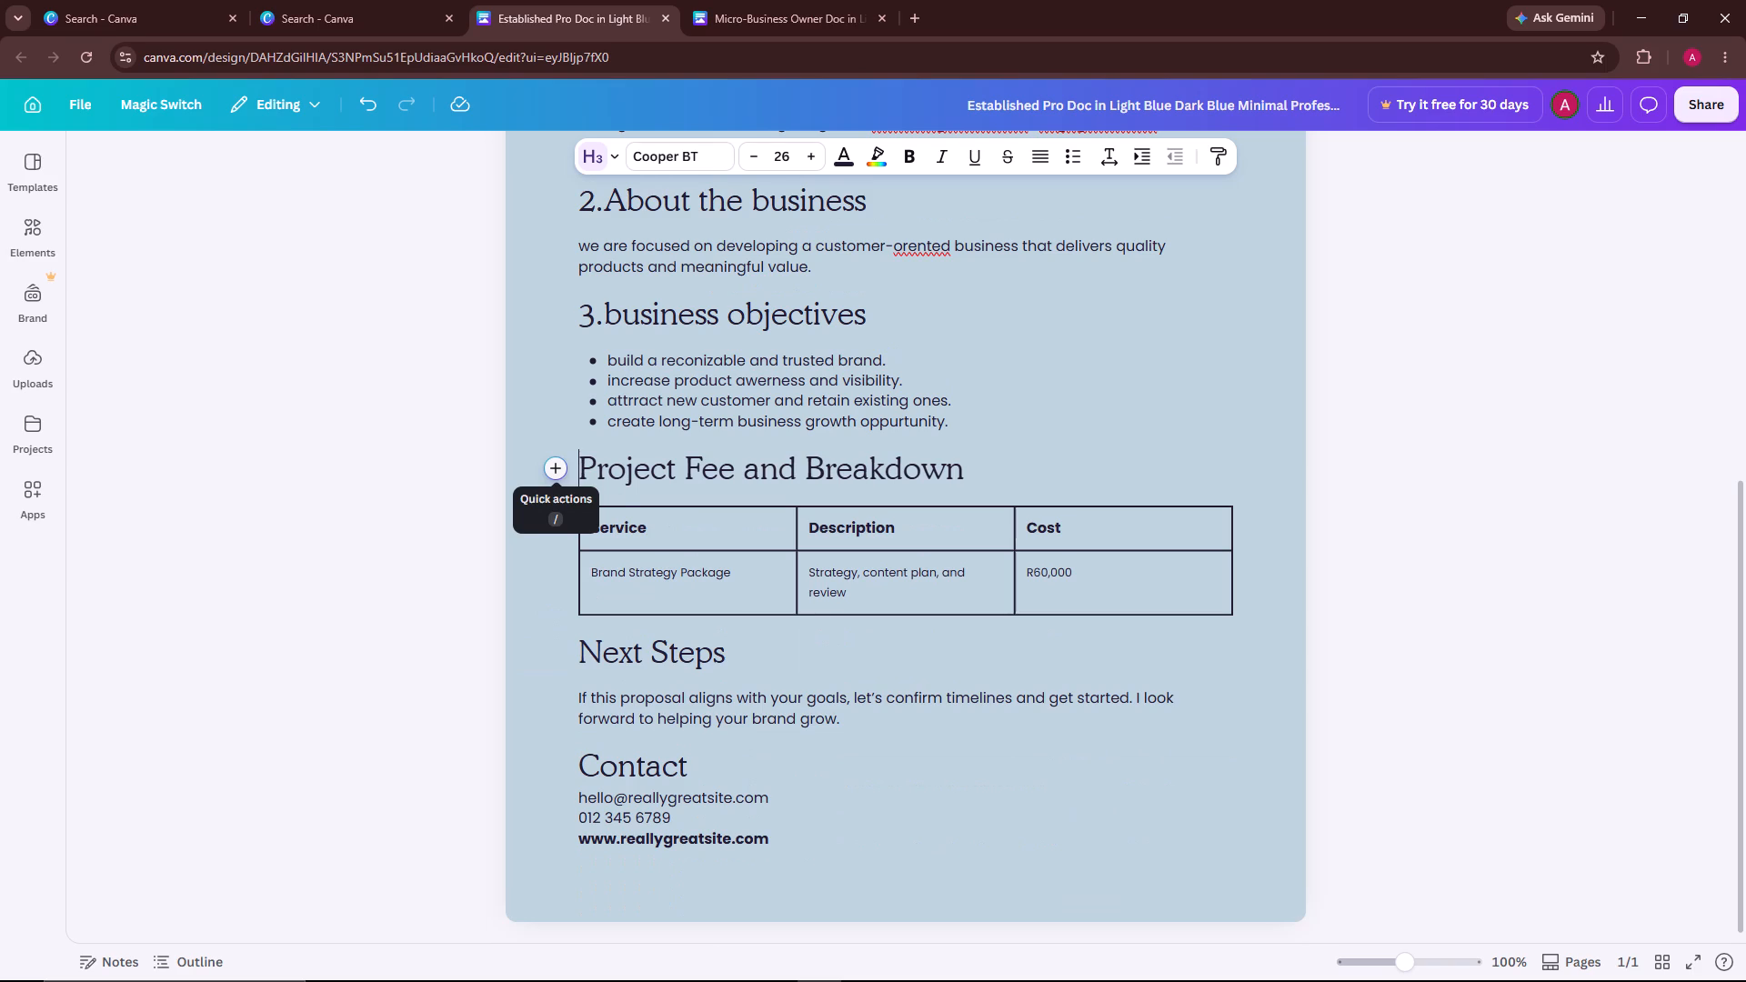
{"action": "key", "text": "BackSpace"}
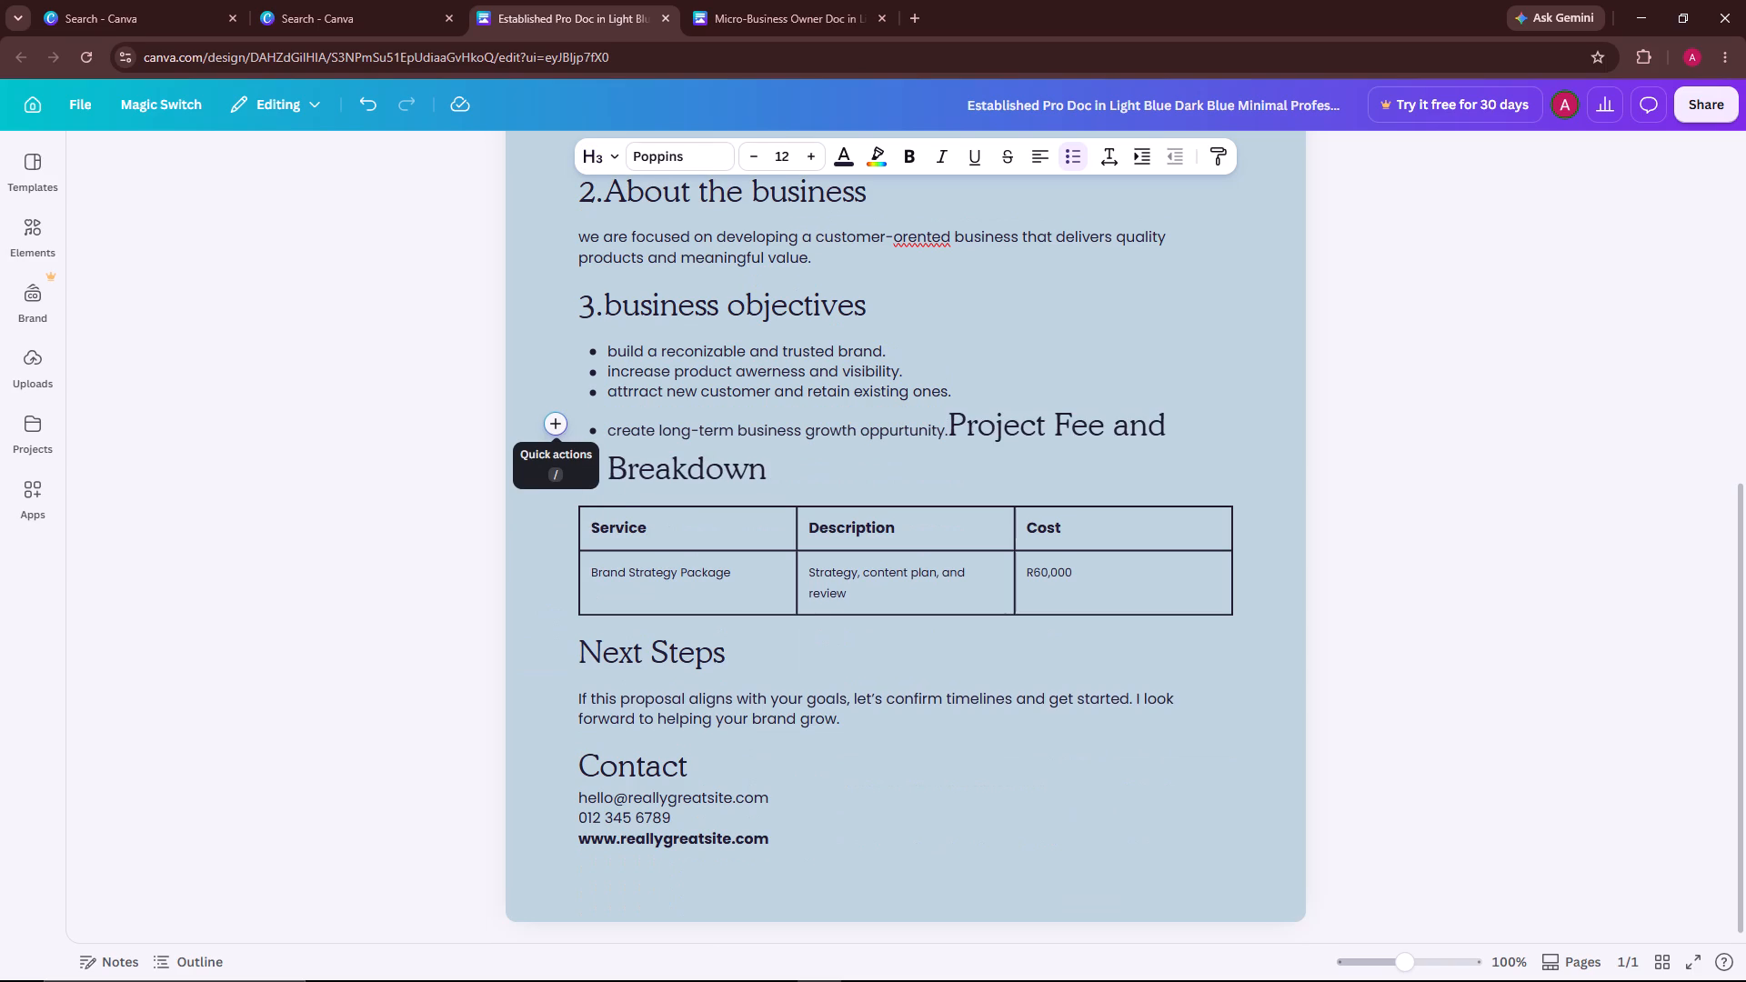
{"action": "key", "text": "Return"}
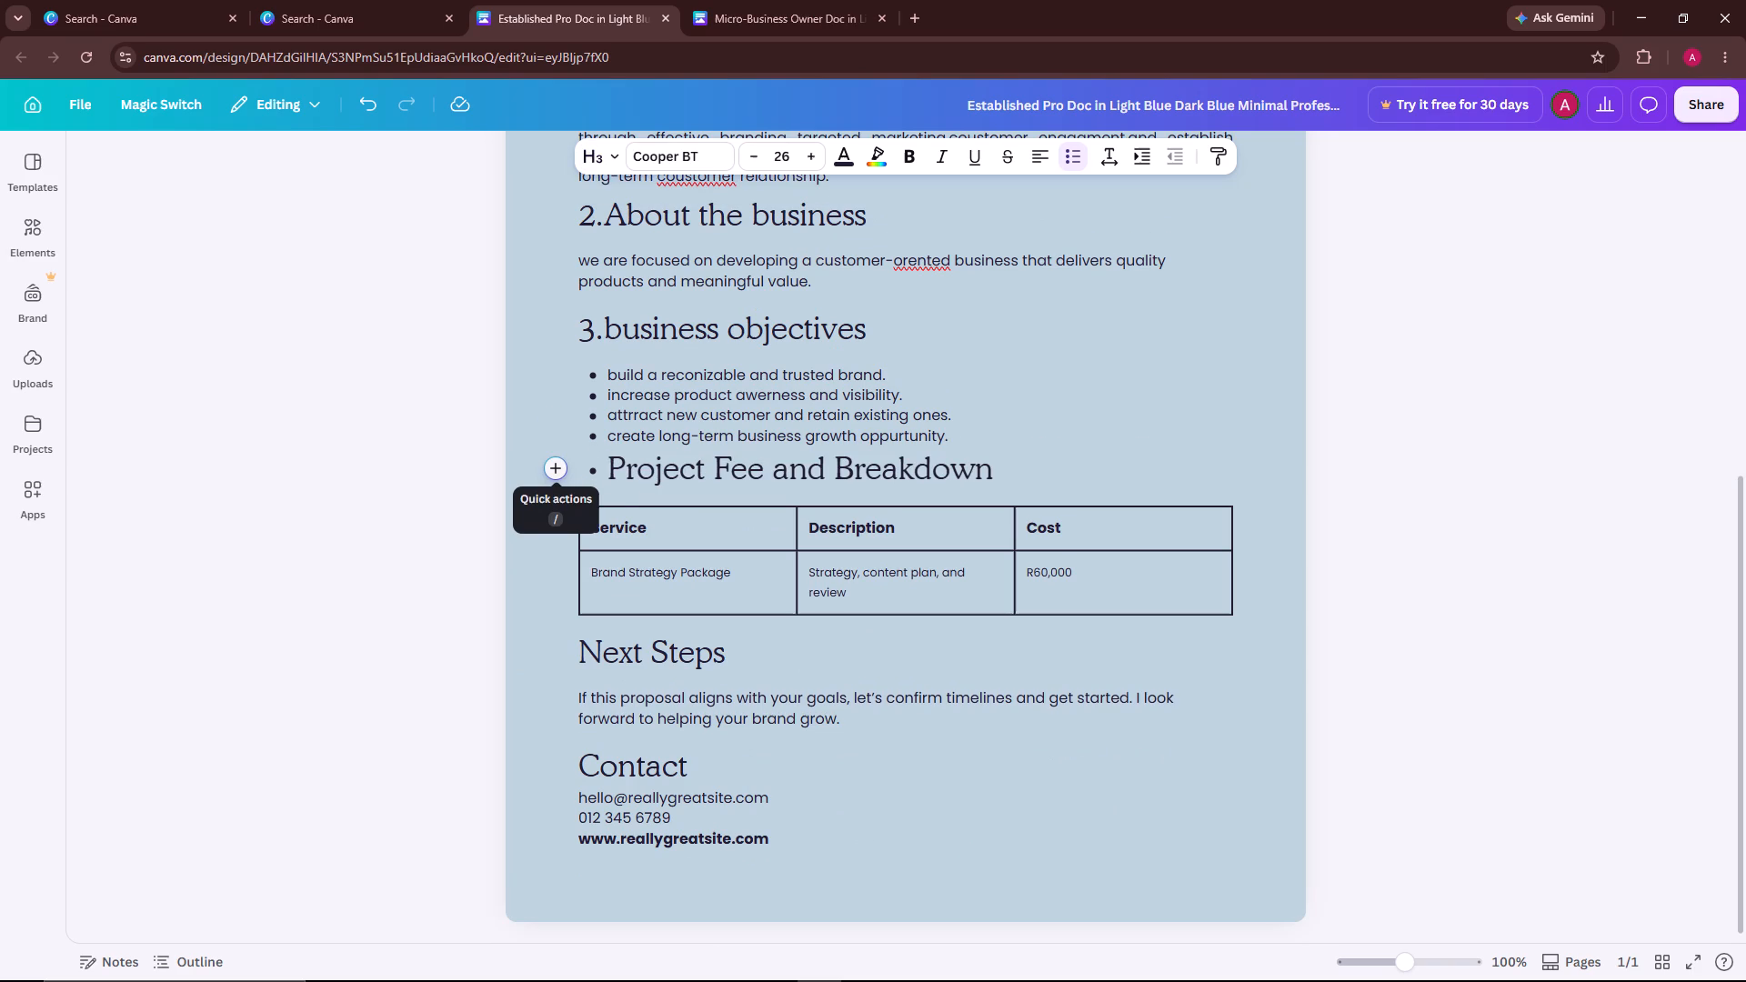
{"action": "key", "text": "BackSpace"}
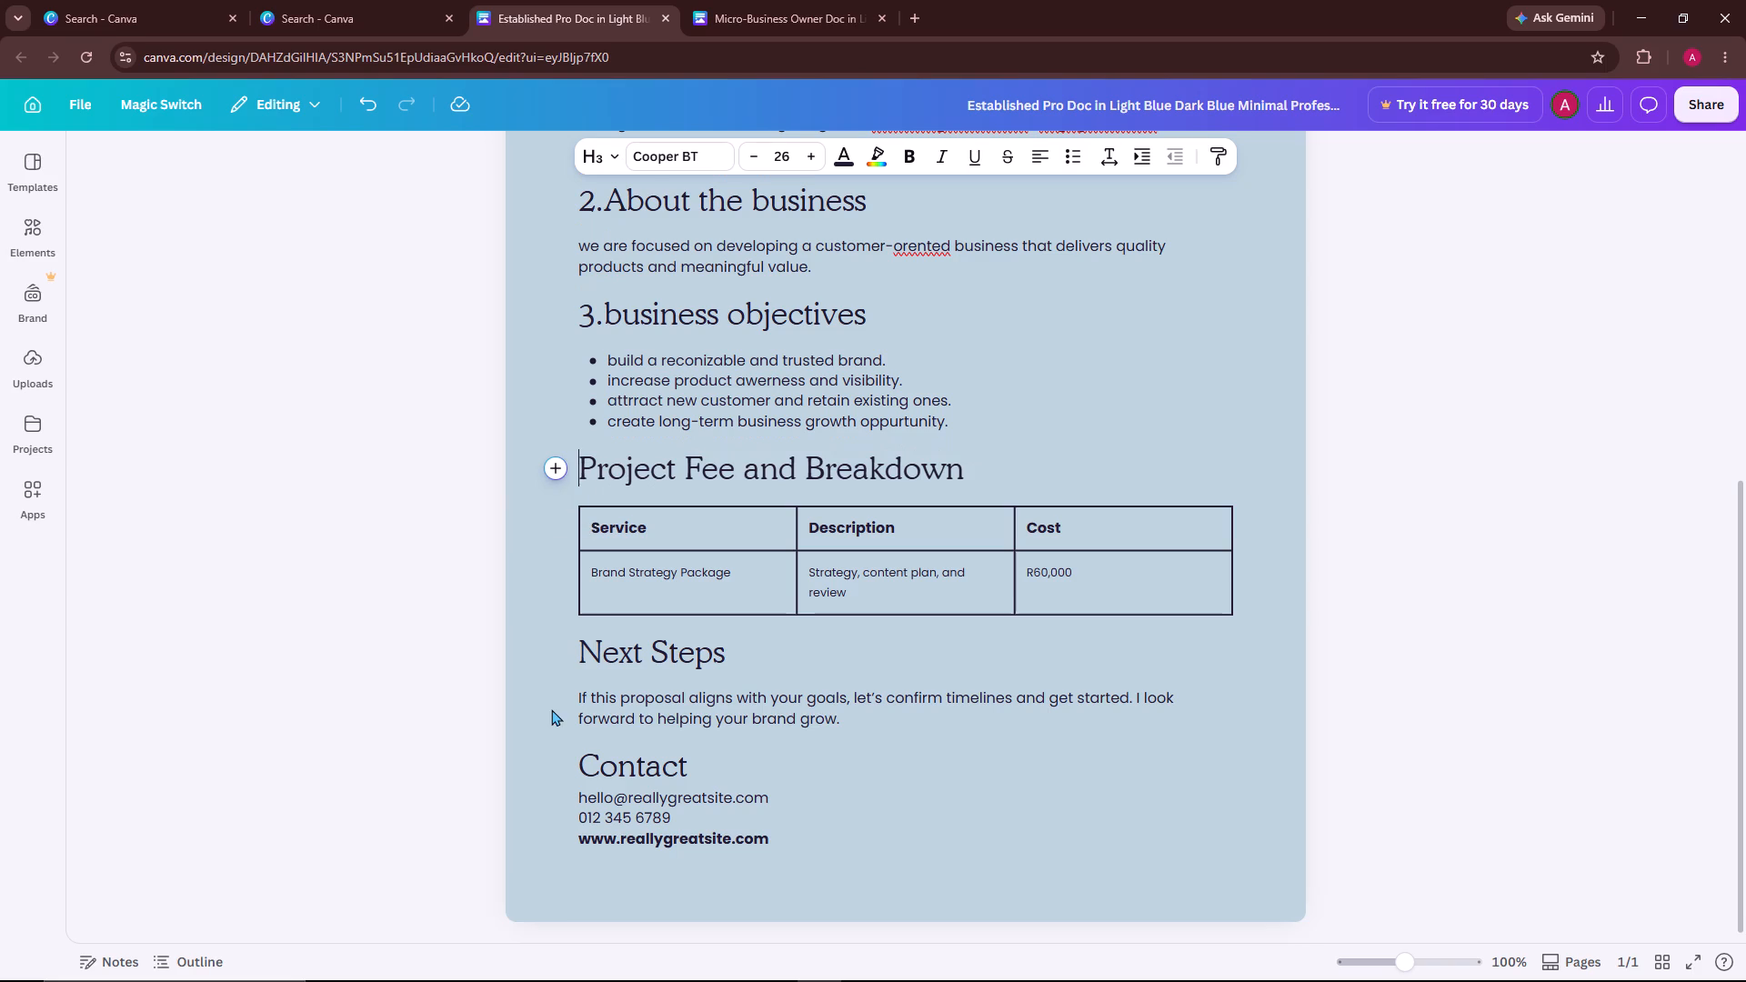
Delete the whole service, description and cost table under Project Fee and Breakdown.
{"action": "scroll", "coordinate": [580, 627], "scroll_direction": "down", "scroll_amount": 1}
{"action": "left_click", "coordinate": [969, 478]}
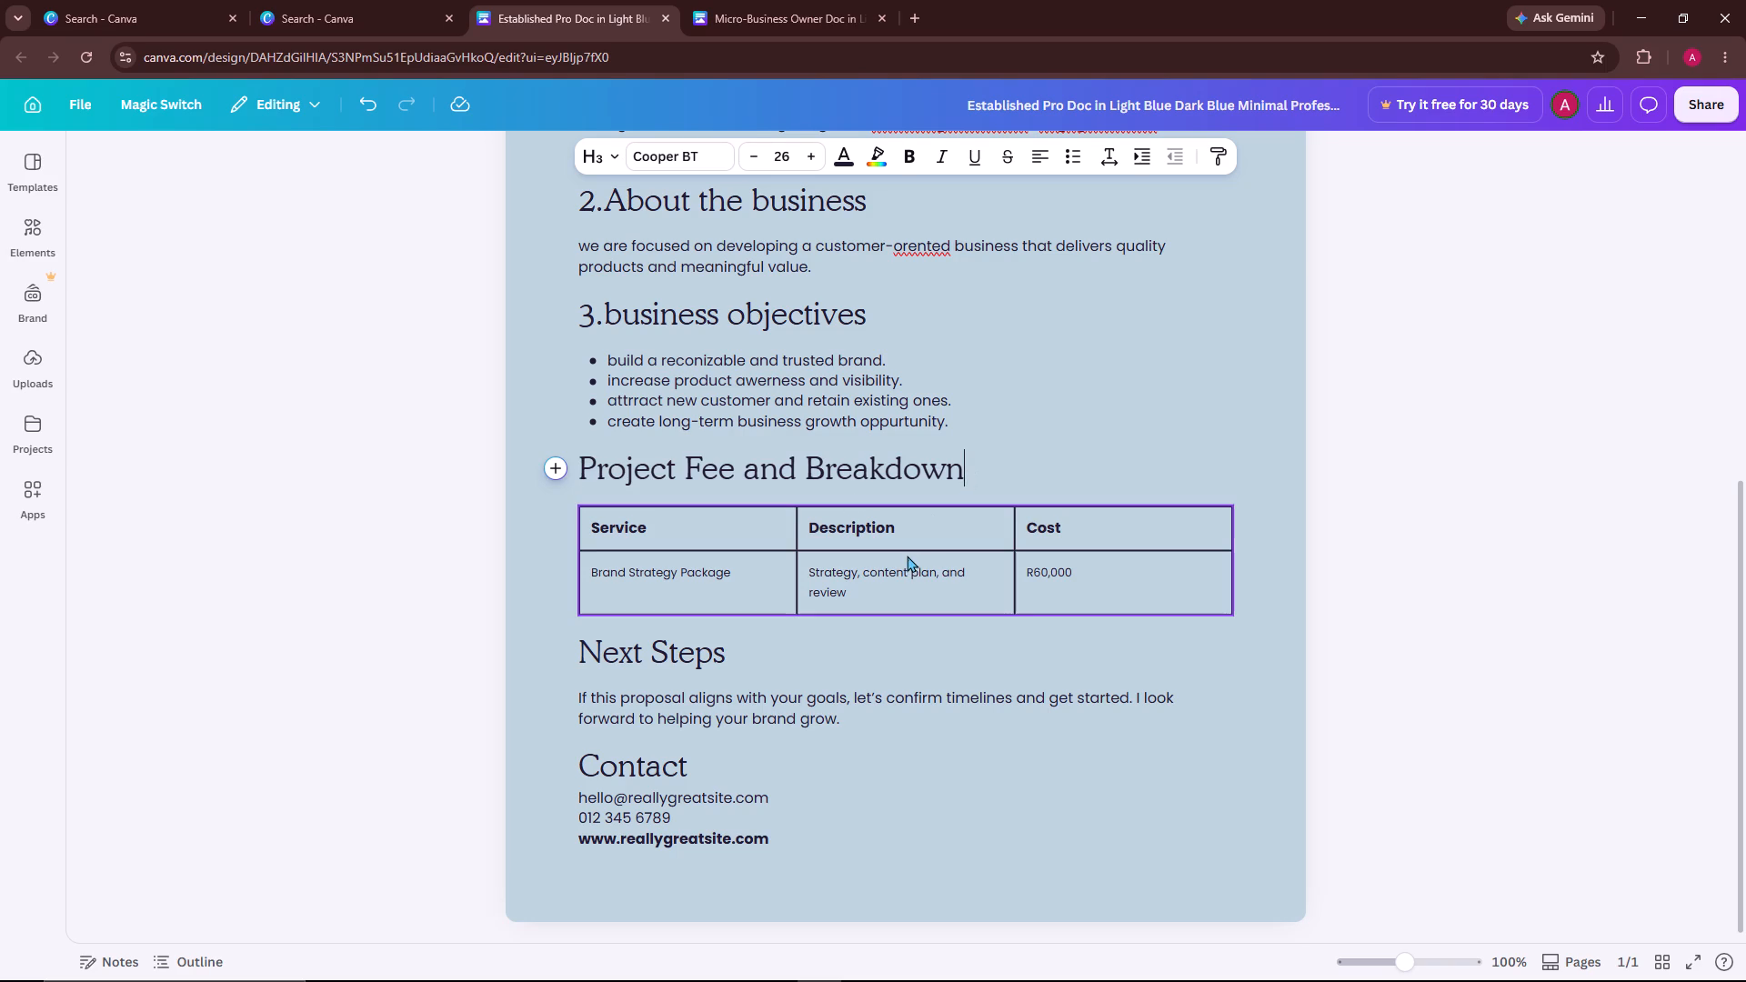
{"action": "left_click", "coordinate": [907, 558]}
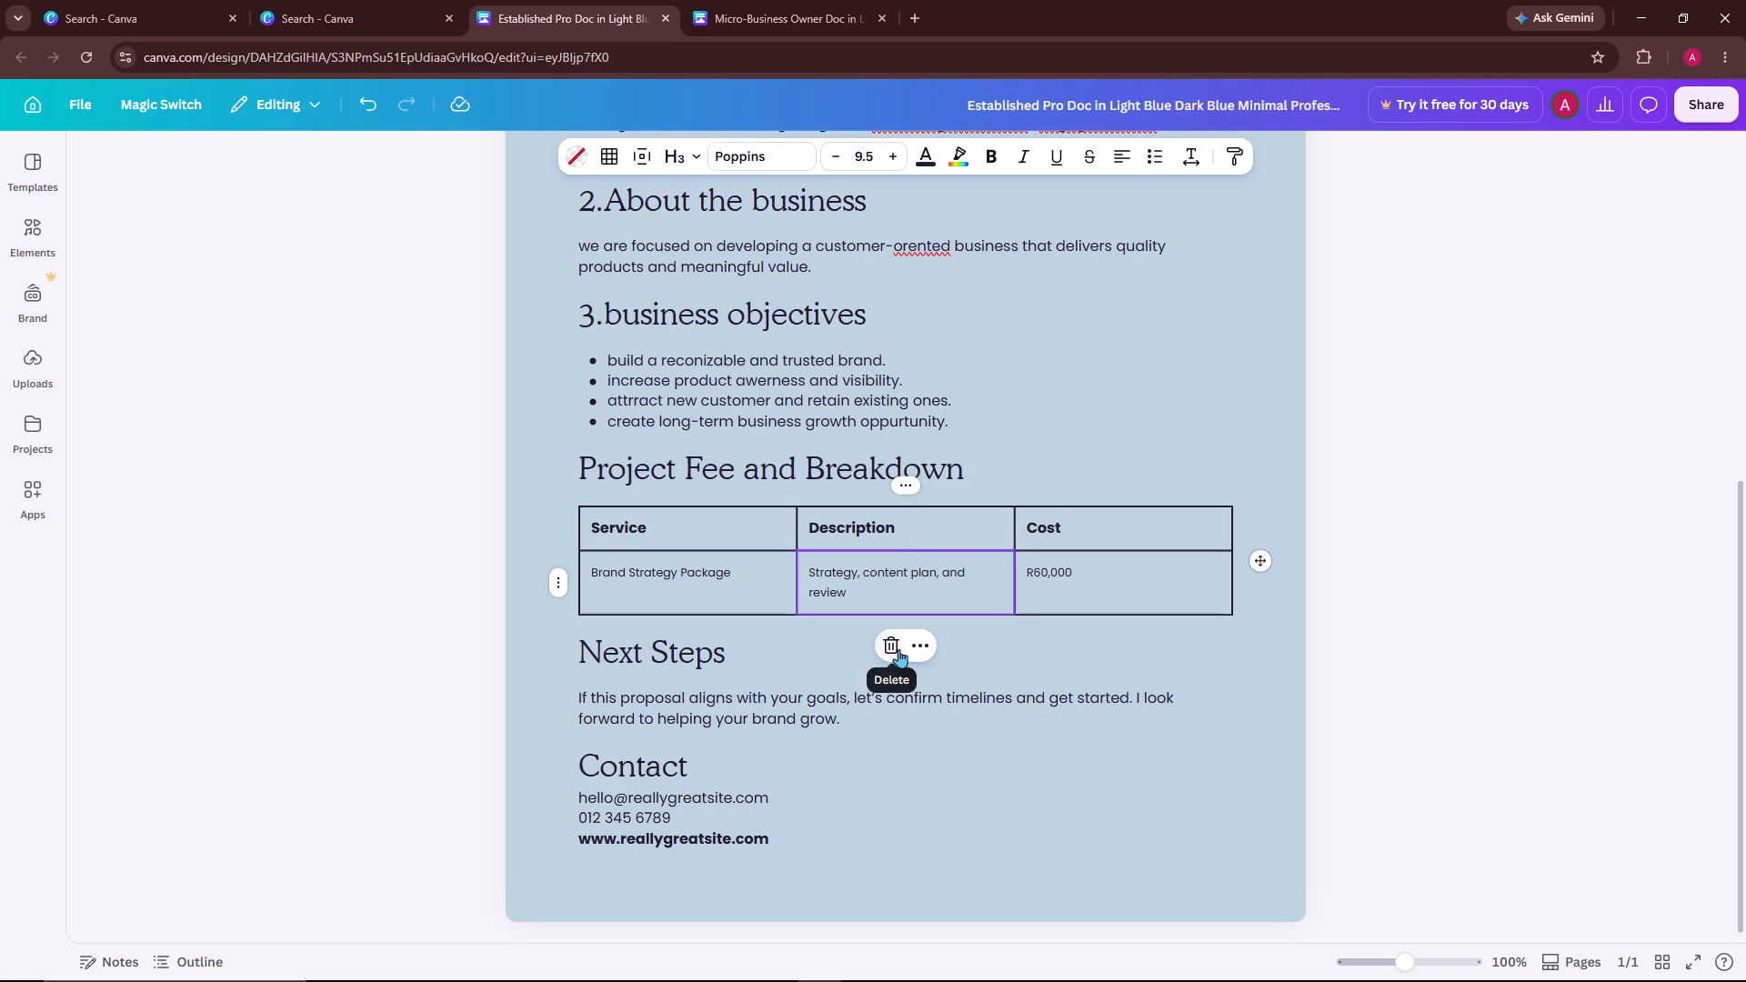
{"action": "left_click", "coordinate": [898, 649]}
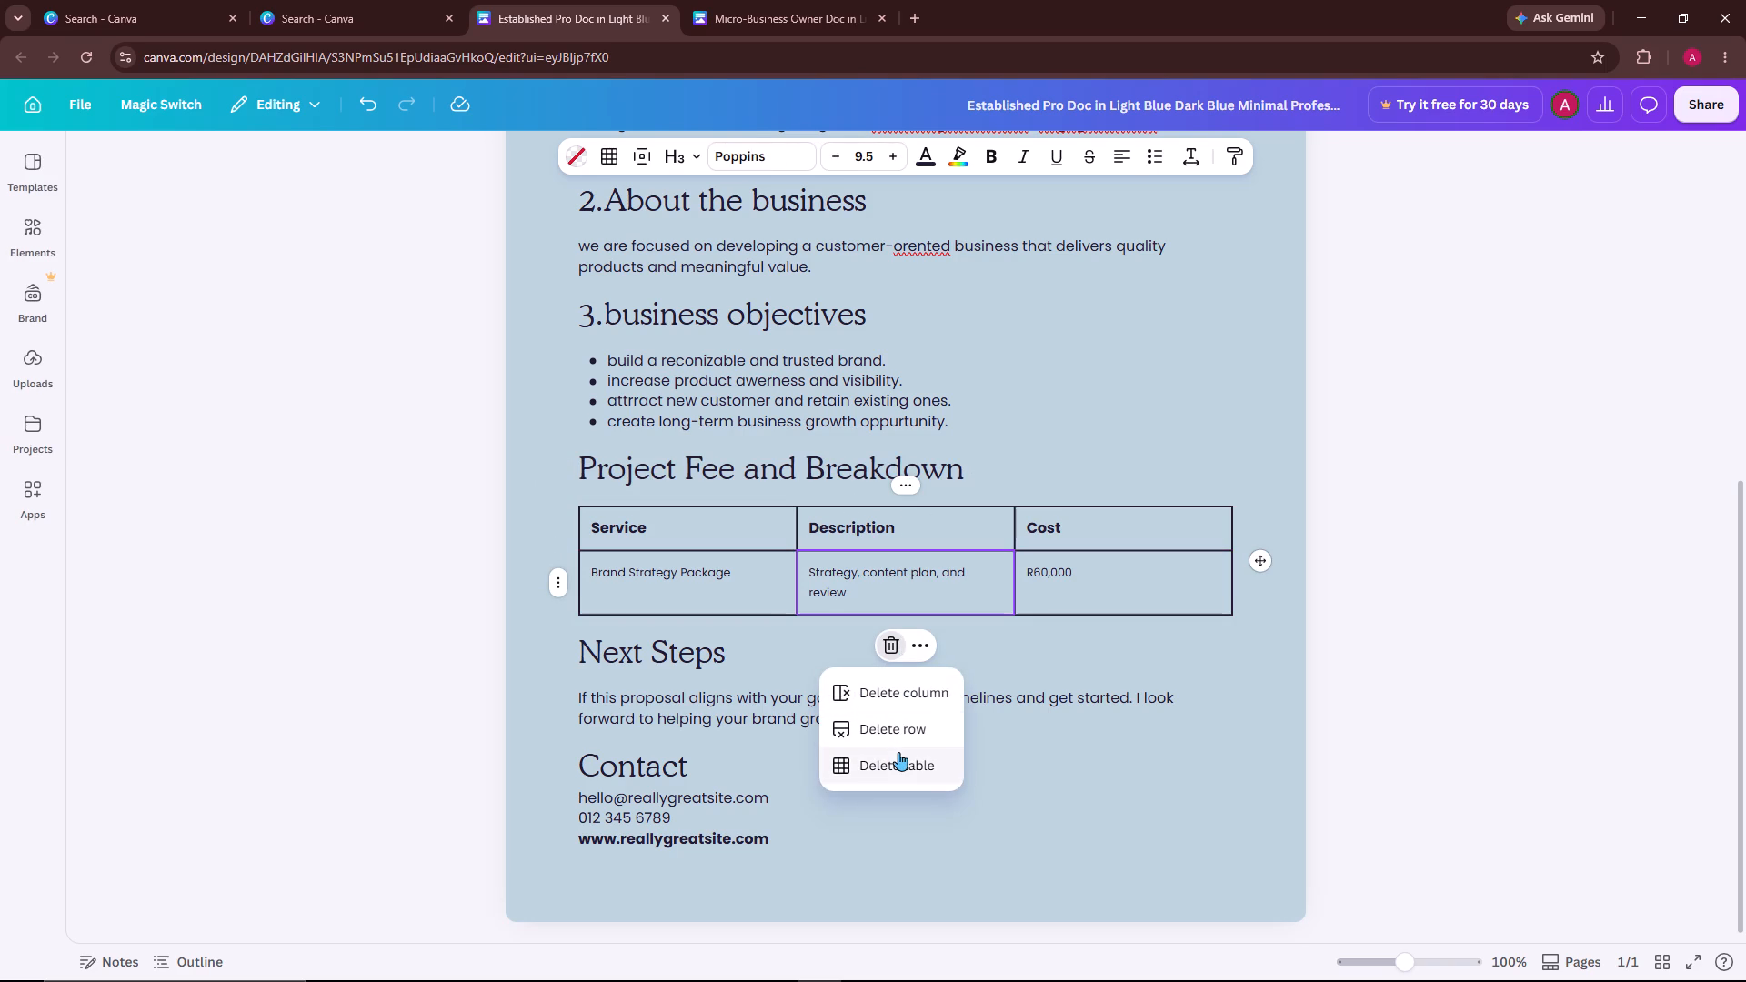
{"action": "left_click", "coordinate": [898, 752]}
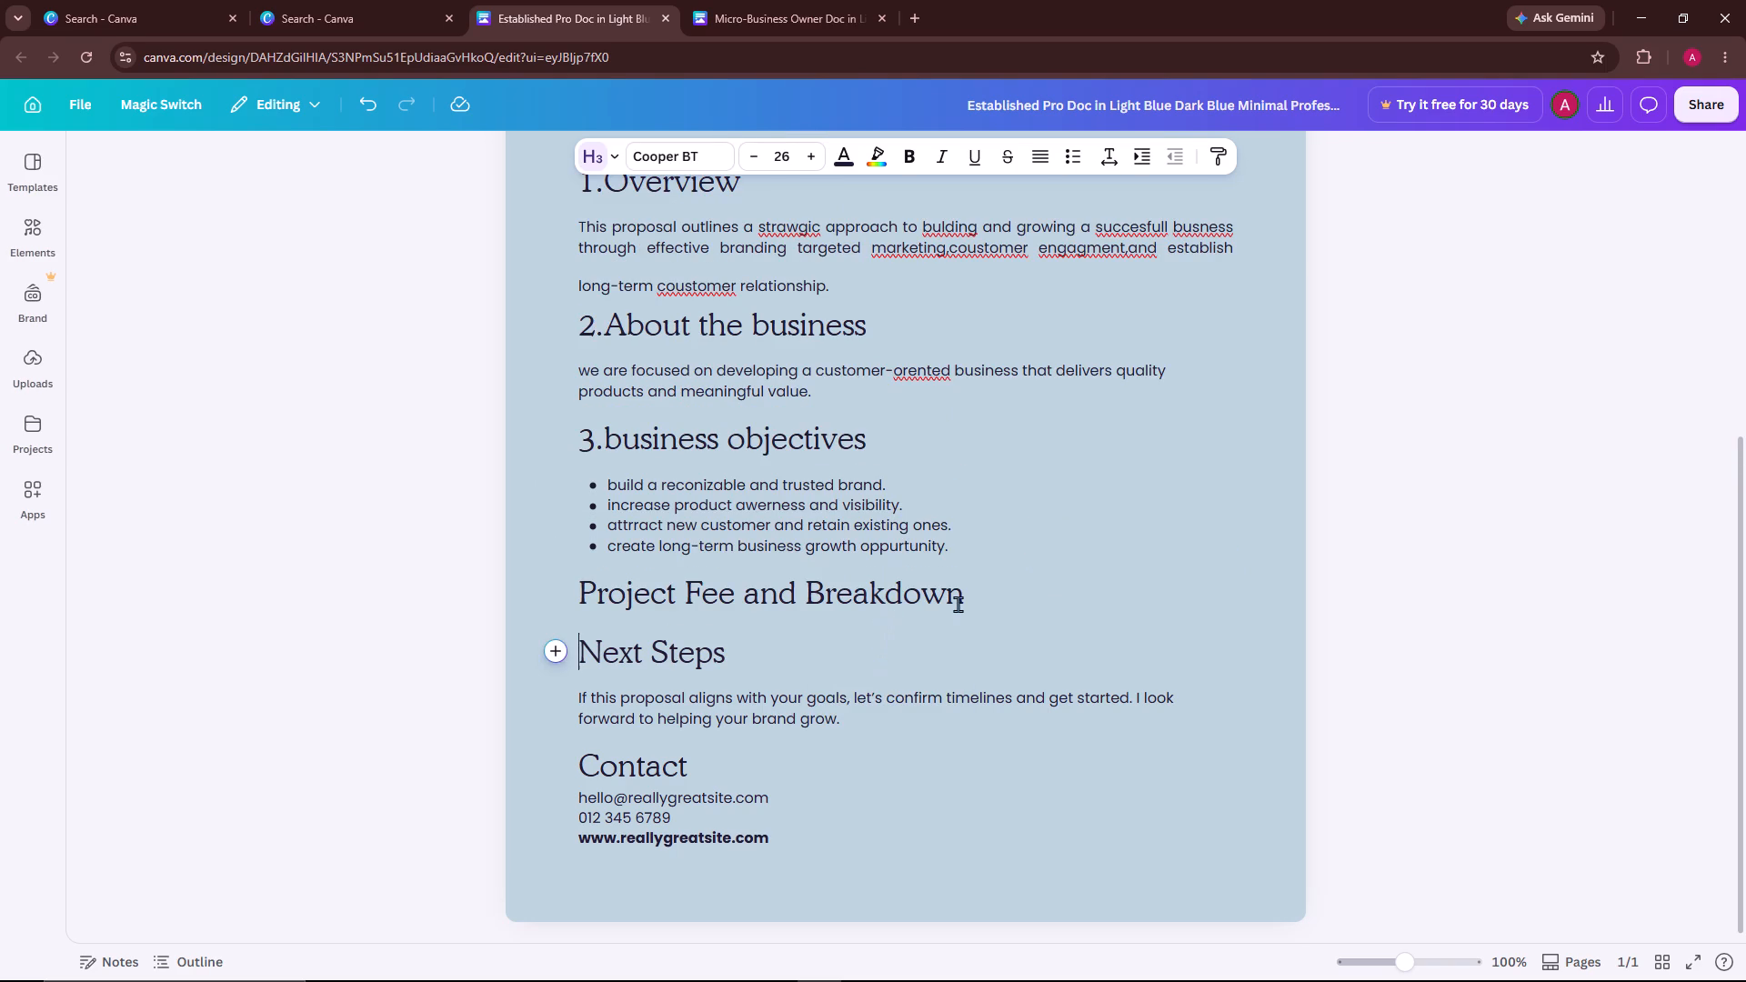
Delete the Project Fee and Breakdown heading above Next Steps.
{"action": "left_click", "coordinate": [981, 601]}
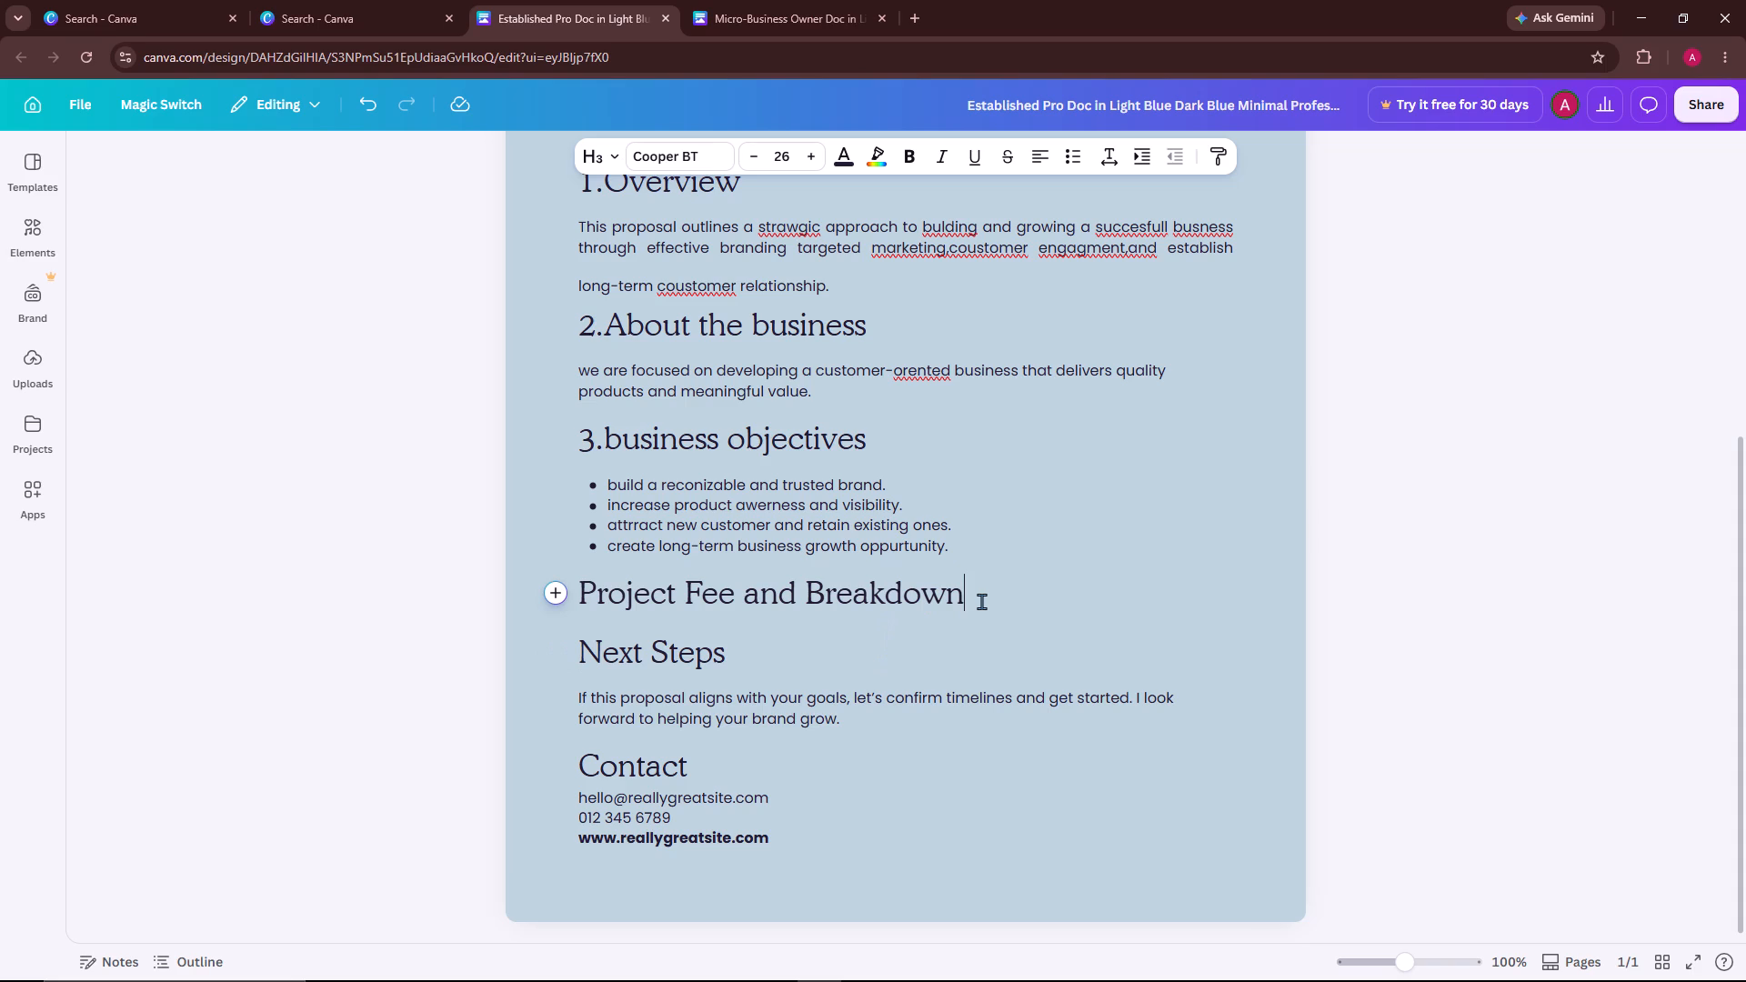
{"action": "key", "text": "BackSpace"}
{"action": "key", "text": "BackSpace"}
{"action": "key", "text": "BackSpace"}
{"action": "key", "text": "BackSpace"}
{"action": "key", "text": "BackSpace"}
{"action": "key", "text": "BackSpace"}
{"action": "key", "text": "BackSpace"}
{"action": "key", "text": "BackSpace"}
{"action": "key", "text": "BackSpace"}
{"action": "key", "text": "BackSpace"}
{"action": "key", "text": "BackSpace"}
{"action": "key", "text": "BackSpace"}
{"action": "key", "text": "BackSpace"}
{"action": "key", "text": "BackSpace"}
{"action": "key", "text": "BackSpace"}
{"action": "key", "text": "BackSpace"}
{"action": "key", "text": "BackSpace"}
Change the last word of the fourth business objectives bullet to "oppurtunities." with no extra line below it.
{"action": "key", "text": "BackSpace"}
{"action": "key", "text": "BackSpace"}
{"action": "key", "text": "BackSpace"}
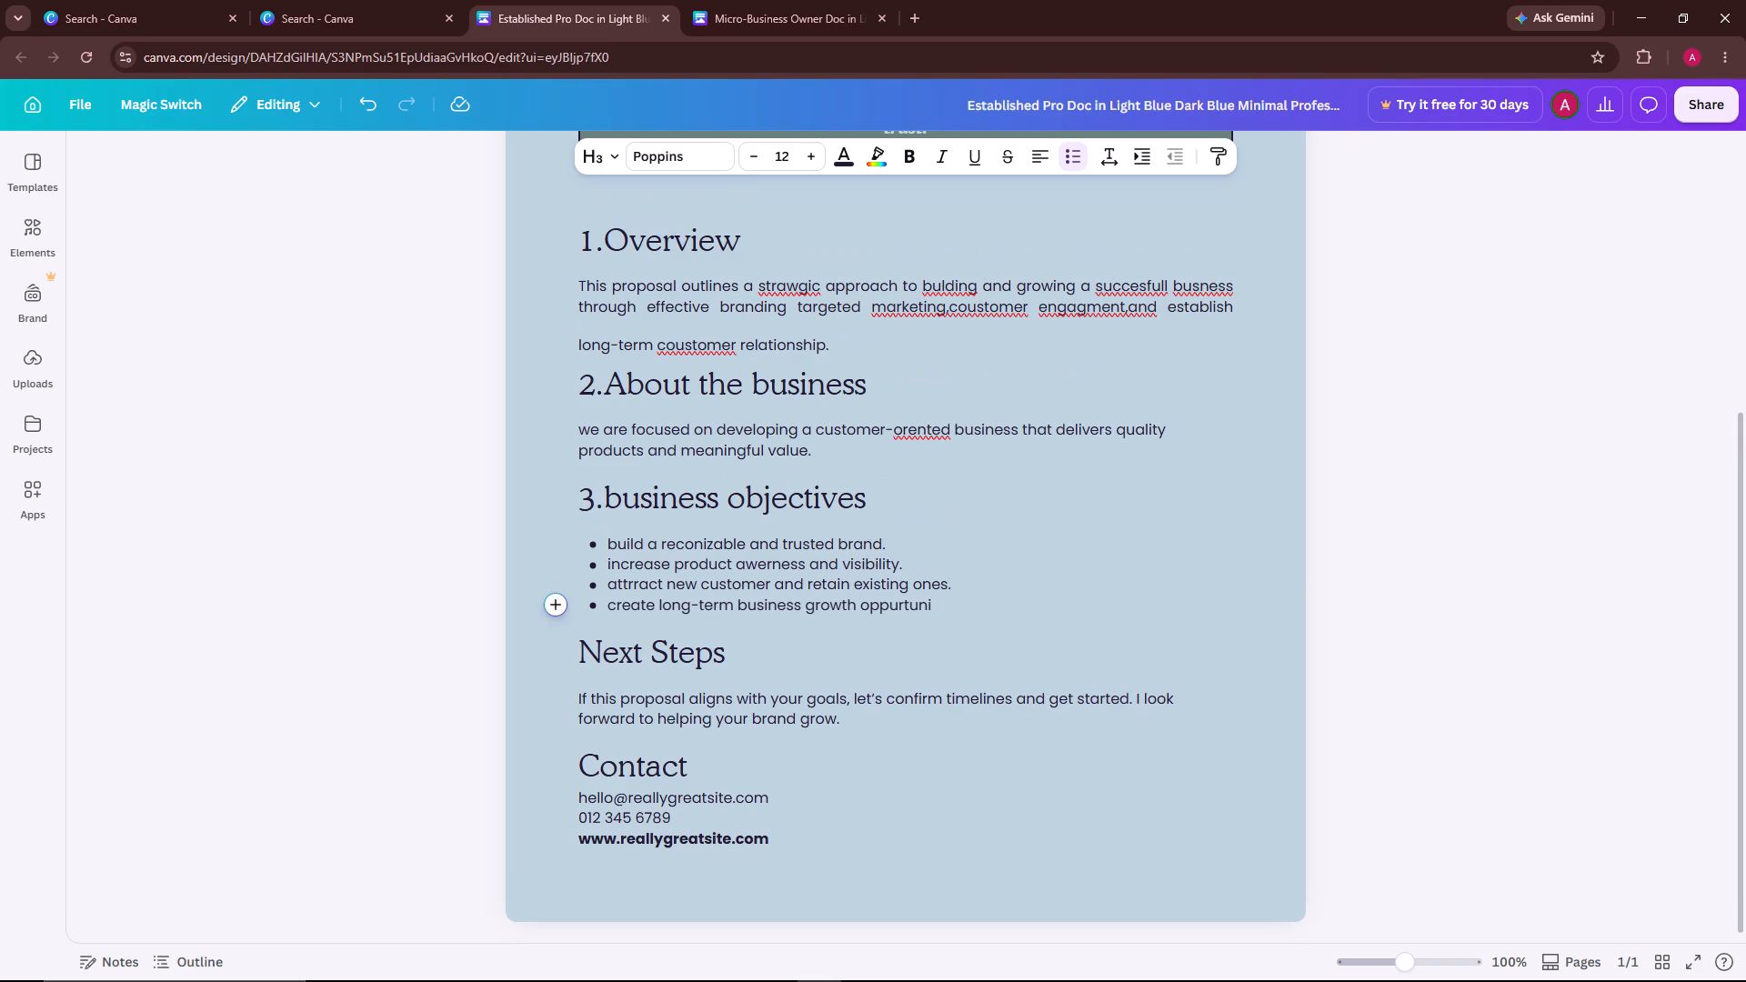
{"action": "type", "text": "ties."}
{"action": "key", "text": "Return"}
{"action": "key", "text": "BackSpace"}
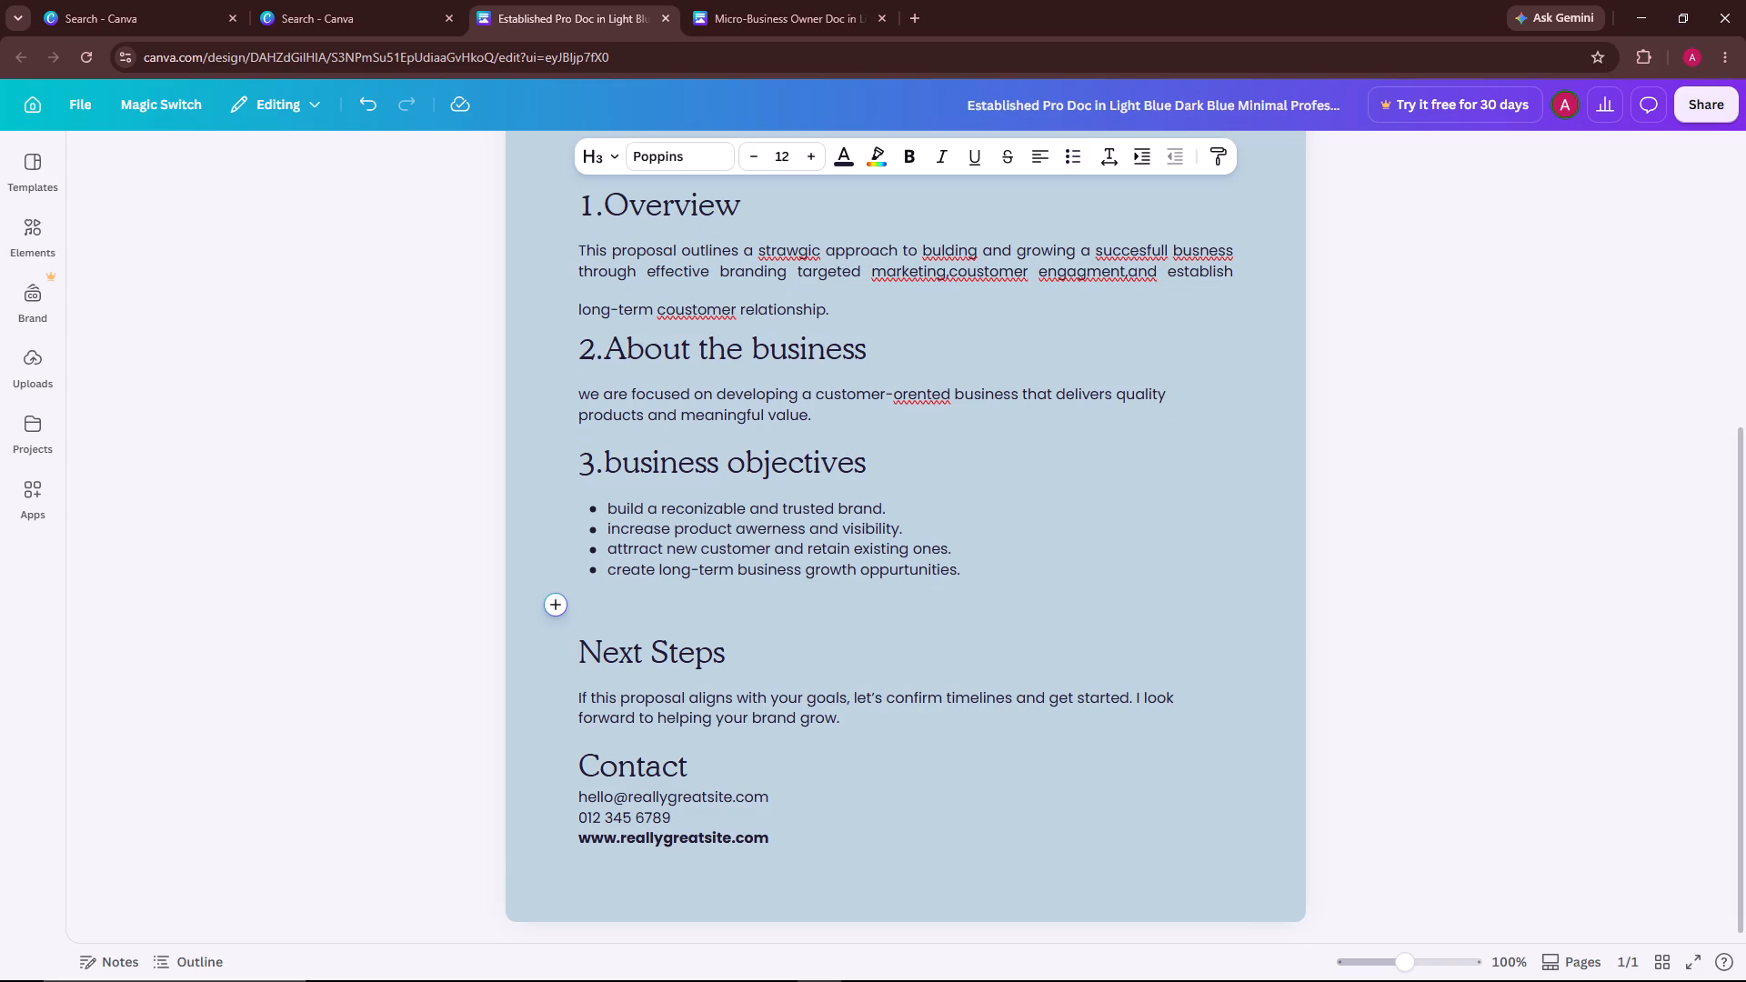
{"action": "key", "text": "BackSpace"}
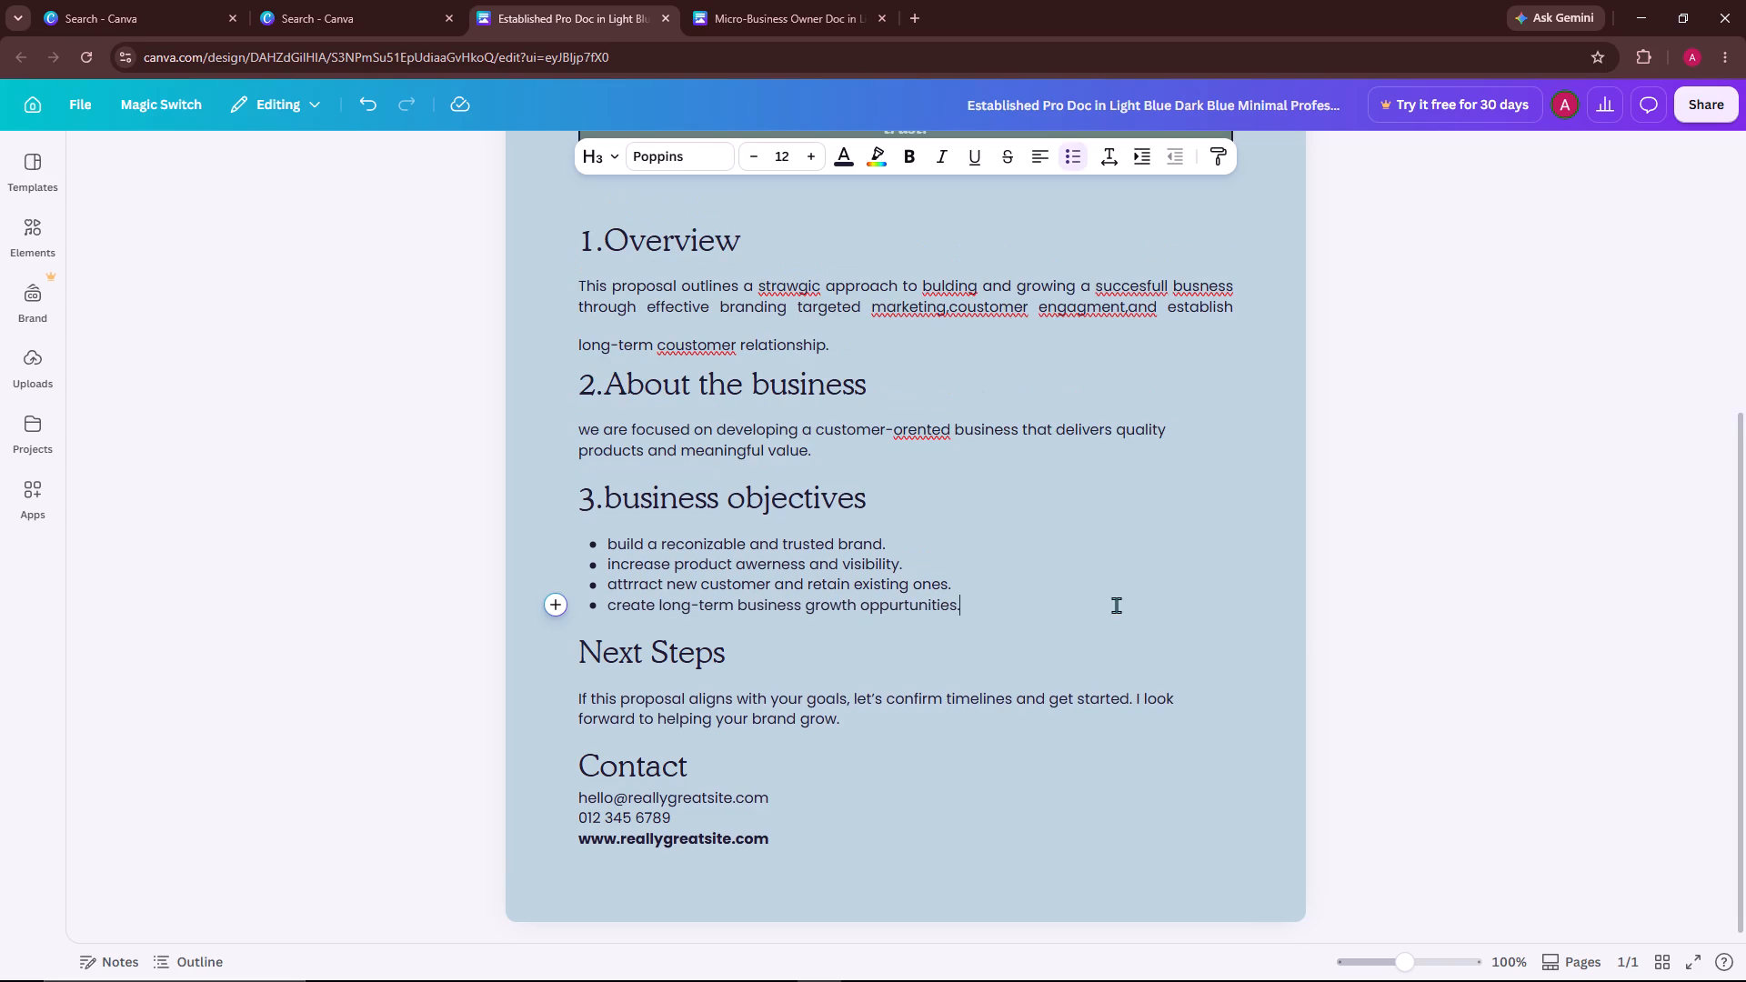
Replace the Next Steps heading with "4.target market".
{"action": "left_click", "coordinate": [788, 656]}
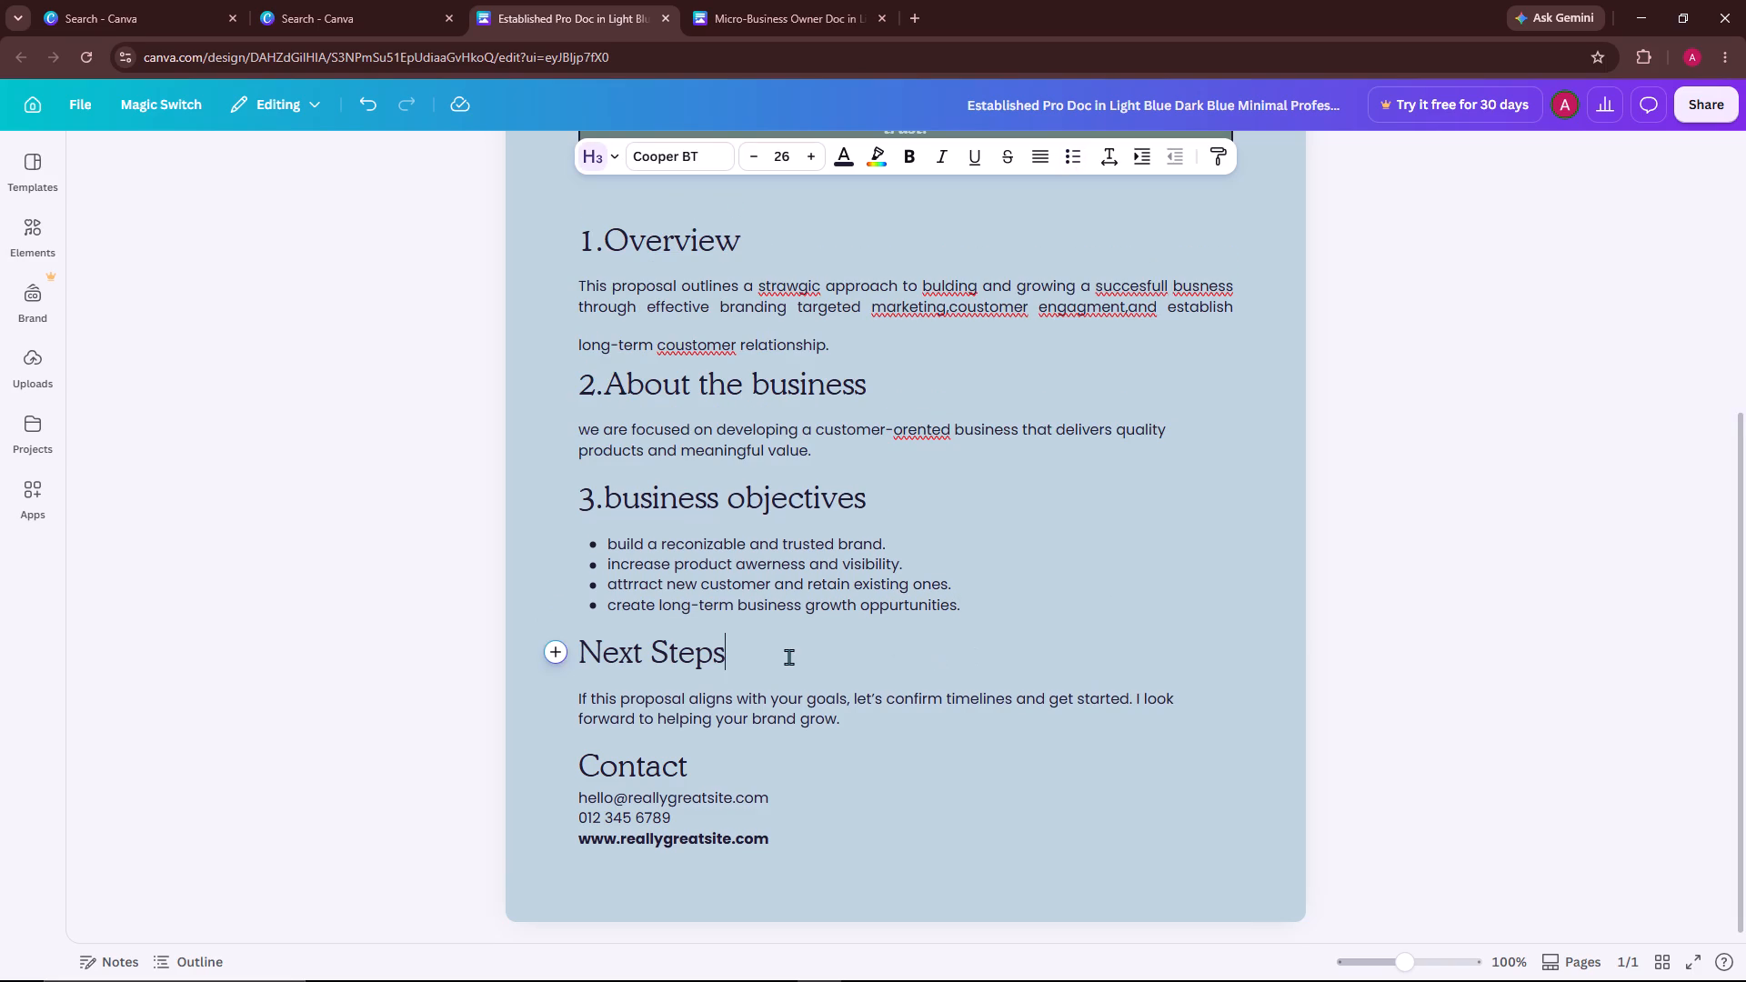
{"action": "key", "text": "BackSpace"}
{"action": "key", "text": "BackSpace"}
{"action": "key", "text": "BackSpace"}
{"action": "key", "text": "BackSpace"}
{"action": "key", "text": "BackSpace"}
{"action": "key", "text": "BackSpace"}
{"action": "key", "text": "BackSpace"}
{"action": "key", "text": "BackSpace"}
{"action": "key", "text": "BackSpace"}
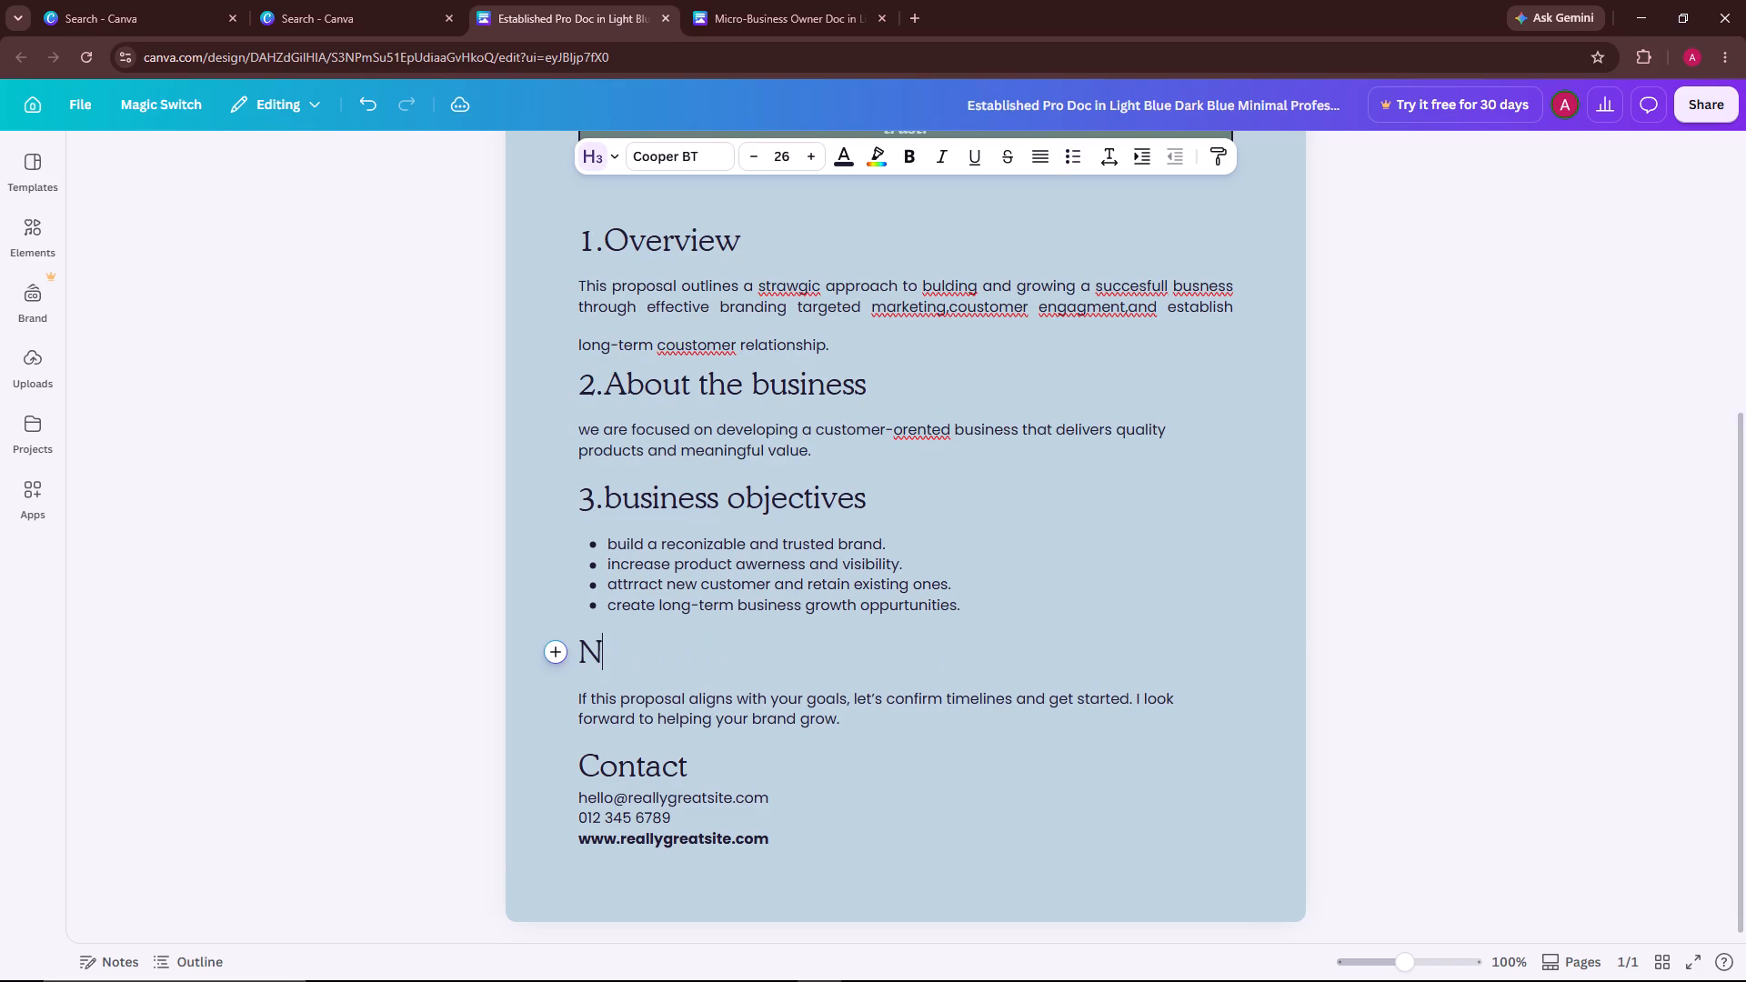
{"action": "key", "text": "BackSpace"}
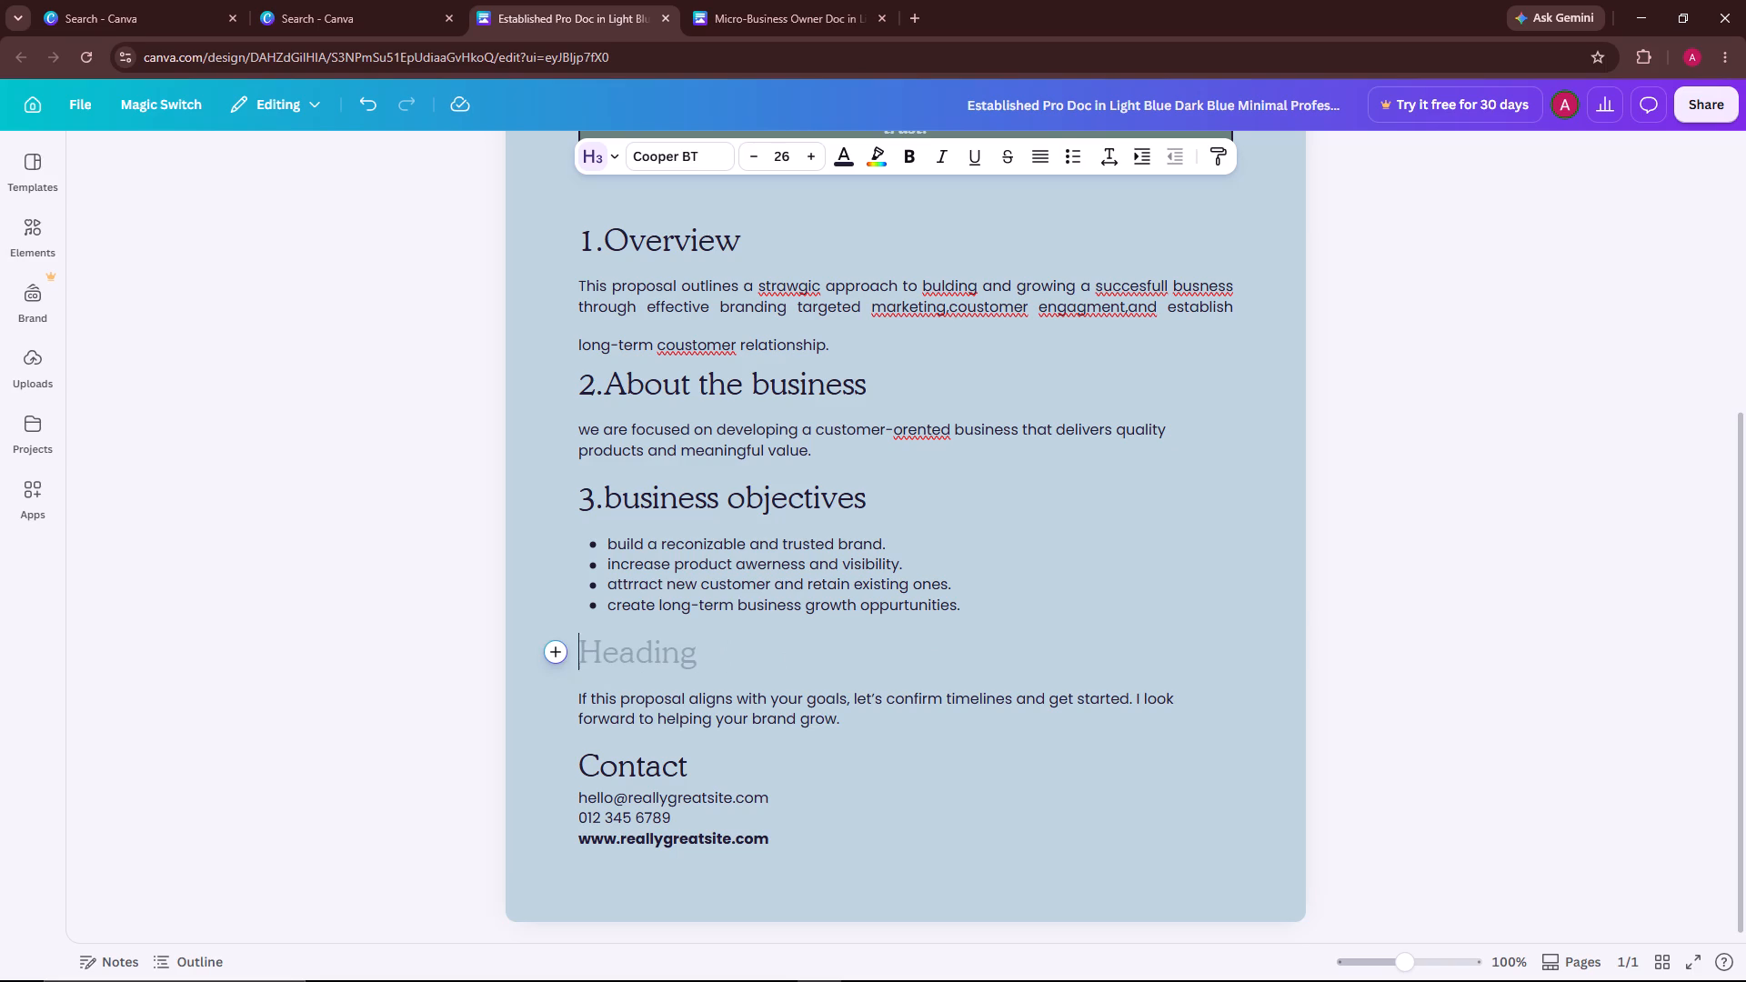
{"action": "type", "text": "4."}
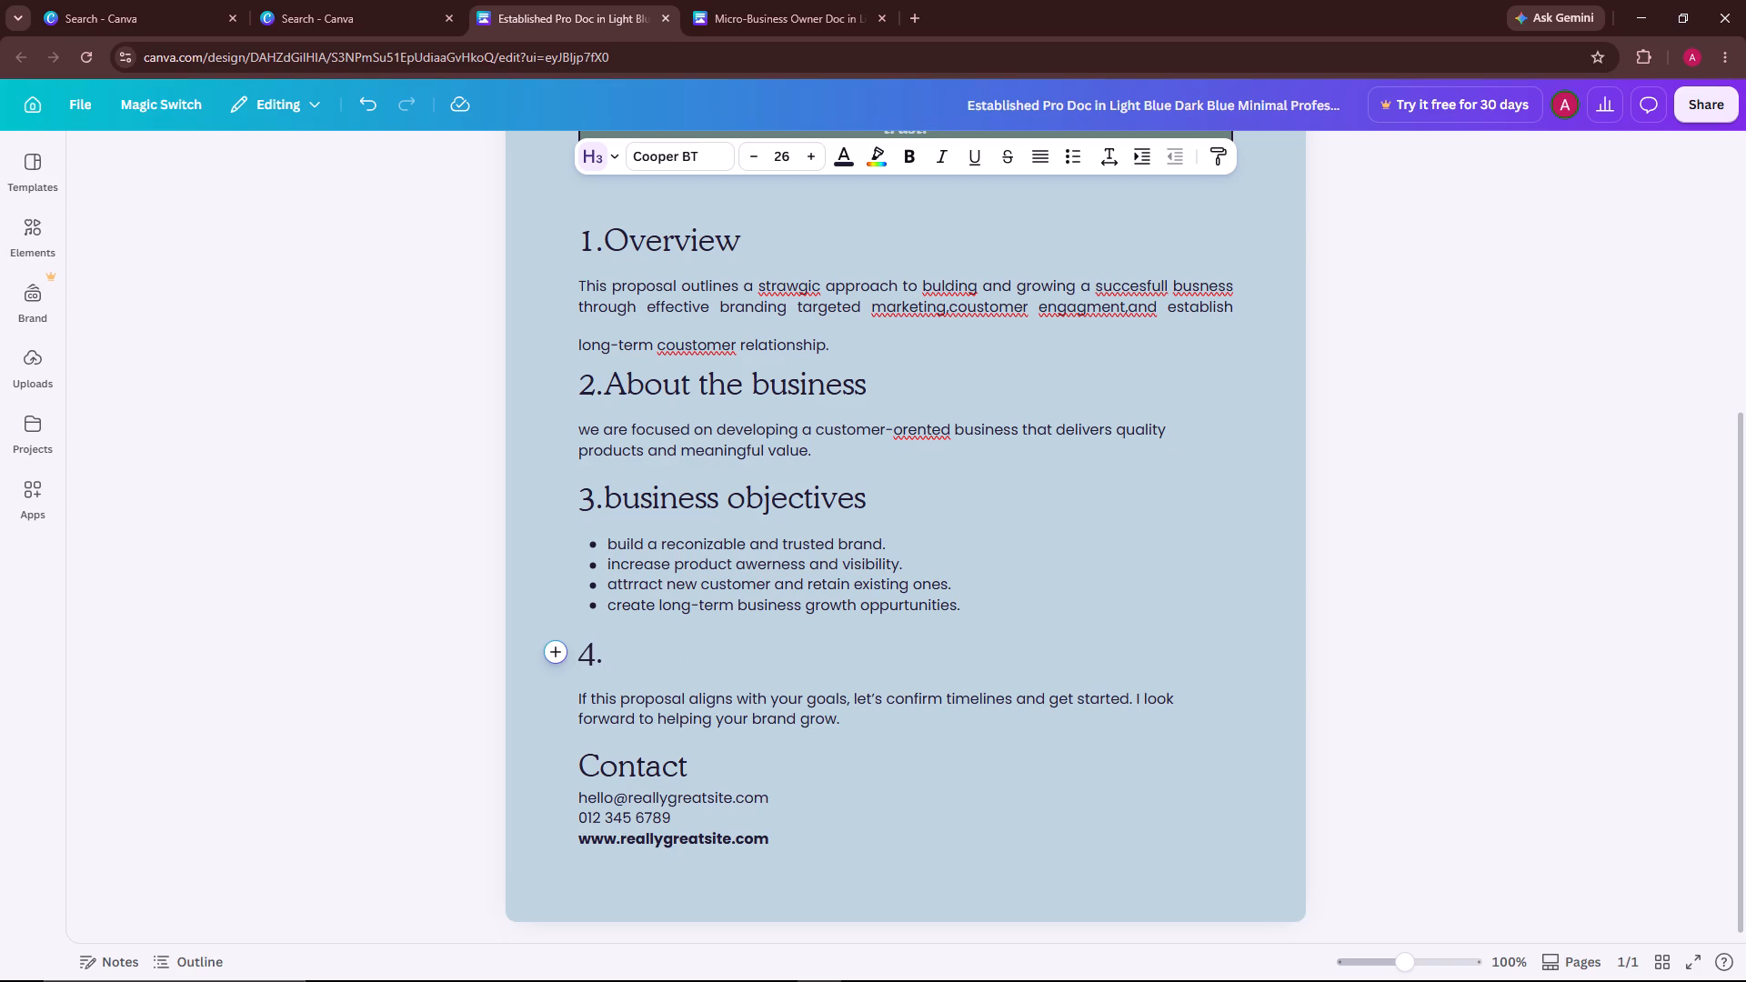
{"action": "type", "text": "target"}
{"action": "key", "text": "space"}
{"action": "type", "text": "market"}
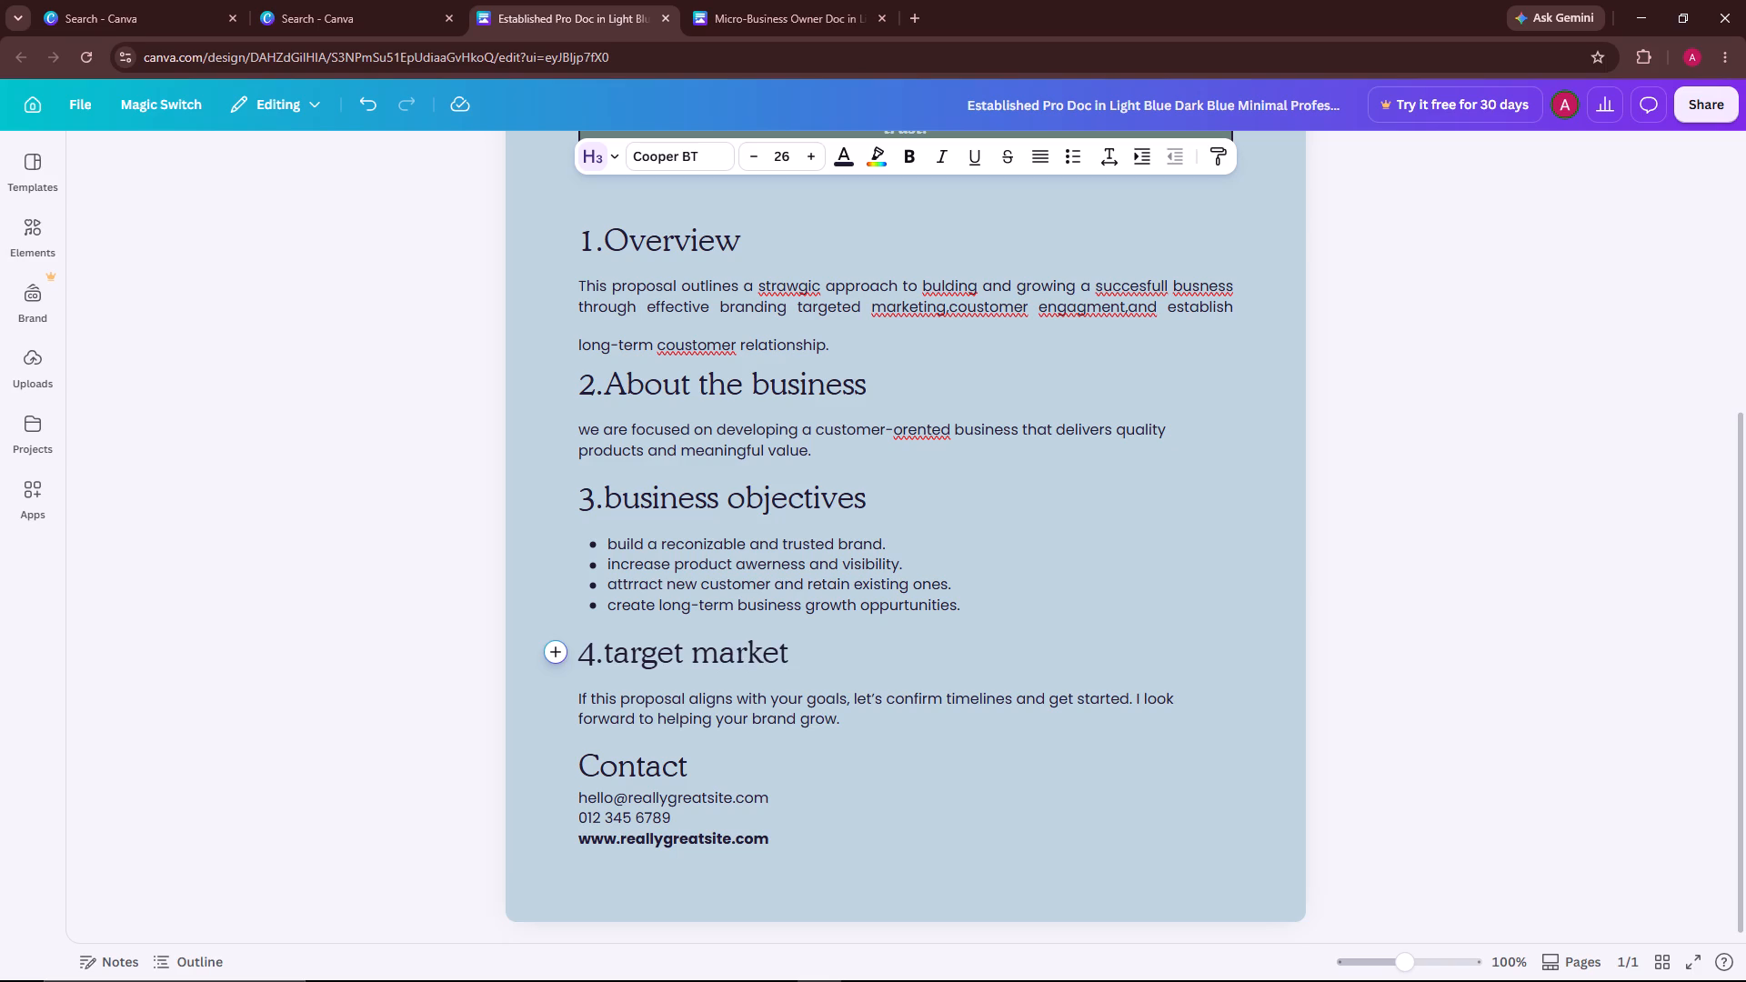
Replace the paragraph under the 4.target market heading with "our primary target audience inclides:".
{"action": "left_click_drag", "start_coordinate": [862, 728], "coordinate": [596, 687]}
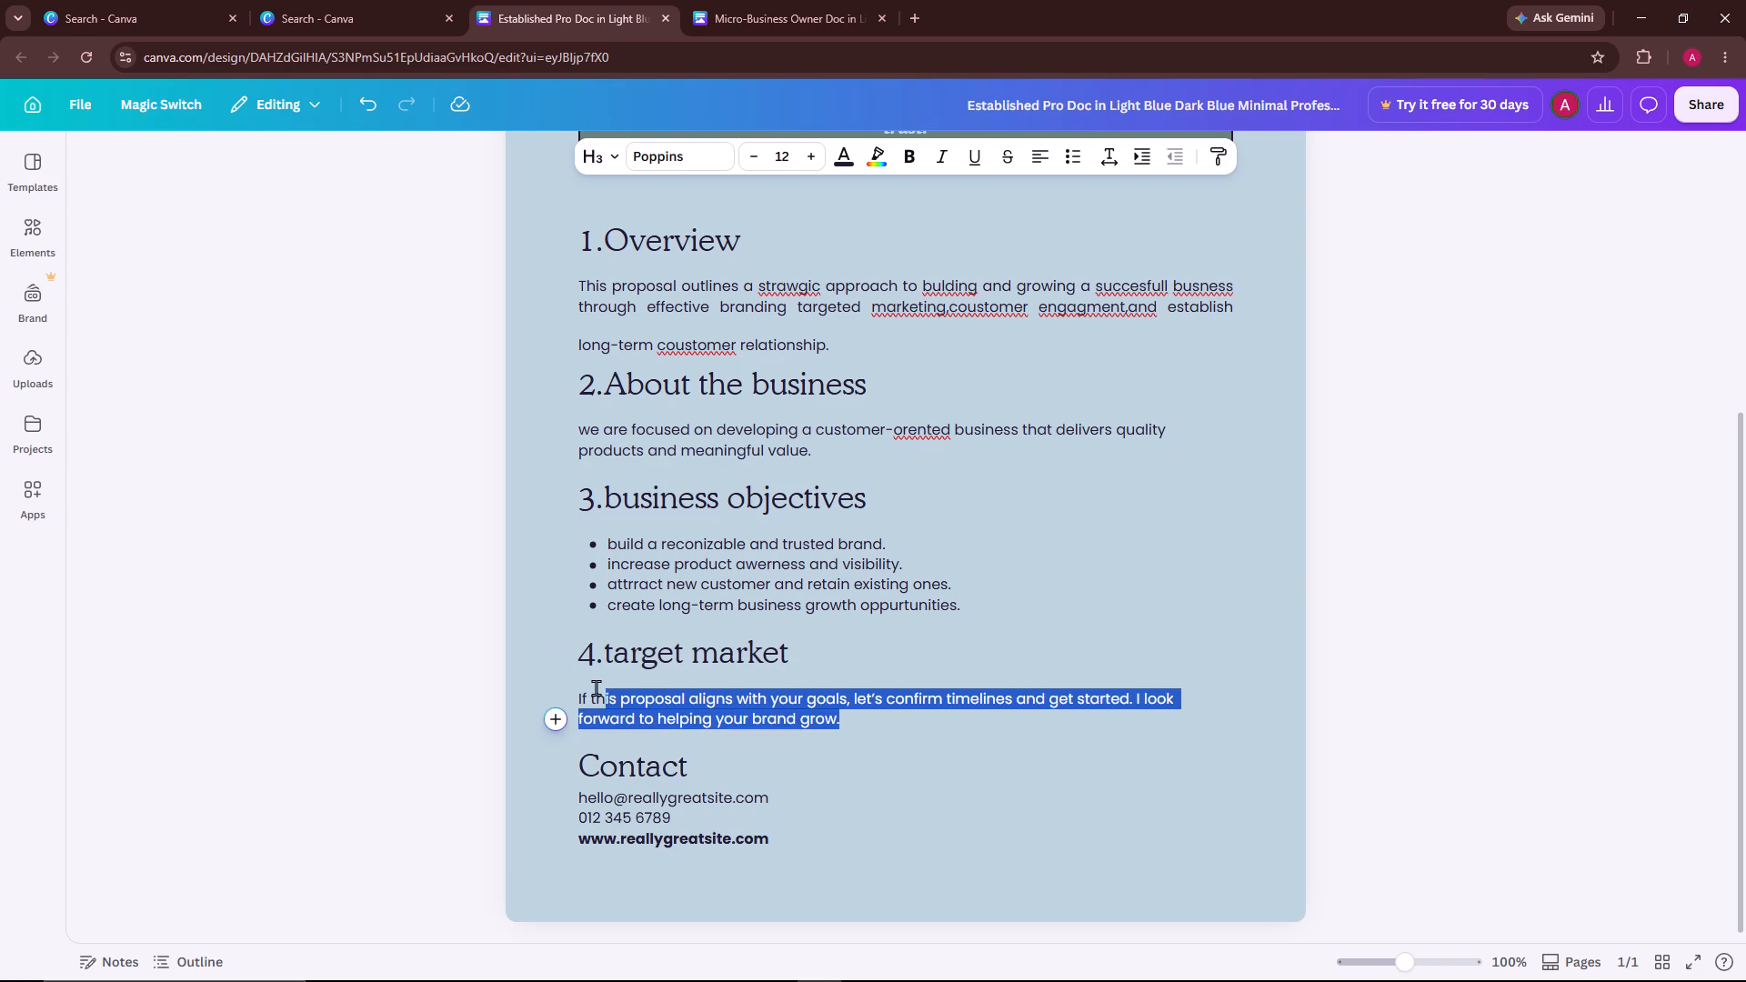
{"action": "left_click_drag", "start_coordinate": [596, 687], "coordinate": [563, 687]}
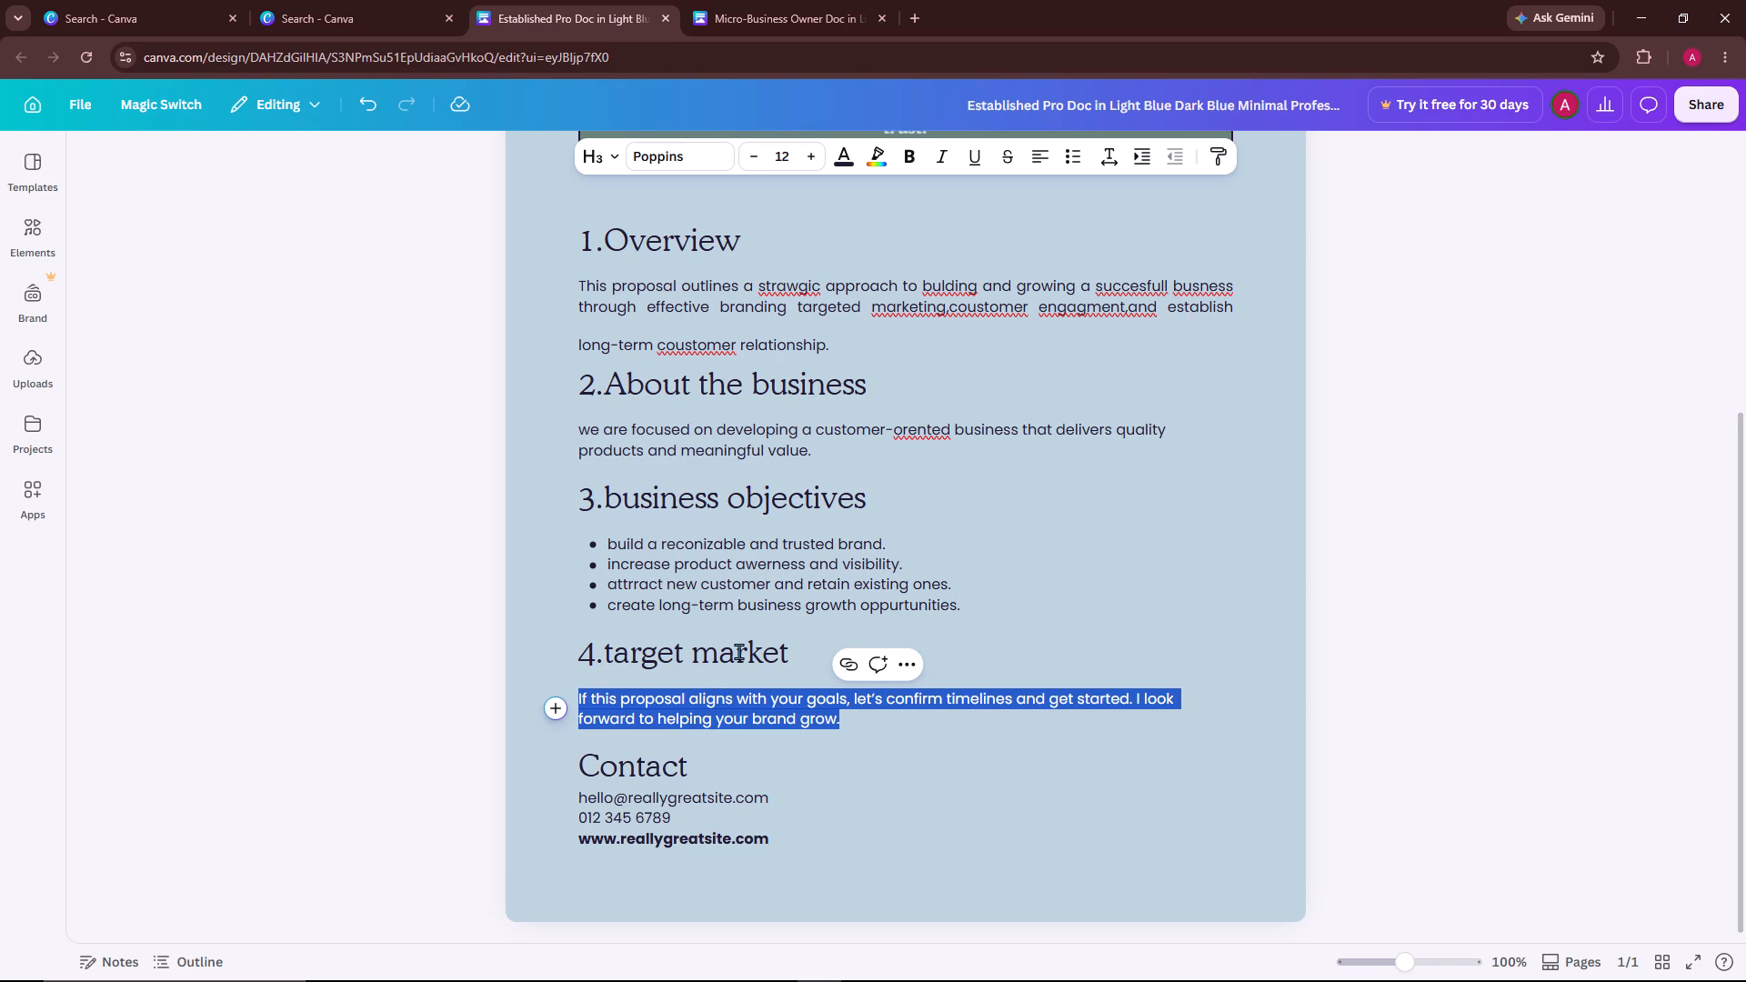
{"action": "key", "text": "BackSpace"}
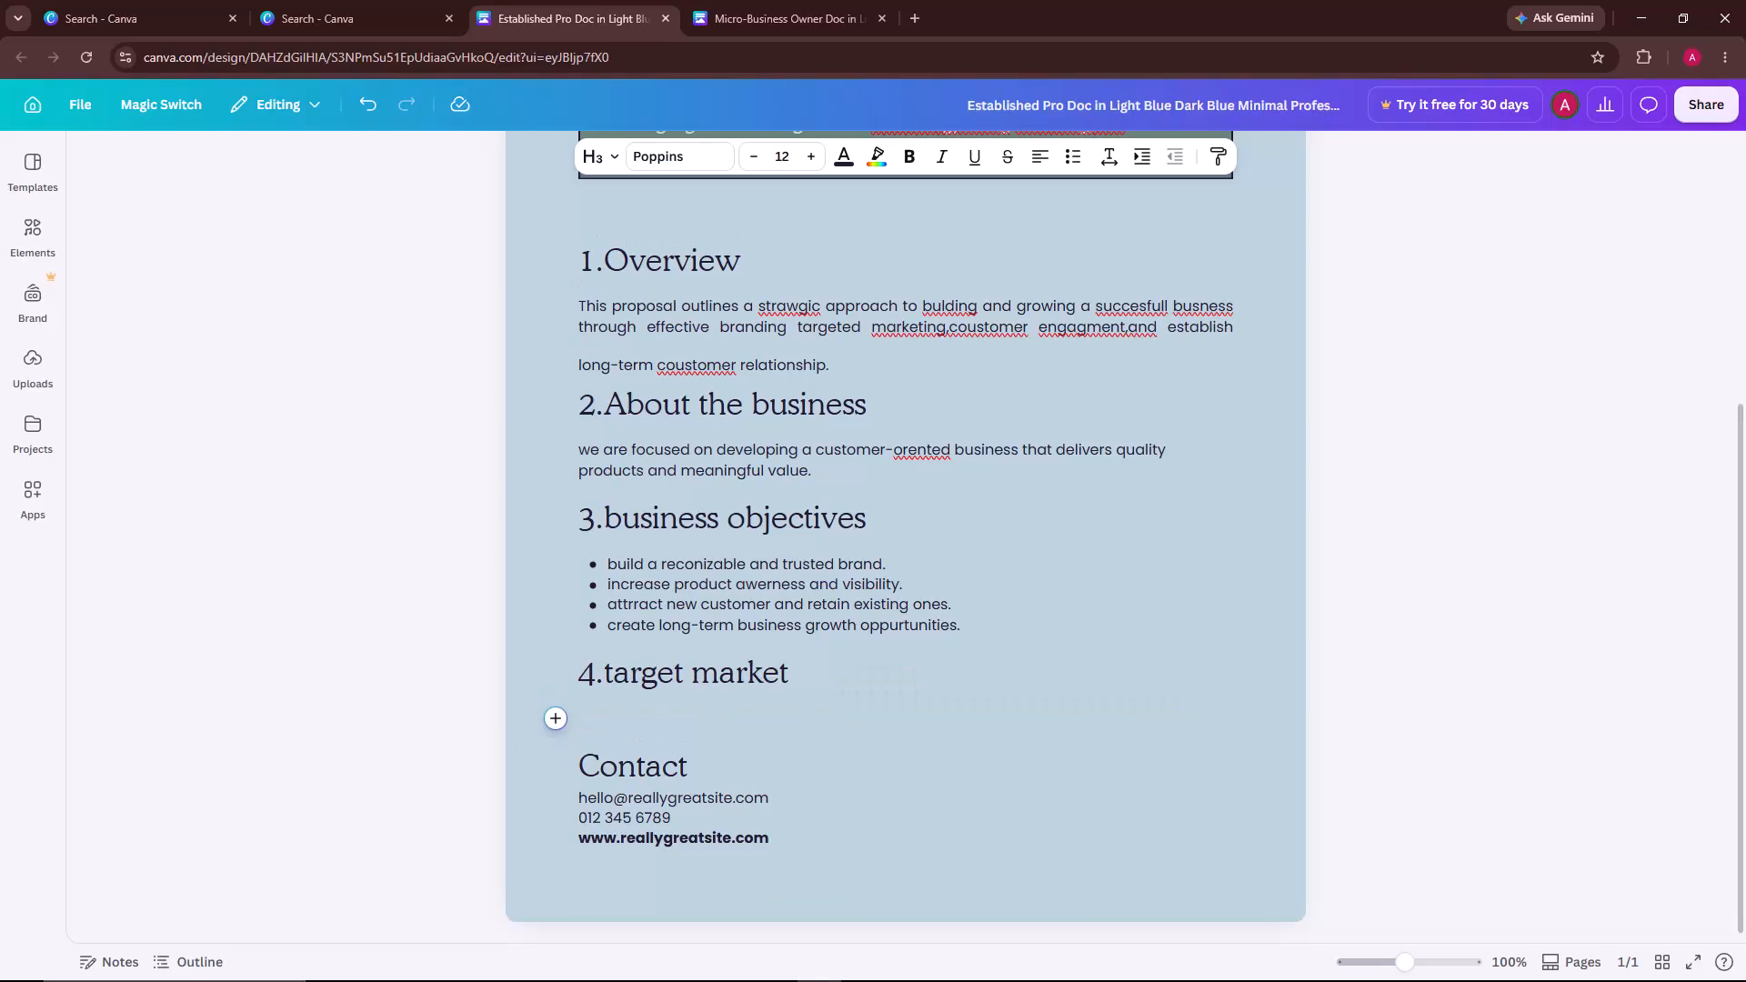
{"action": "type", "text": "our"}
{"action": "key", "text": "p"}
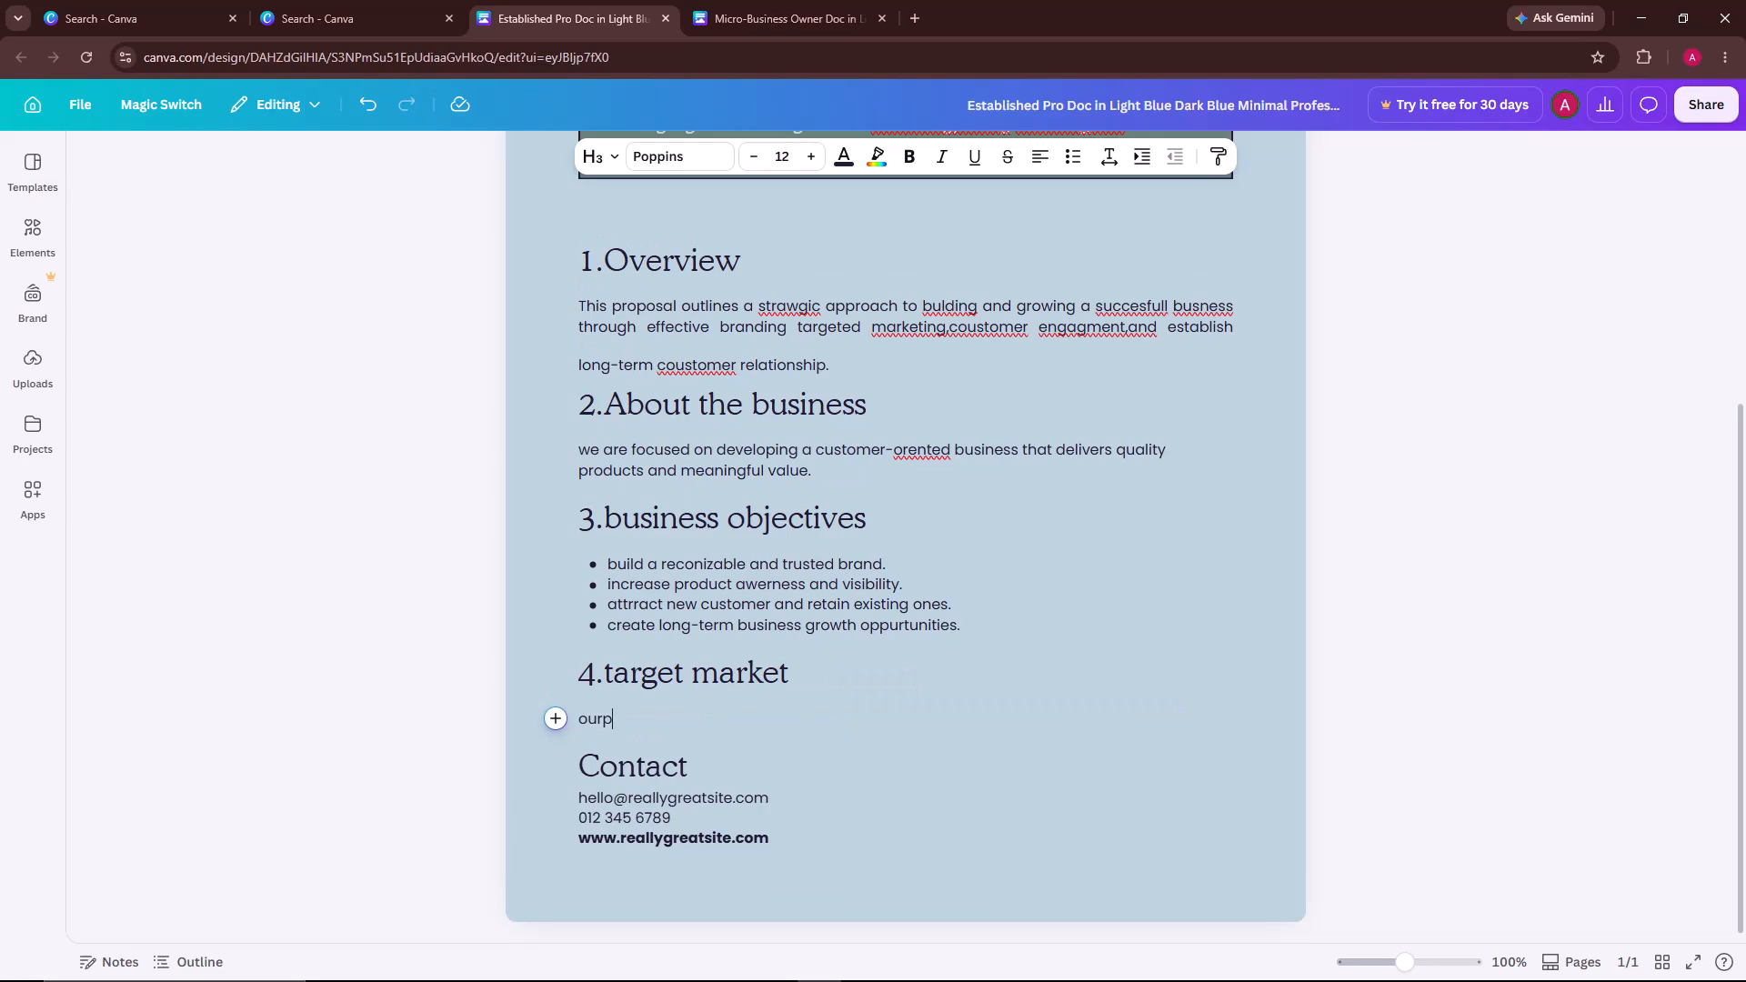
{"action": "key", "text": "space"}
{"action": "key", "text": "BackSpace"}
{"action": "key", "text": "BackSpace"}
{"action": "key", "text": "space"}
{"action": "type", "text": "p"}
{"action": "type", "text": "rimary"}
{"action": "key", "text": "space"}
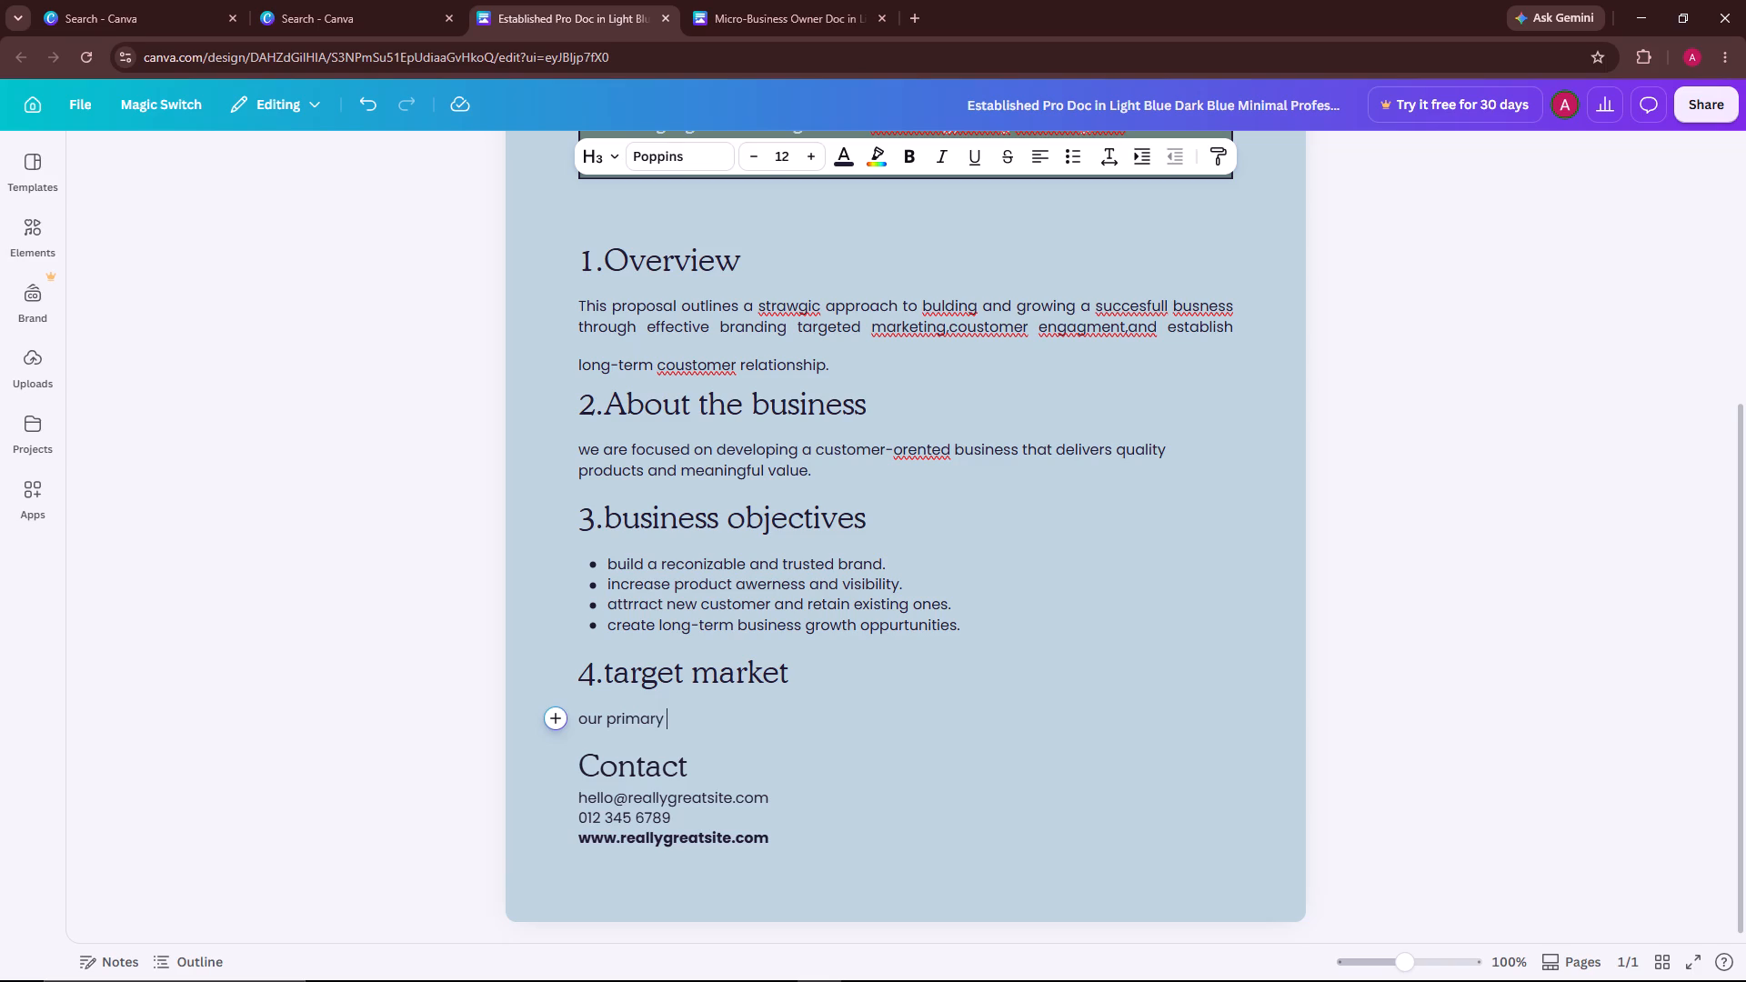
{"action": "type", "text": "target"}
{"action": "key", "text": "space"}
{"action": "type", "text": "audu"}
{"action": "key", "text": "BackSpace"}
{"action": "key", "text": "i"}
{"action": "key", "text": "e"}
{"action": "type", "text": "nce"}
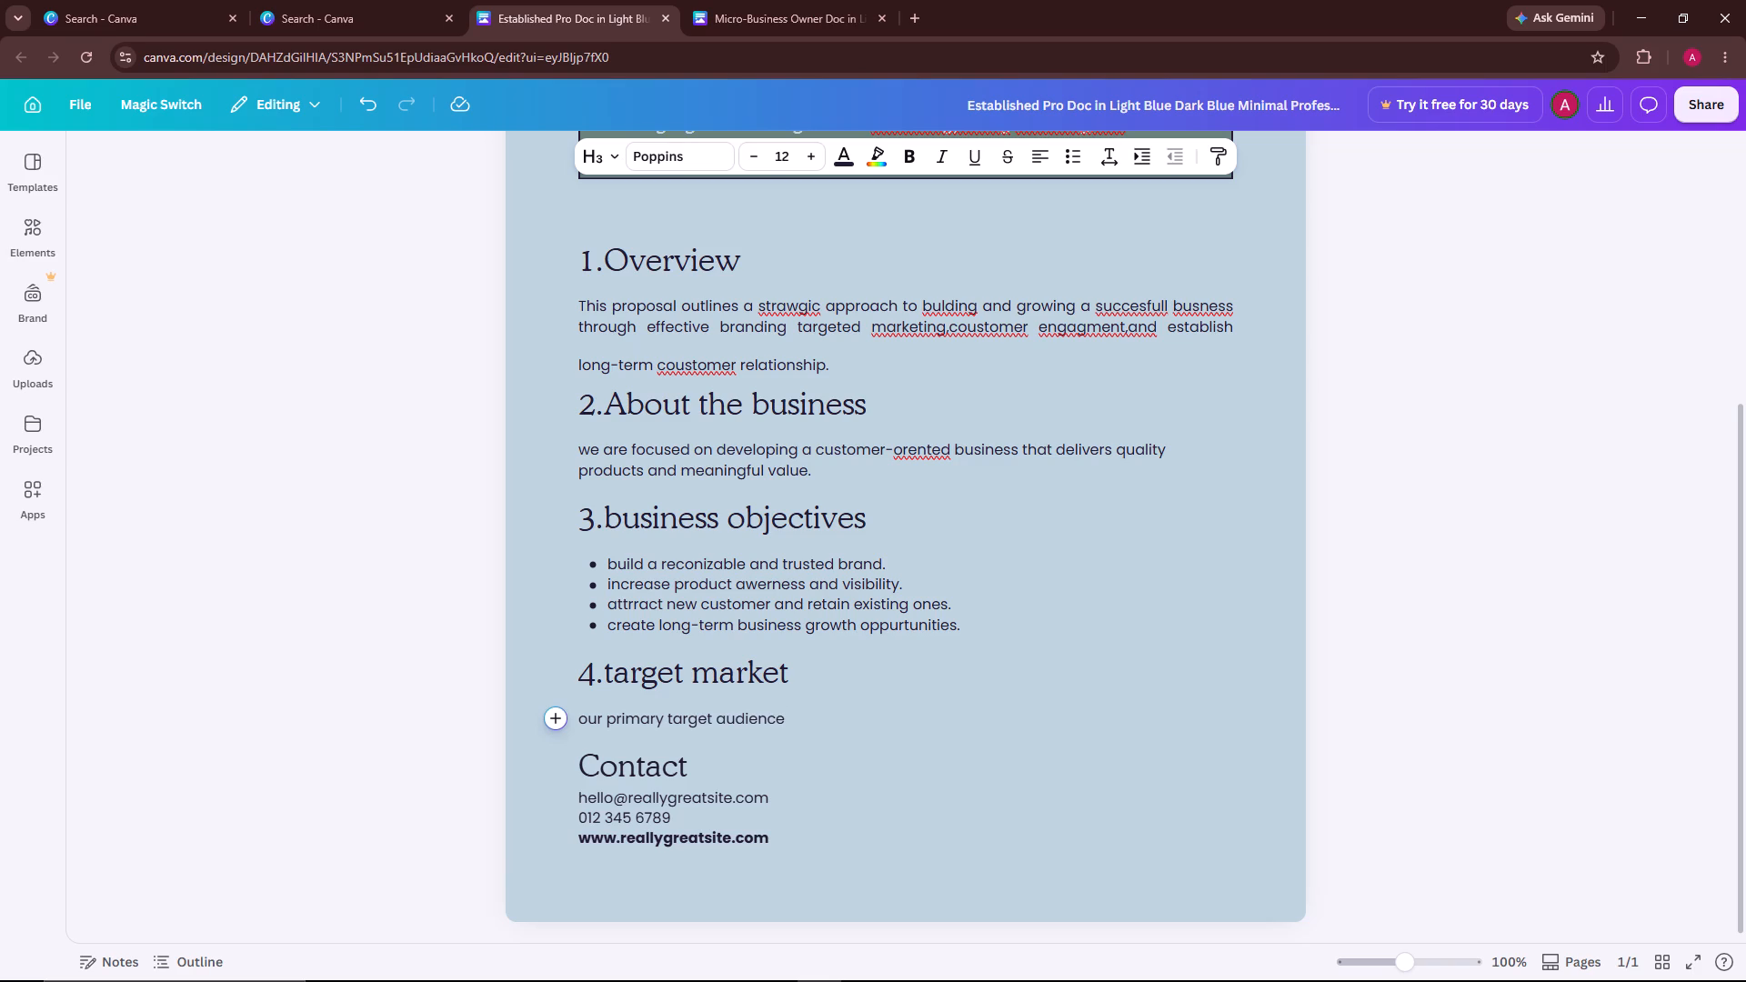
{"action": "key", "text": "space"}
{"action": "type", "text": "in"}
{"action": "type", "text": "cl"}
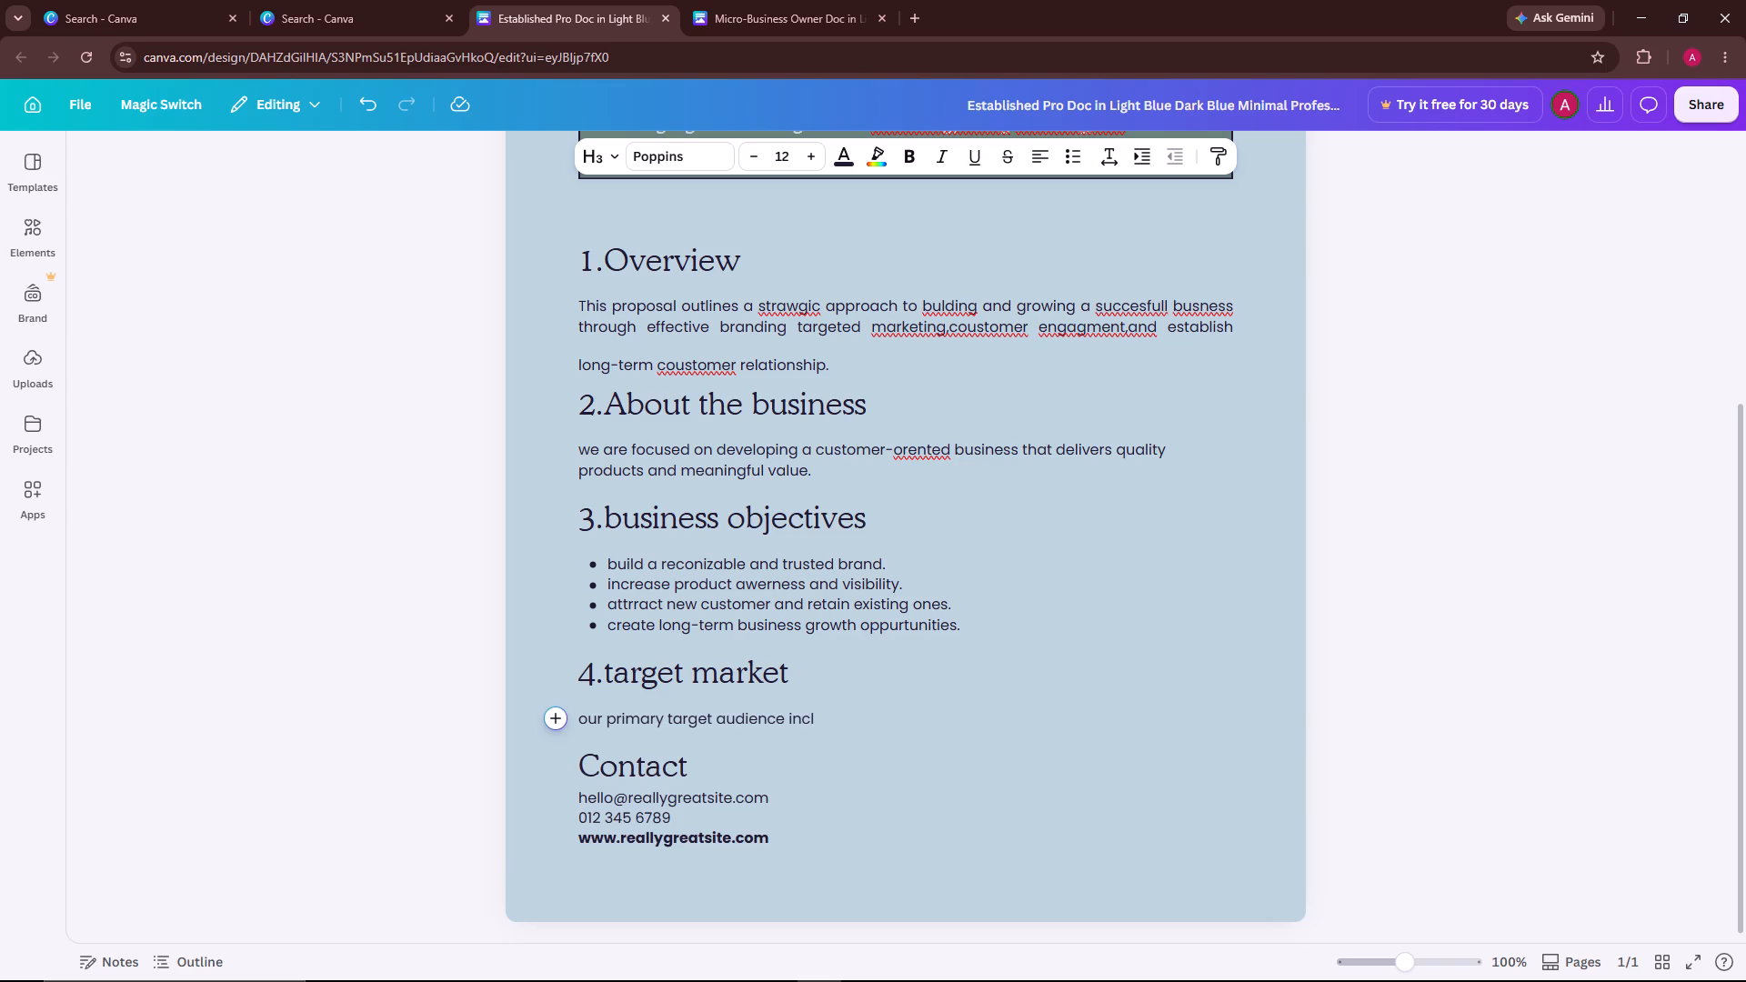
{"action": "type", "text": "ides"}
{"action": "key", "text": "semicolon"}
{"action": "key", "text": "BackSpace"}
{"action": "key", "text": "shift+colon"}
Start a bulleted list on a new line below the target audience sentence.
{"action": "key", "text": "Return"}
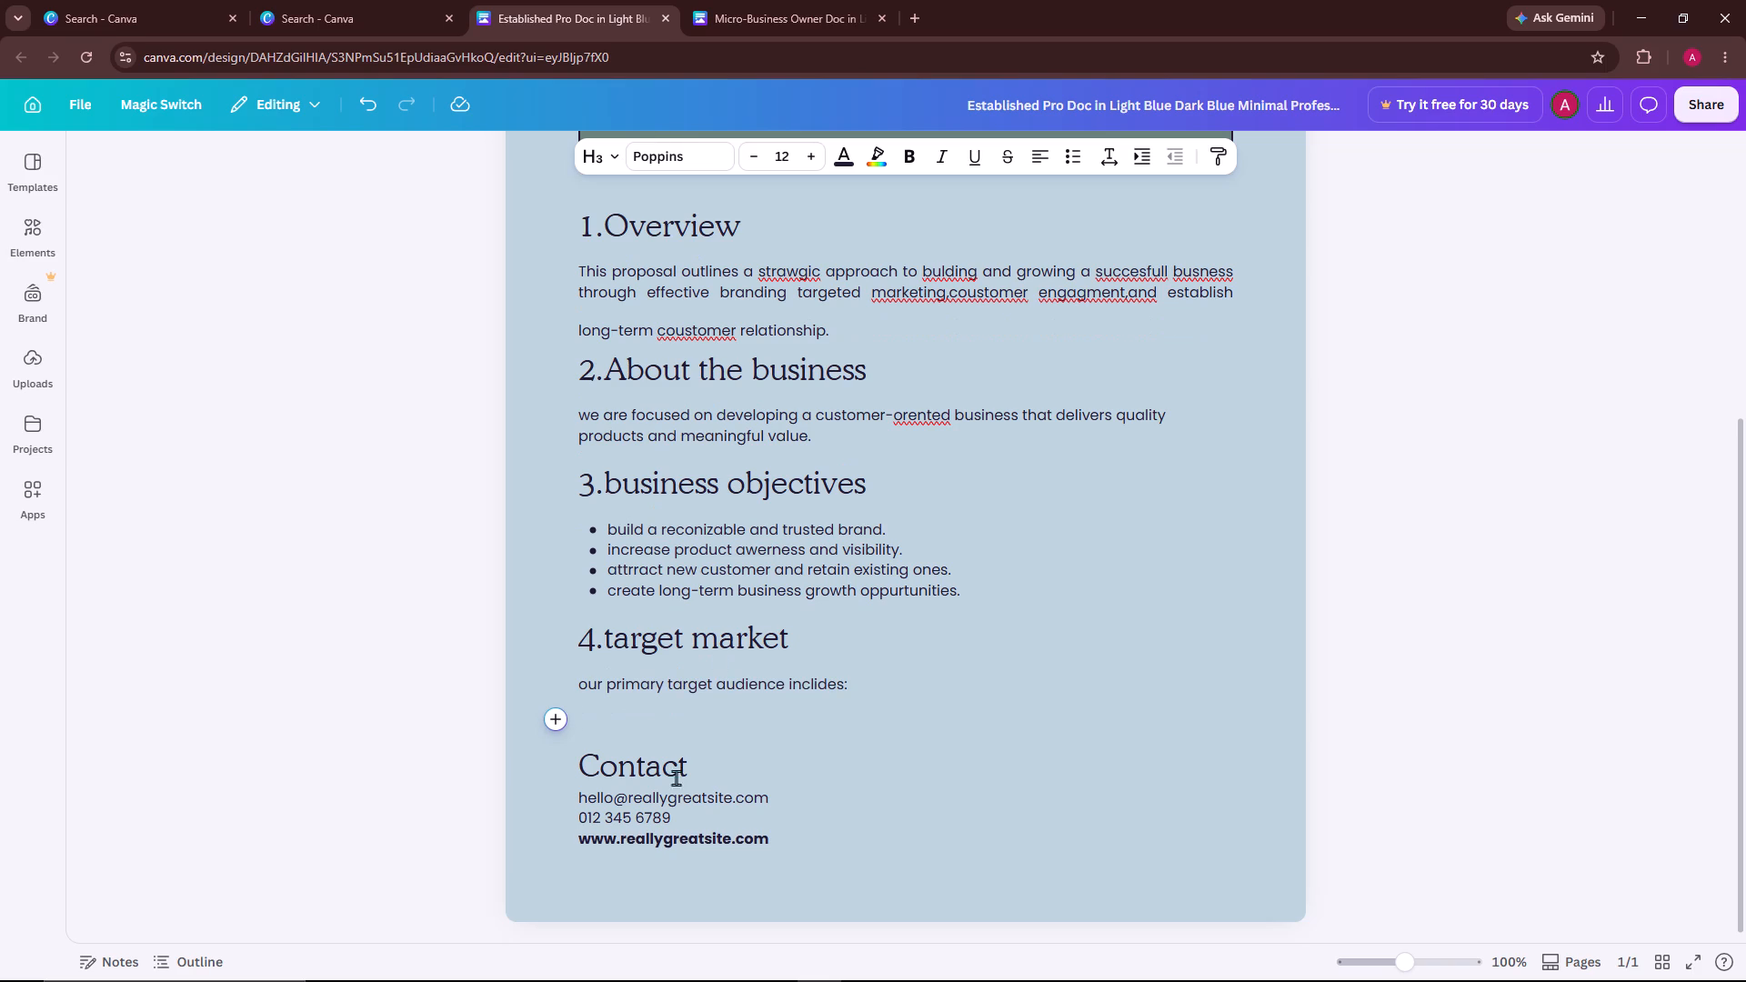
{"action": "left_click", "coordinate": [563, 723]}
{"action": "scroll", "coordinate": [679, 870], "scroll_direction": "down", "scroll_amount": 2}
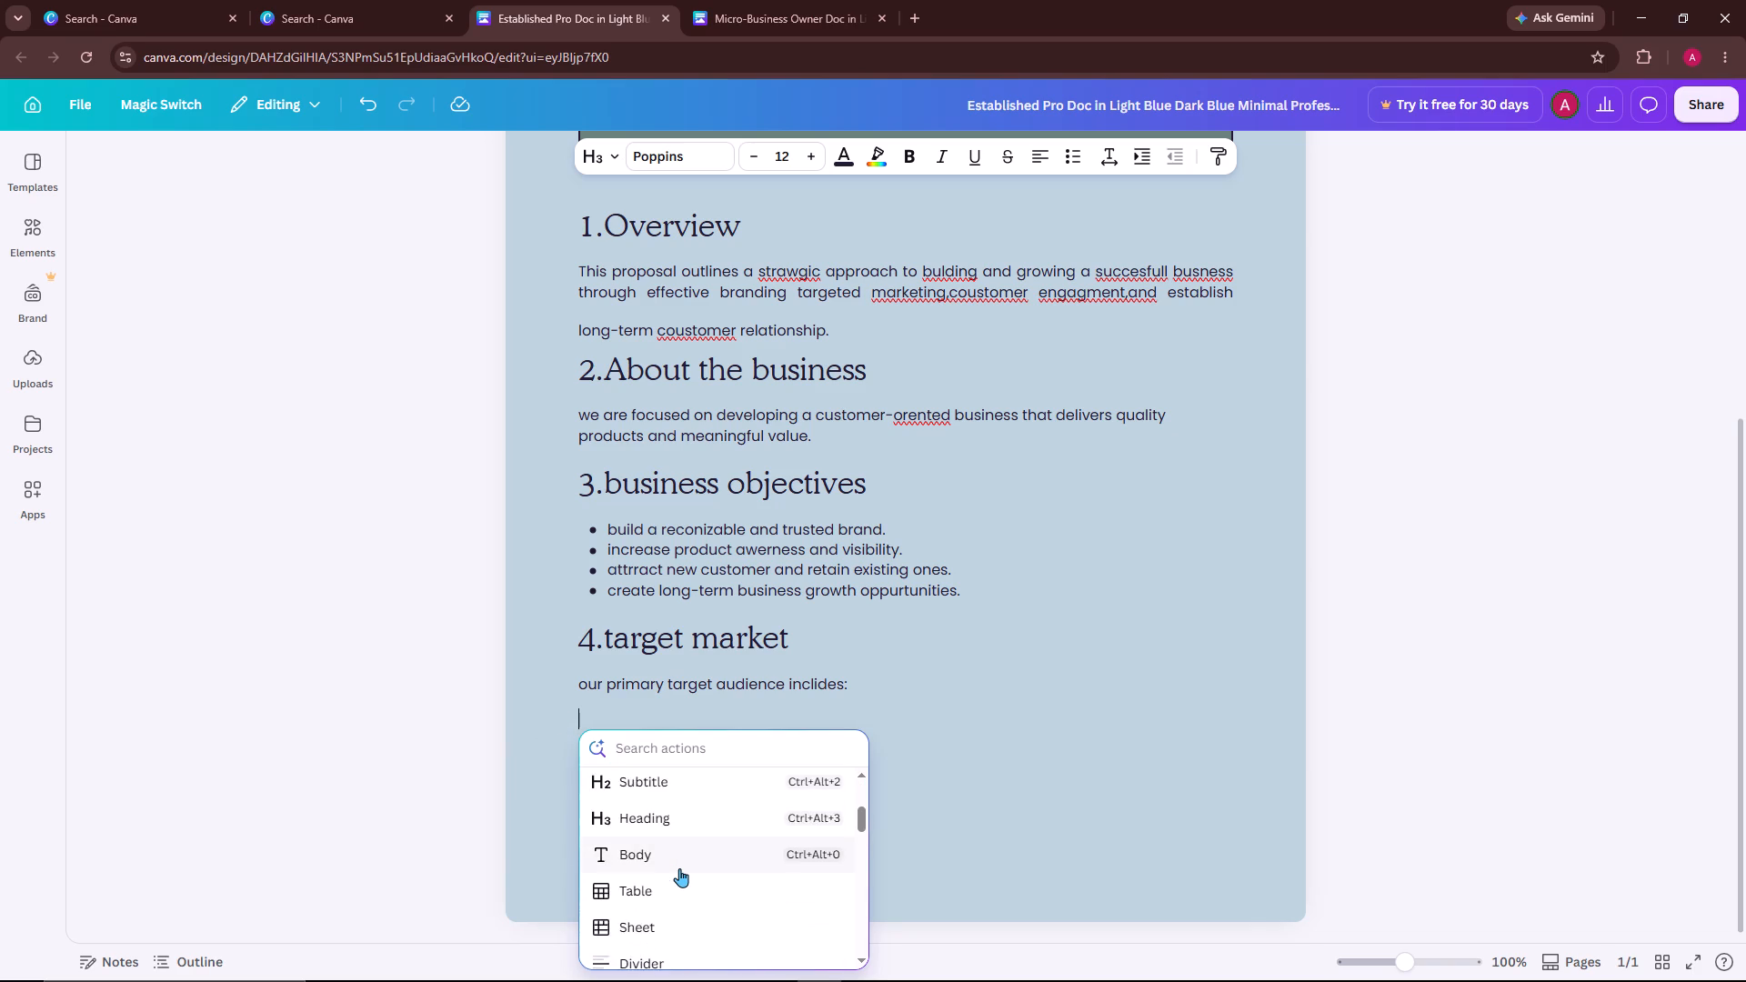
{"action": "scroll", "coordinate": [679, 868], "scroll_direction": "down", "scroll_amount": 3}
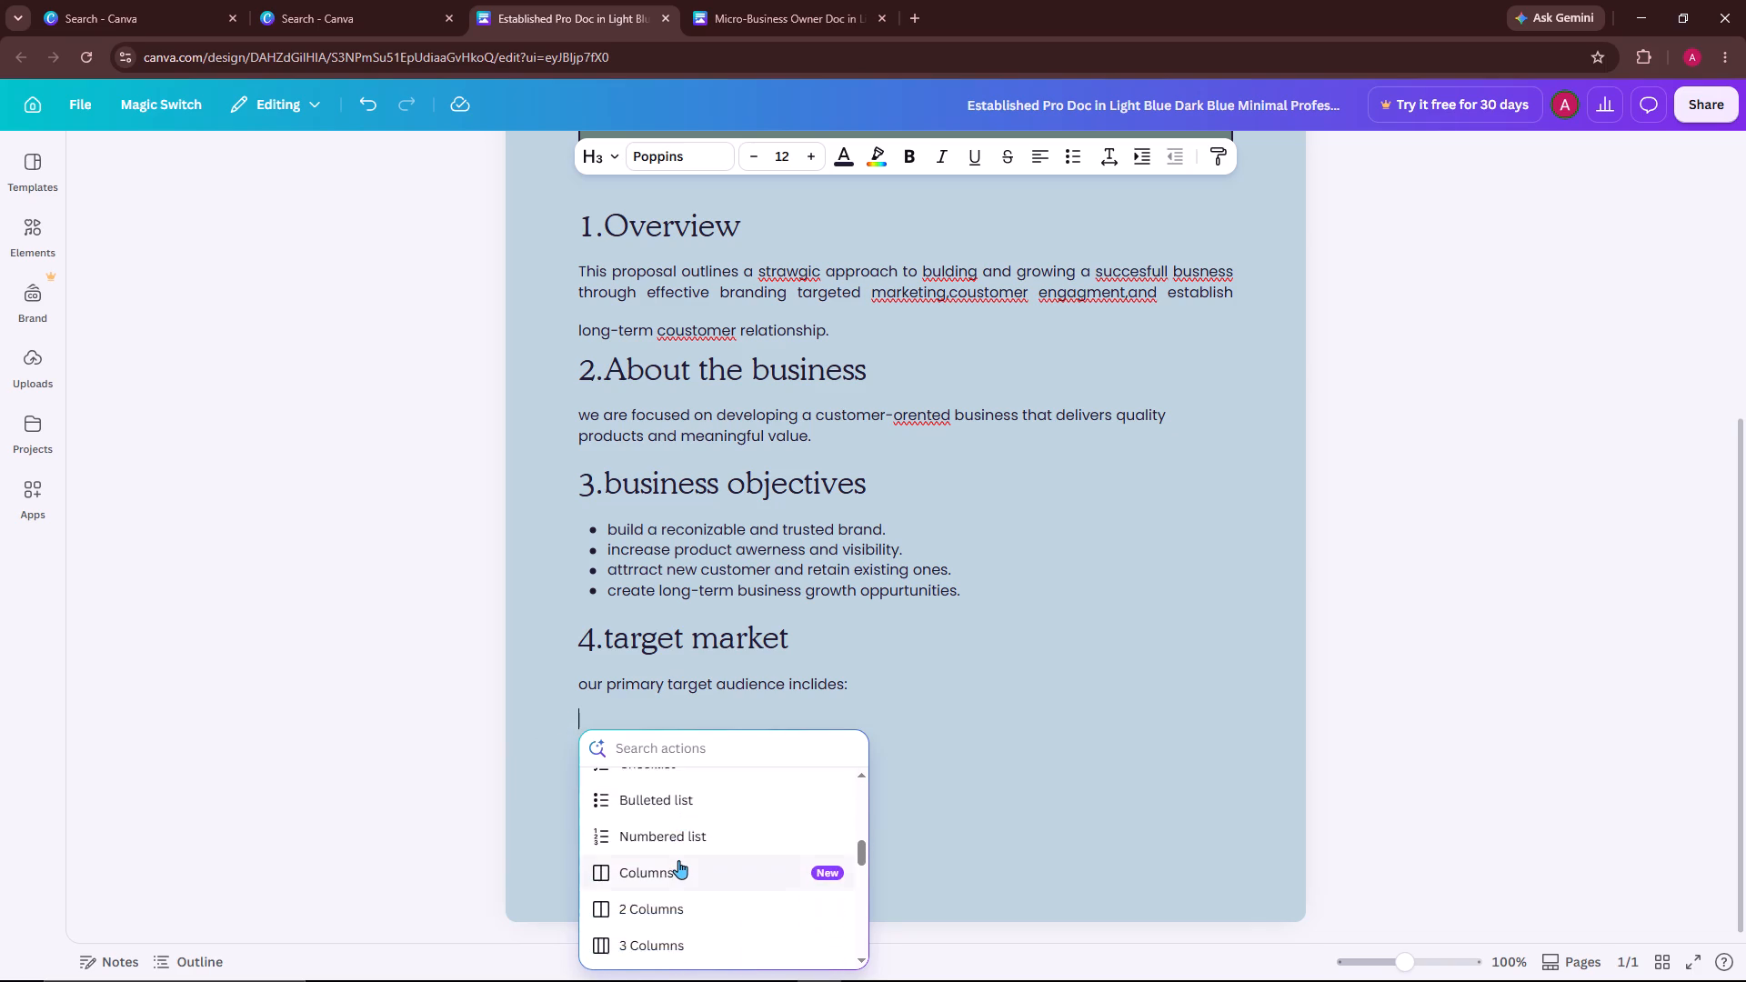
{"action": "scroll", "coordinate": [678, 861], "scroll_direction": "down", "scroll_amount": 2}
{"action": "scroll", "coordinate": [678, 861], "scroll_direction": "up", "scroll_amount": 3}
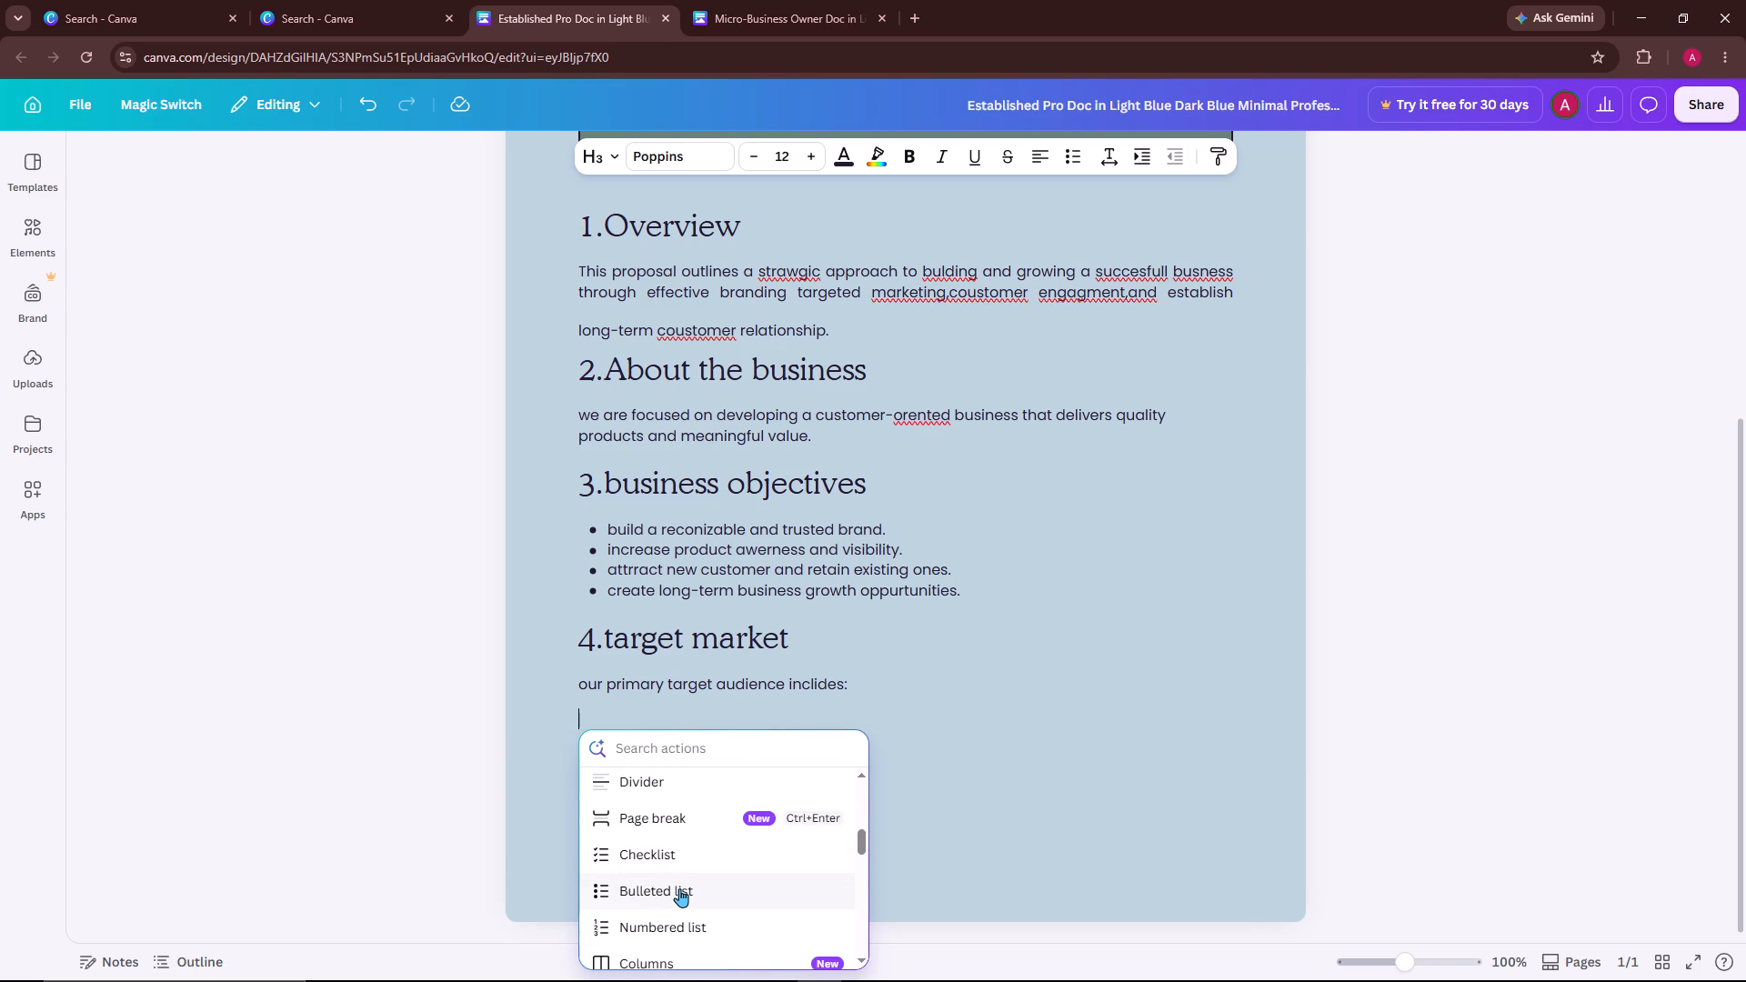
{"action": "left_click", "coordinate": [679, 888]}
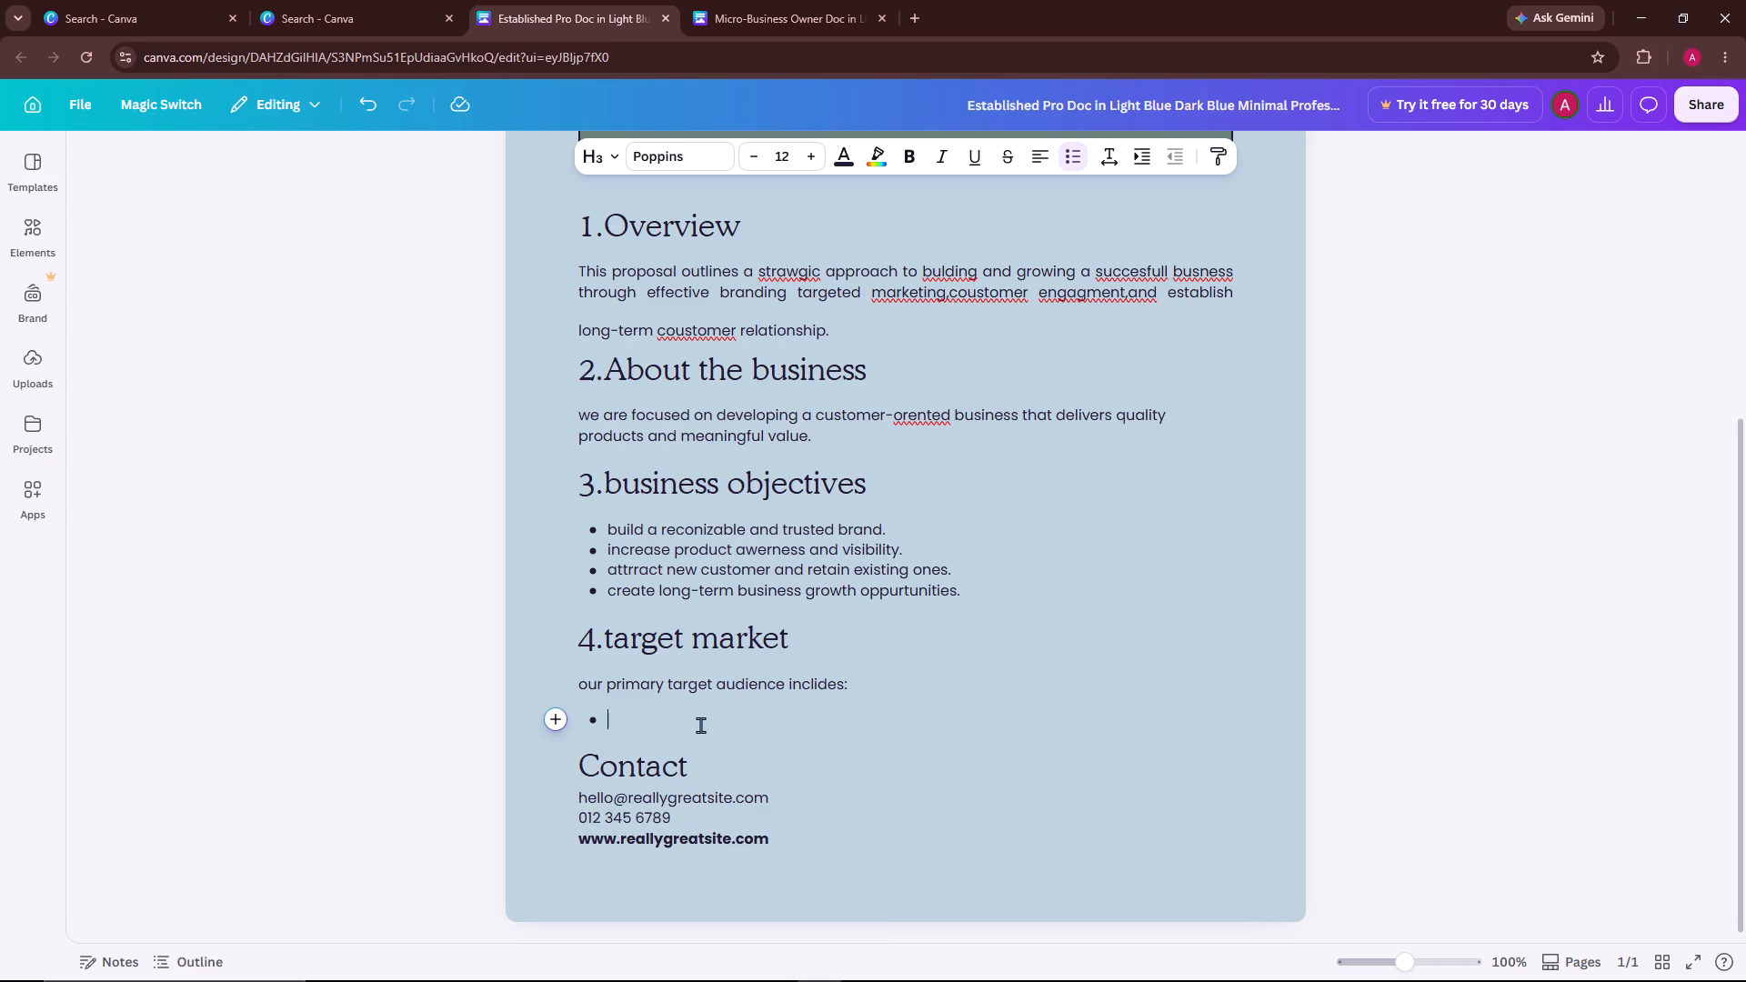
Review the whole proposal page at 63% zoom, from the title block down to the contact details.
{"action": "scroll", "coordinate": [1145, 363], "scroll_direction": "down", "scroll_amount": 3}
{"action": "scroll", "coordinate": [1048, 576], "scroll_direction": "down", "scroll_amount": 4}
{"action": "scroll", "coordinate": [1029, 538], "scroll_direction": "up", "scroll_amount": 10}
{"action": "scroll", "coordinate": [1056, 499], "scroll_direction": "down", "scroll_amount": 12}
{"action": "scroll", "coordinate": [1056, 499], "scroll_direction": "up", "scroll_amount": 5}
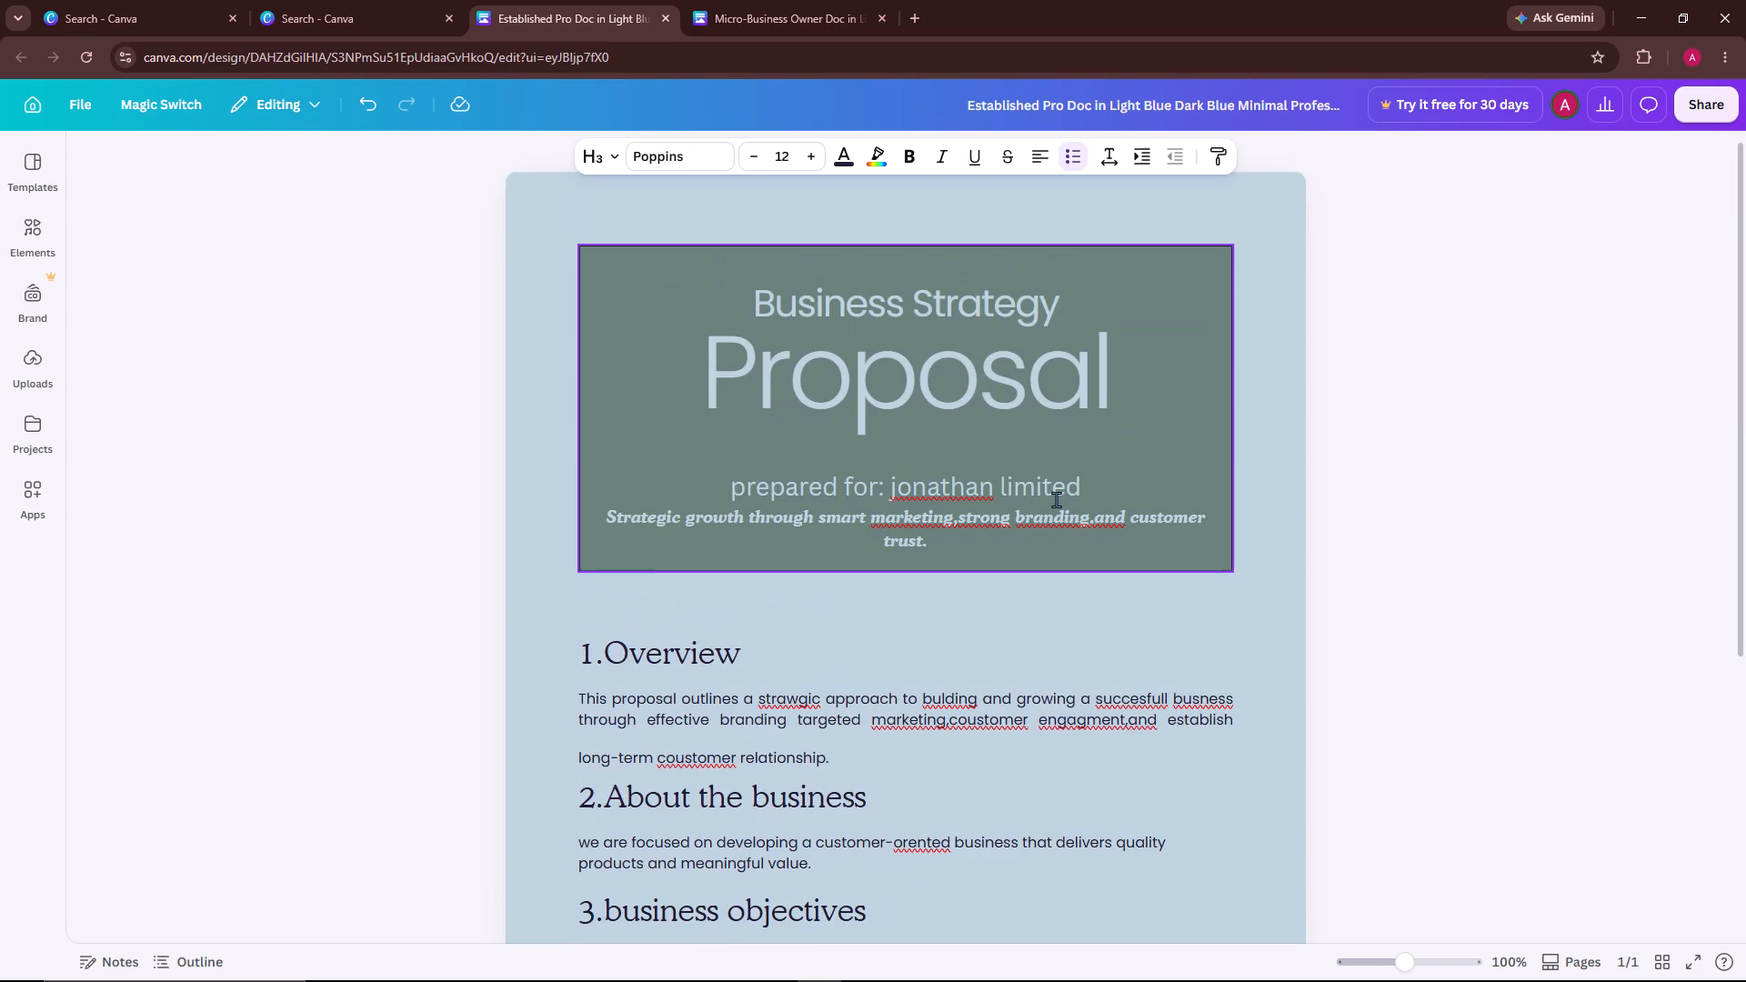
{"action": "scroll", "coordinate": [1056, 499], "scroll_direction": "up", "scroll_amount": 4}
{"action": "scroll", "coordinate": [1056, 499], "scroll_direction": "down", "scroll_amount": 8}
{"action": "scroll", "coordinate": [1056, 499], "scroll_direction": "up", "scroll_amount": 4}
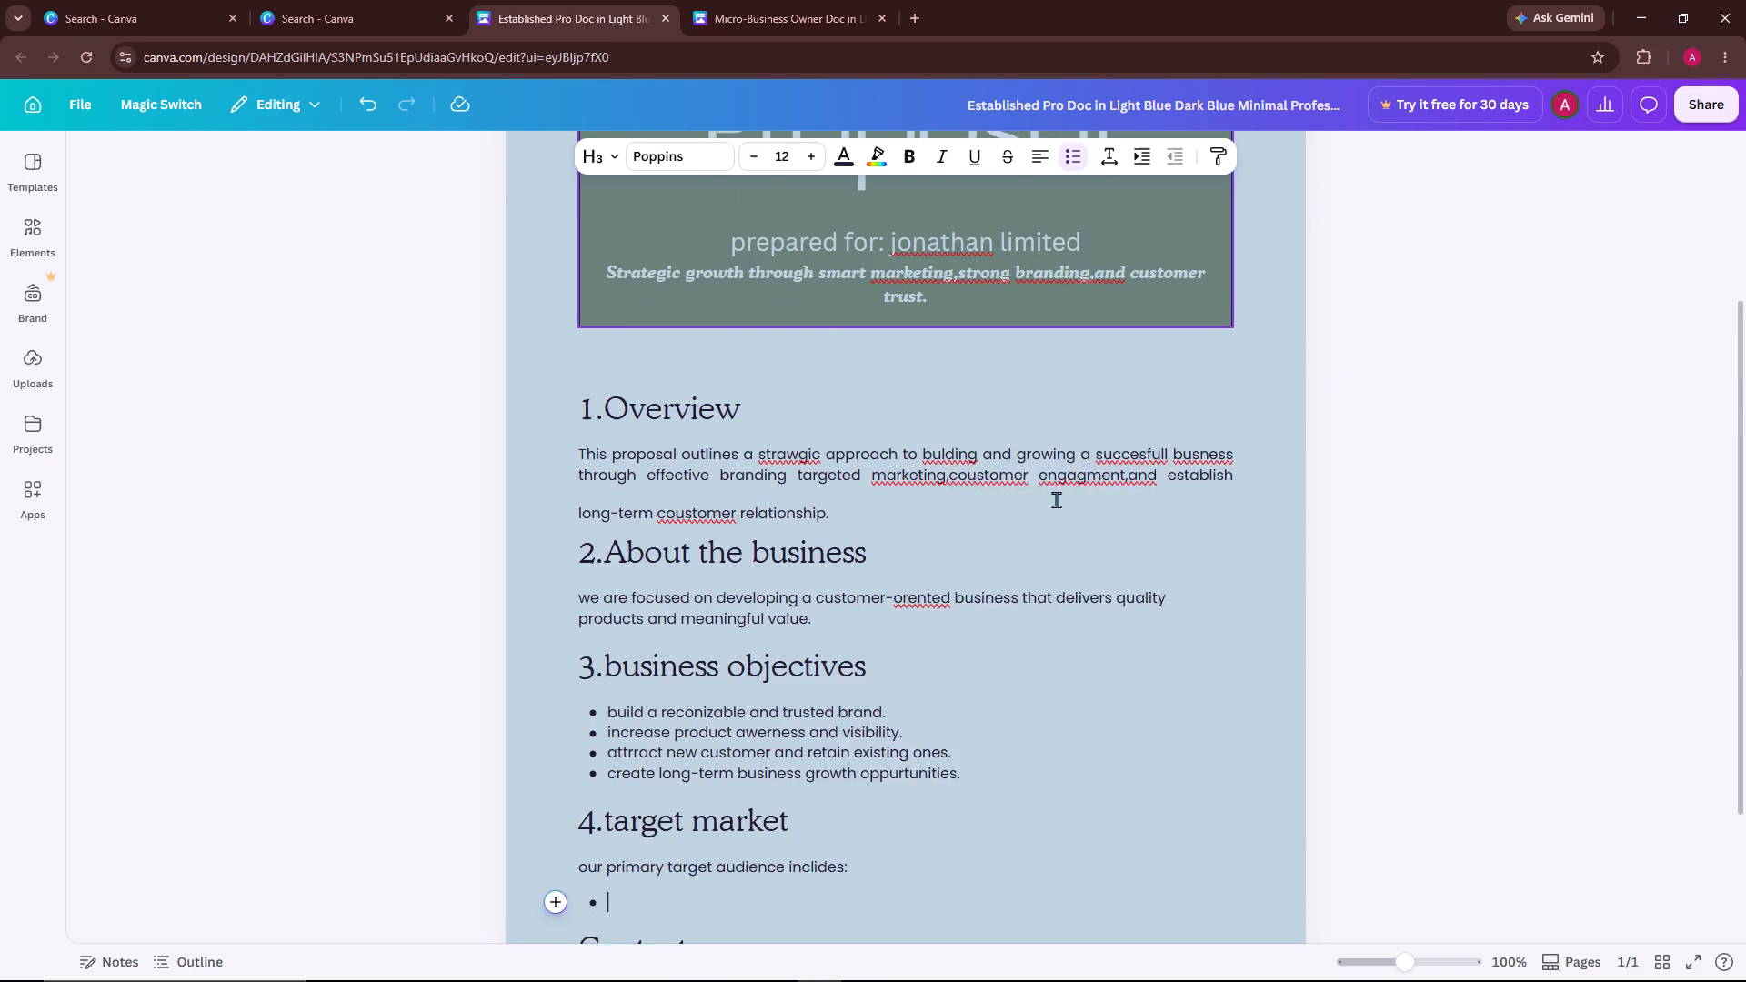
{"action": "scroll", "coordinate": [1056, 499], "scroll_direction": "up", "scroll_amount": 2}
{"action": "scroll", "coordinate": [1056, 499], "scroll_direction": "down", "scroll_amount": 6}
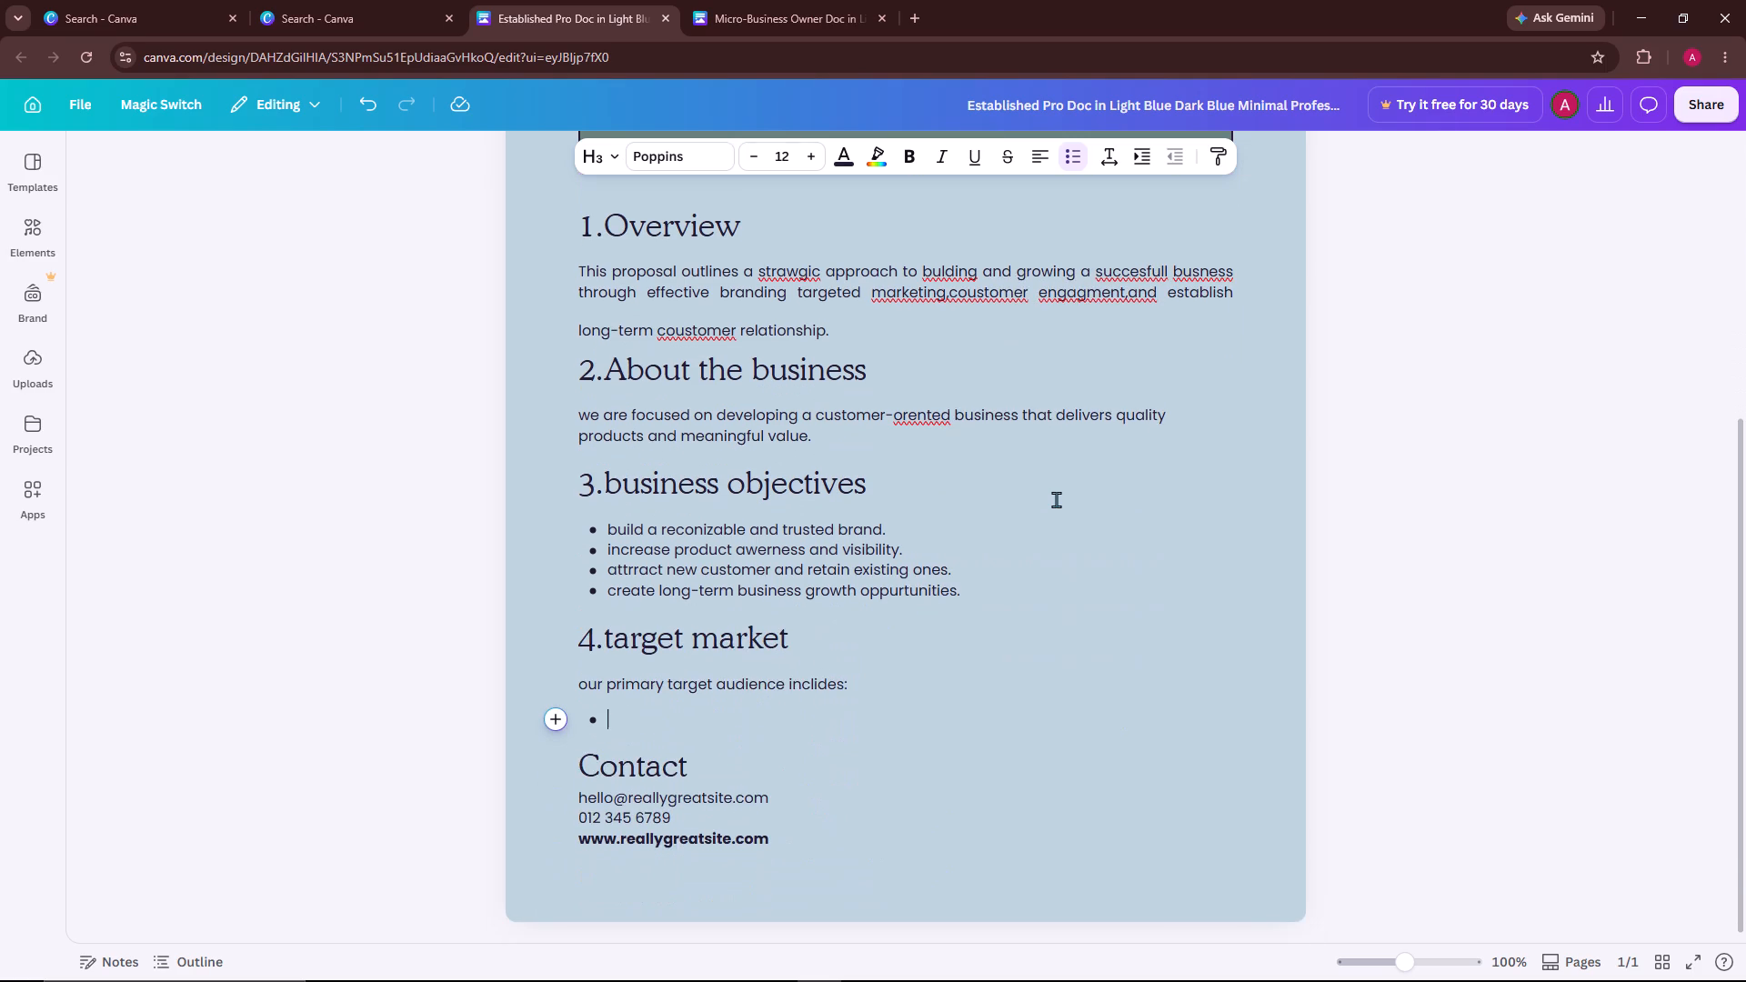
{"action": "scroll", "coordinate": [1056, 499], "scroll_direction": "down", "scroll_amount": 1}
{"action": "left_click_drag", "start_coordinate": [1410, 960], "coordinate": [1395, 967]}
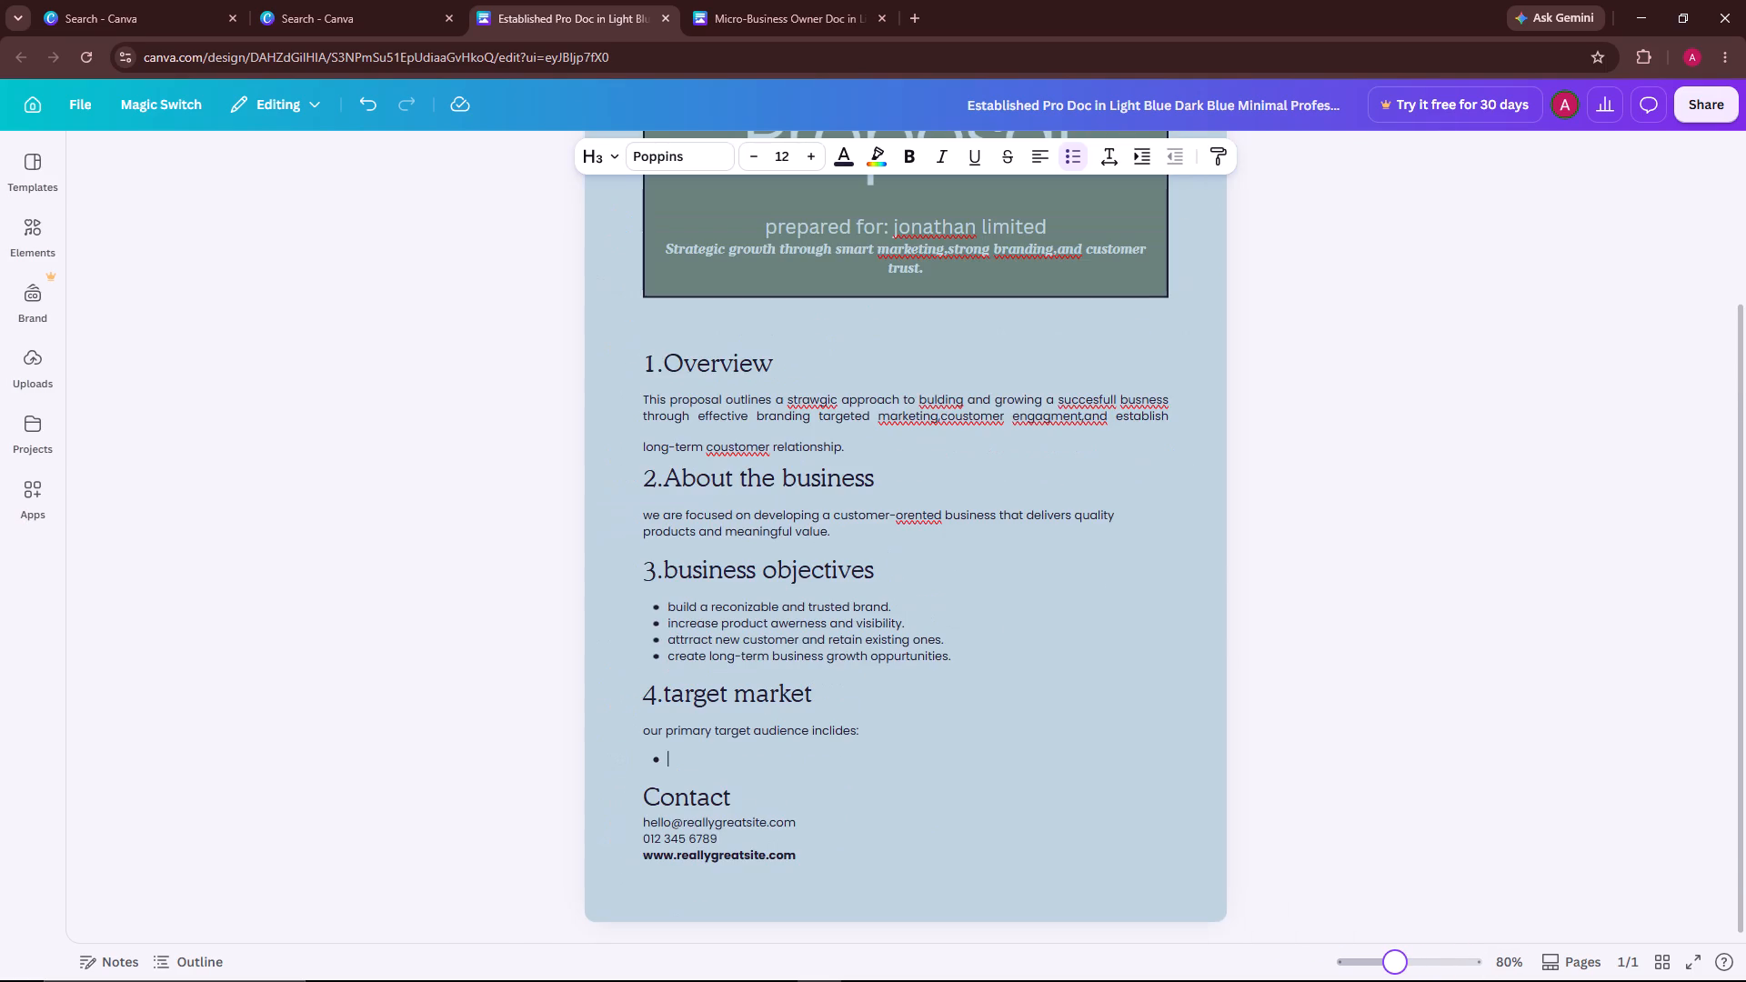
{"action": "left_click_drag", "start_coordinate": [1395, 967], "coordinate": [1384, 980]}
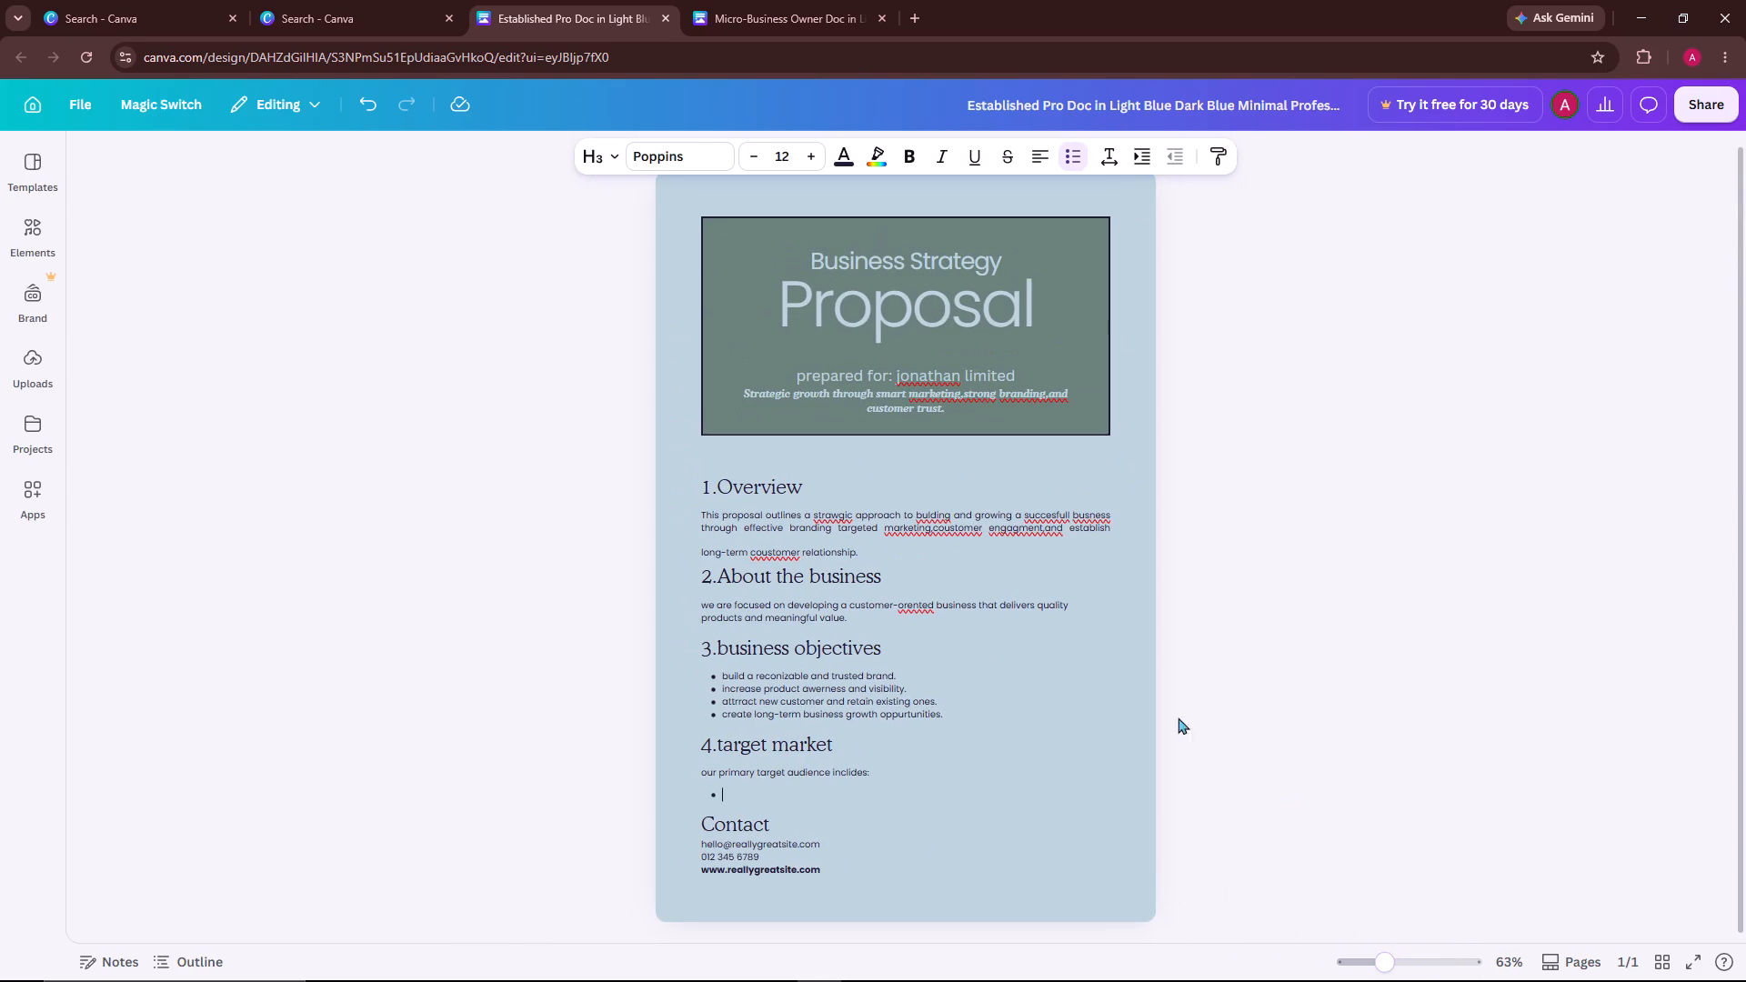
{"action": "left_click", "coordinate": [1260, 600]}
{"action": "left_click", "coordinate": [1057, 648]}
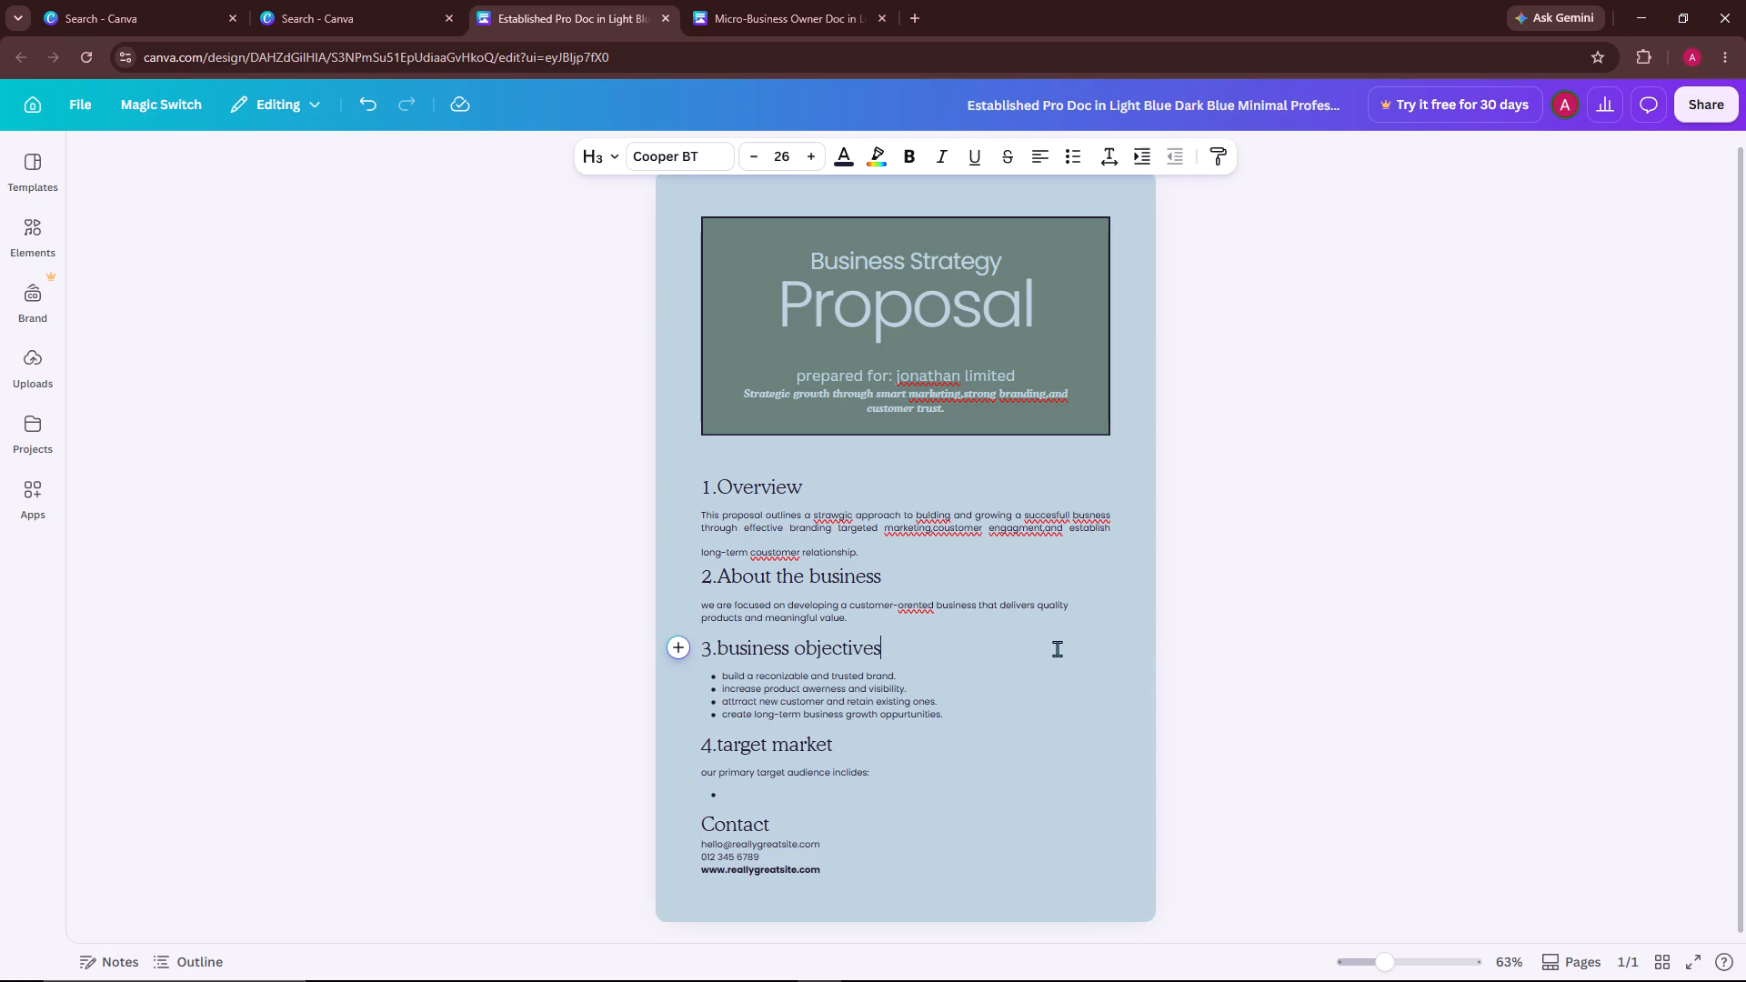
{"action": "left_click", "coordinate": [1074, 646]}
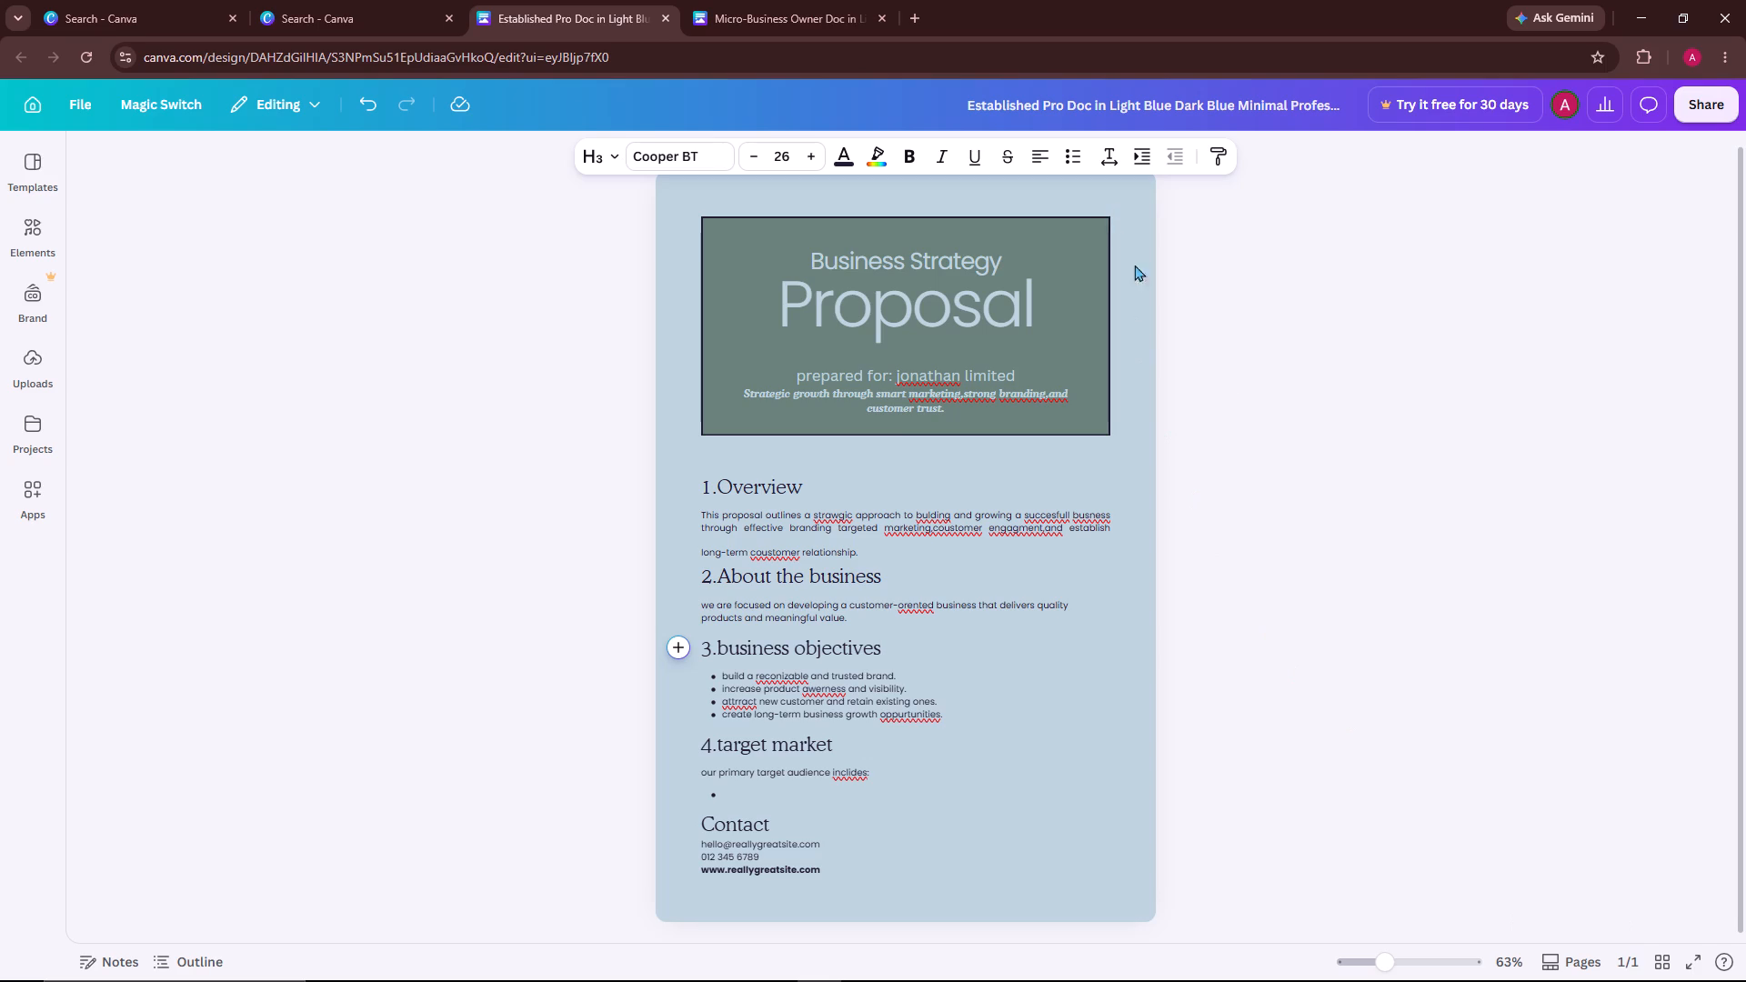
{"action": "scroll", "coordinate": [1195, 352], "scroll_direction": "up", "scroll_amount": 2}
{"action": "left_click", "coordinate": [1269, 372]}
{"action": "left_click", "coordinate": [1084, 197]}
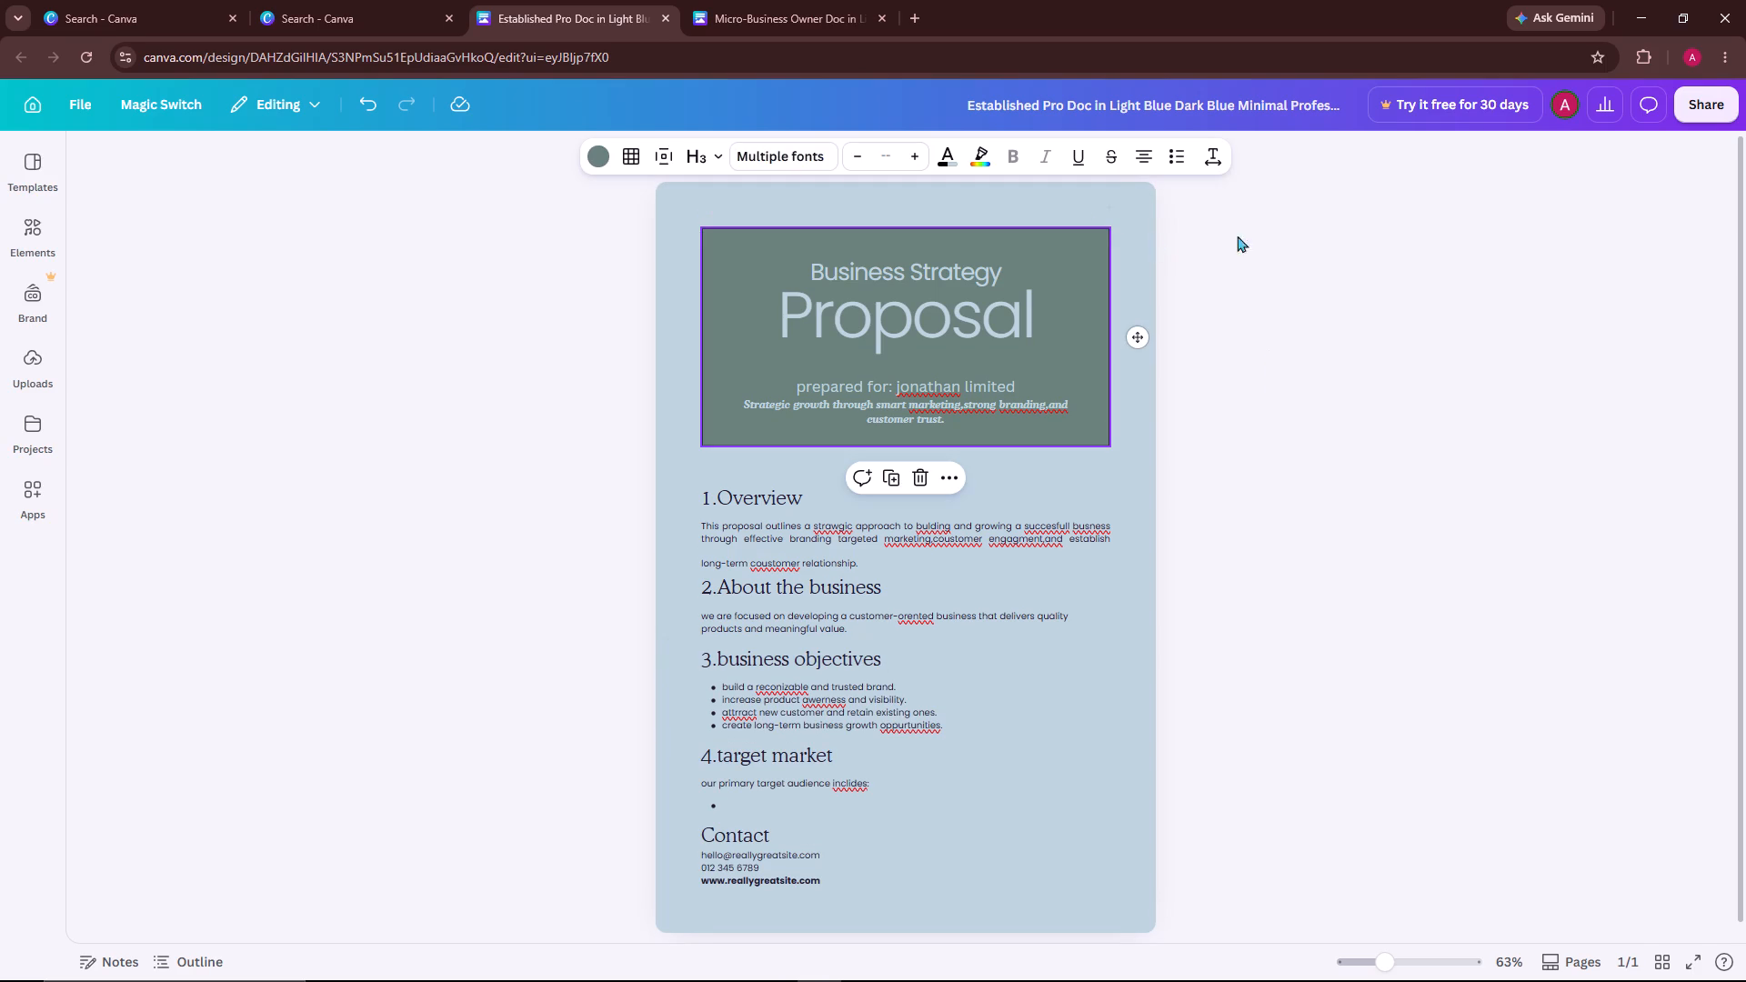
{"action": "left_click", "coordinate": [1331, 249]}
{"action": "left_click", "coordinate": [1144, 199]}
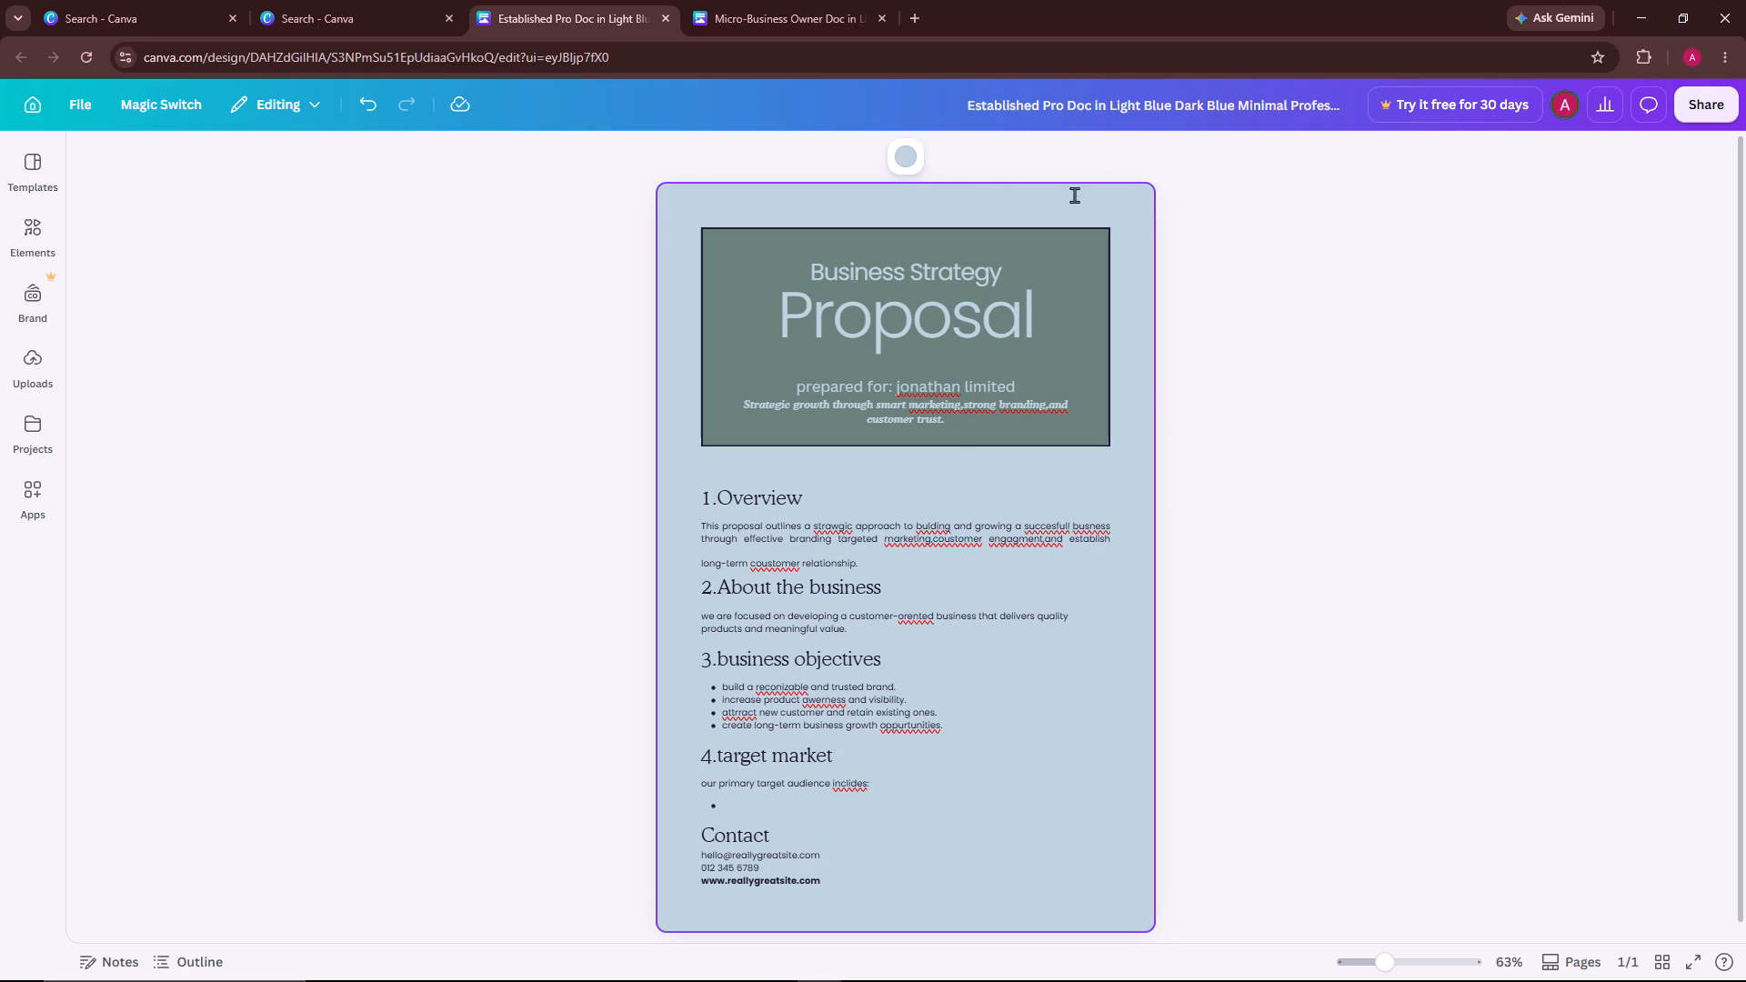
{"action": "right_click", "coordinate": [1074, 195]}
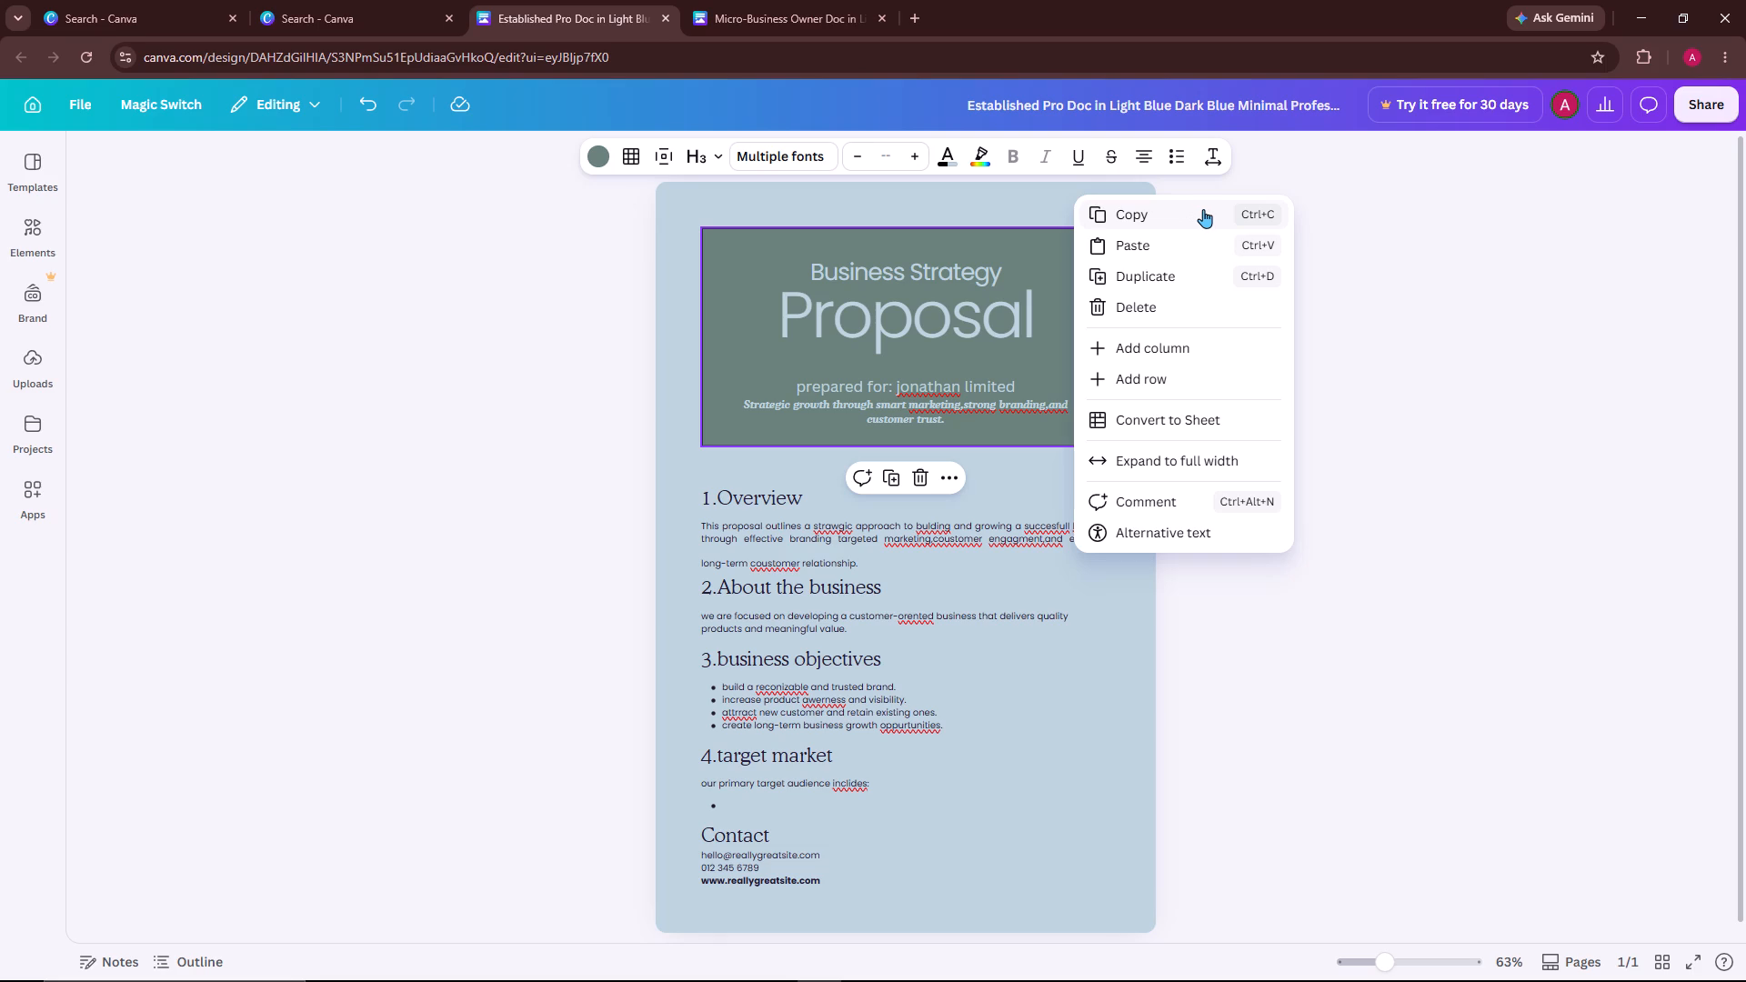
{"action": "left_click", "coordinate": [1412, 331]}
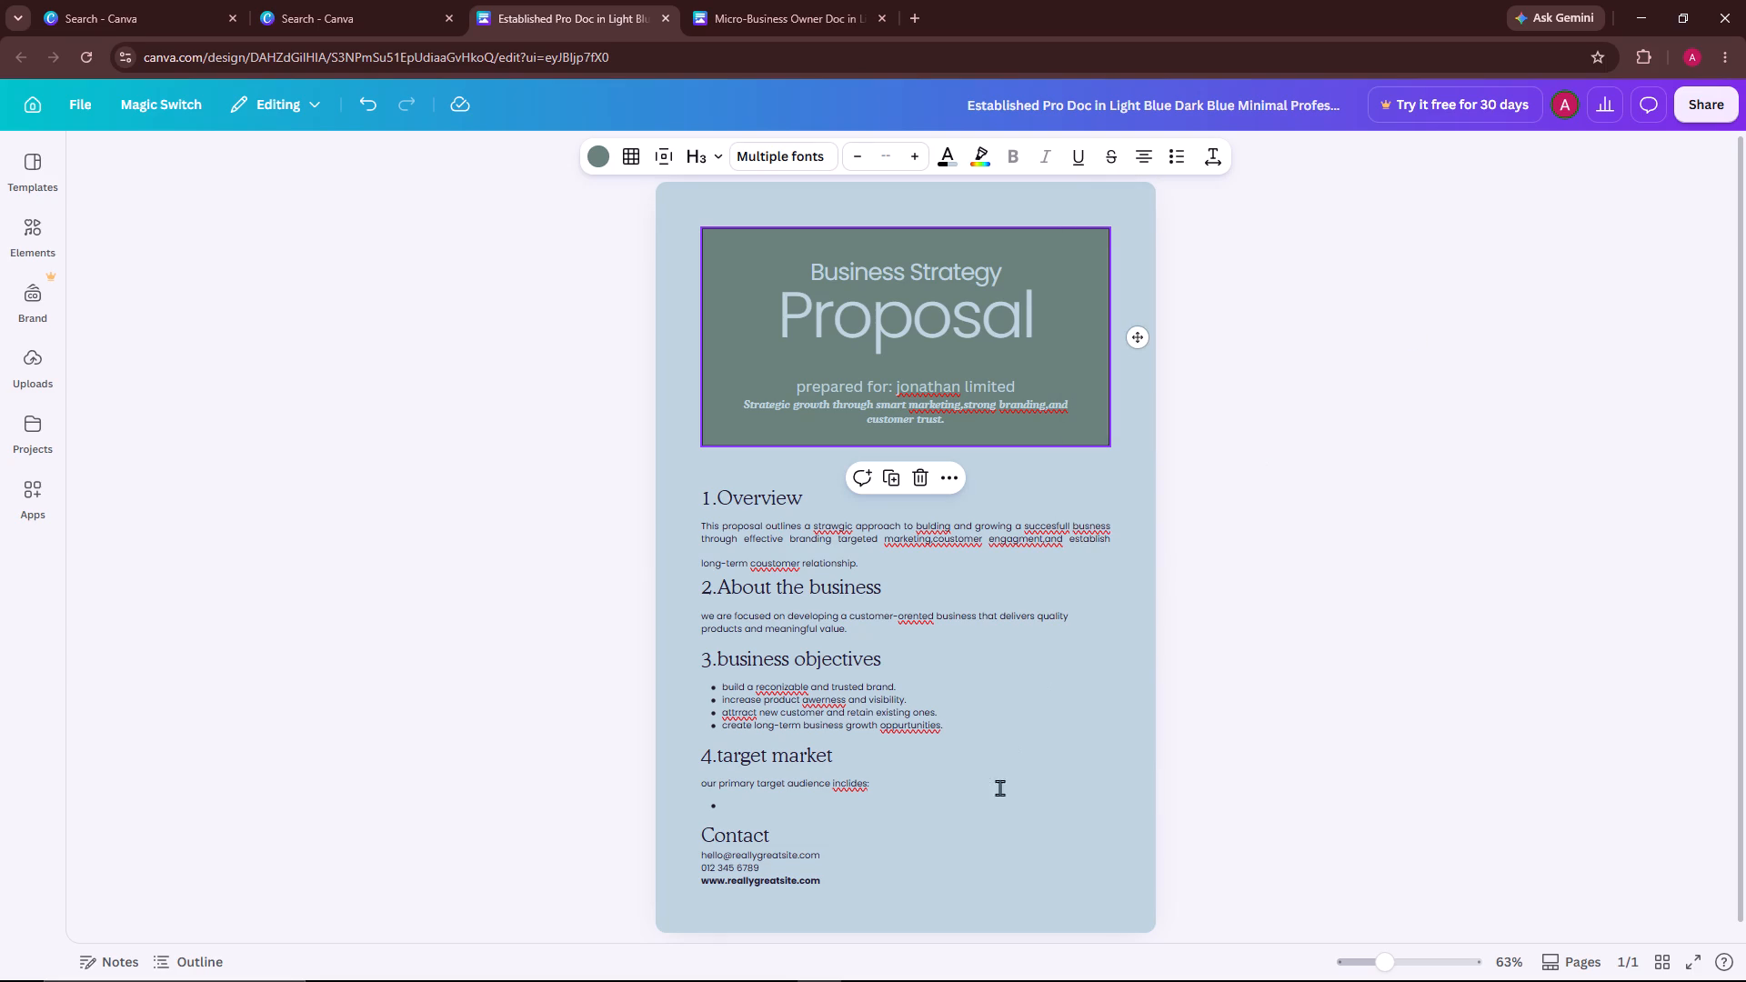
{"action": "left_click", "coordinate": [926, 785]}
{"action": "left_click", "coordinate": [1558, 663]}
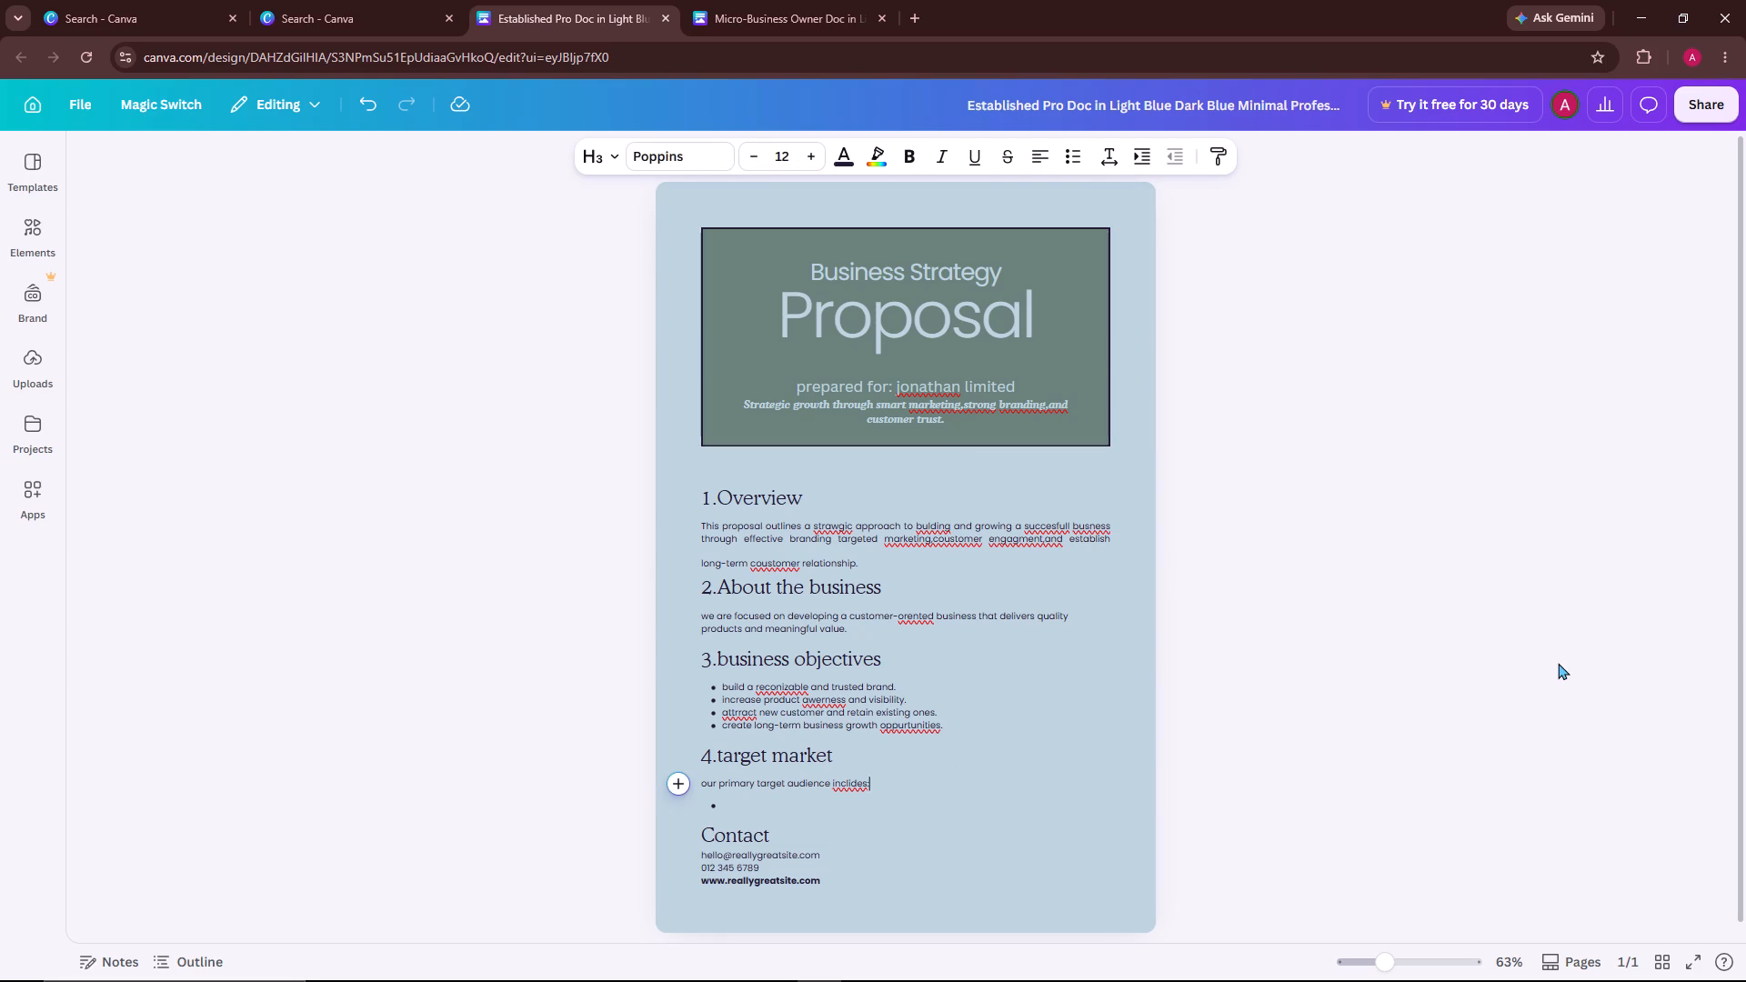
Fill the empty bullet under the target audience sentence with "young adults and working professonals.".
{"action": "left_click_drag", "start_coordinate": [1387, 964], "coordinate": [1407, 964]}
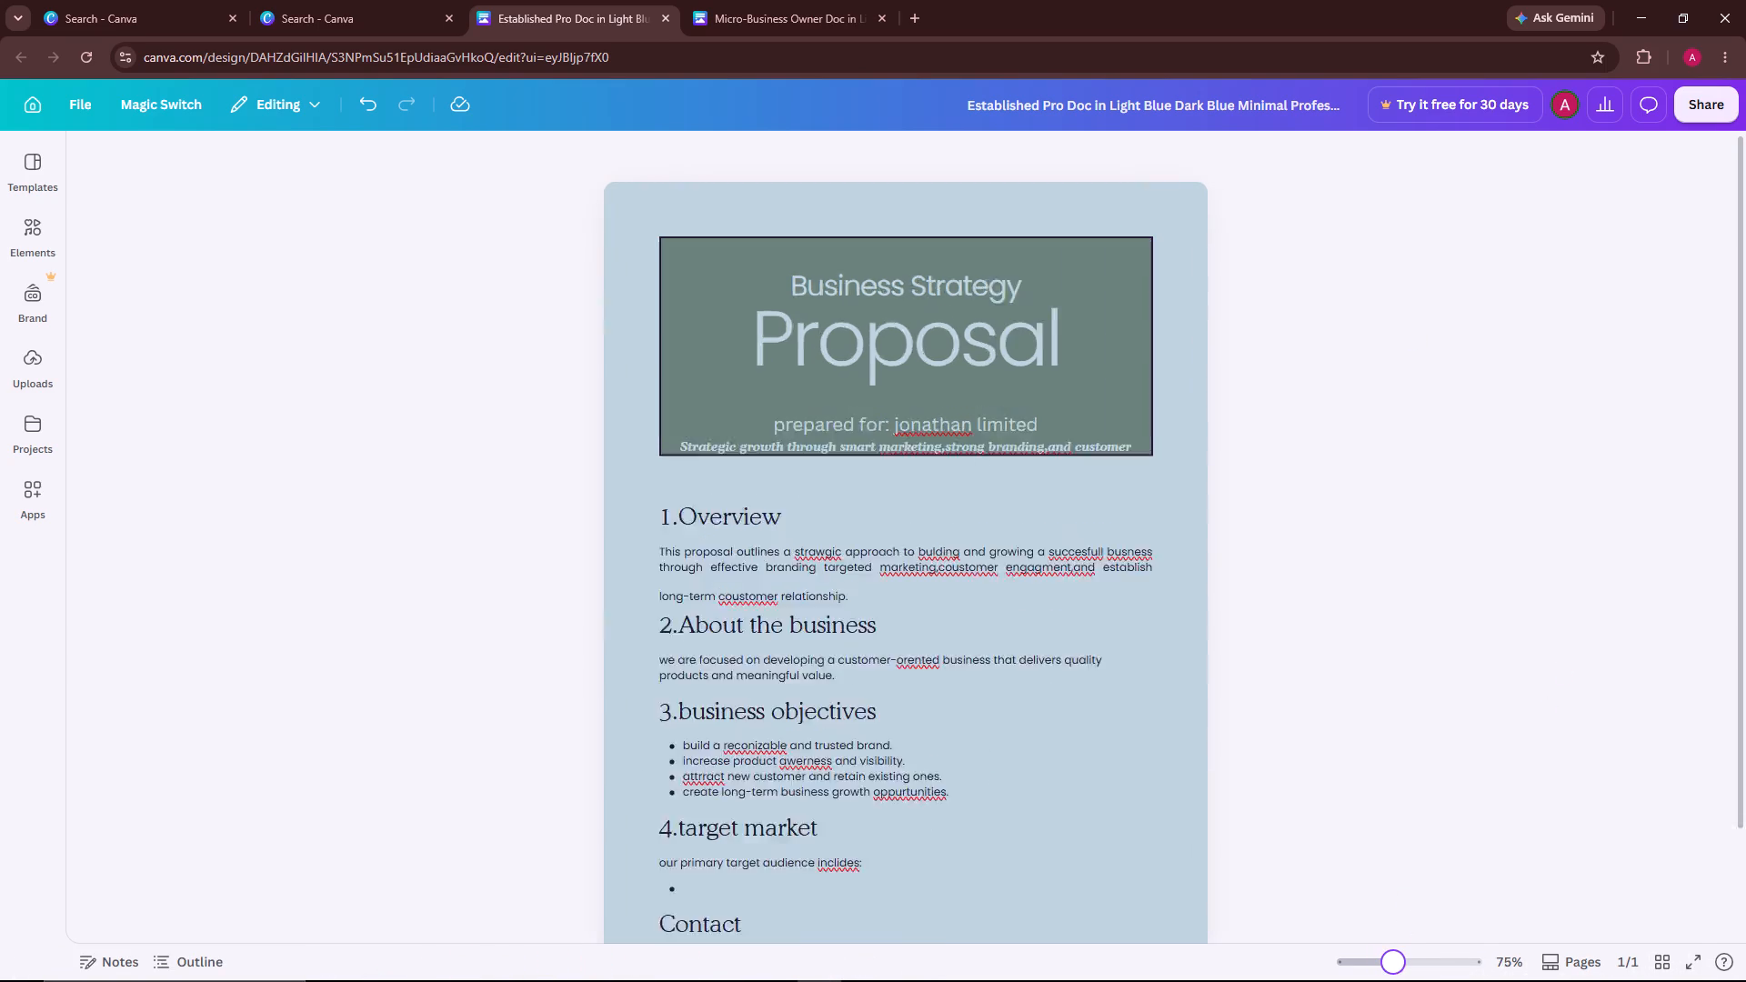
{"action": "left_click_drag", "start_coordinate": [1407, 964], "coordinate": [1398, 970]}
{"action": "scroll", "coordinate": [1162, 766], "scroll_direction": "down", "scroll_amount": 5}
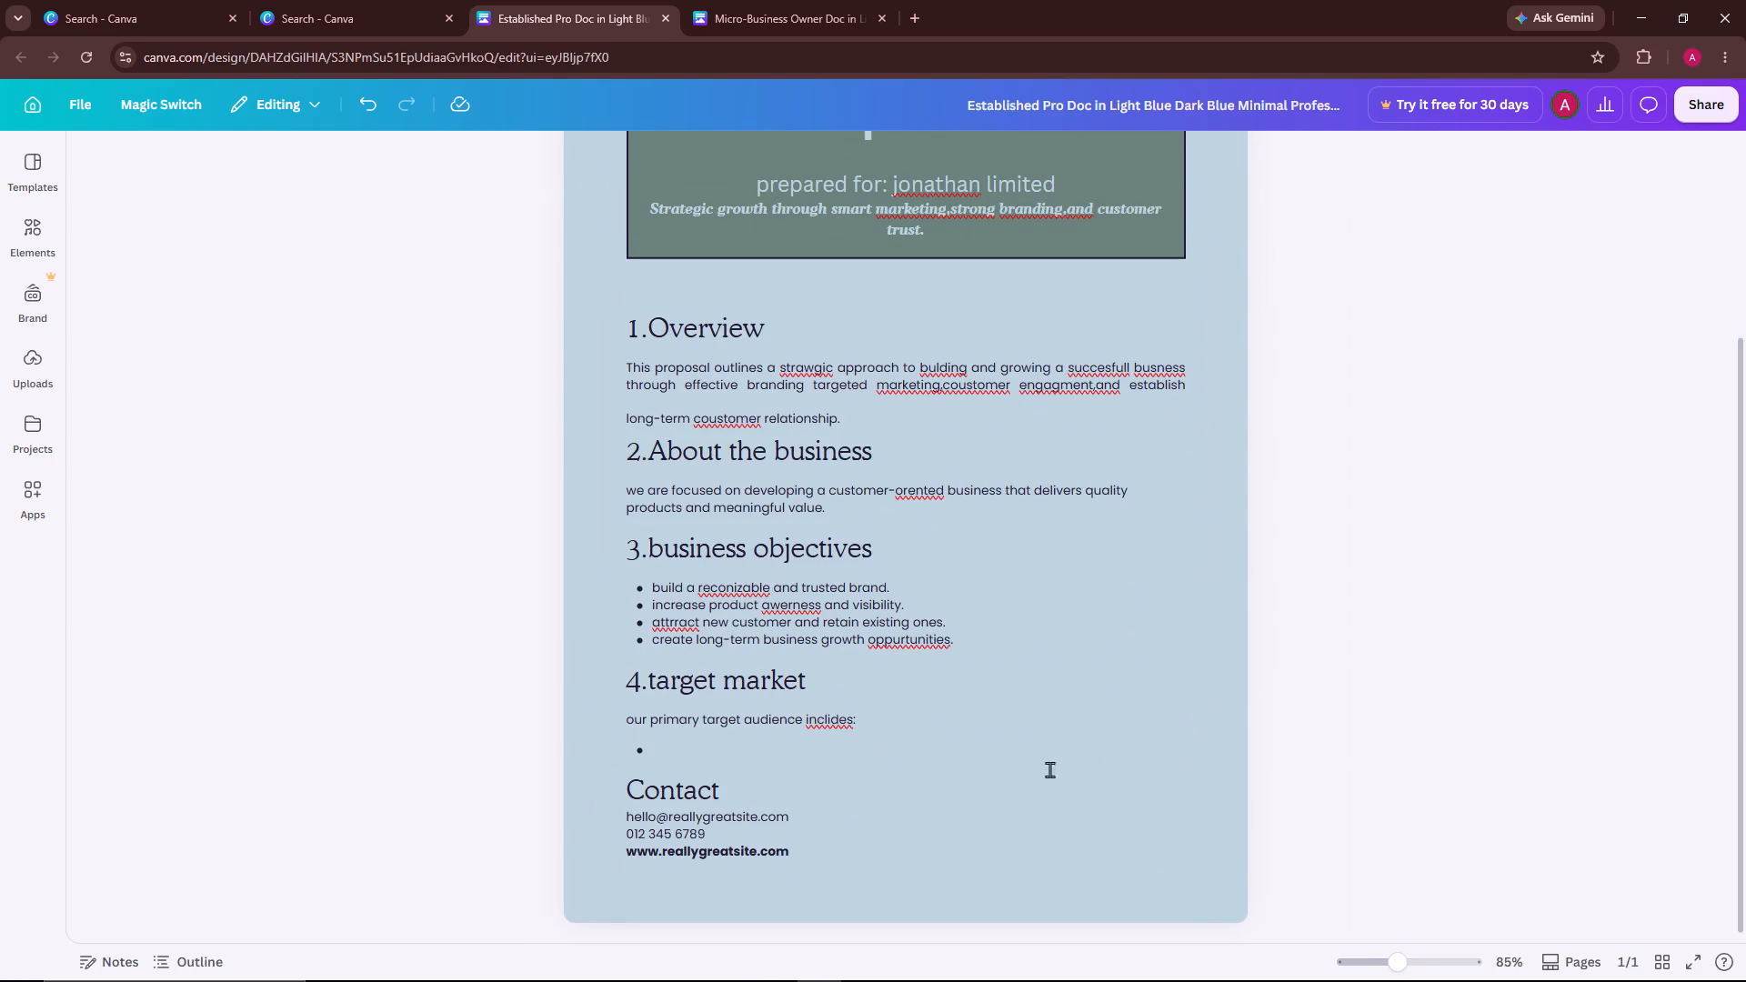
{"action": "left_click", "coordinate": [704, 739]}
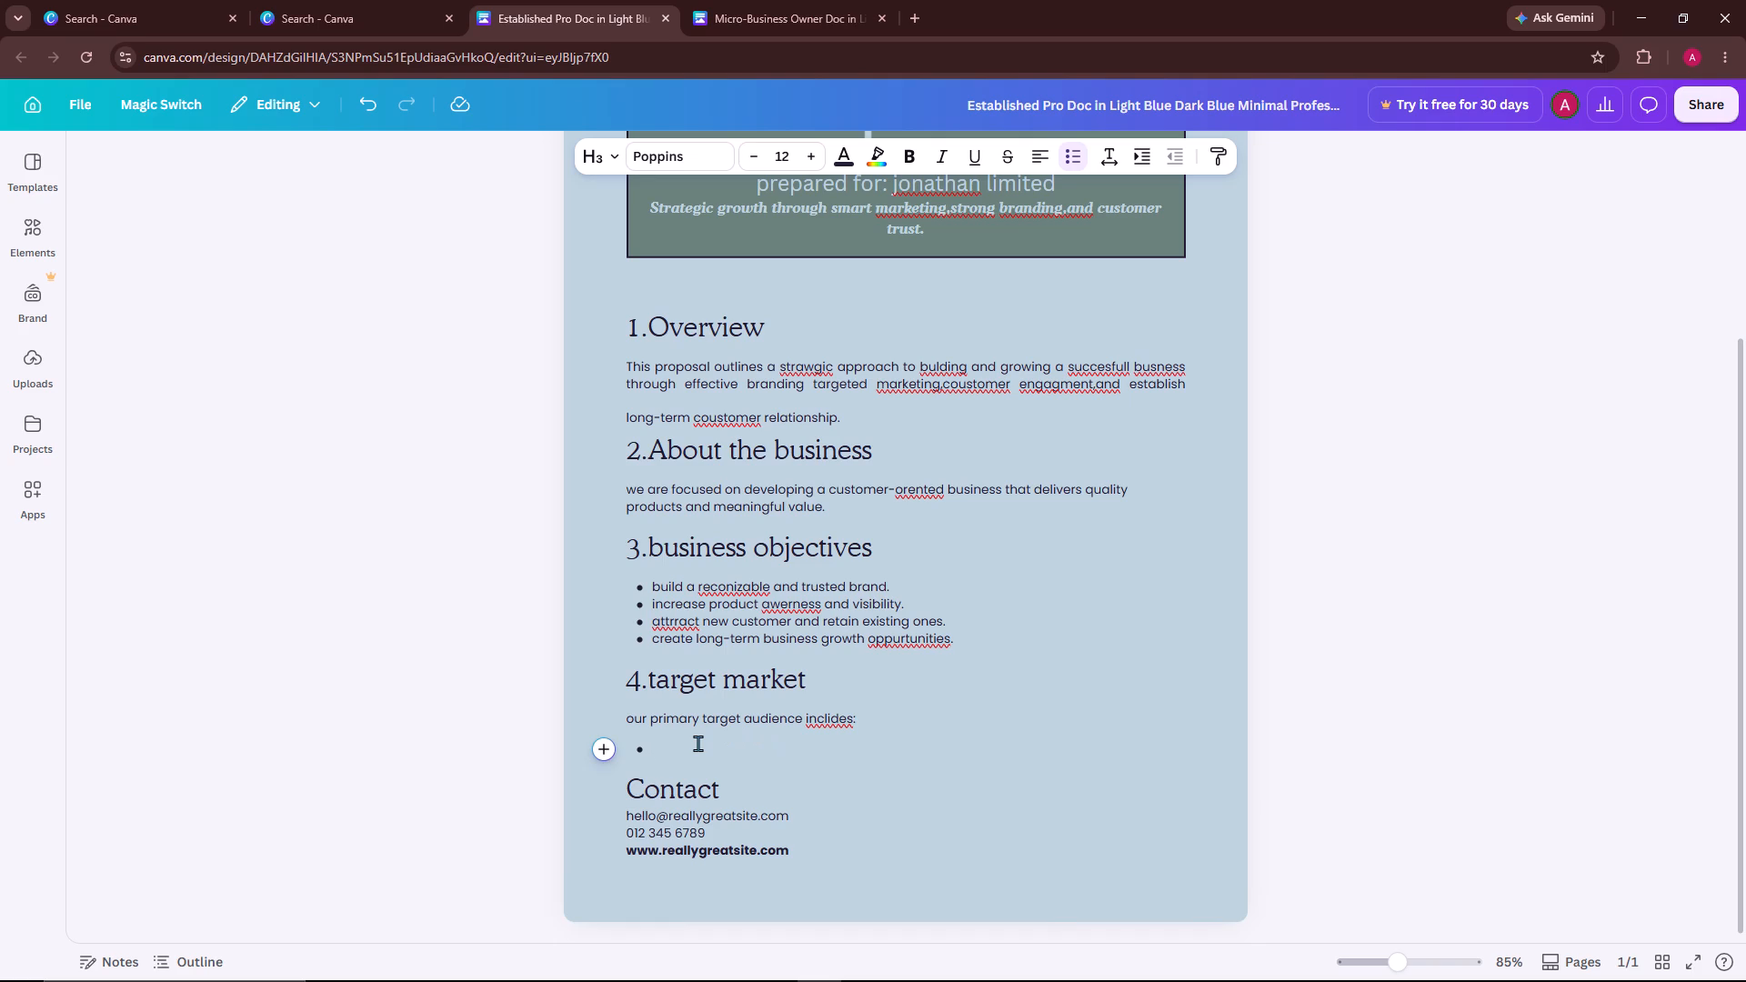
{"action": "type", "text": "you"}
{"action": "type", "text": "ng adult"}
{"action": "key", "text": "s"}
{"action": "key", "text": "space"}
{"action": "type", "text": "and"}
{"action": "key", "text": "space"}
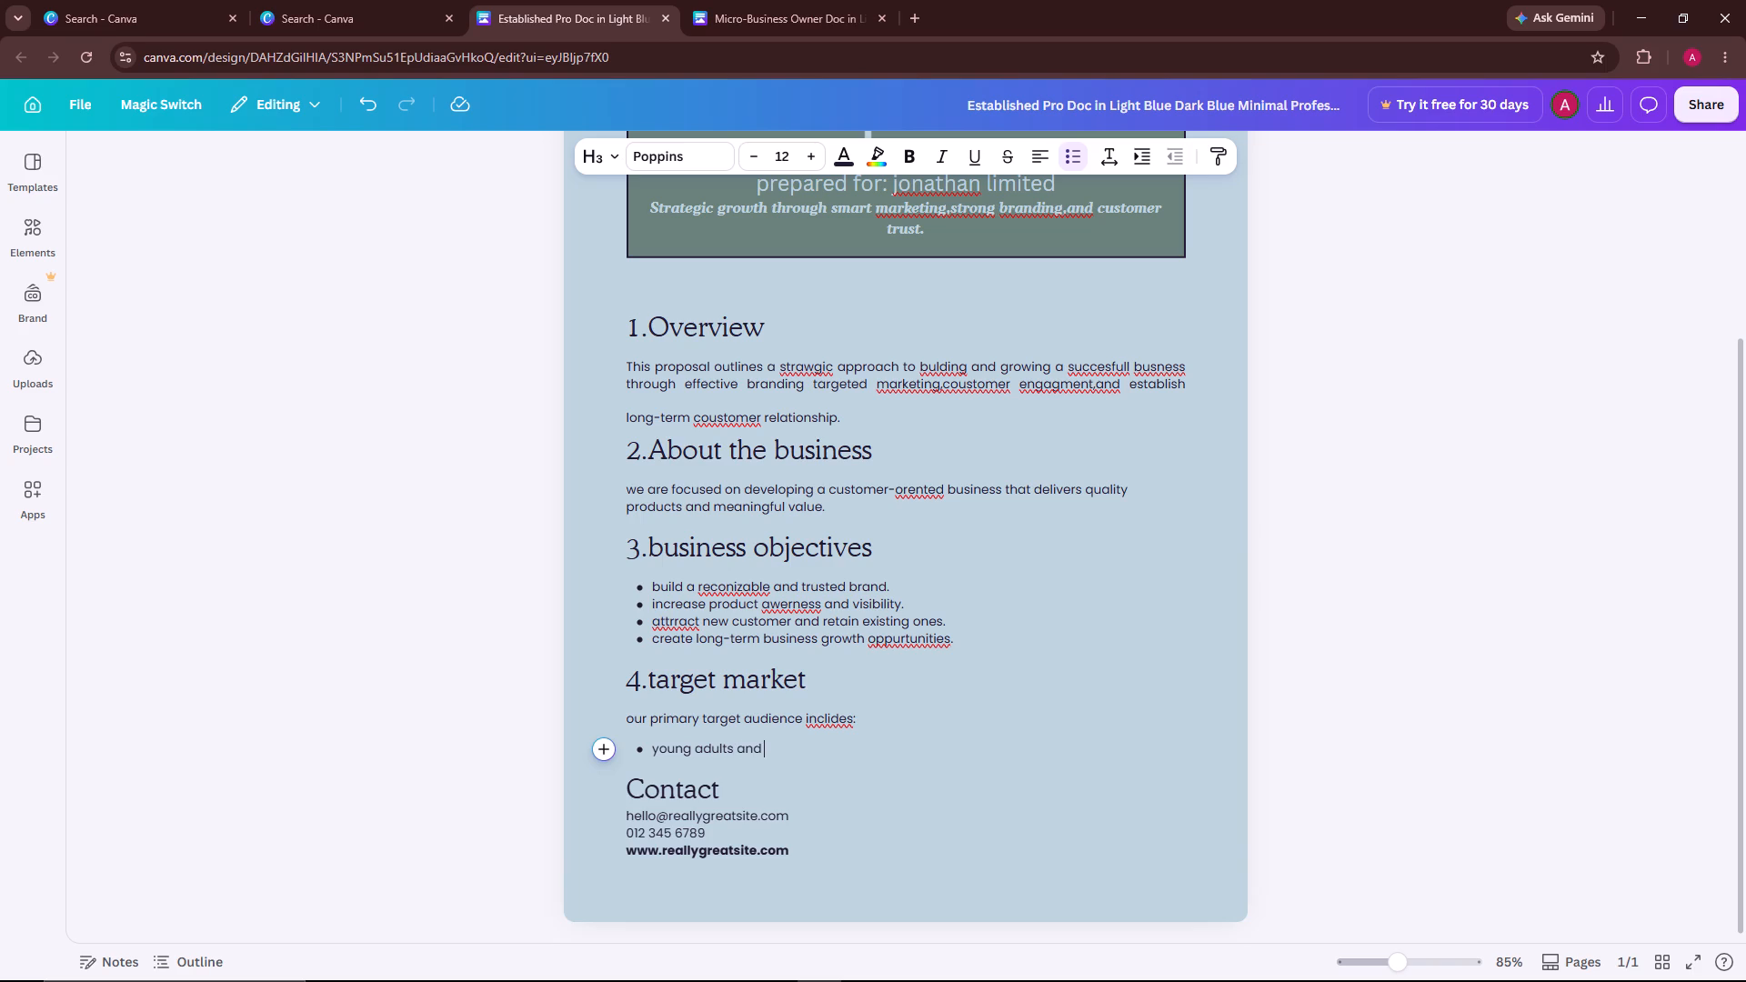
{"action": "type", "text": "working"}
{"action": "key", "text": "space"}
{"action": "type", "text": "prof"}
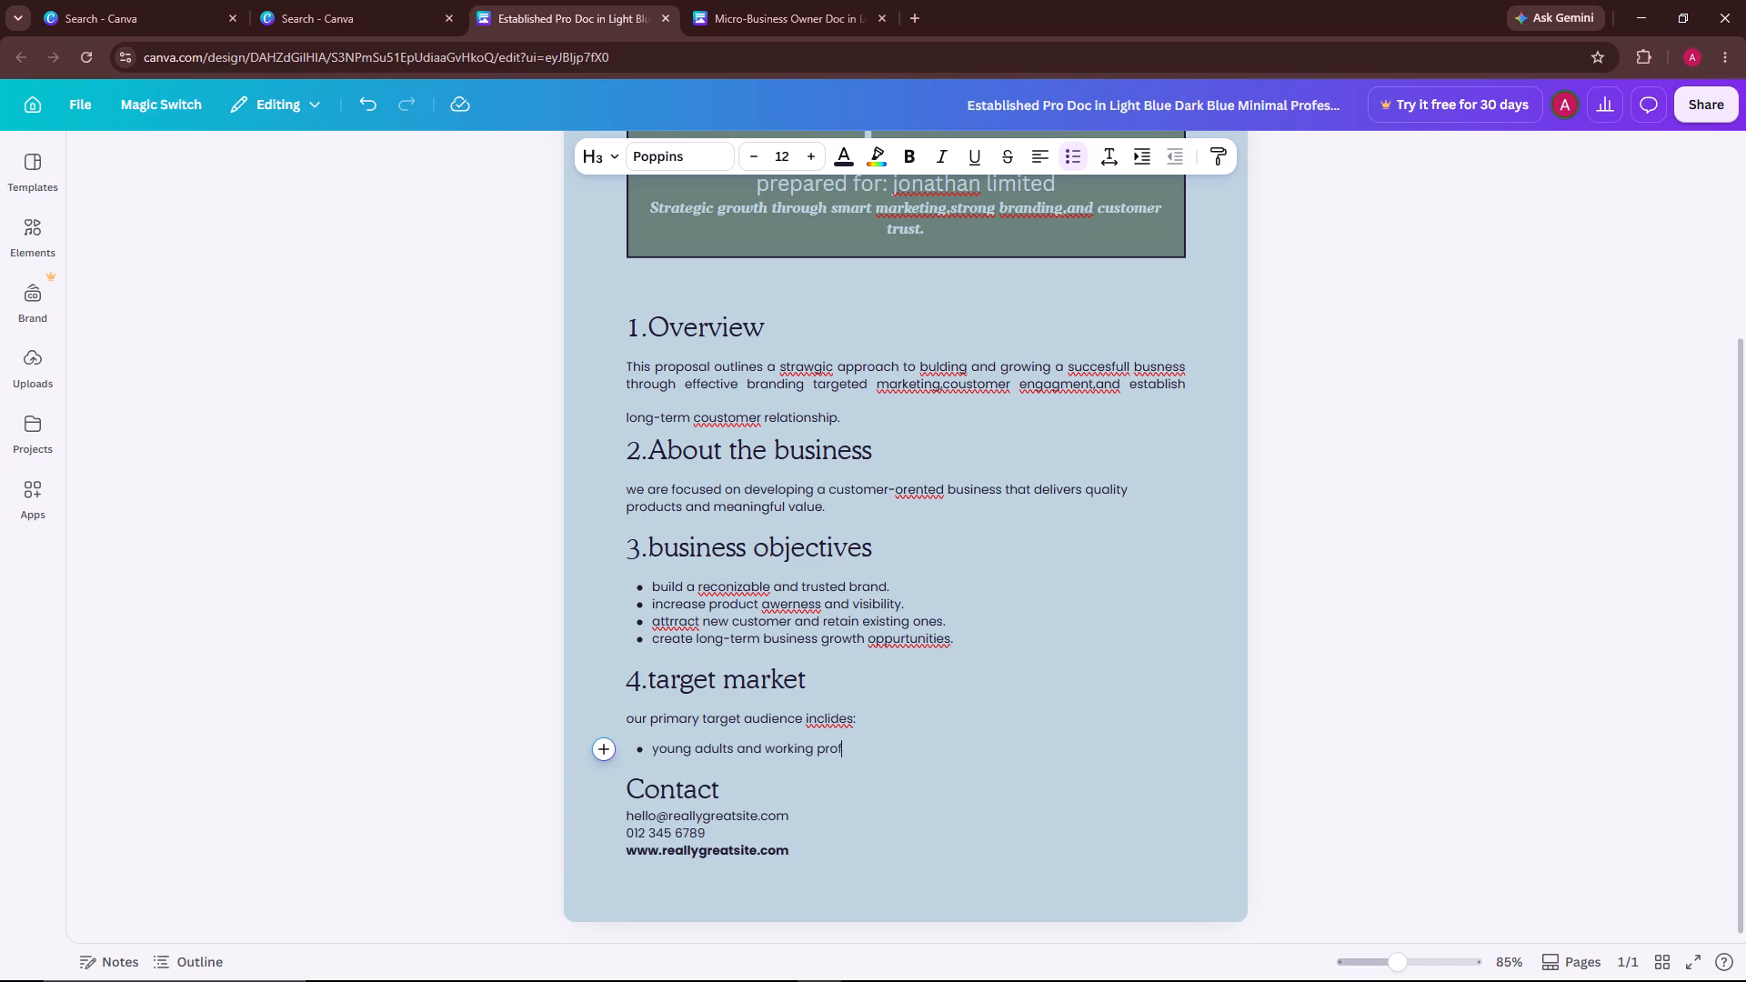
{"action": "type", "text": "ess"}
{"action": "type", "text": "onals"}
{"action": "key", "text": "period"}
Add a second target audience bullet reading "familliesand everyday consumer", followed by a new empty bullet.
{"action": "key", "text": "Return"}
{"action": "type", "text": "fa"}
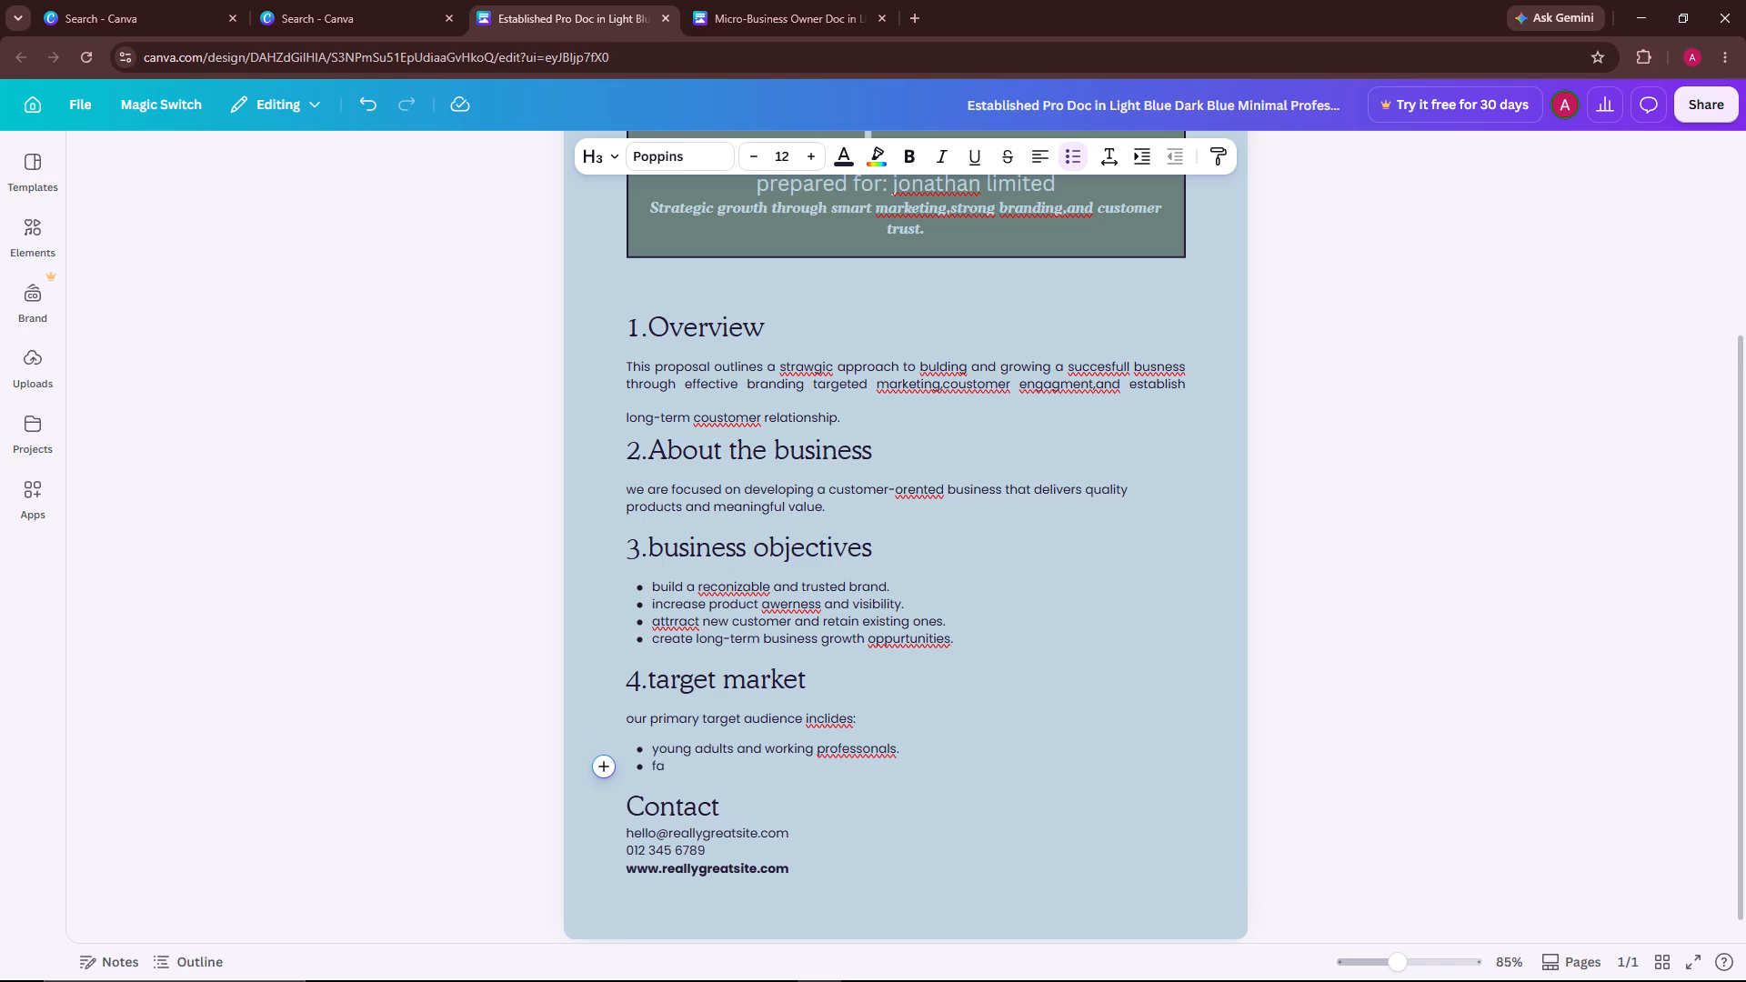
{"action": "type", "text": "mil"}
{"action": "type", "text": "lies"}
{"action": "type", "text": "and"}
{"action": "key", "text": "space"}
{"action": "type", "text": "every"}
{"action": "key", "text": "space"}
{"action": "key", "text": "BackSpace"}
{"action": "type", "text": "day"}
{"action": "key", "text": "space"}
{"action": "type", "text": "consumer"}
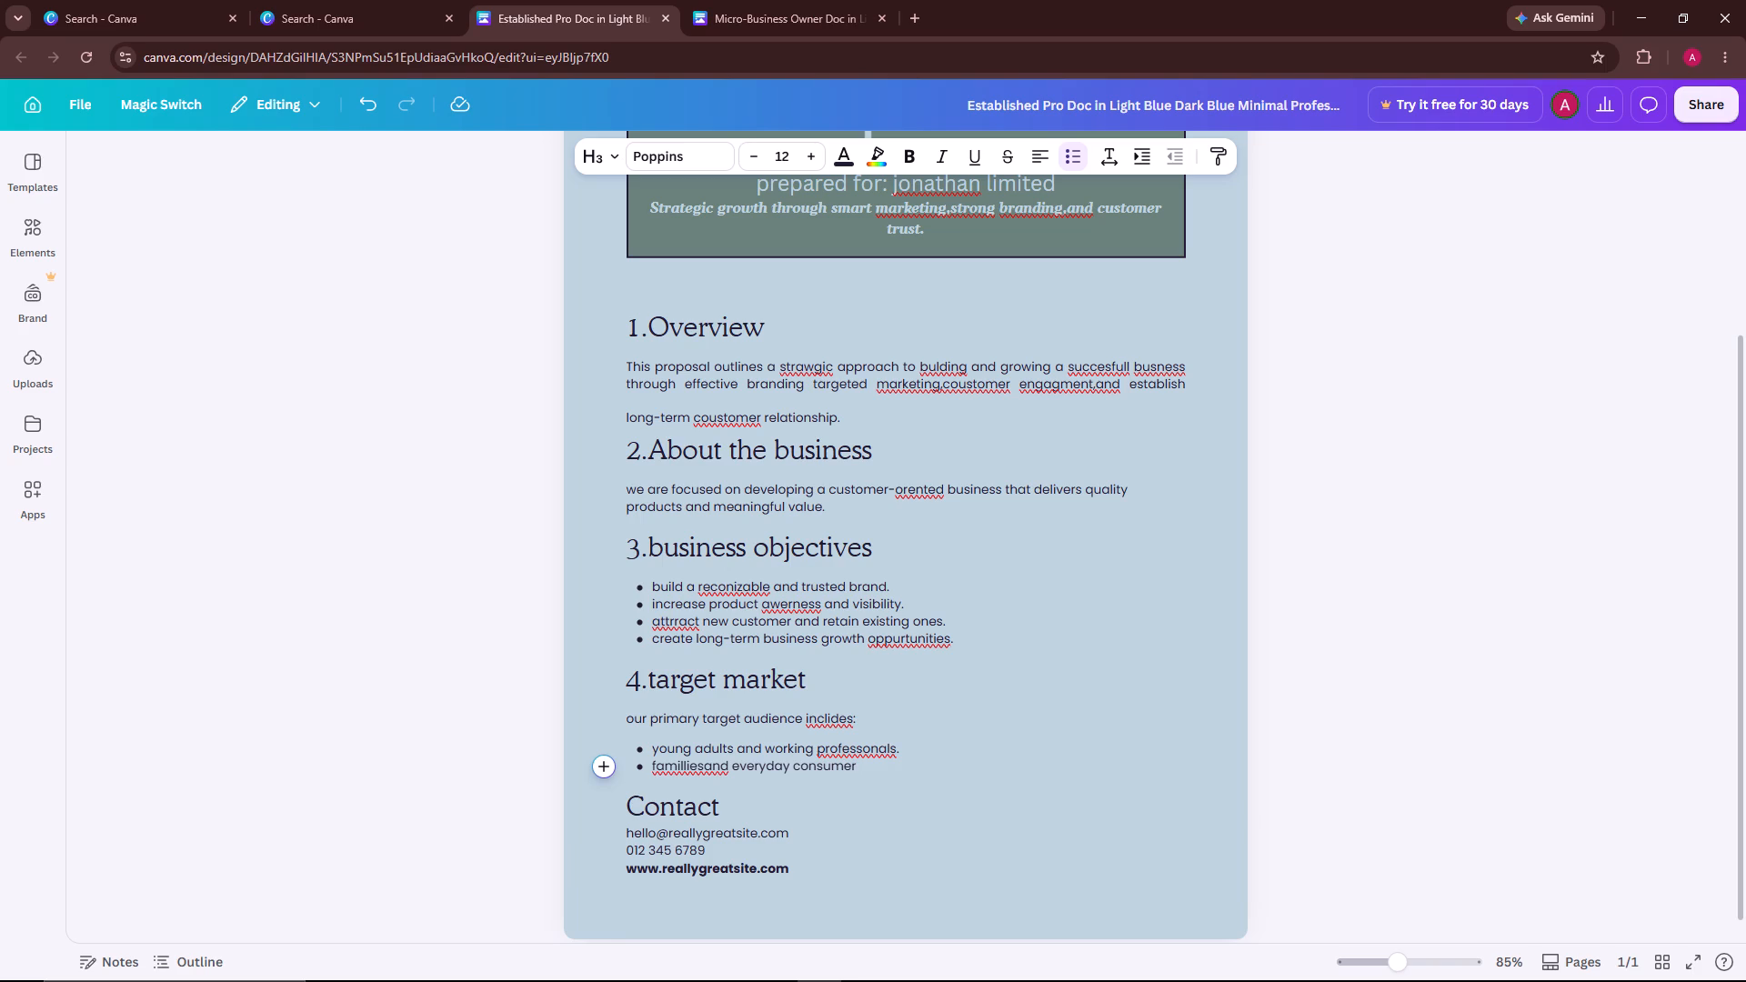
{"action": "key", "text": "Return"}
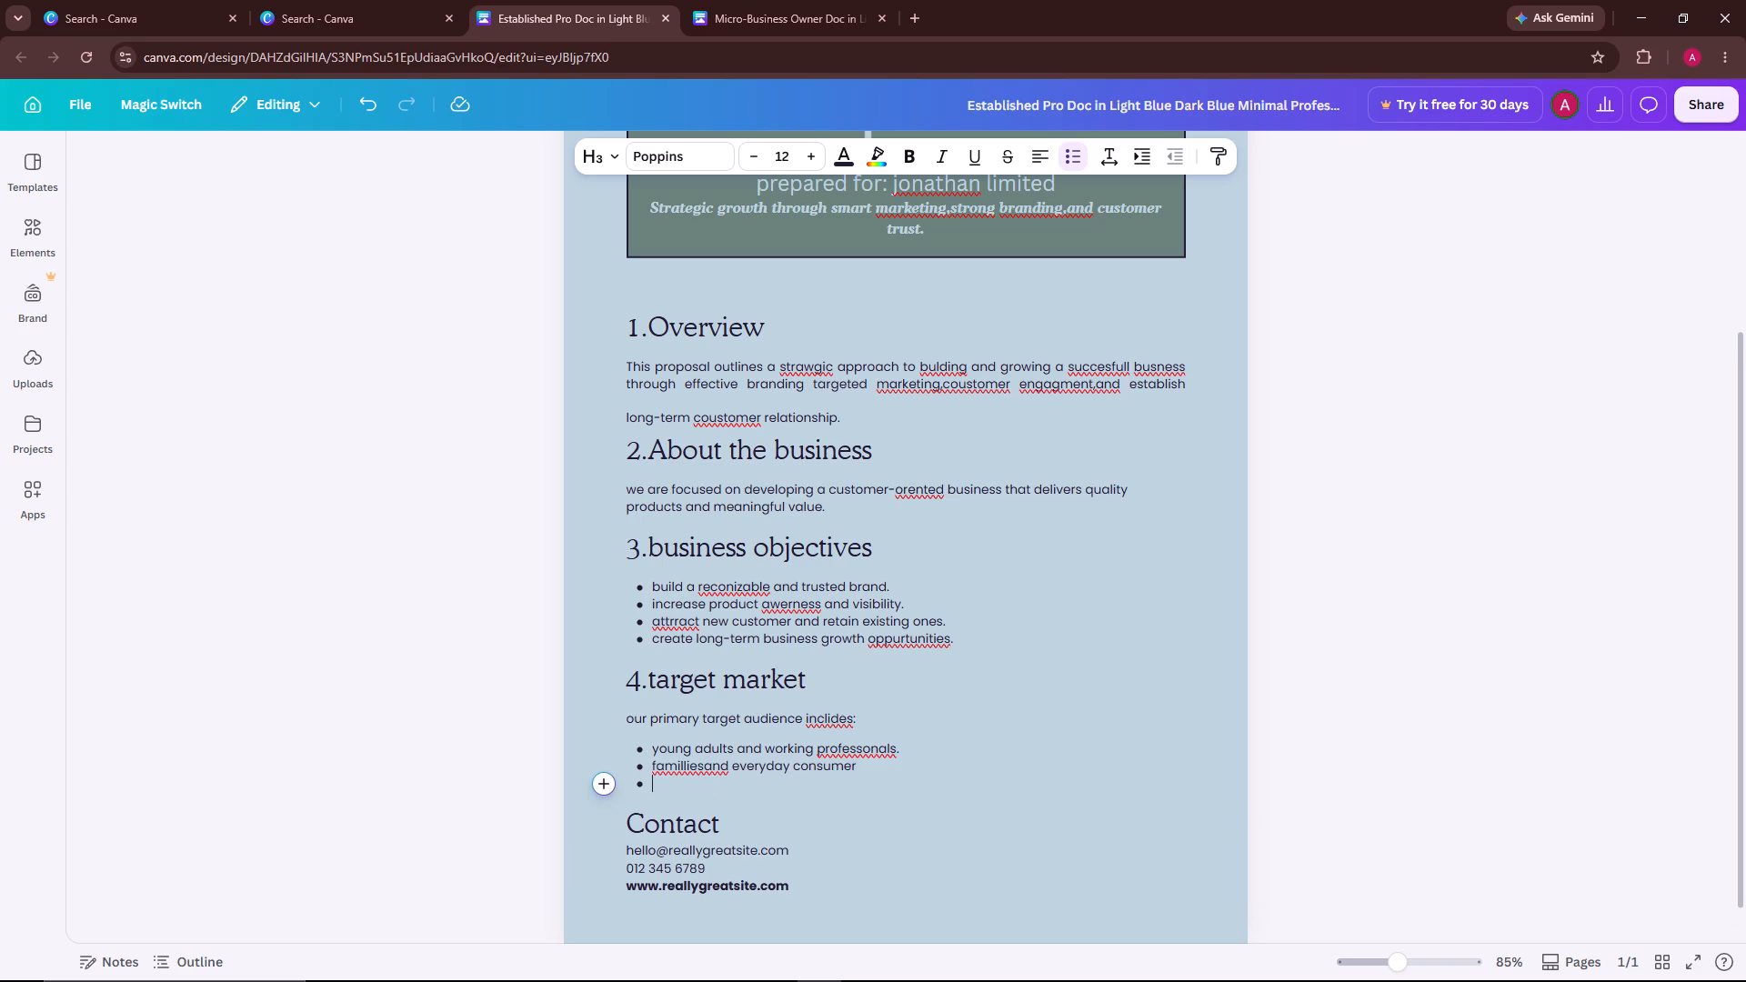
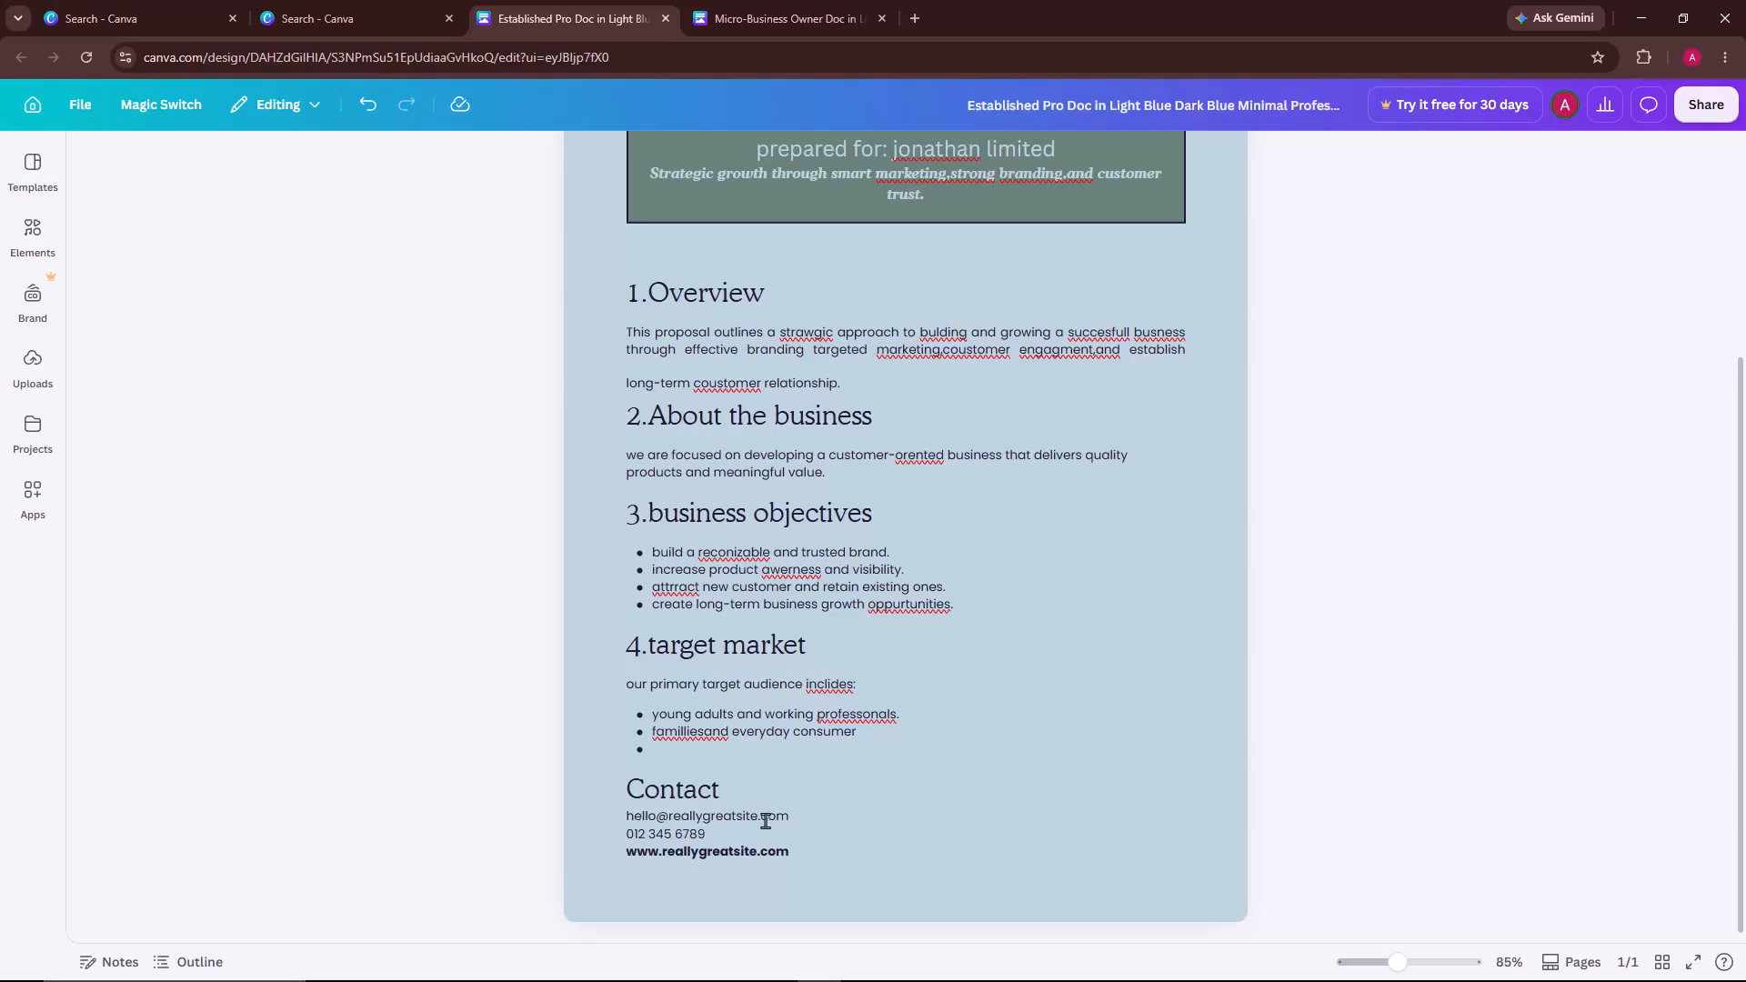
End the second target audience bullet, about everyday consumers, with a full stop.
{"action": "left_click", "coordinate": [872, 742]}
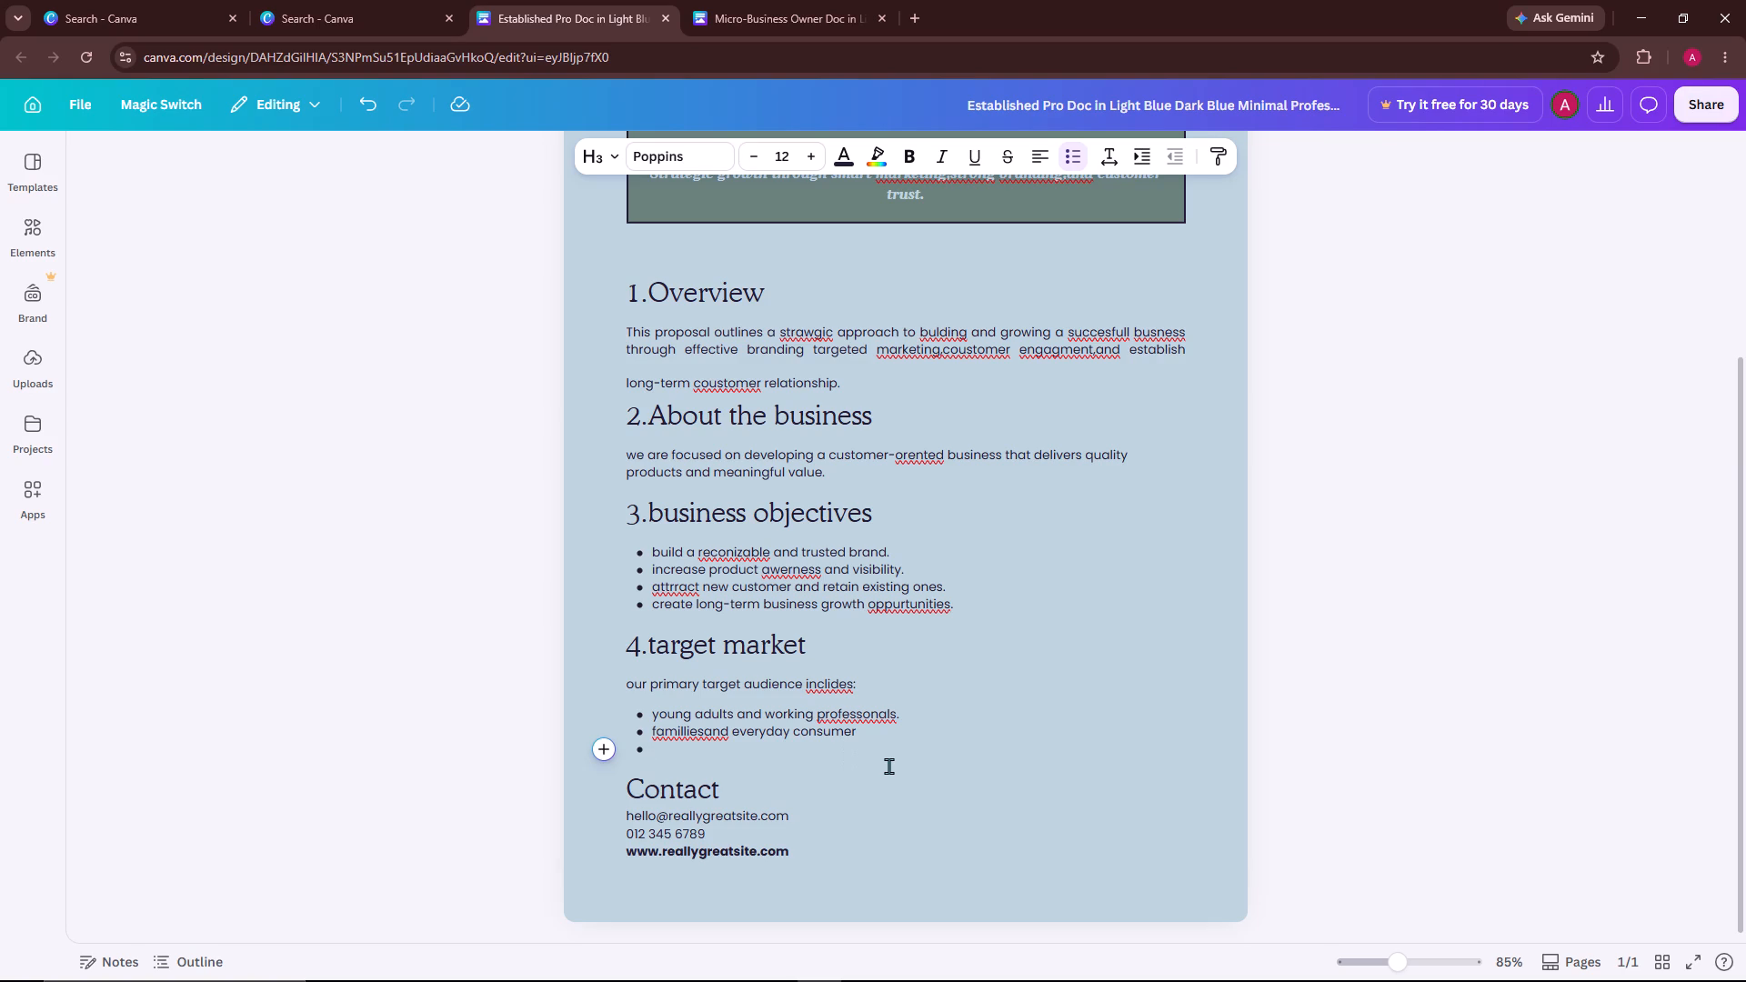
{"action": "left_click", "coordinate": [859, 735]}
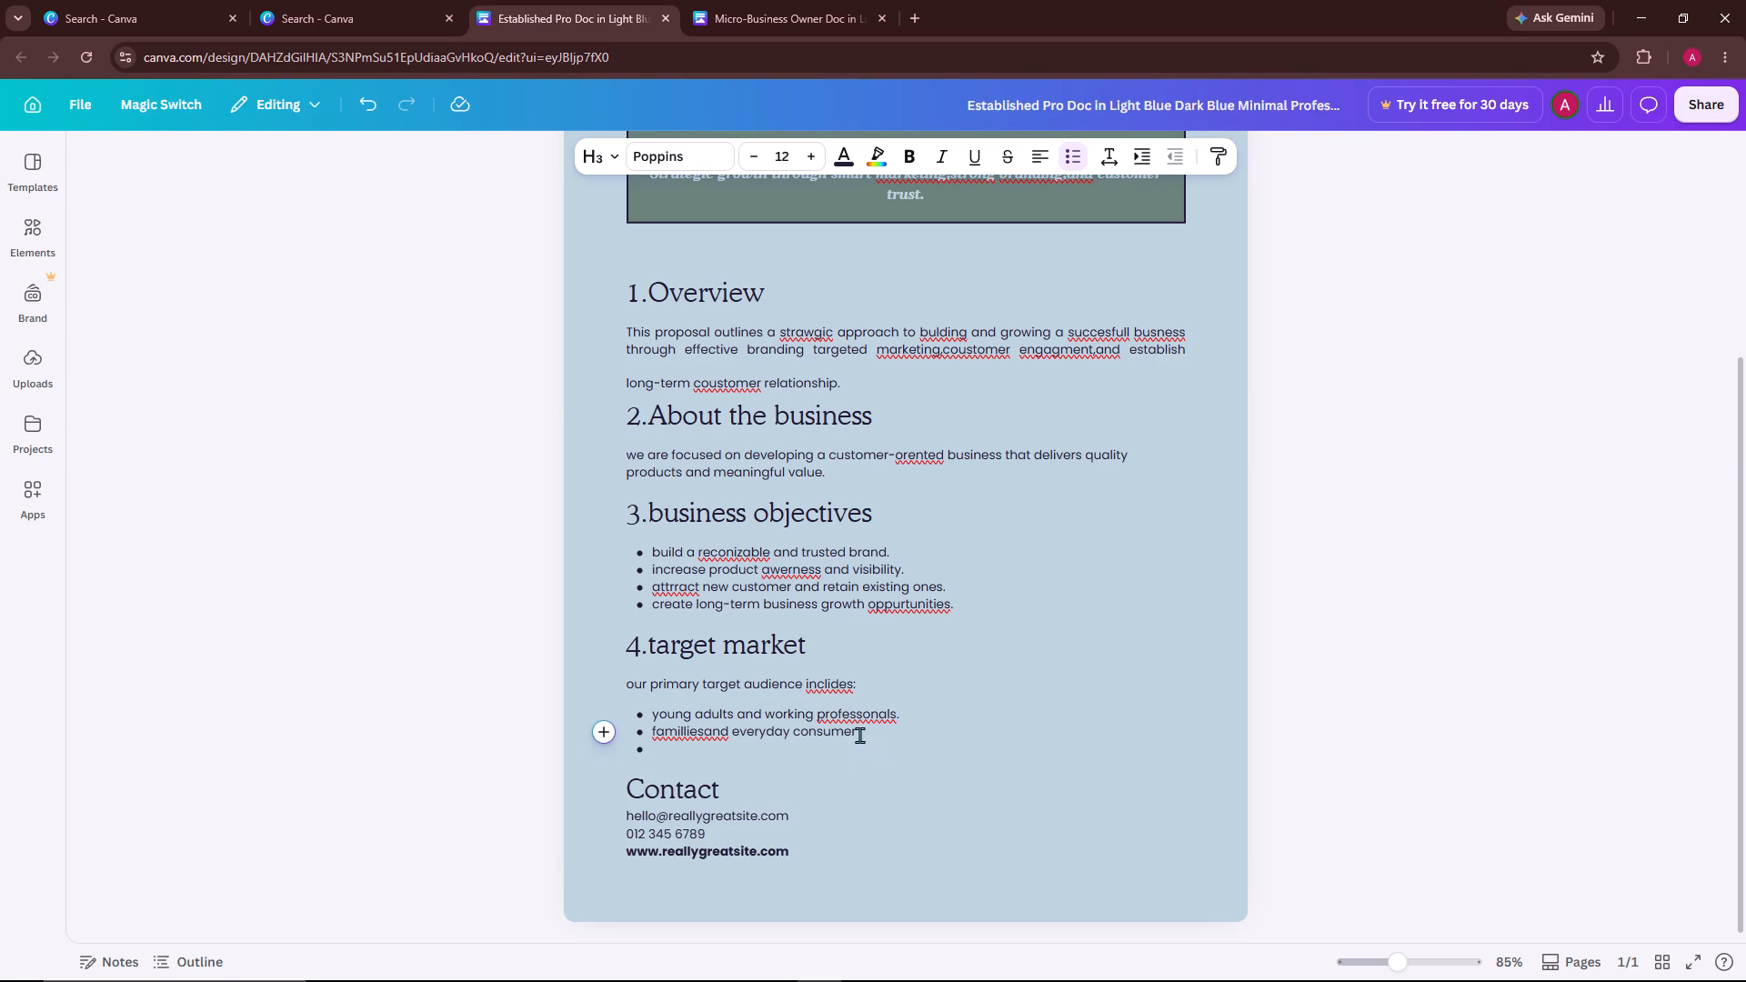
{"action": "key", "text": "period"}
Fill the empty third target audience bullet with "local coustomer and retailers." and start a new bullet below it.
{"action": "left_click", "coordinate": [657, 748]}
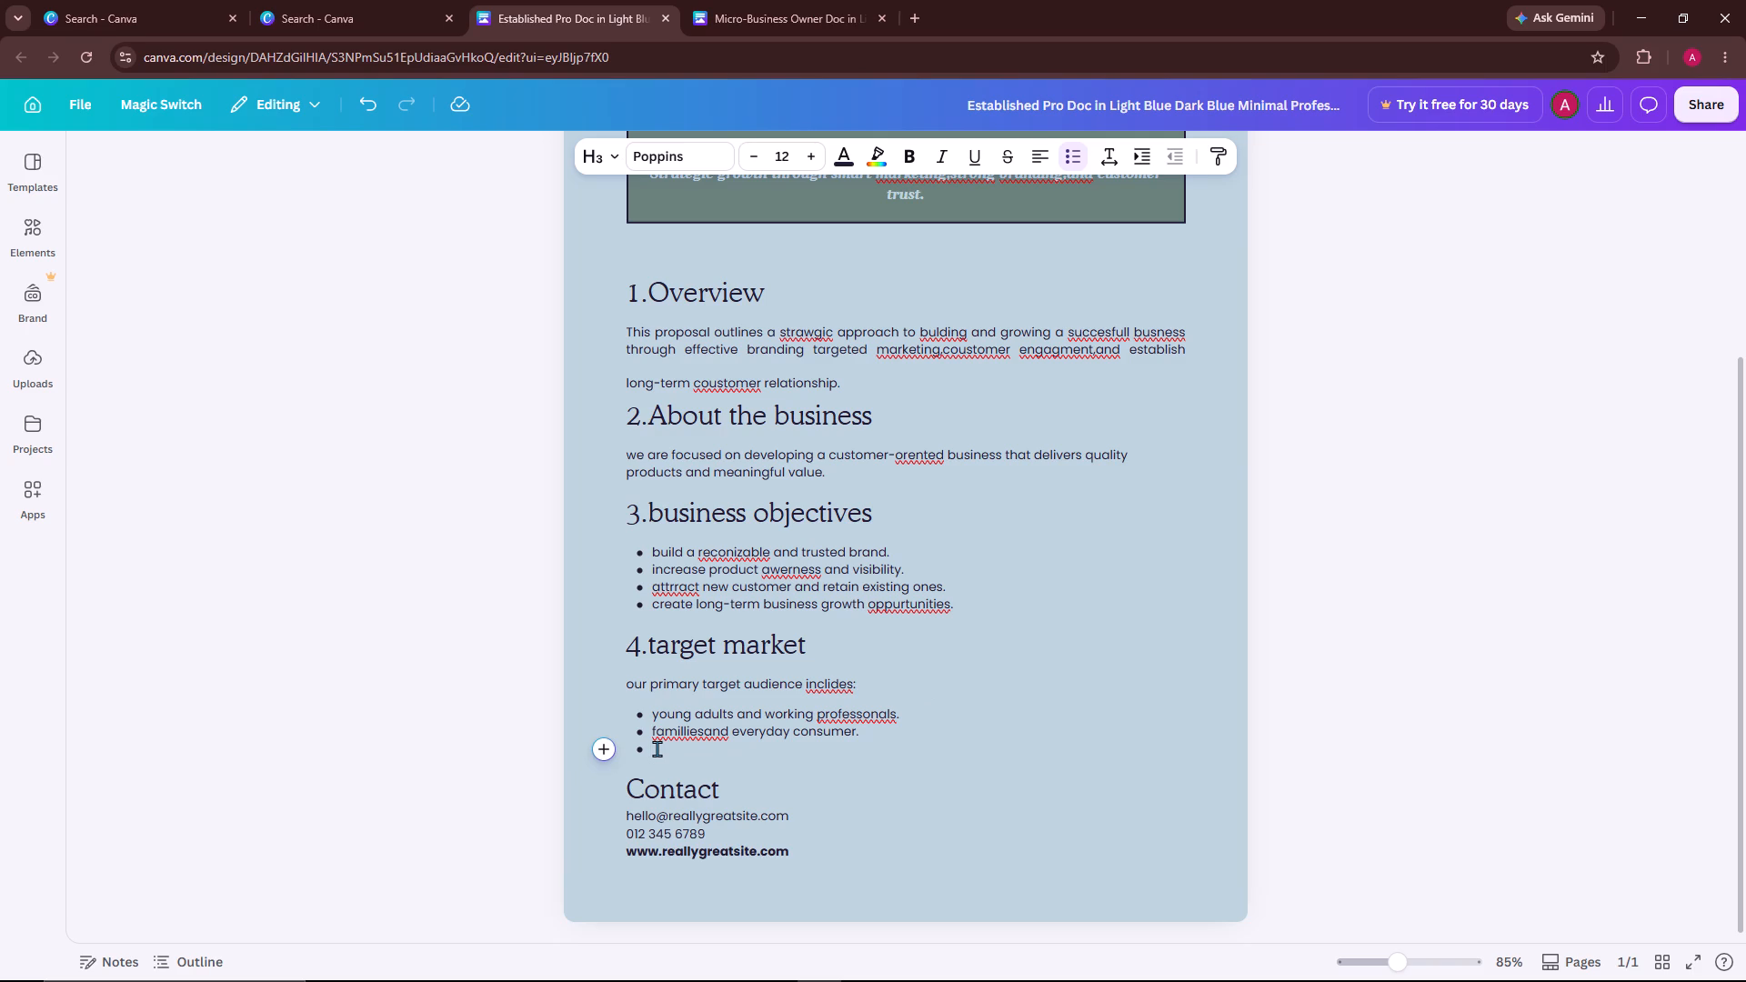
{"action": "type", "text": "local"}
{"action": "key", "text": "space"}
{"action": "type", "text": "coustomer and retailer"}
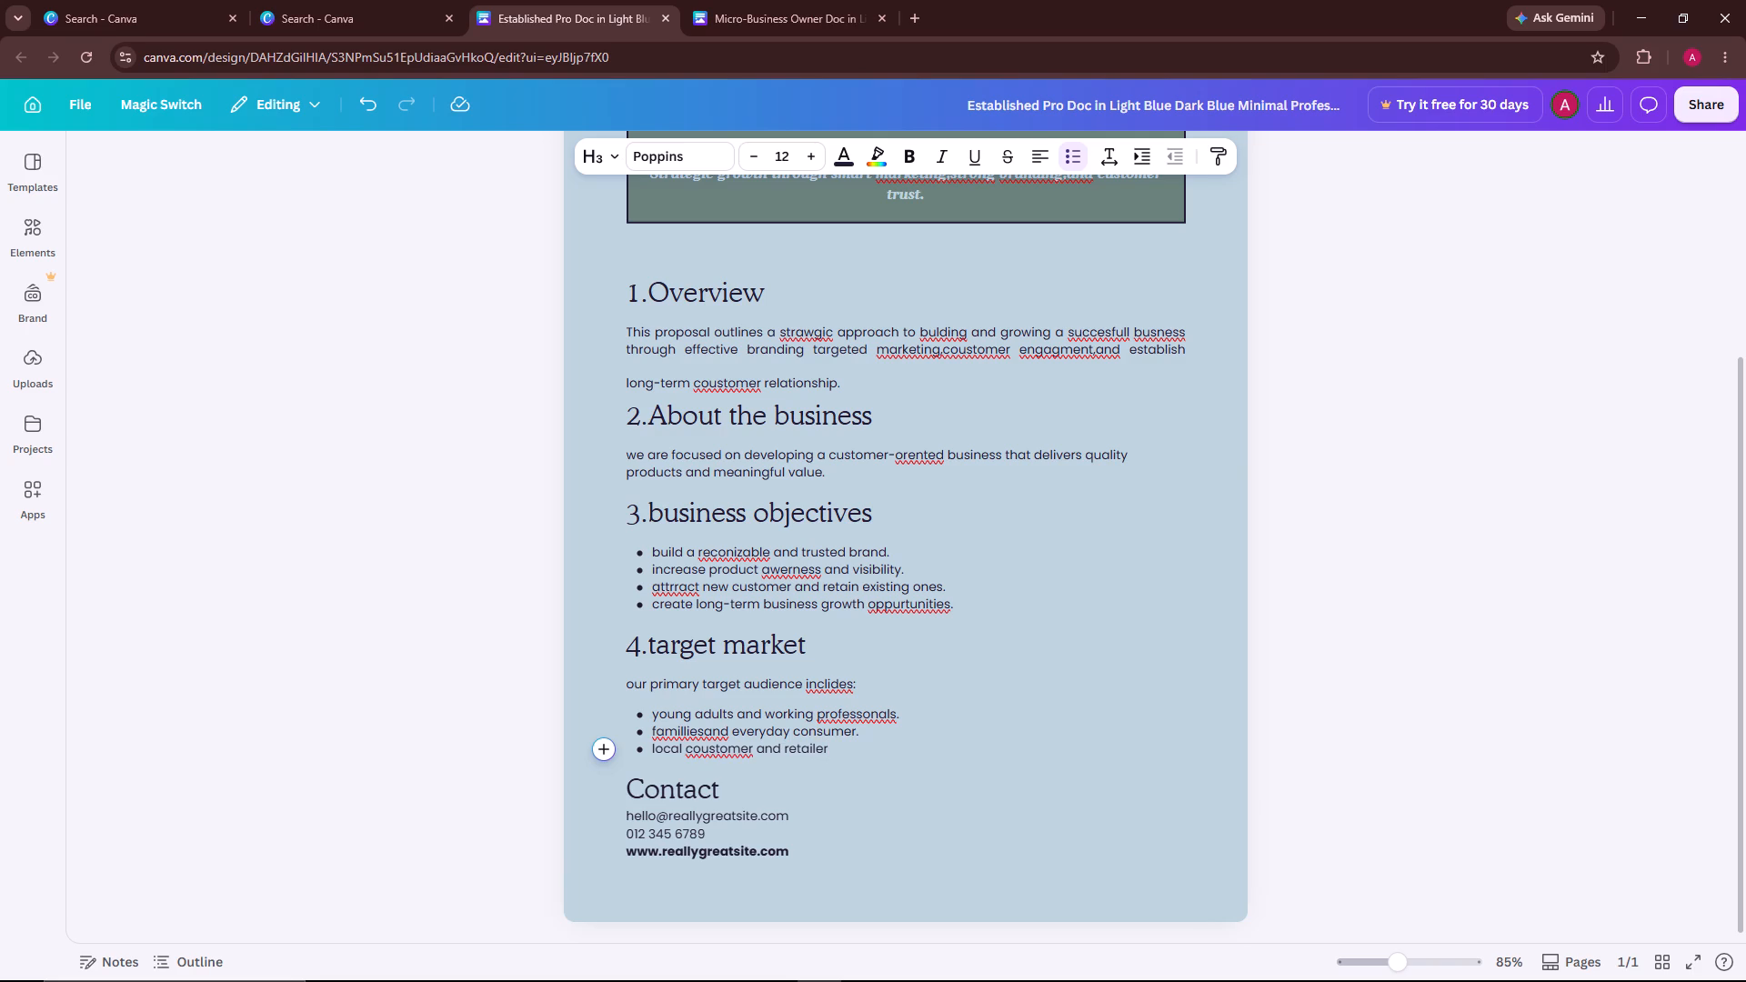
{"action": "key", "text": "s"}
{"action": "key", "text": "period"}
{"action": "key", "text": "Return"}
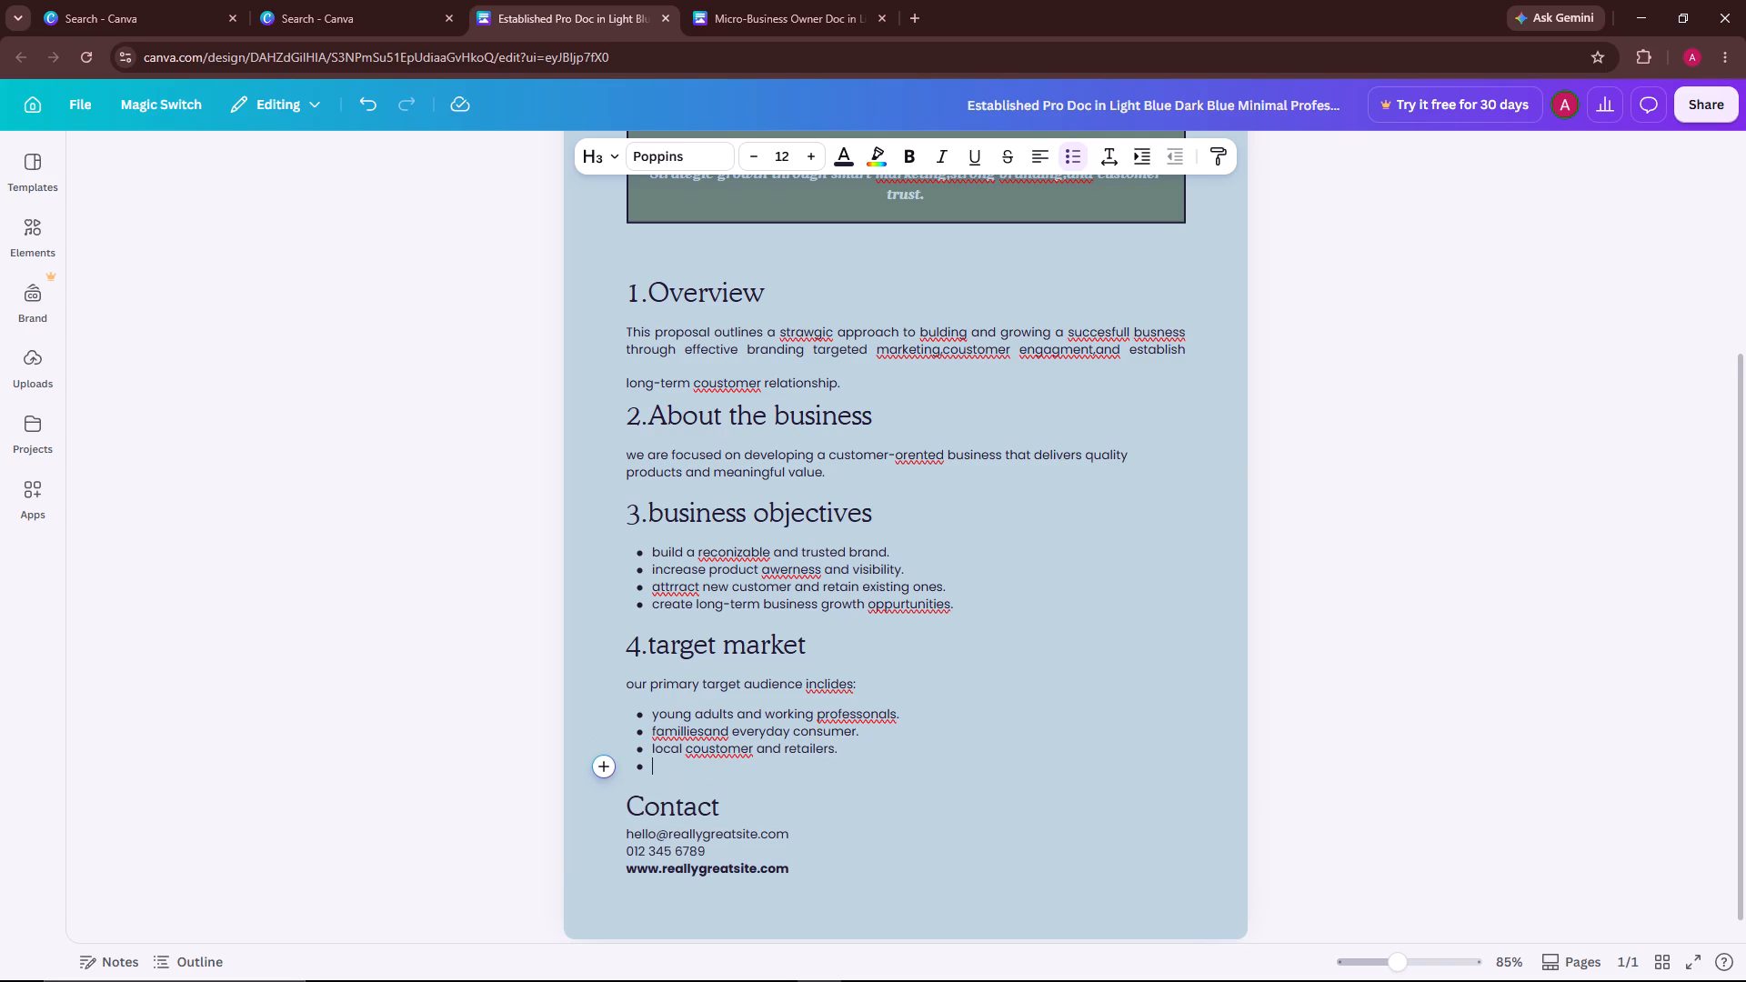
Enter "online shoppers" as the fourth target audience bullet.
{"action": "type", "text": "online shop"}
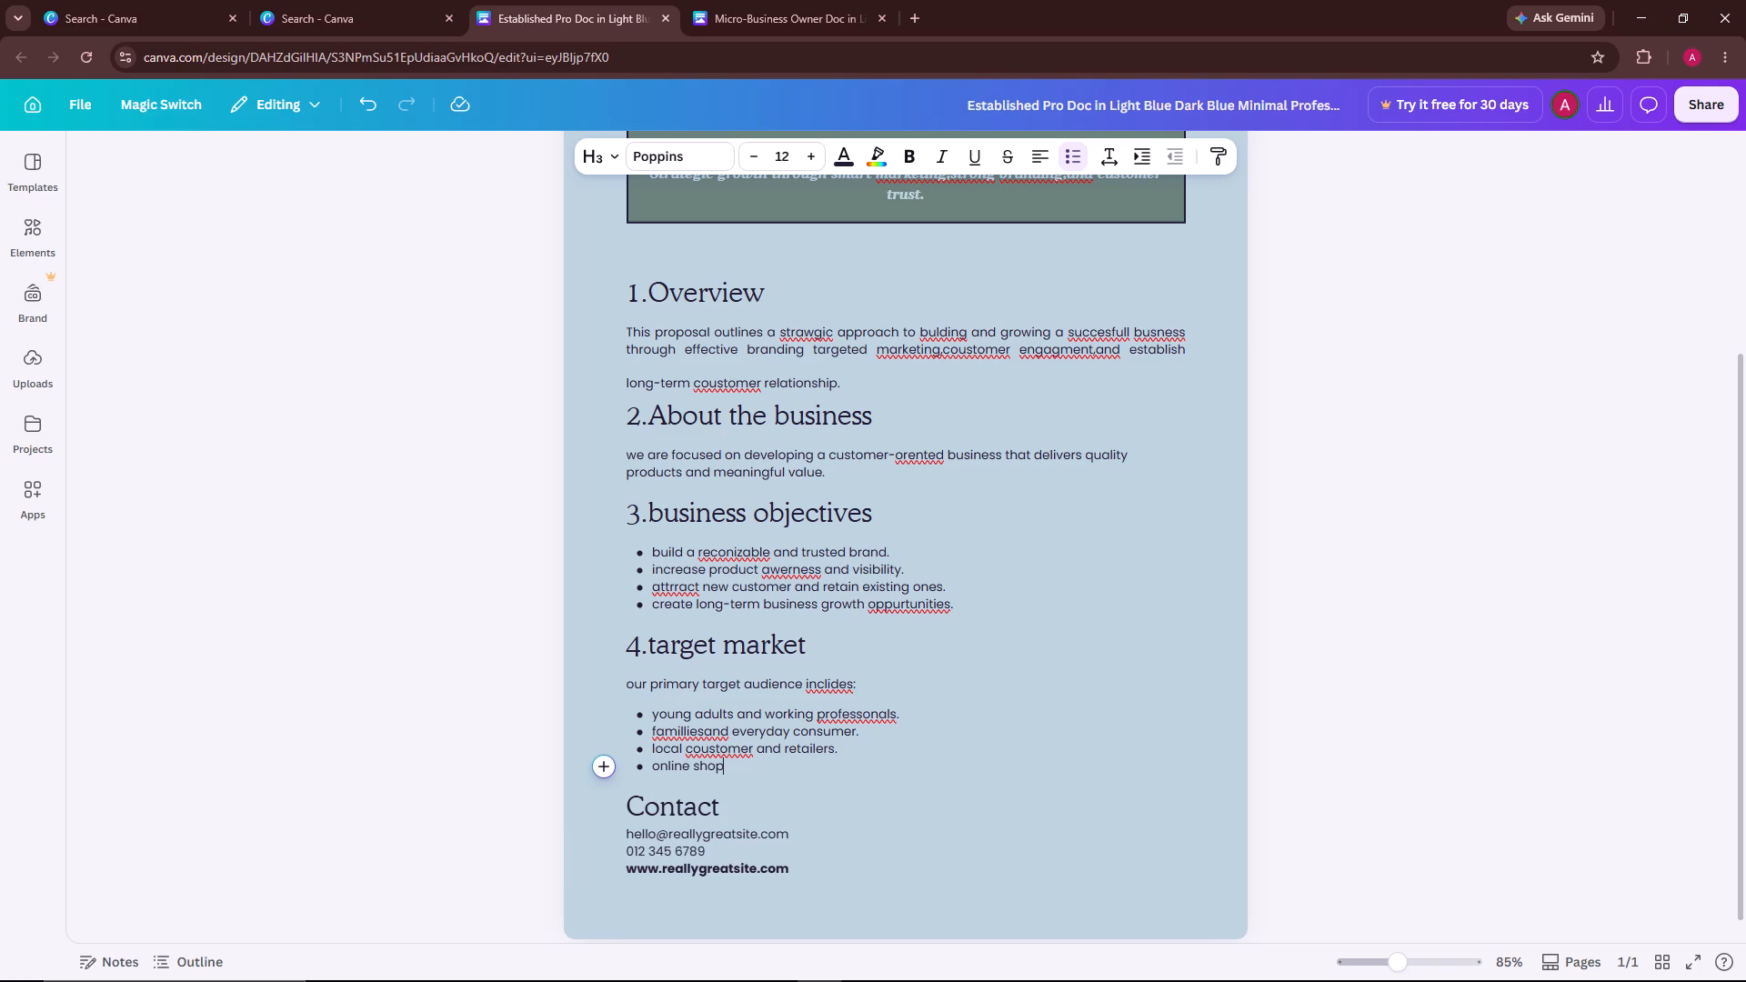
{"action": "key", "text": "p"}
{"action": "type", "text": "ers"}
Delete the Contact heading together with all the contact details beneath it.
{"action": "left_click_drag", "start_coordinate": [619, 804], "coordinate": [808, 887]}
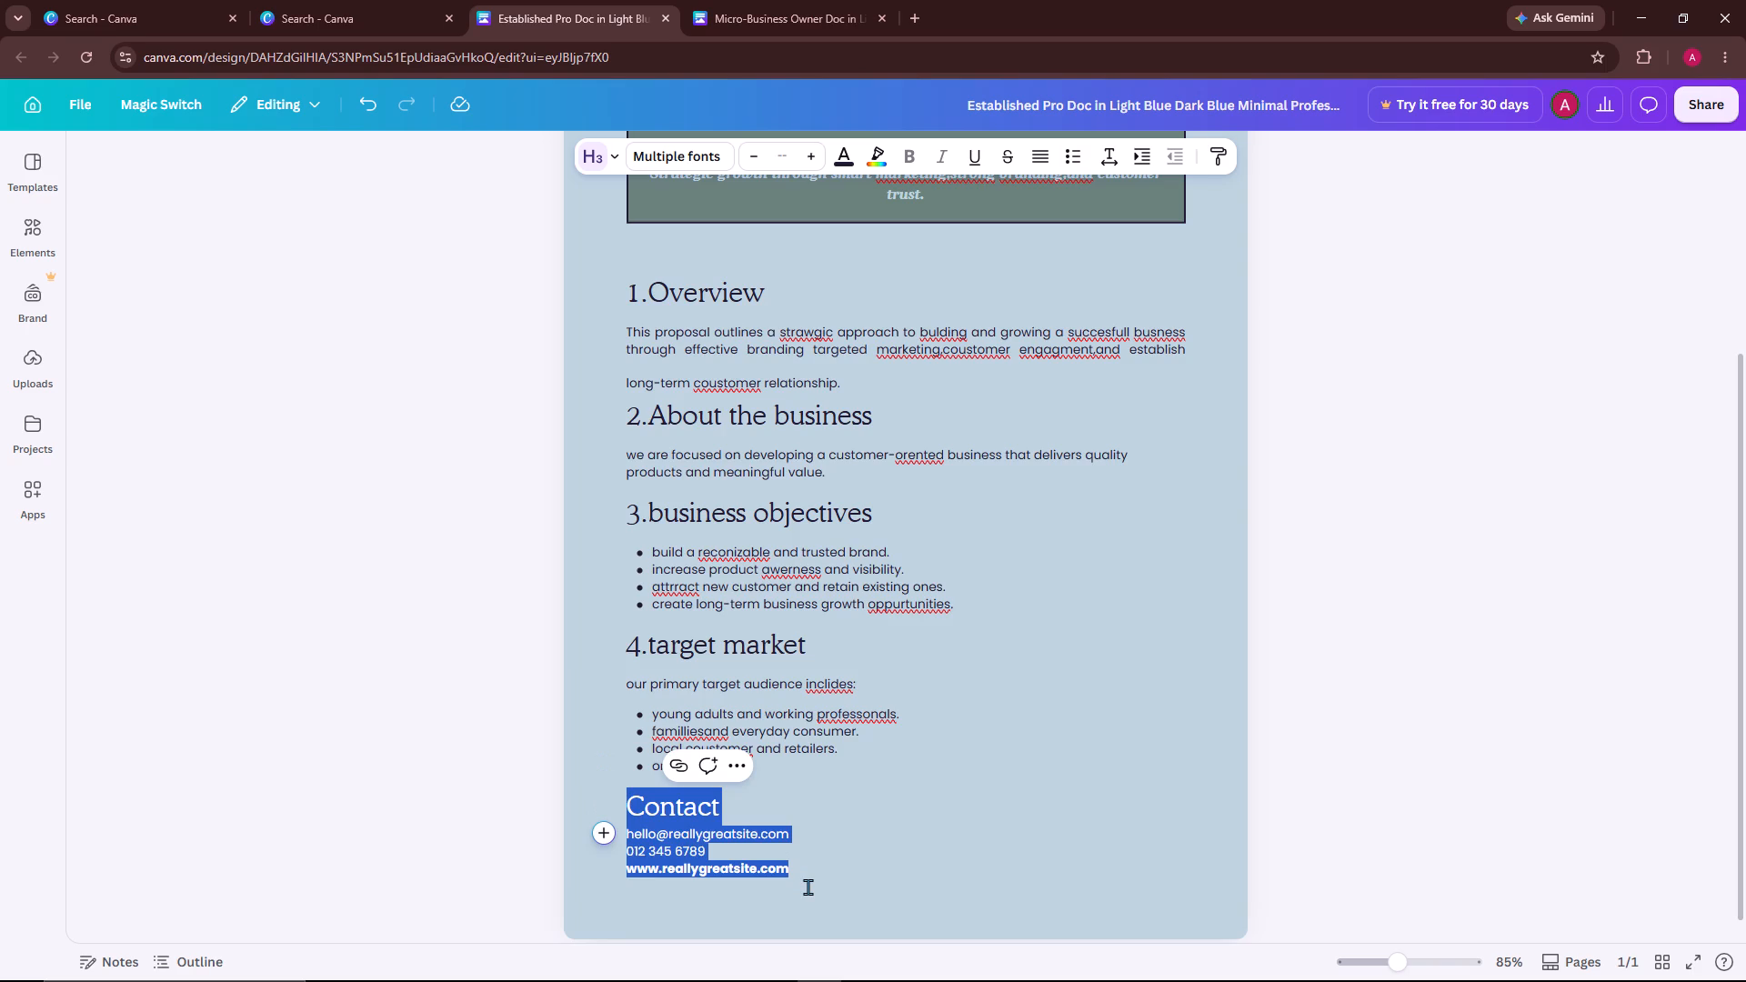
{"action": "key", "text": "BackSpace"}
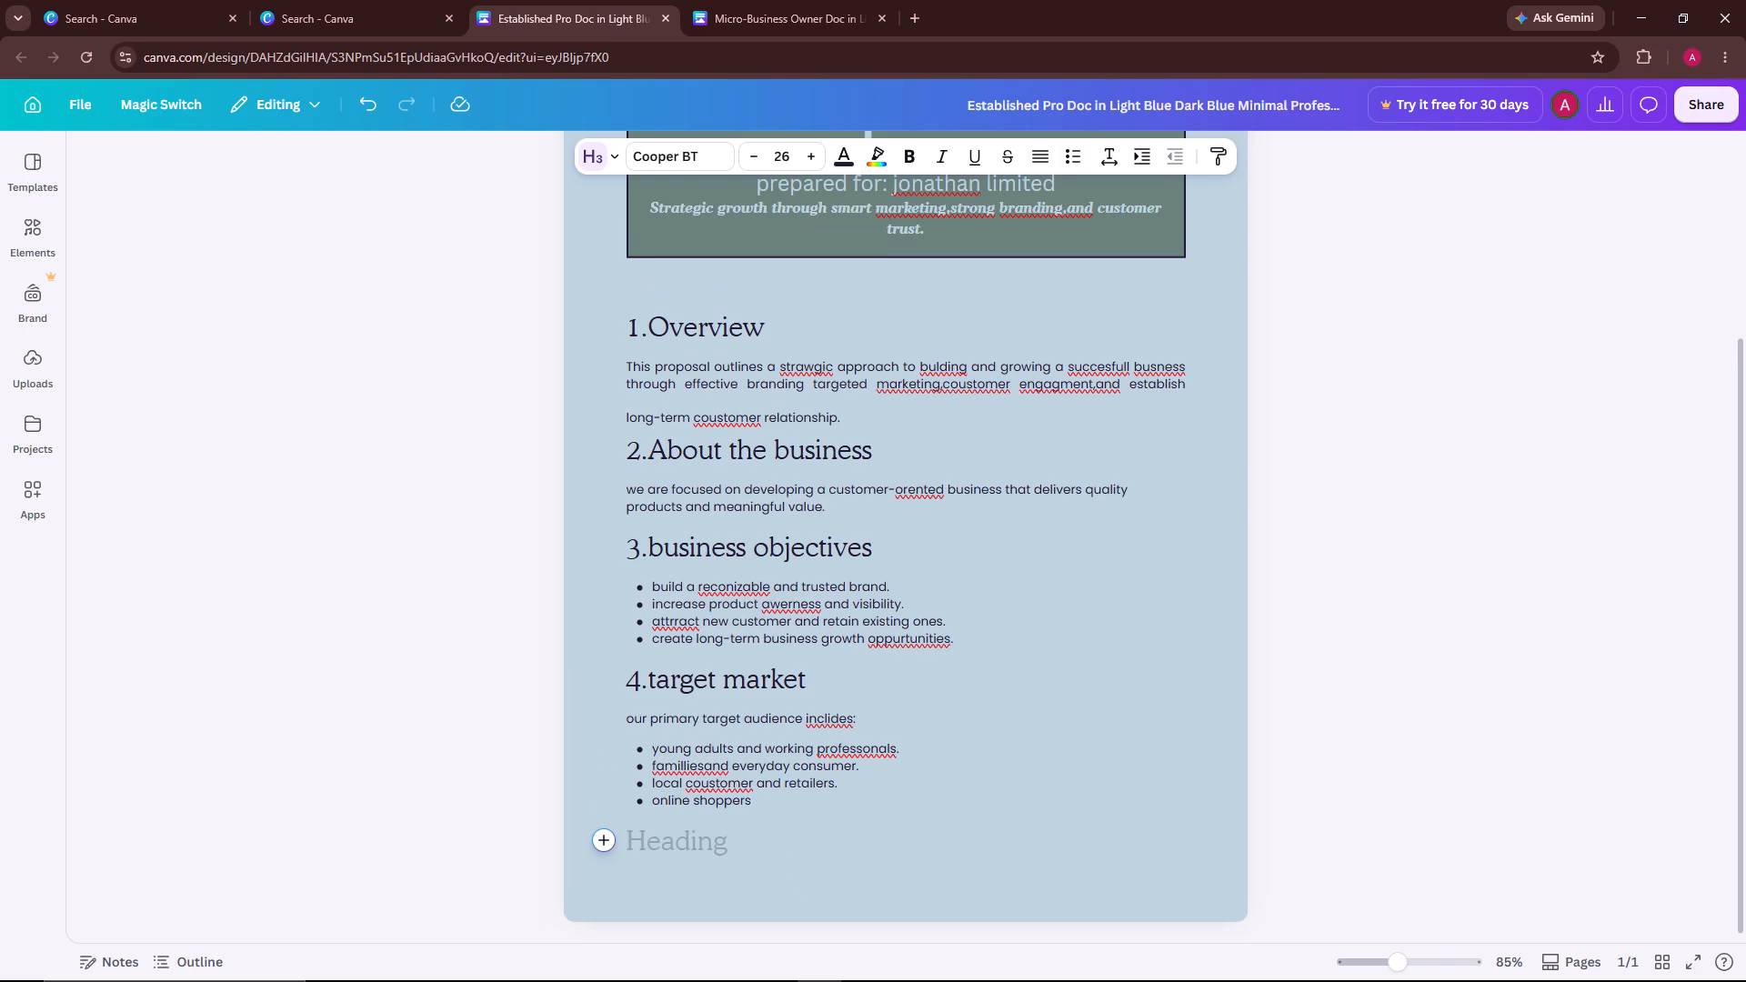
{"action": "left_click", "coordinate": [1514, 593]}
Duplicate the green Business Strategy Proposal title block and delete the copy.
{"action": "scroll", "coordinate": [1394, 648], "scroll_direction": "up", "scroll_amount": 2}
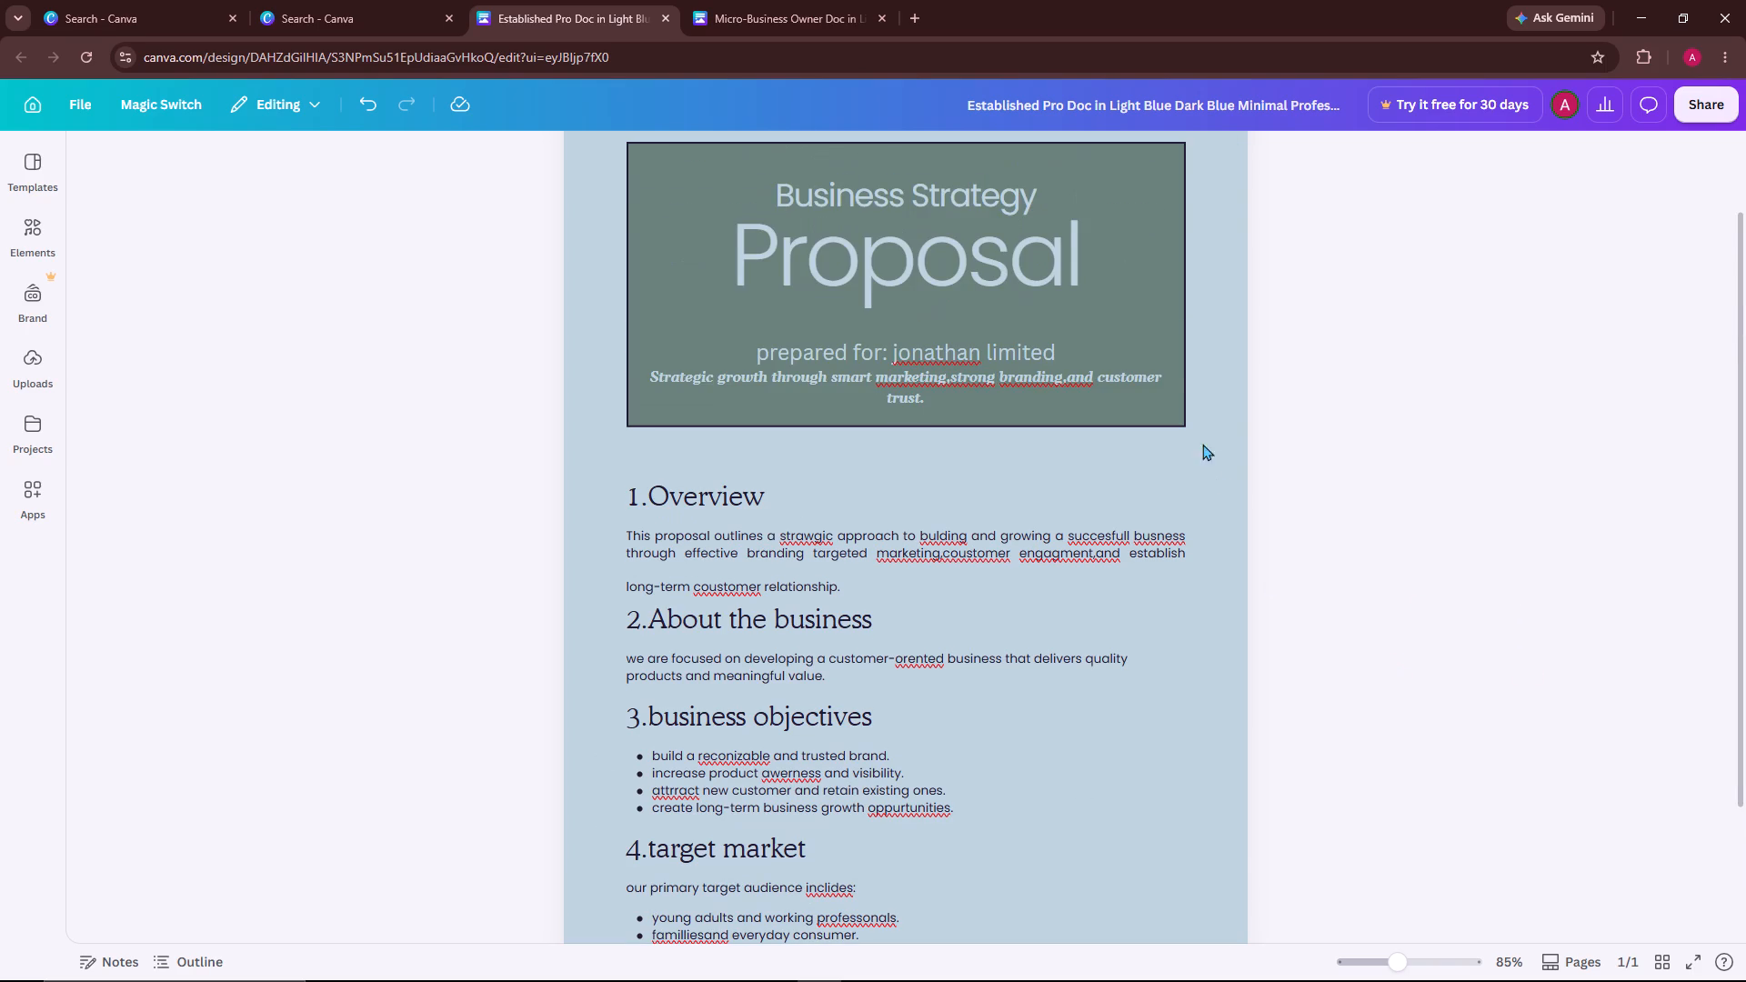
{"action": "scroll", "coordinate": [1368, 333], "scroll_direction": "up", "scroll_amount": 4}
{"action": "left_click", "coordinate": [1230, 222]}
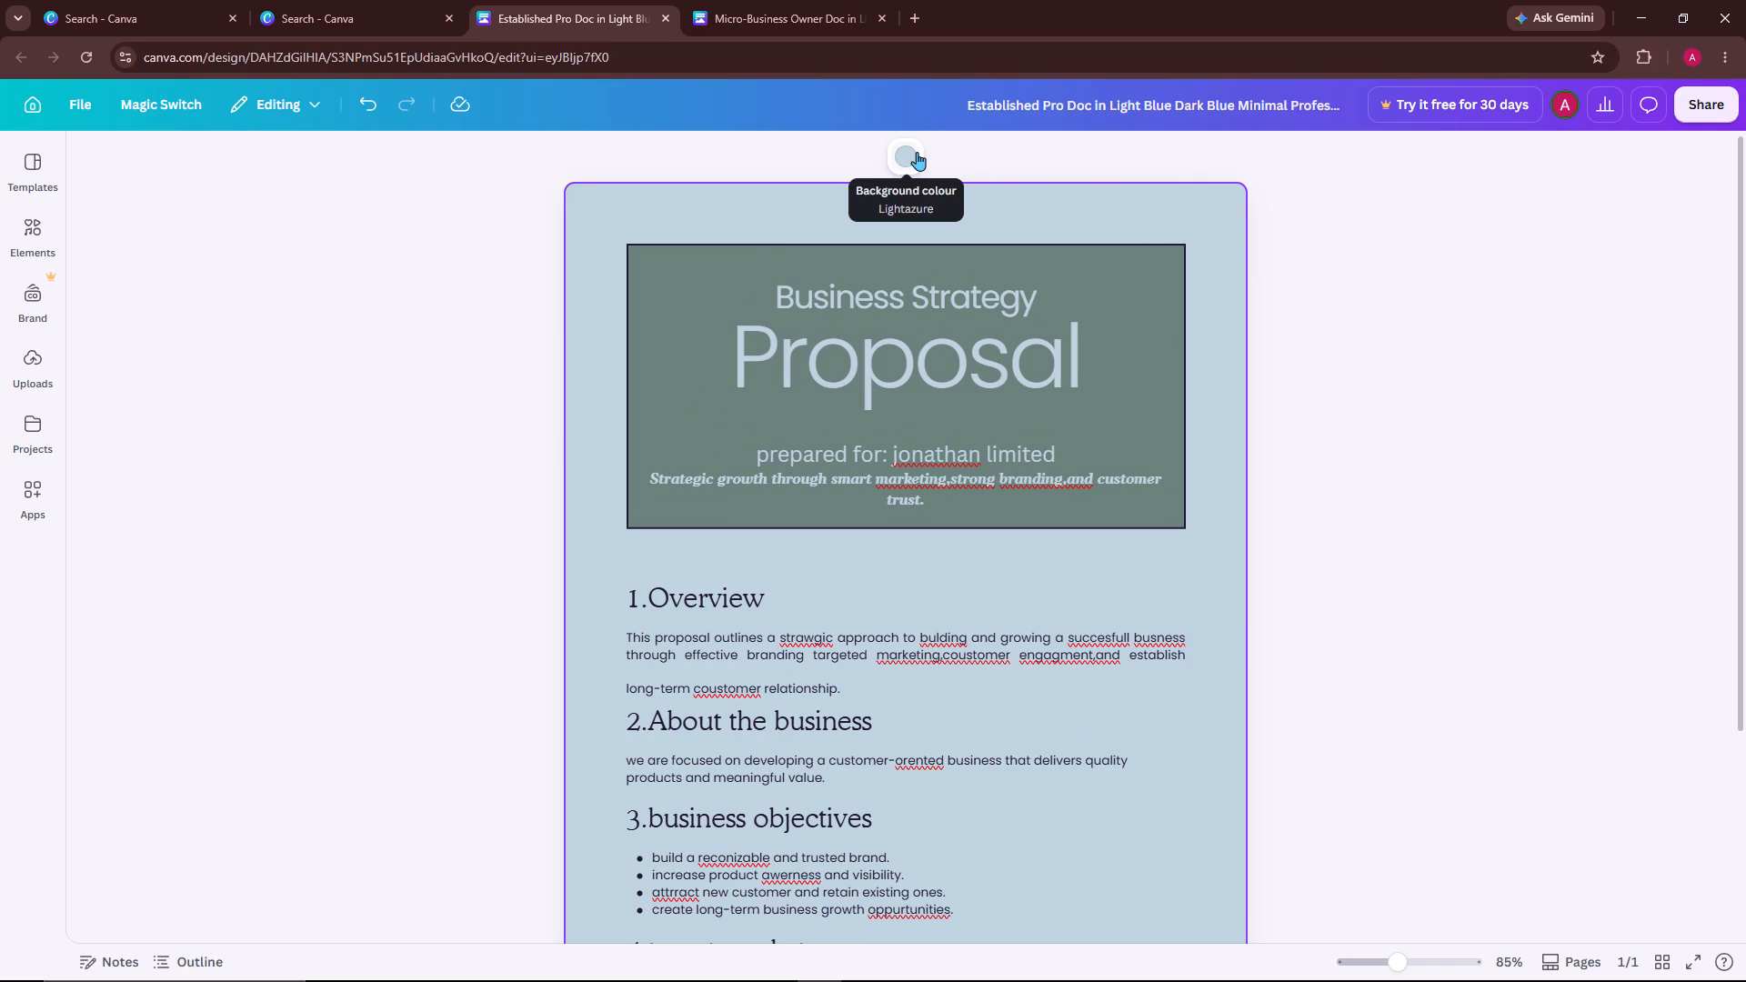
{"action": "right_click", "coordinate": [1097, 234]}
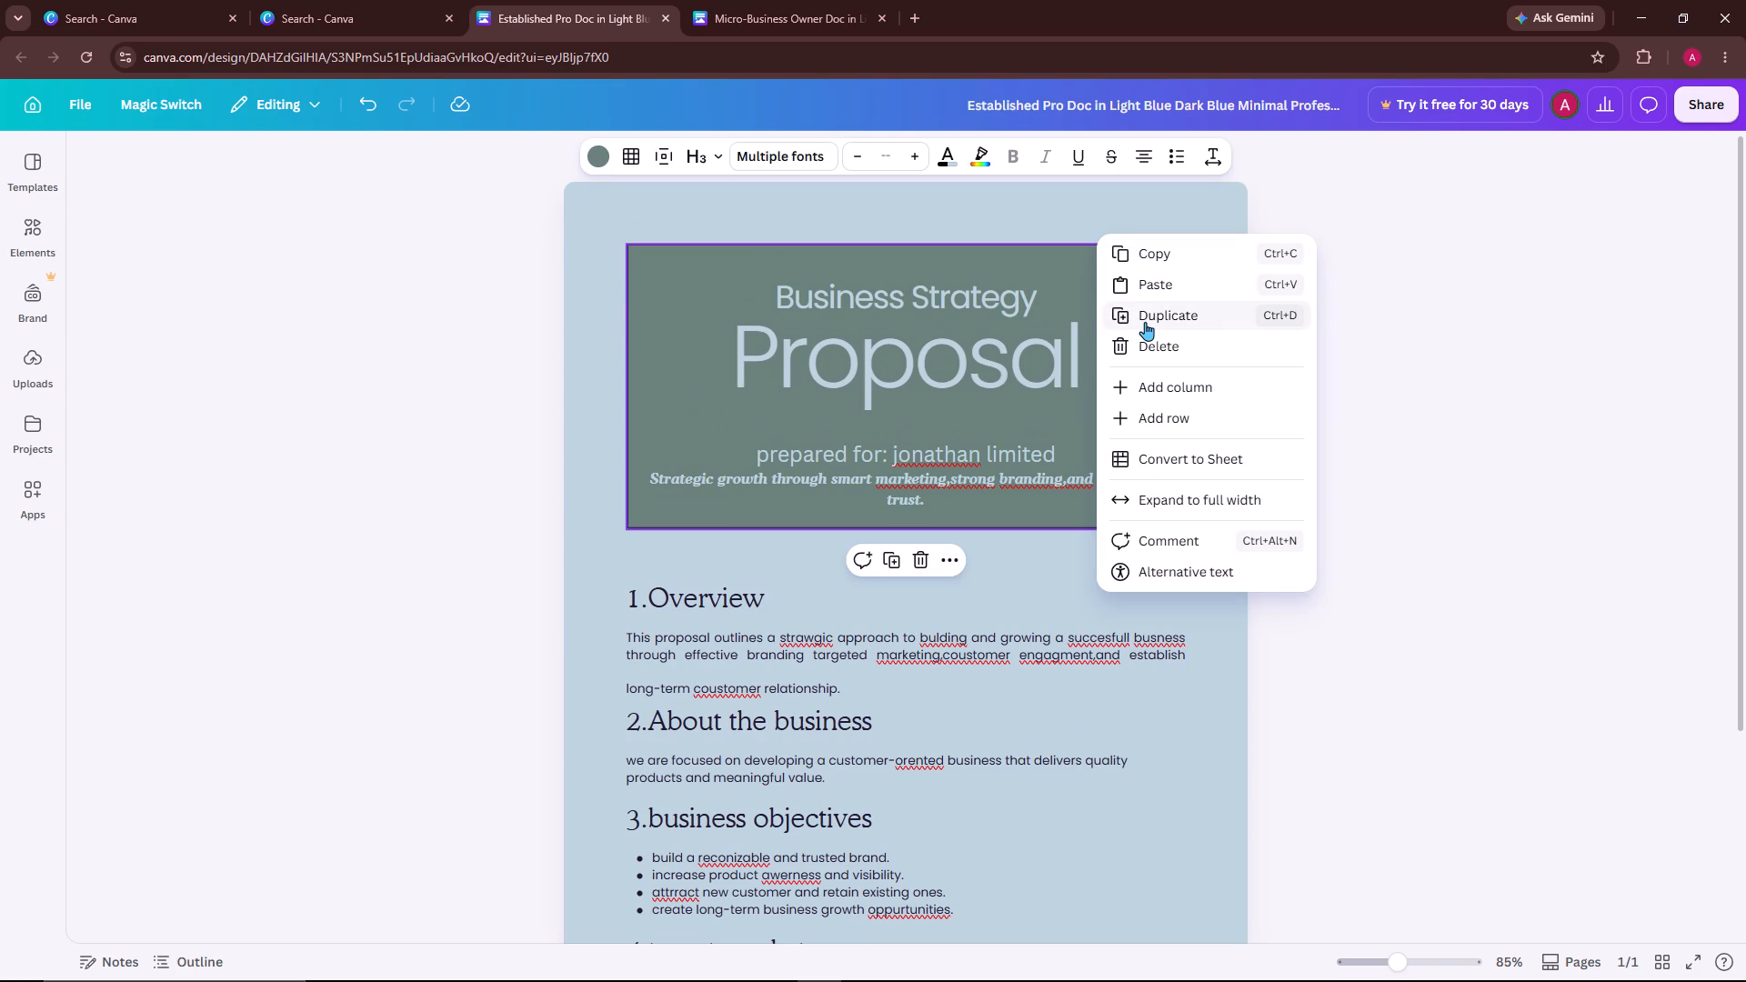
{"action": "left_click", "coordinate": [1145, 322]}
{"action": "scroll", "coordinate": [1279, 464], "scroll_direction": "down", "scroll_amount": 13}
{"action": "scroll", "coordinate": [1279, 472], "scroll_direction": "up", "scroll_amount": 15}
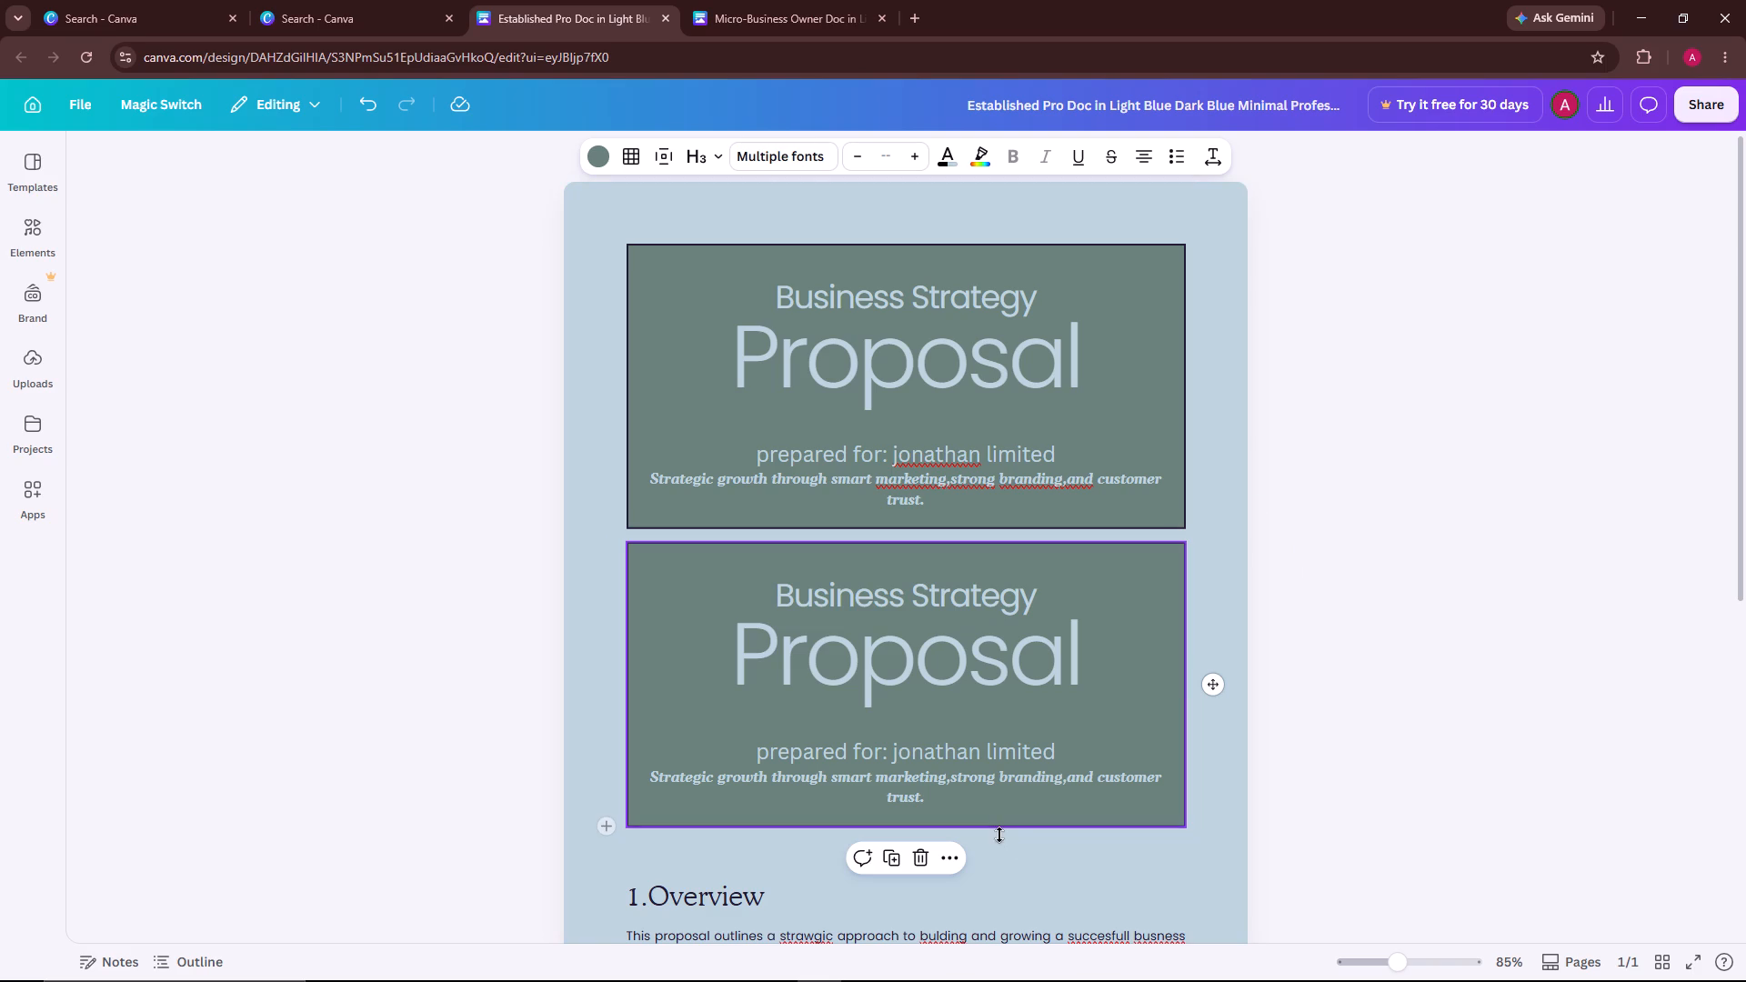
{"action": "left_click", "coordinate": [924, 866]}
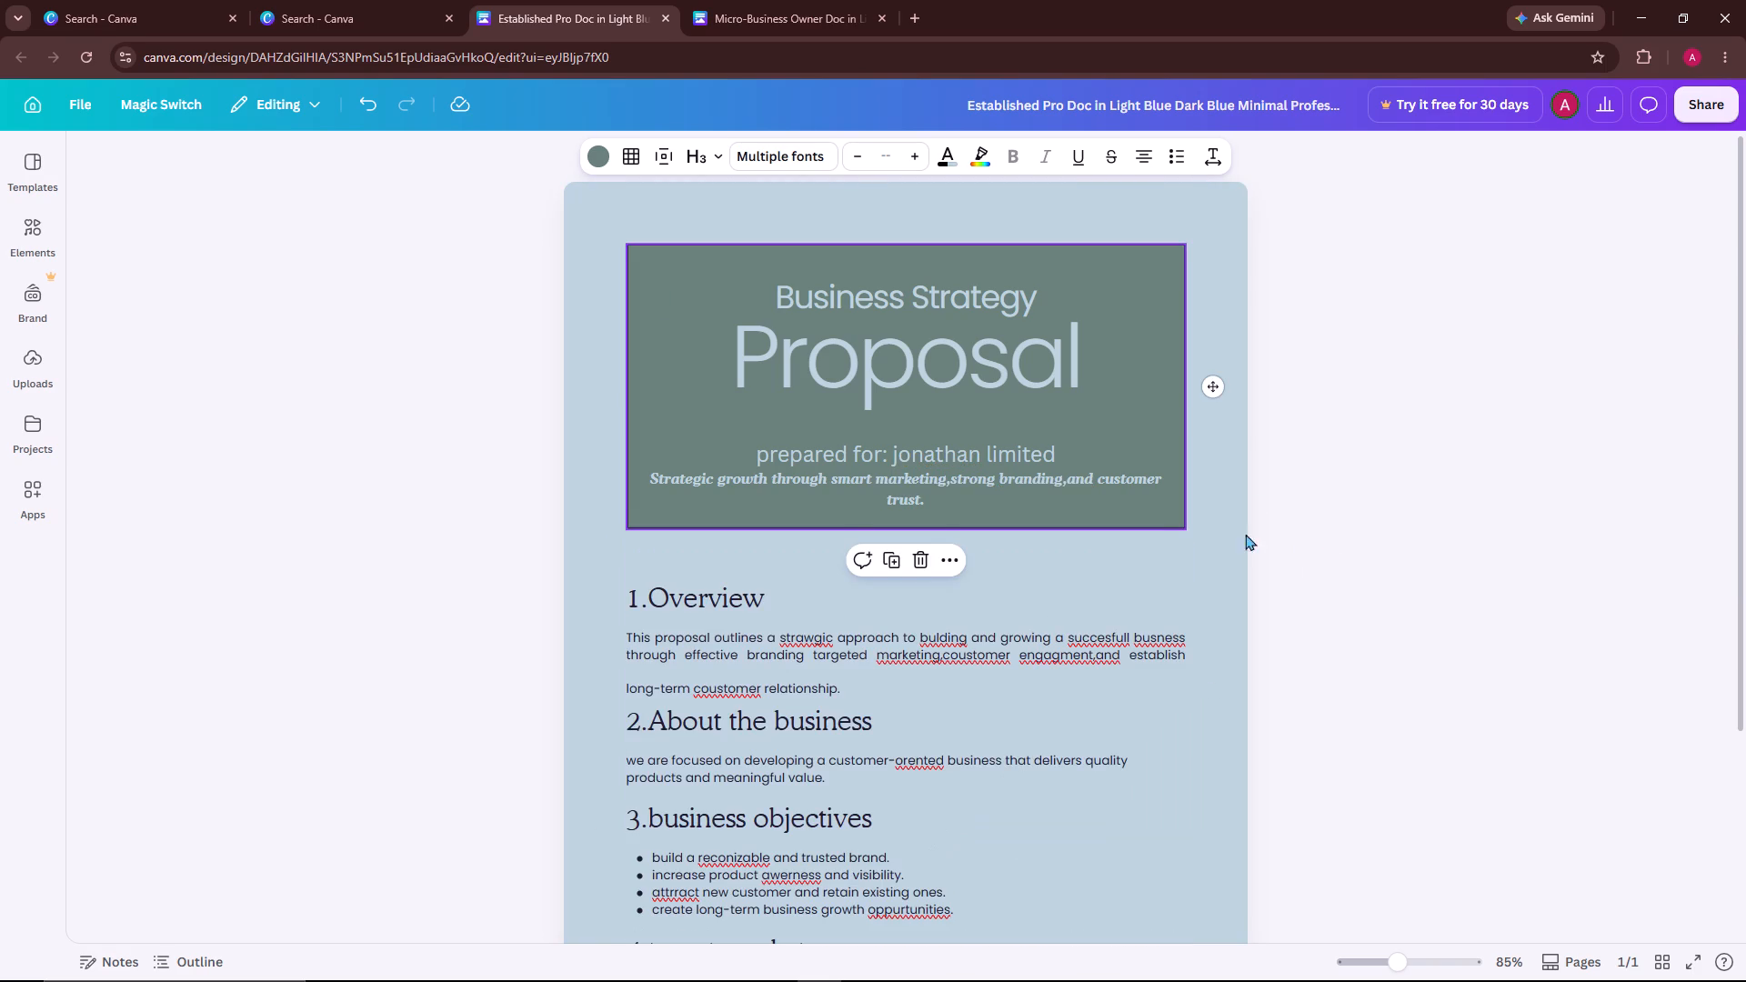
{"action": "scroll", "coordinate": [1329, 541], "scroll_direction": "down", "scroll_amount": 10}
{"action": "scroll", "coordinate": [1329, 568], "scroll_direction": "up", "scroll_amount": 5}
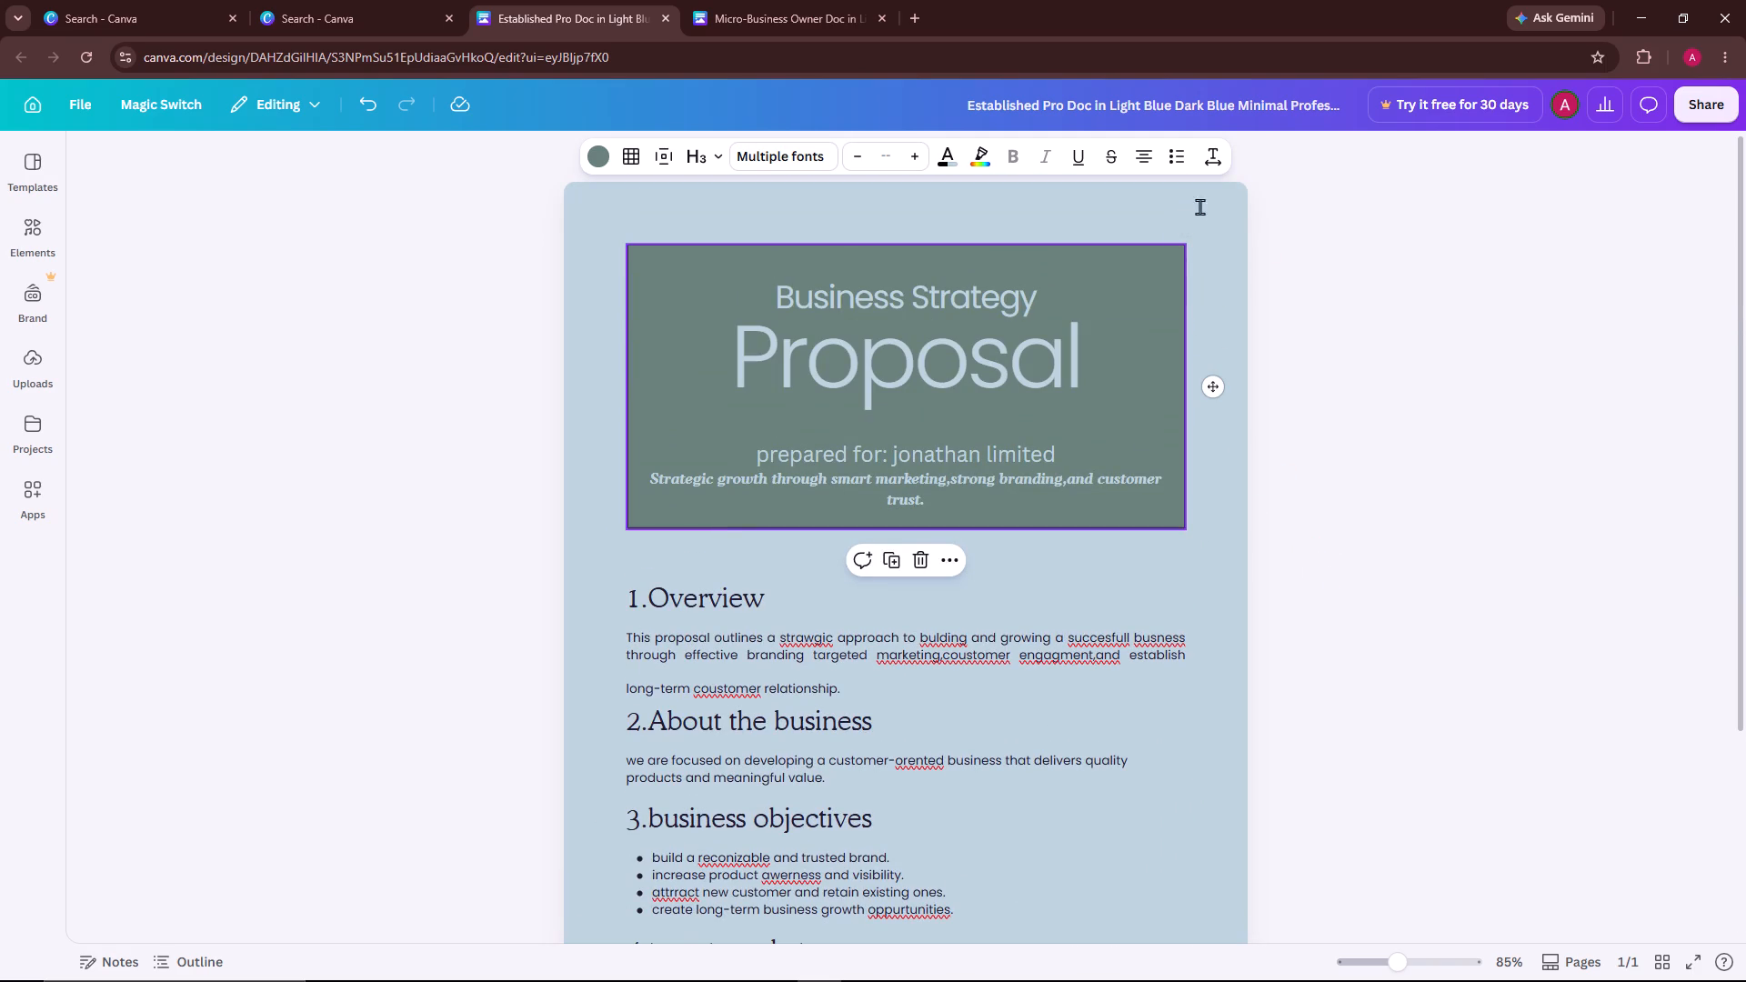
Duplicate the whole proposal page as a second page.
{"action": "left_click", "coordinate": [1202, 211]}
{"action": "left_click", "coordinate": [1403, 232]}
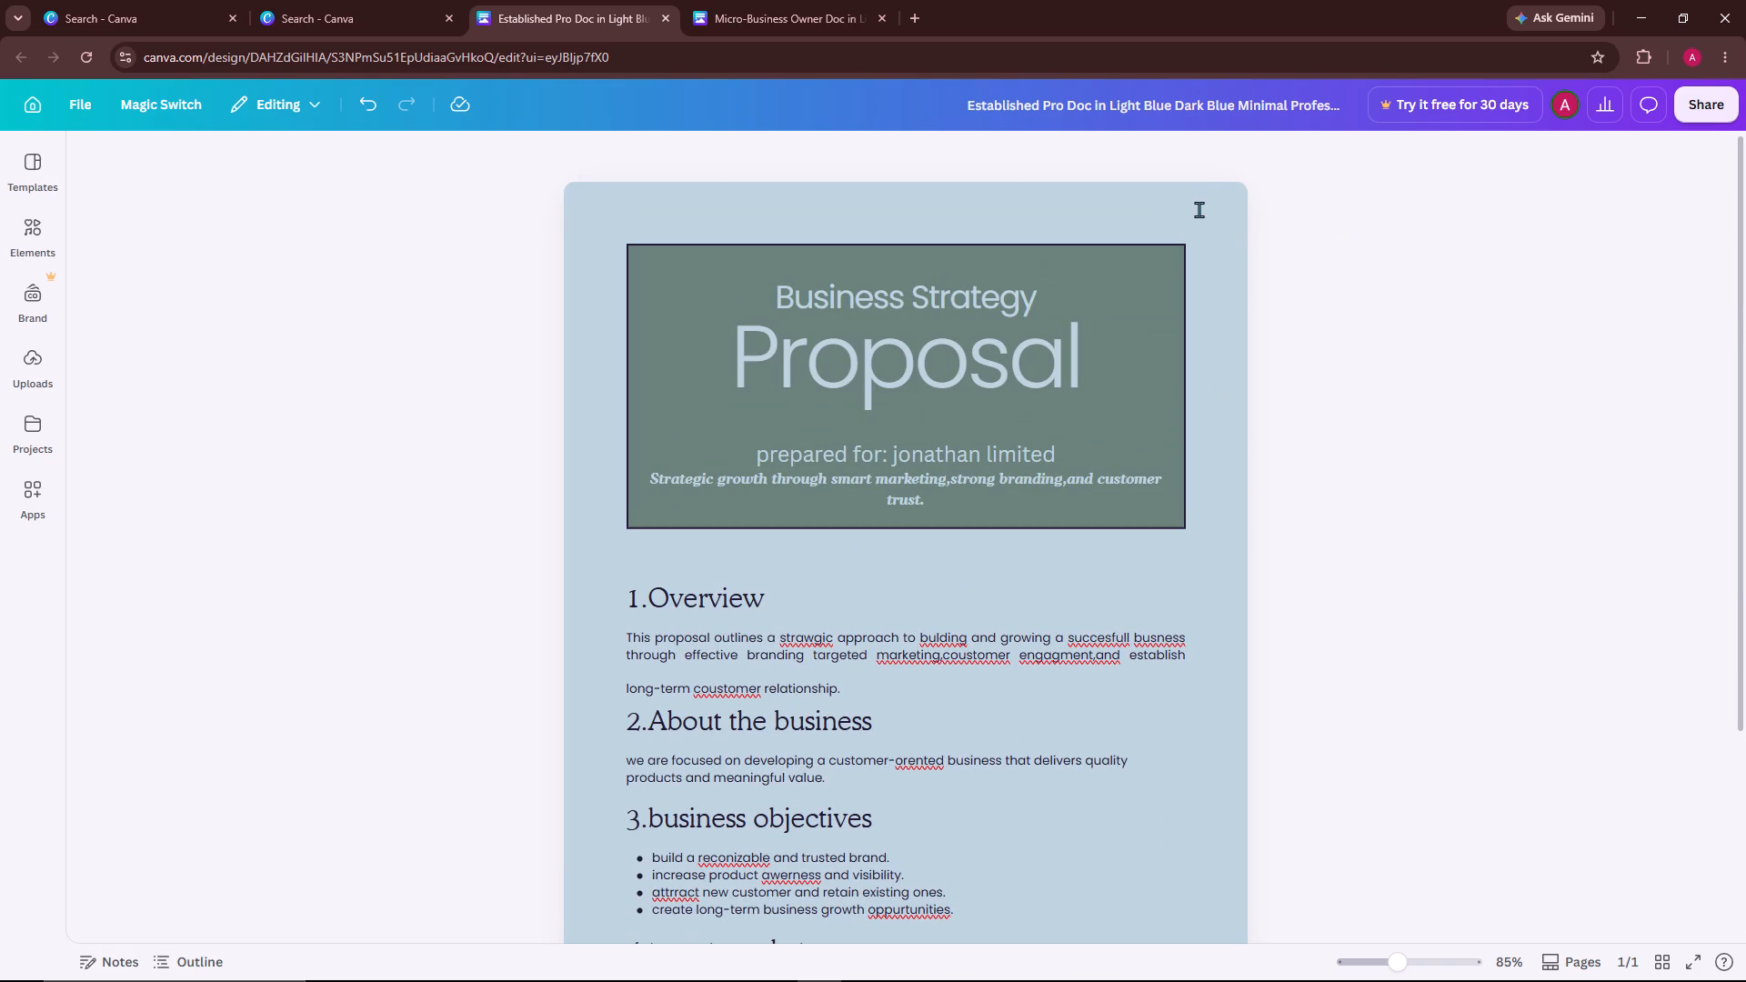
{"action": "left_click", "coordinate": [1199, 209]}
{"action": "left_click", "coordinate": [1362, 216]}
{"action": "left_click", "coordinate": [1204, 553]}
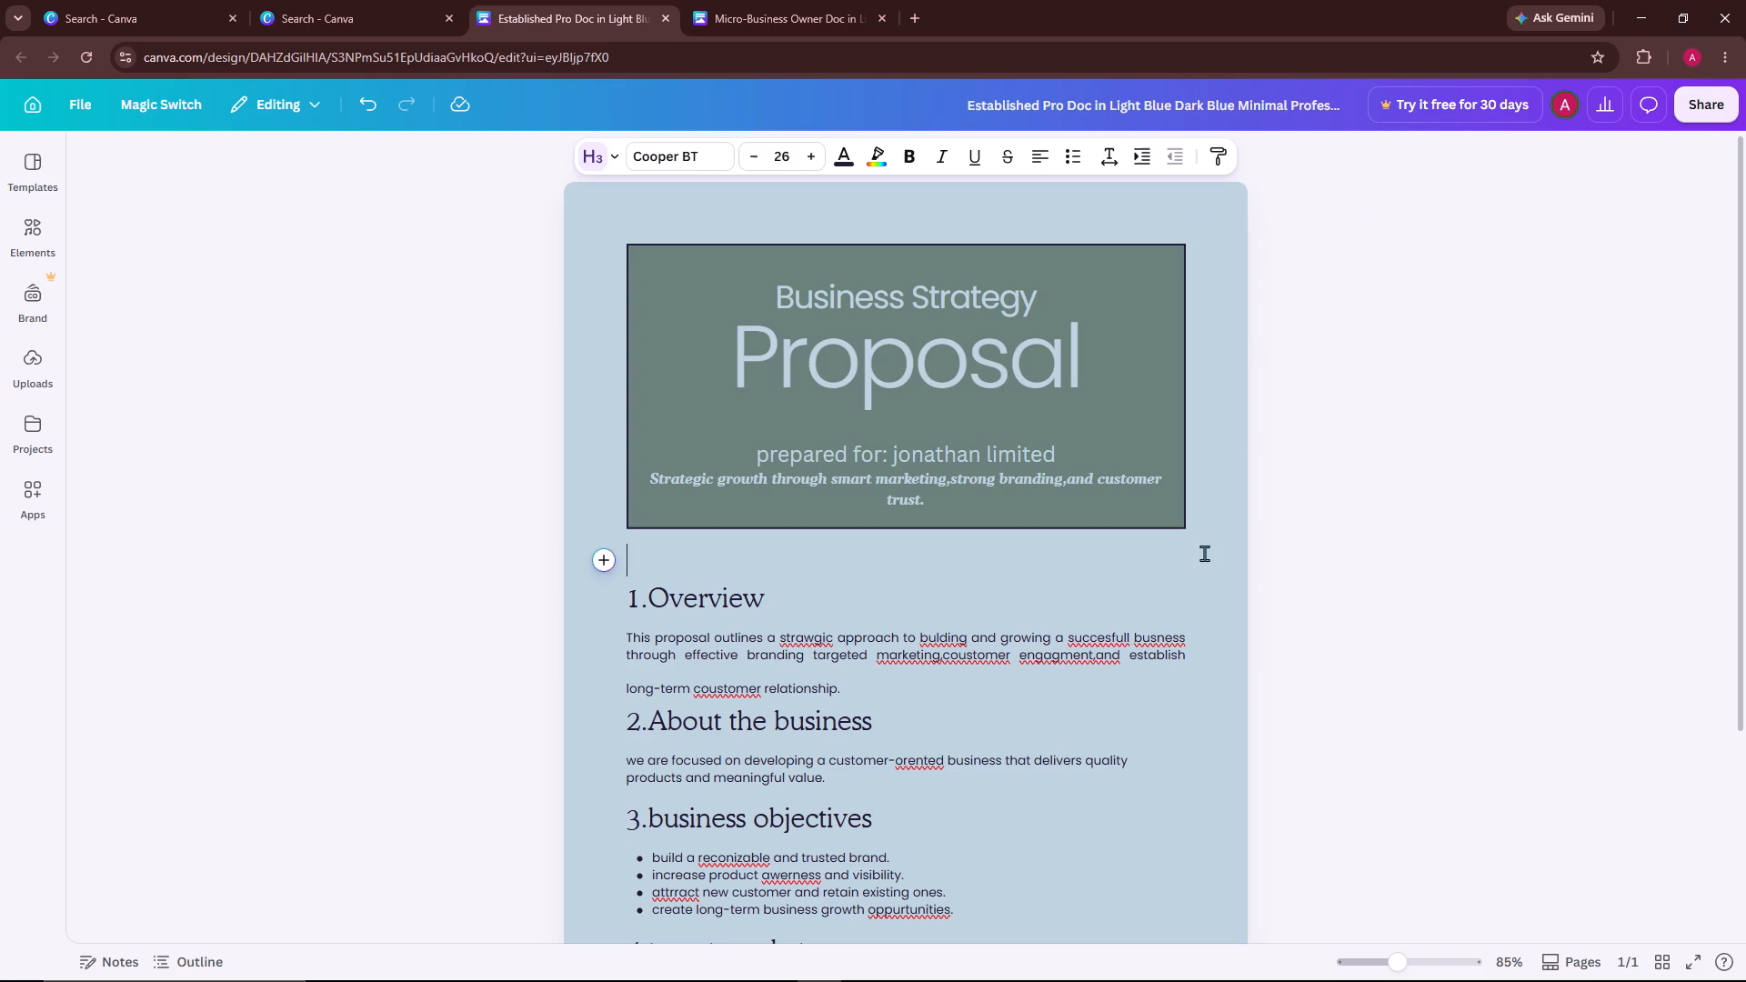
{"action": "scroll", "coordinate": [1320, 600], "scroll_direction": "down", "scroll_amount": 1}
{"action": "left_click", "coordinate": [1227, 668]}
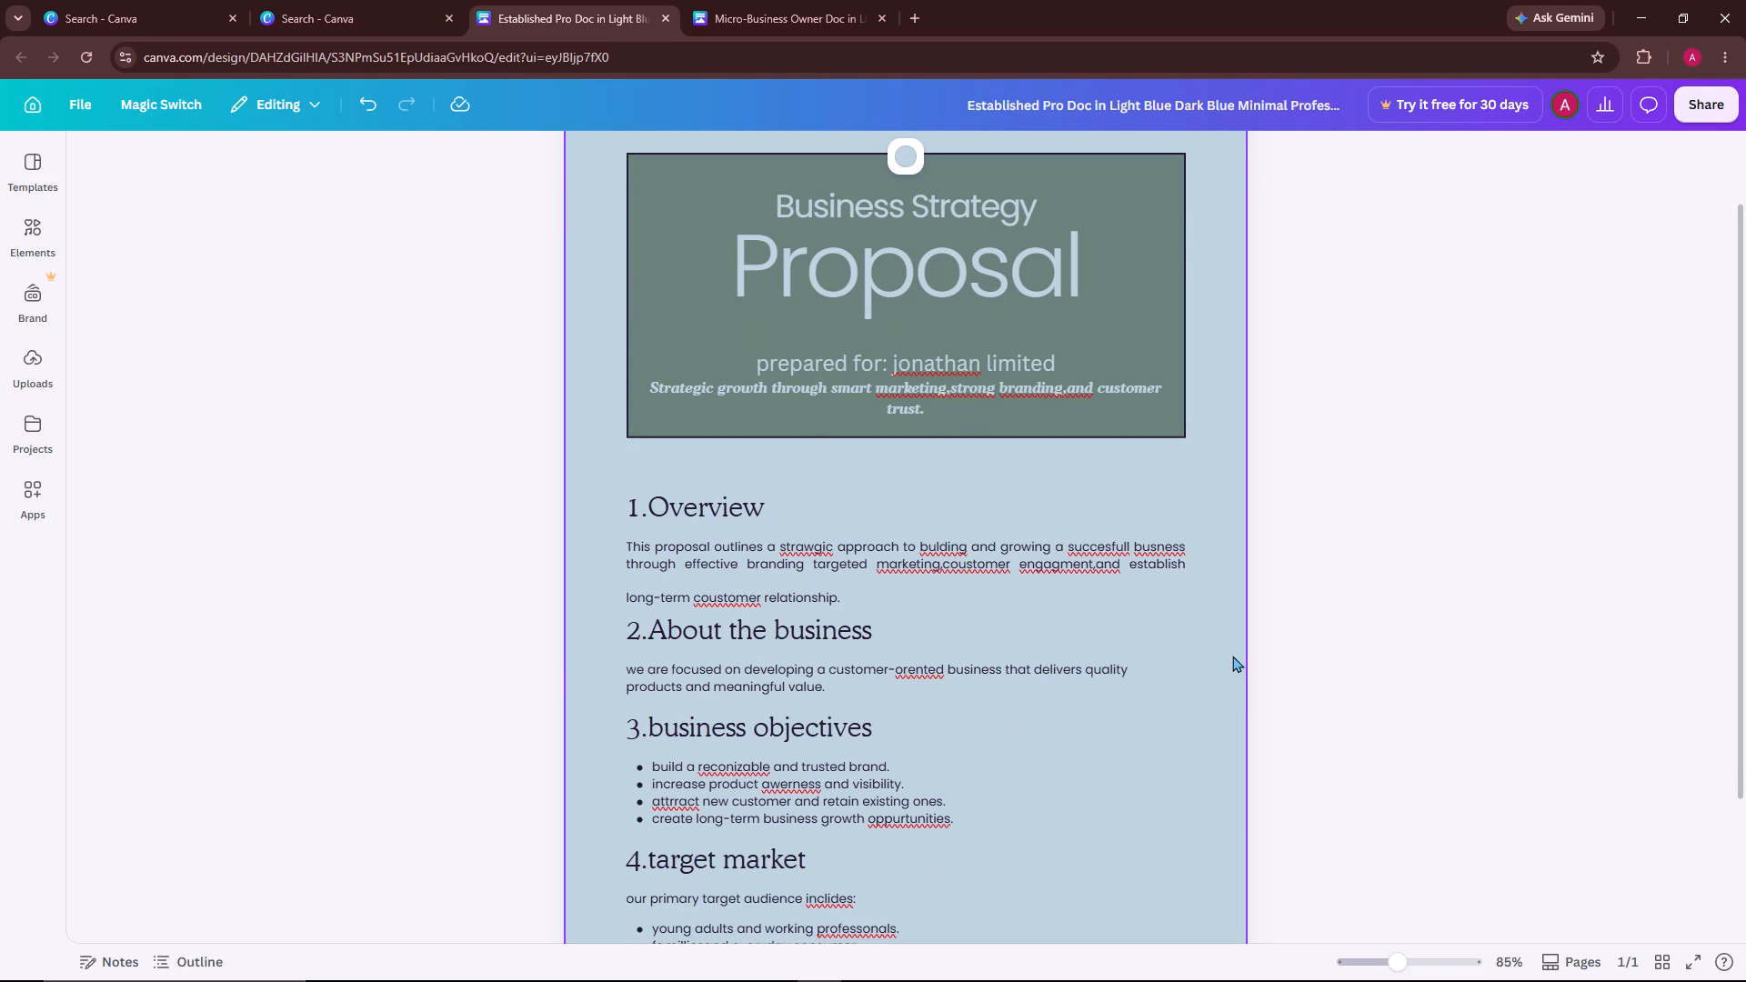
{"action": "scroll", "coordinate": [1228, 592], "scroll_direction": "up", "scroll_amount": 9}
{"action": "right_click", "coordinate": [1216, 721]}
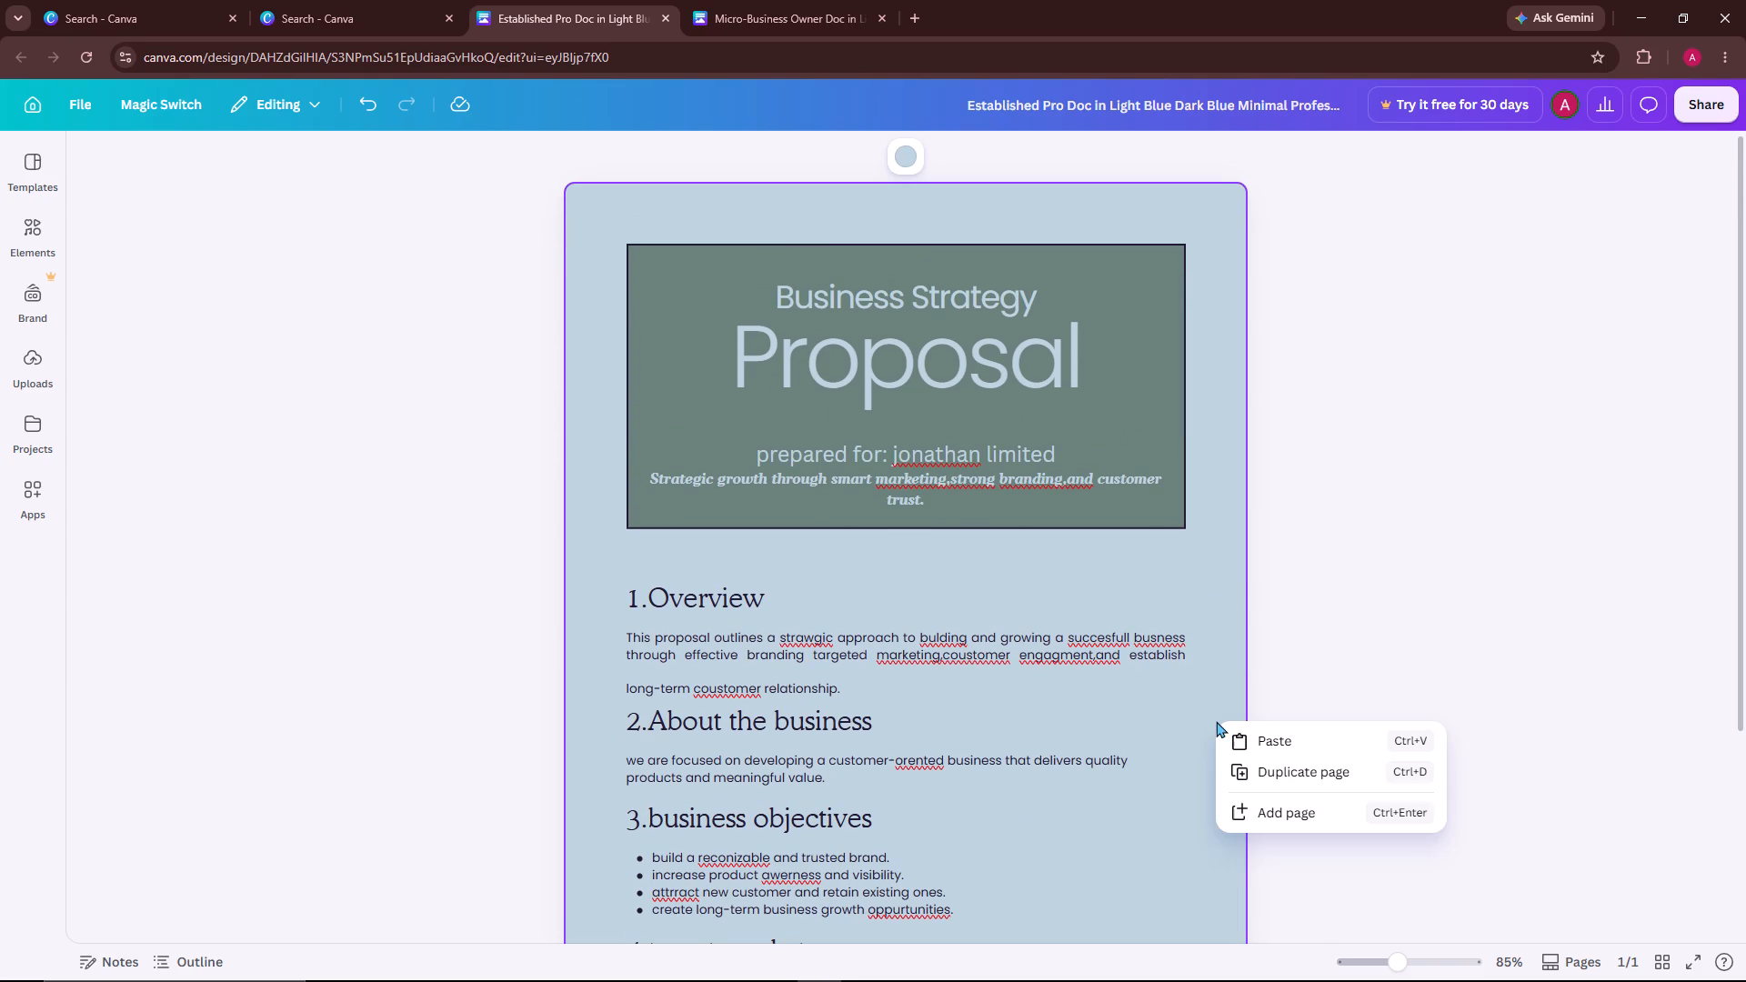
{"action": "left_click", "coordinate": [1288, 758]}
Review the duplicated page from the title block to the target market list, including its background colour options.
{"action": "scroll", "coordinate": [1288, 730], "scroll_direction": "down", "scroll_amount": 11}
{"action": "scroll", "coordinate": [1288, 730], "scroll_direction": "up", "scroll_amount": 6}
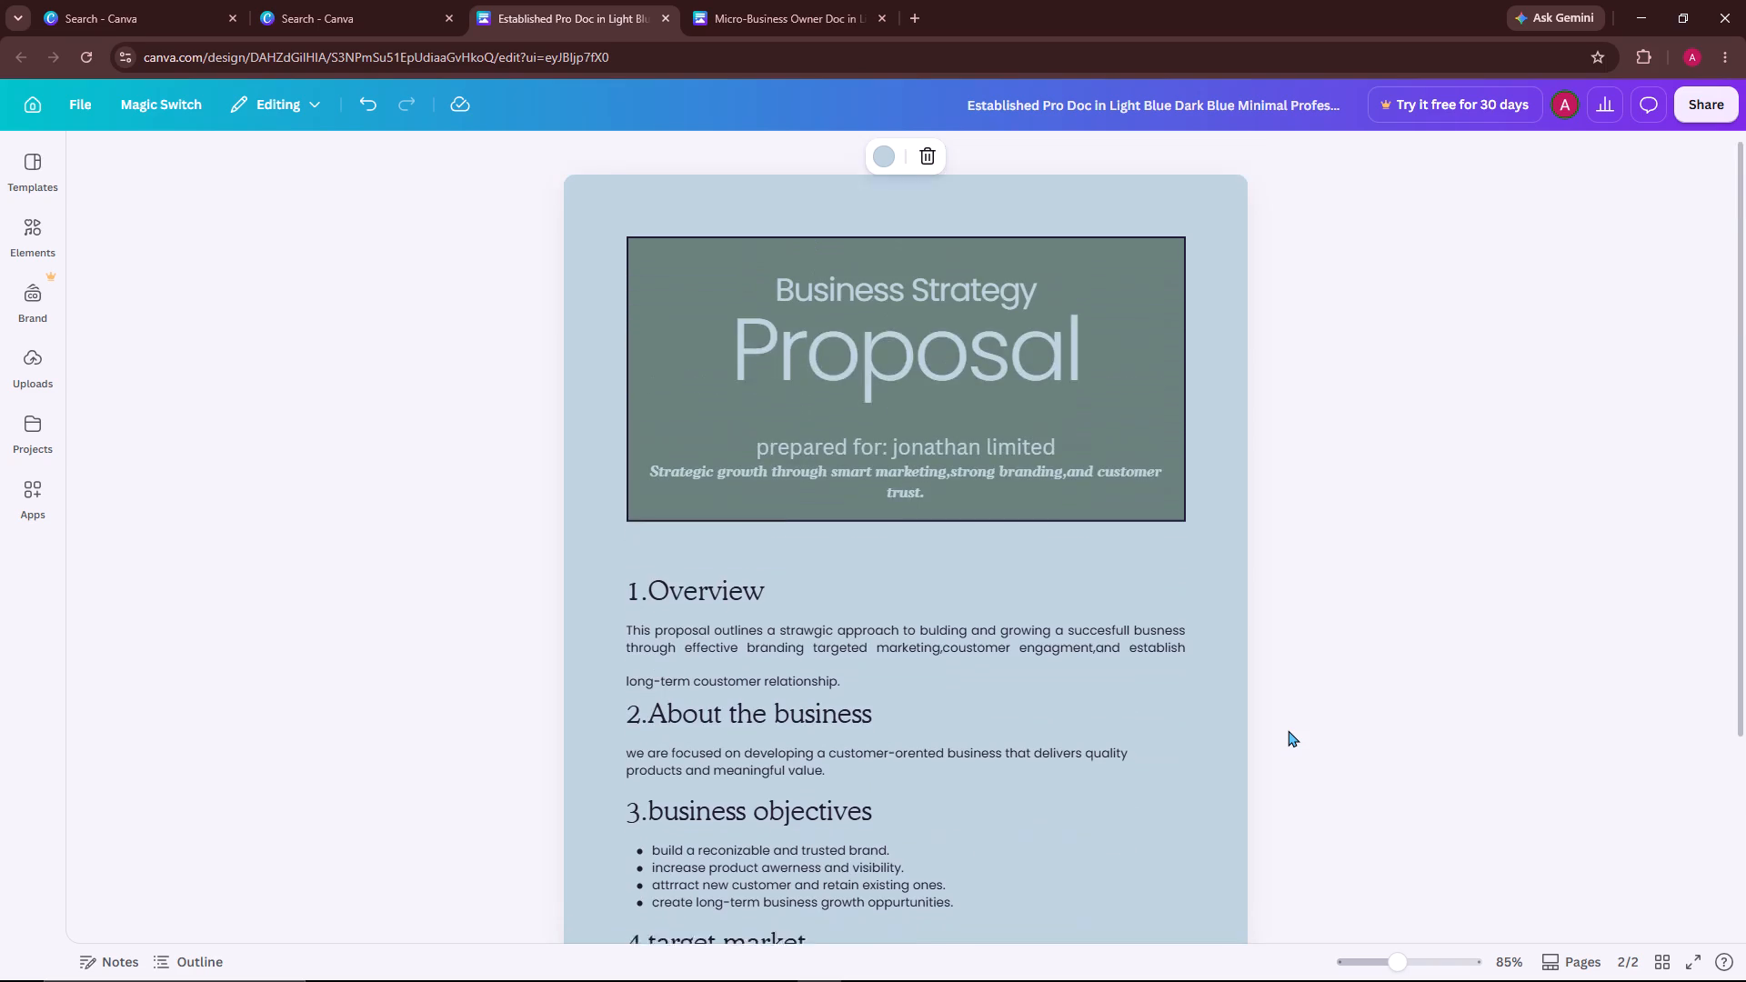
{"action": "scroll", "coordinate": [1288, 730], "scroll_direction": "down", "scroll_amount": 5}
{"action": "scroll", "coordinate": [1288, 730], "scroll_direction": "up", "scroll_amount": 5}
{"action": "scroll", "coordinate": [1288, 730], "scroll_direction": "down", "scroll_amount": 12}
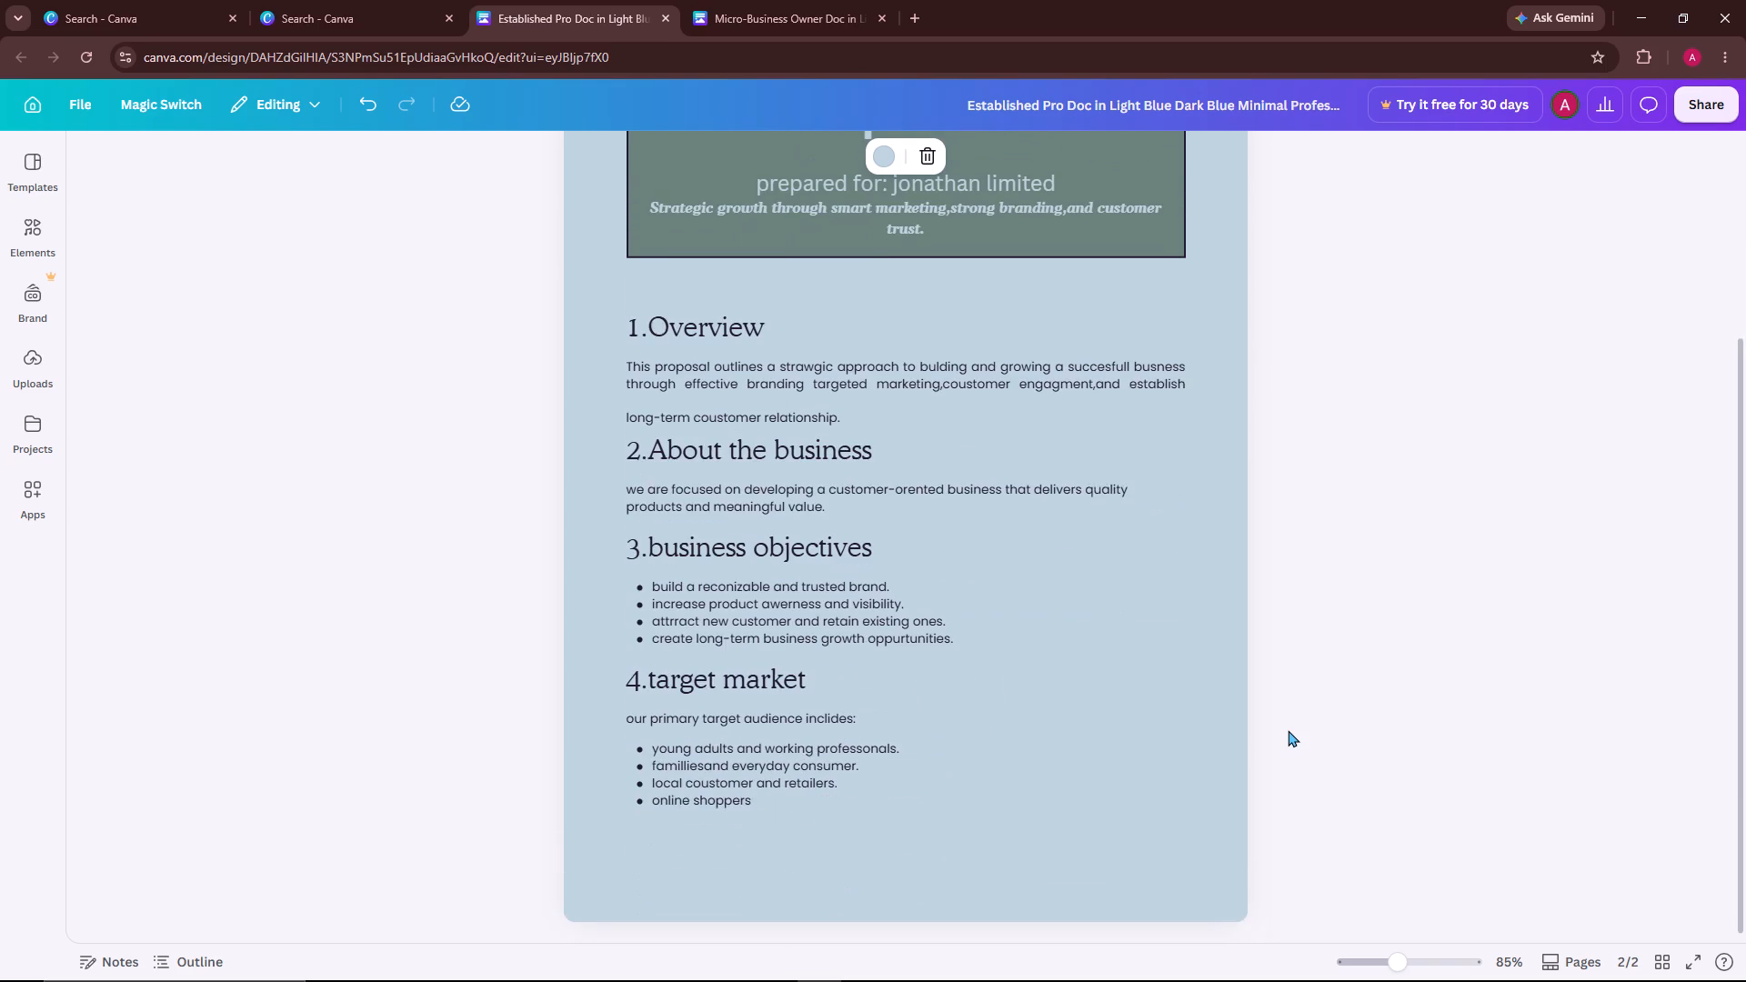
{"action": "scroll", "coordinate": [1288, 730], "scroll_direction": "up", "scroll_amount": 11}
{"action": "left_click", "coordinate": [885, 156]}
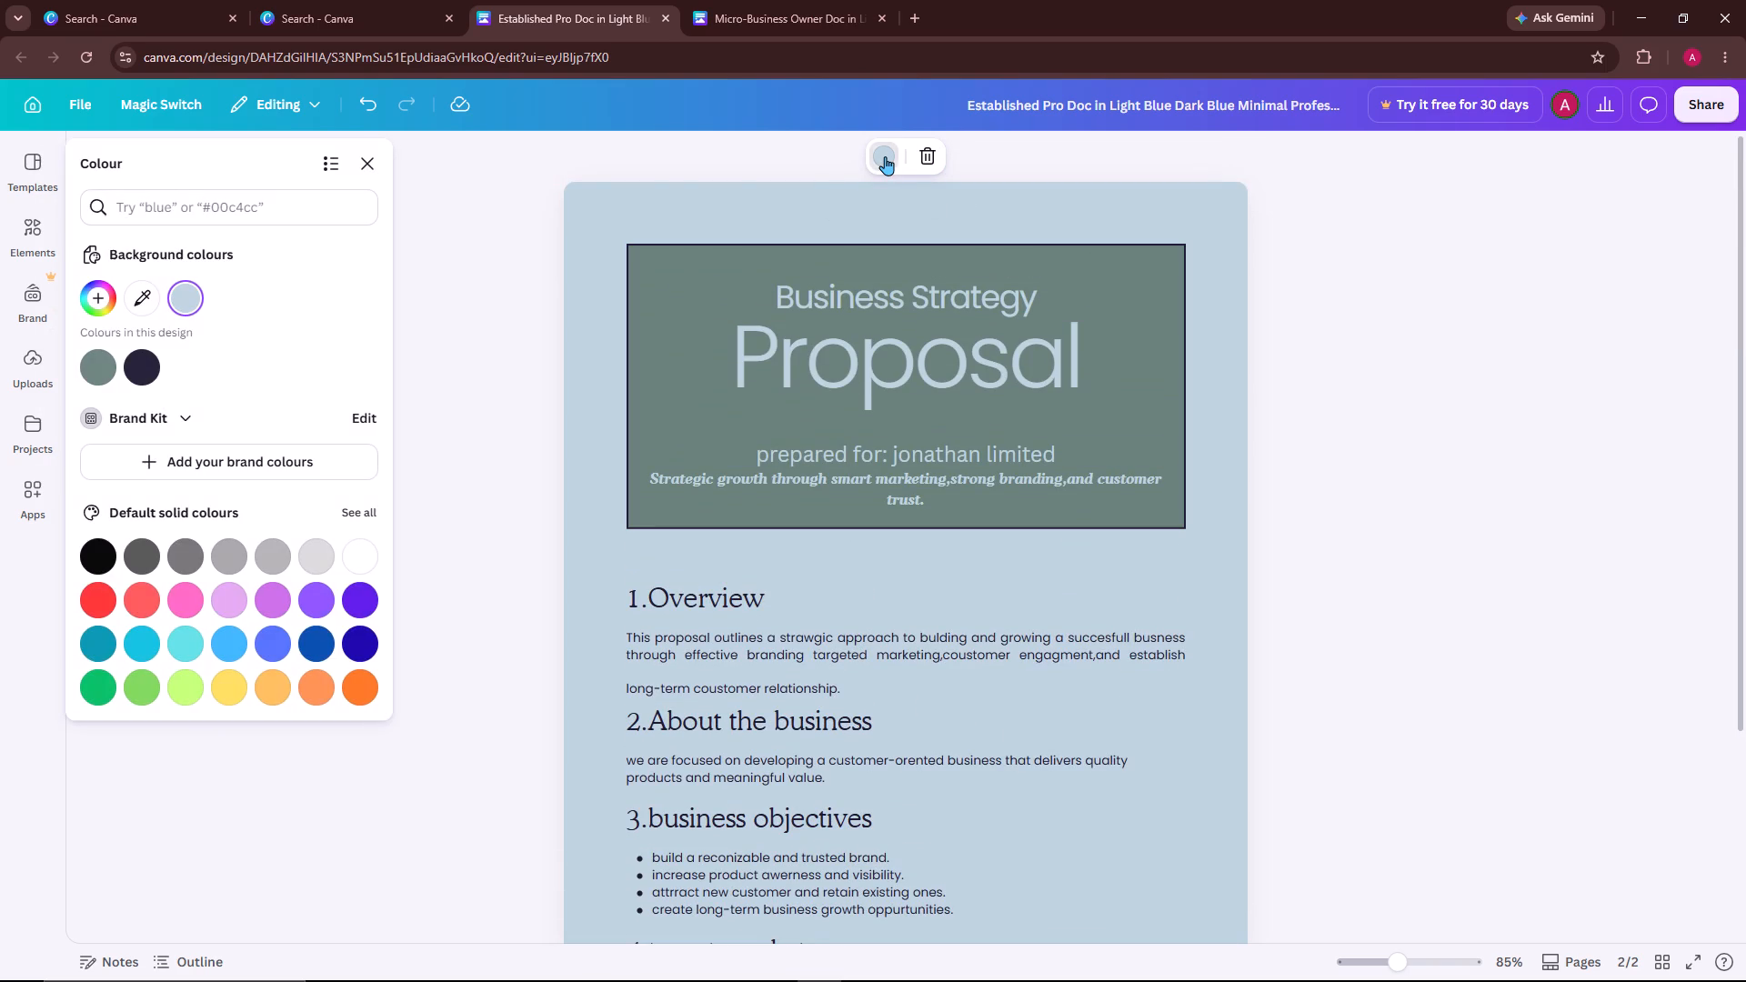
{"action": "left_click", "coordinate": [455, 195]}
{"action": "scroll", "coordinate": [1259, 490], "scroll_direction": "down", "scroll_amount": 8}
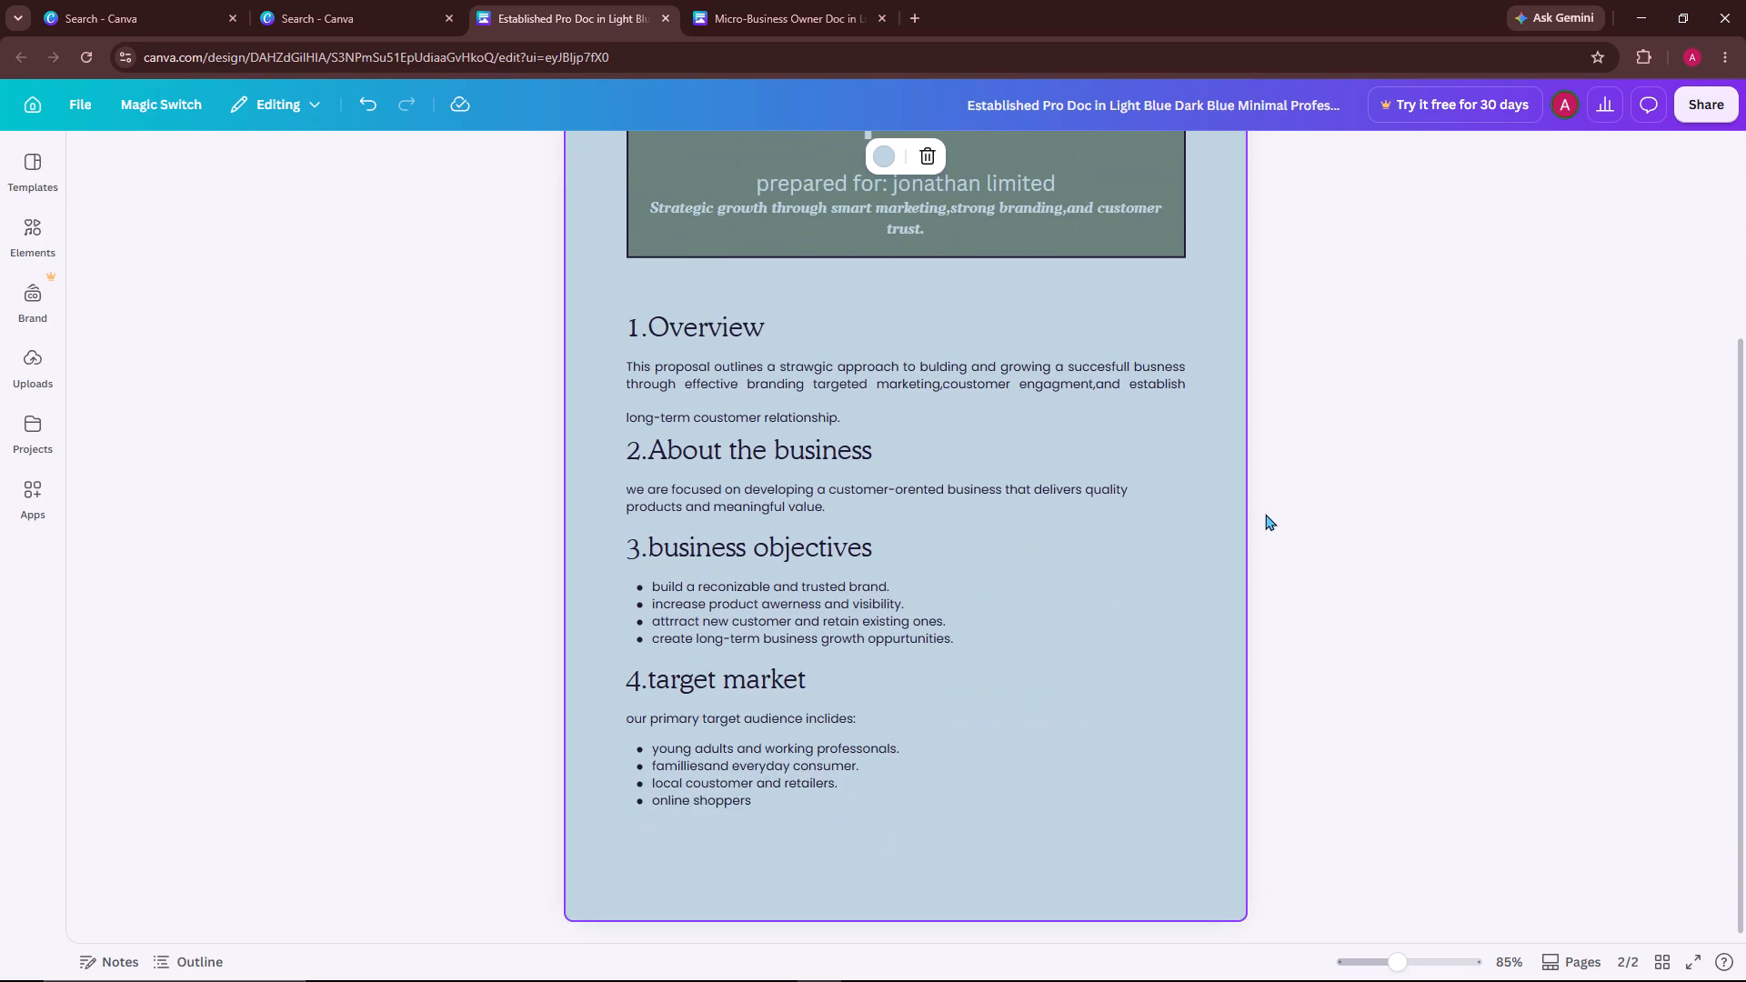
{"action": "scroll", "coordinate": [1265, 514], "scroll_direction": "down", "scroll_amount": 2}
{"action": "scroll", "coordinate": [1265, 514], "scroll_direction": "up", "scroll_amount": 5}
{"action": "left_click", "coordinate": [1433, 495]}
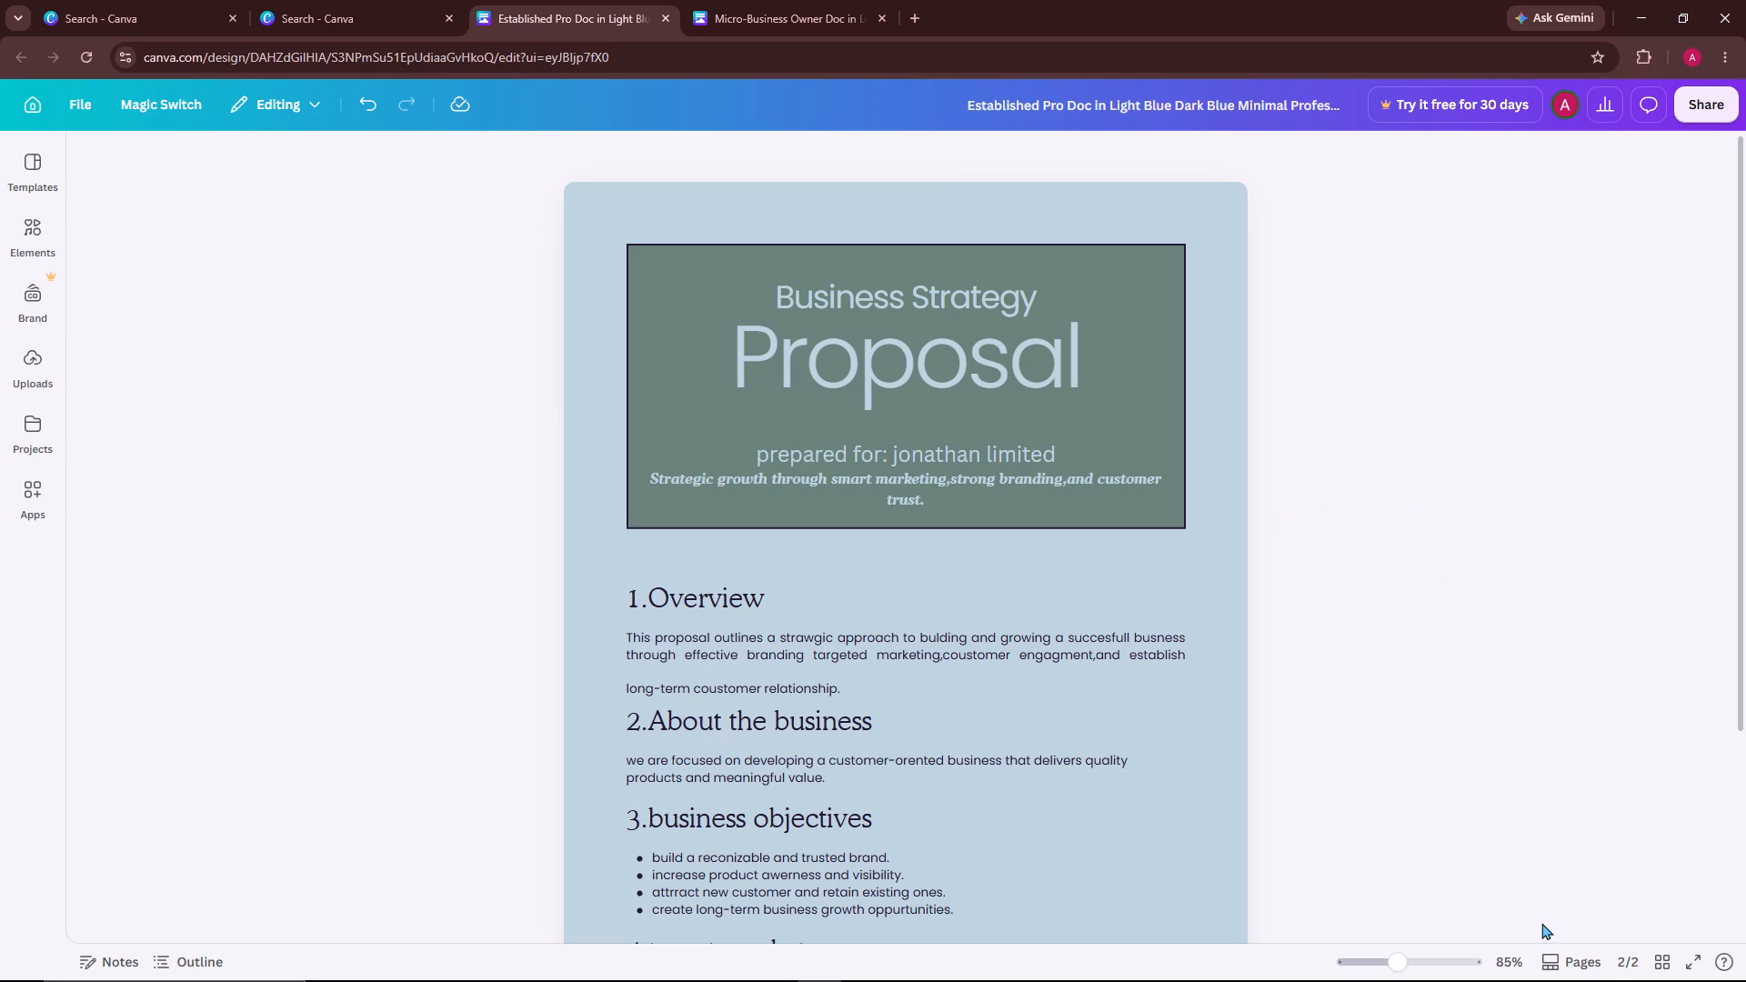
Show the page thumbnails, compare page 1 with page 2, and read page 2 down to the target audience list.
{"action": "left_click", "coordinate": [1607, 964]}
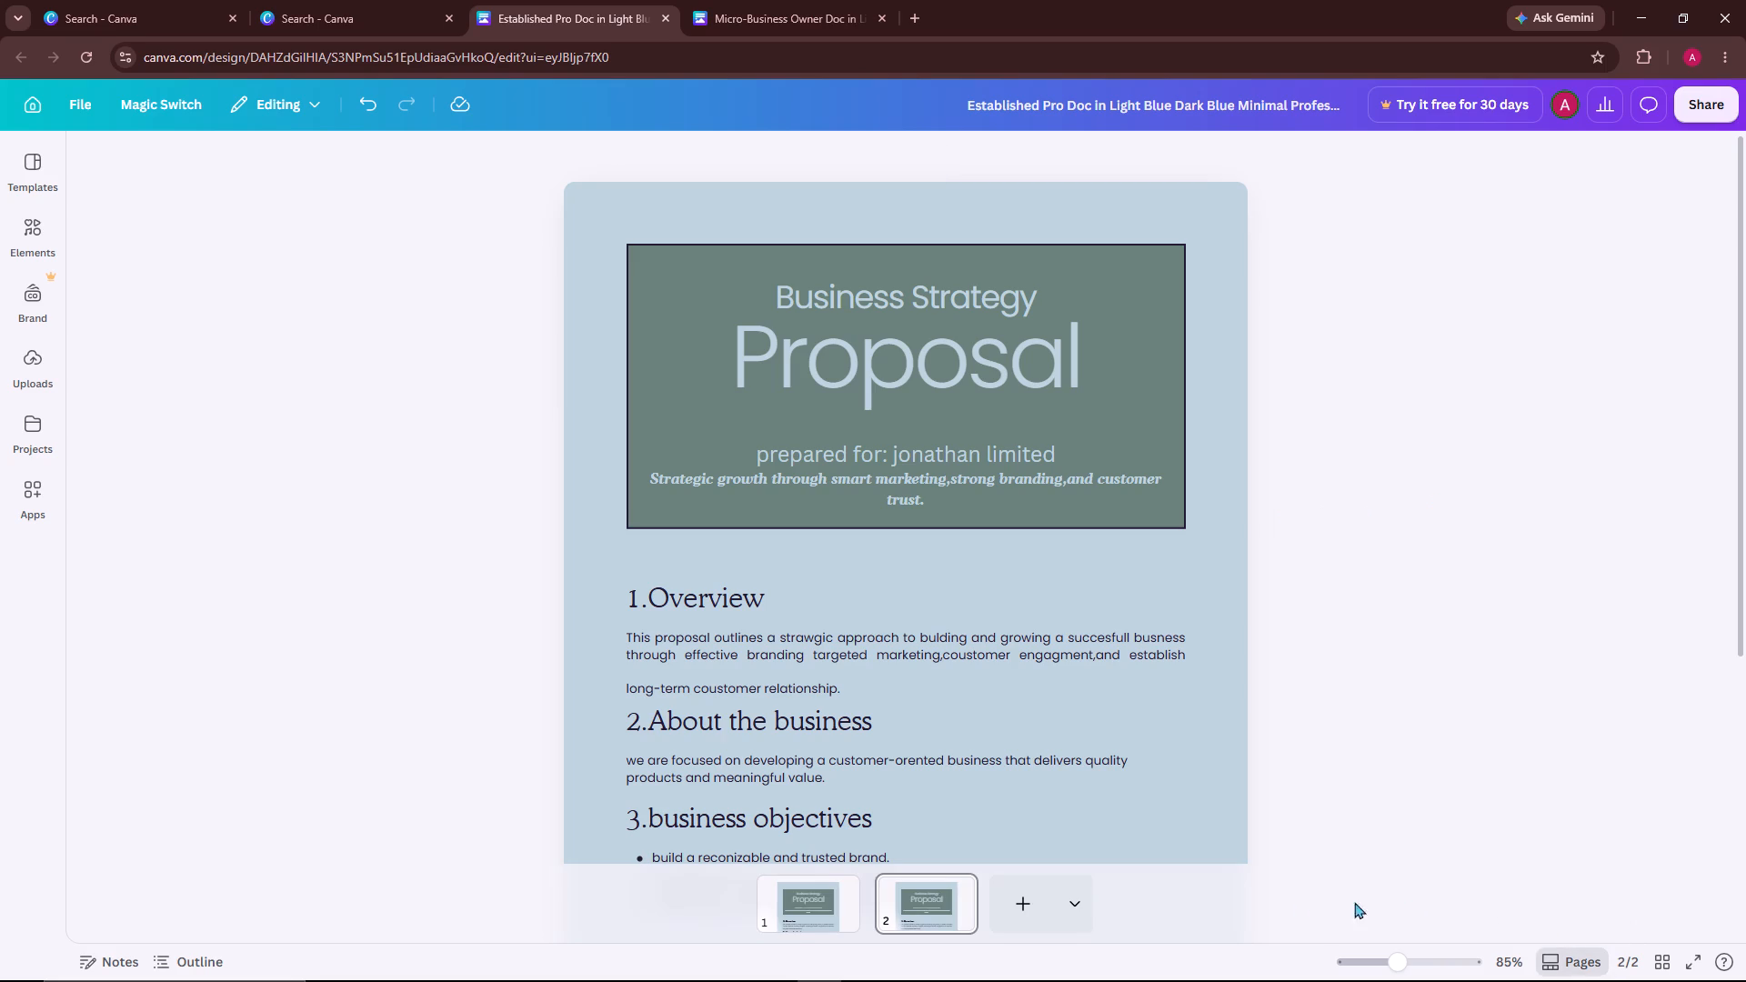
{"action": "left_click", "coordinate": [831, 898]}
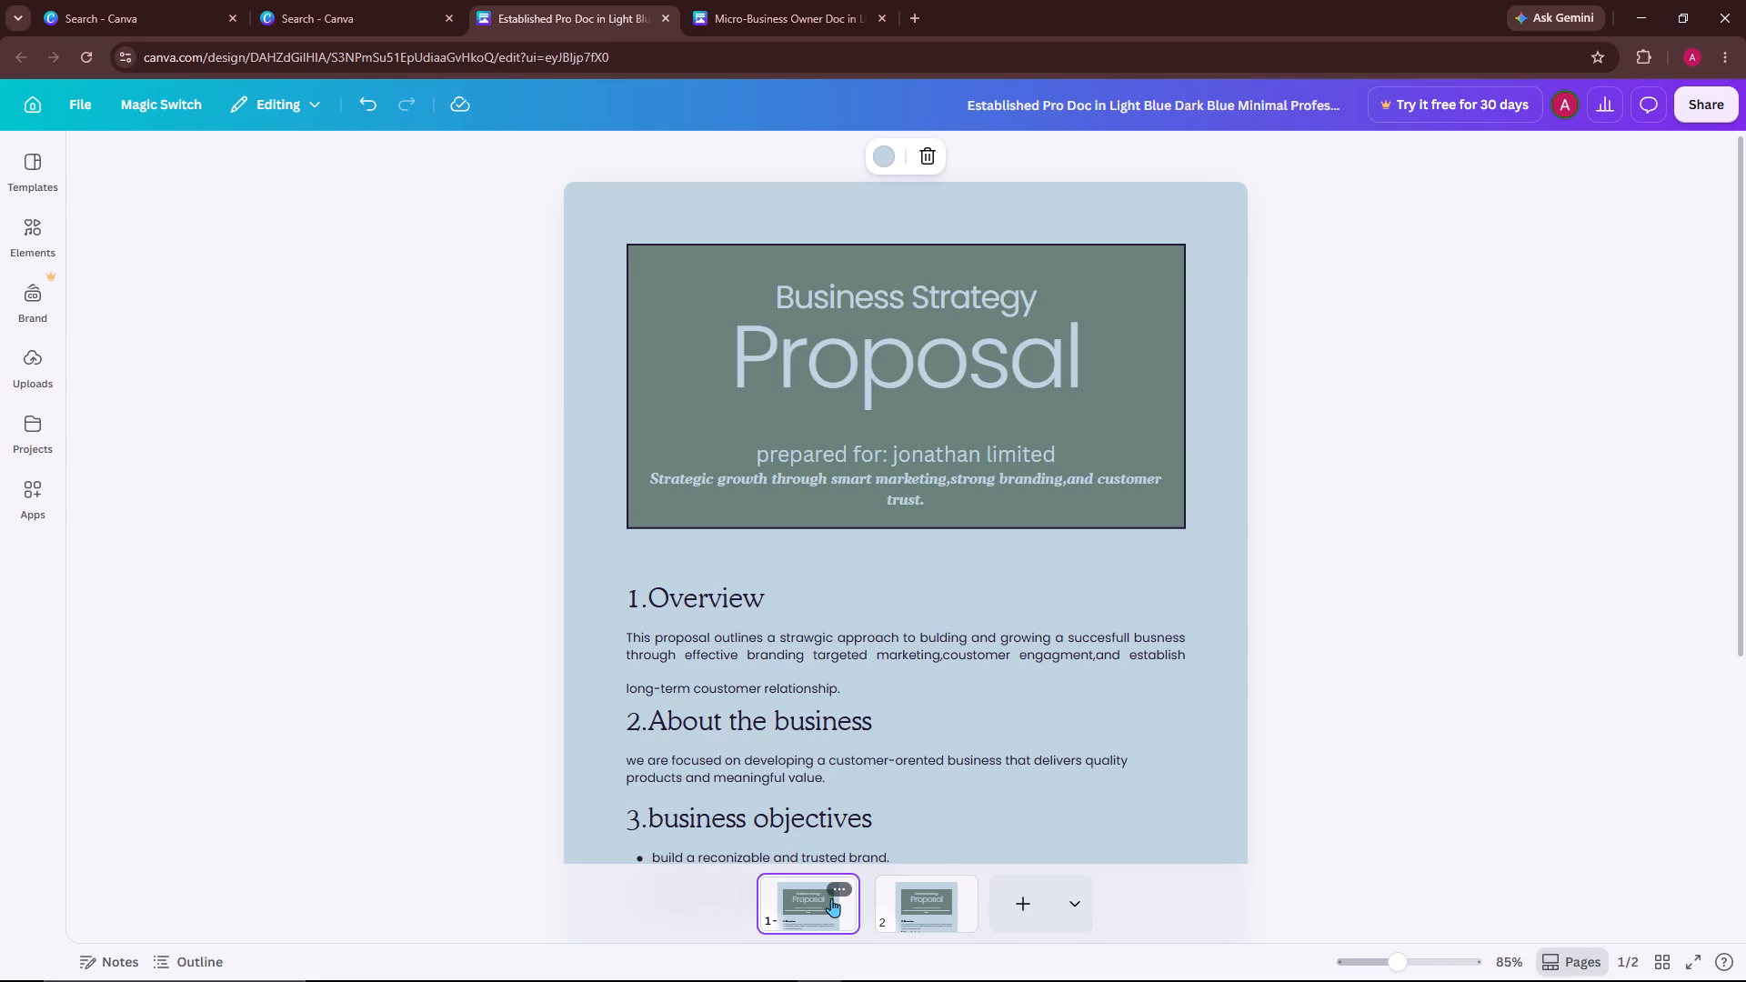
{"action": "left_click", "coordinate": [896, 901]}
{"action": "scroll", "coordinate": [935, 875], "scroll_direction": "down", "scroll_amount": 5}
{"action": "scroll", "coordinate": [1308, 539], "scroll_direction": "down", "scroll_amount": 9}
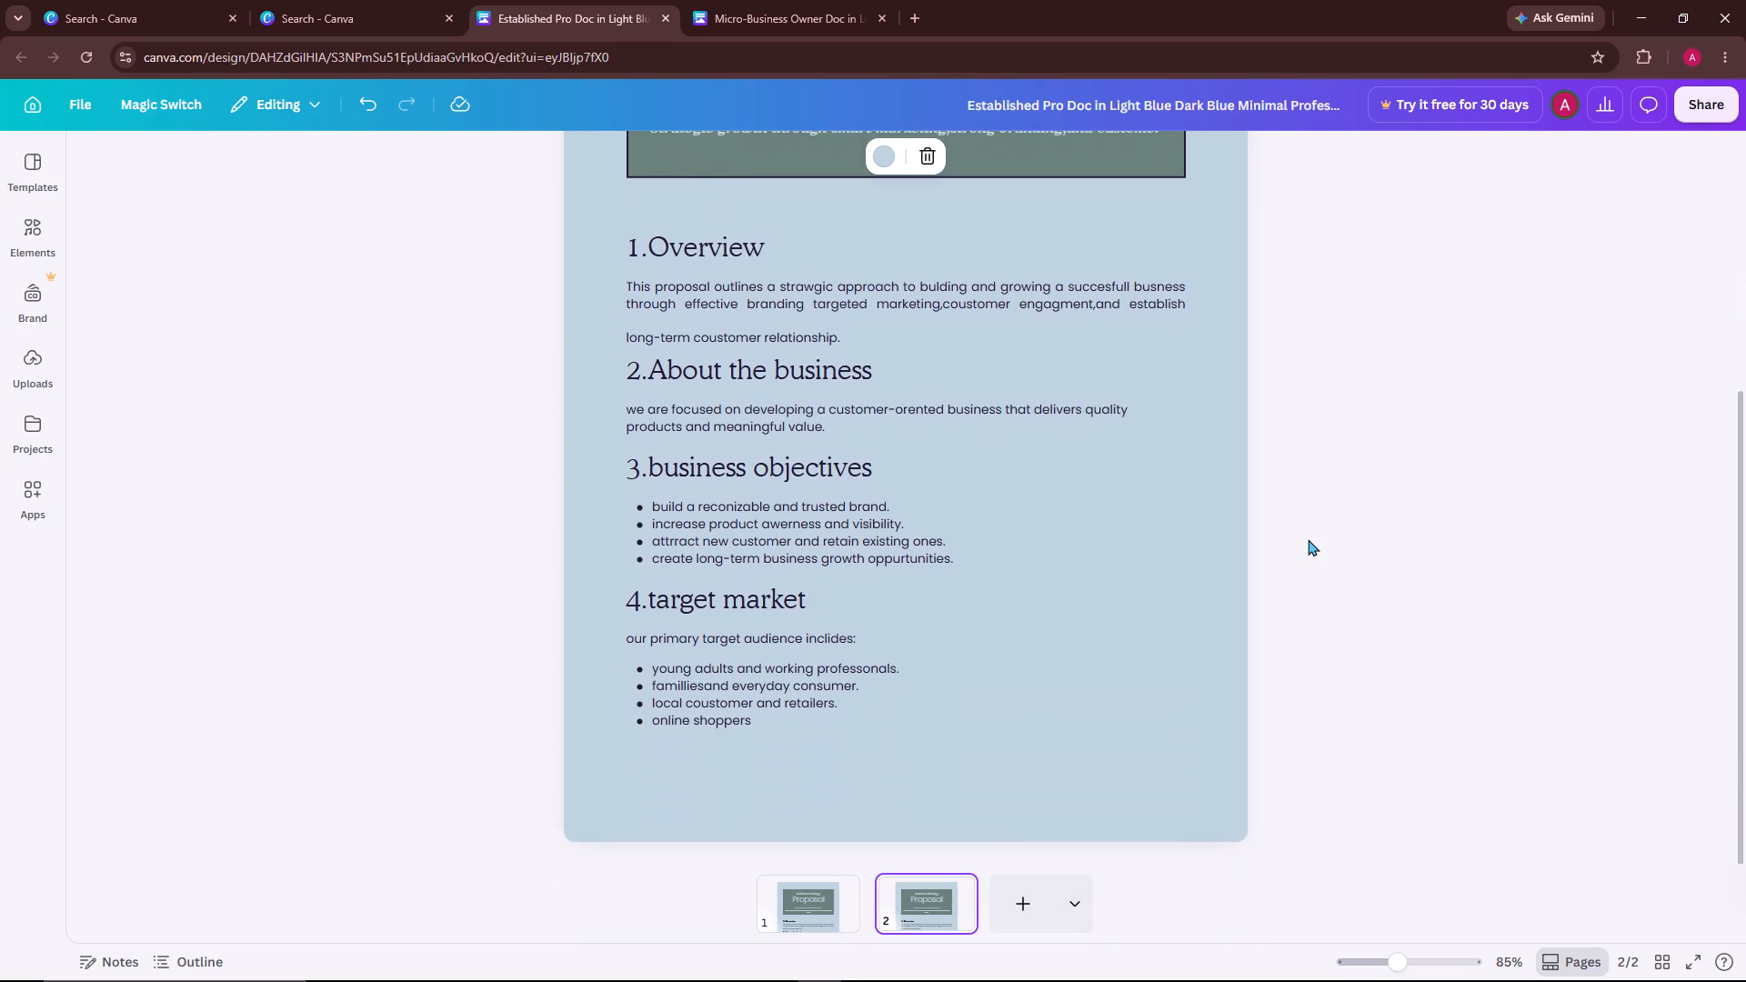
{"action": "scroll", "coordinate": [1308, 539], "scroll_direction": "down", "scroll_amount": 4}
{"action": "scroll", "coordinate": [1308, 540], "scroll_direction": "up", "scroll_amount": 10}
{"action": "scroll", "coordinate": [1308, 550], "scroll_direction": "down", "scroll_amount": 4}
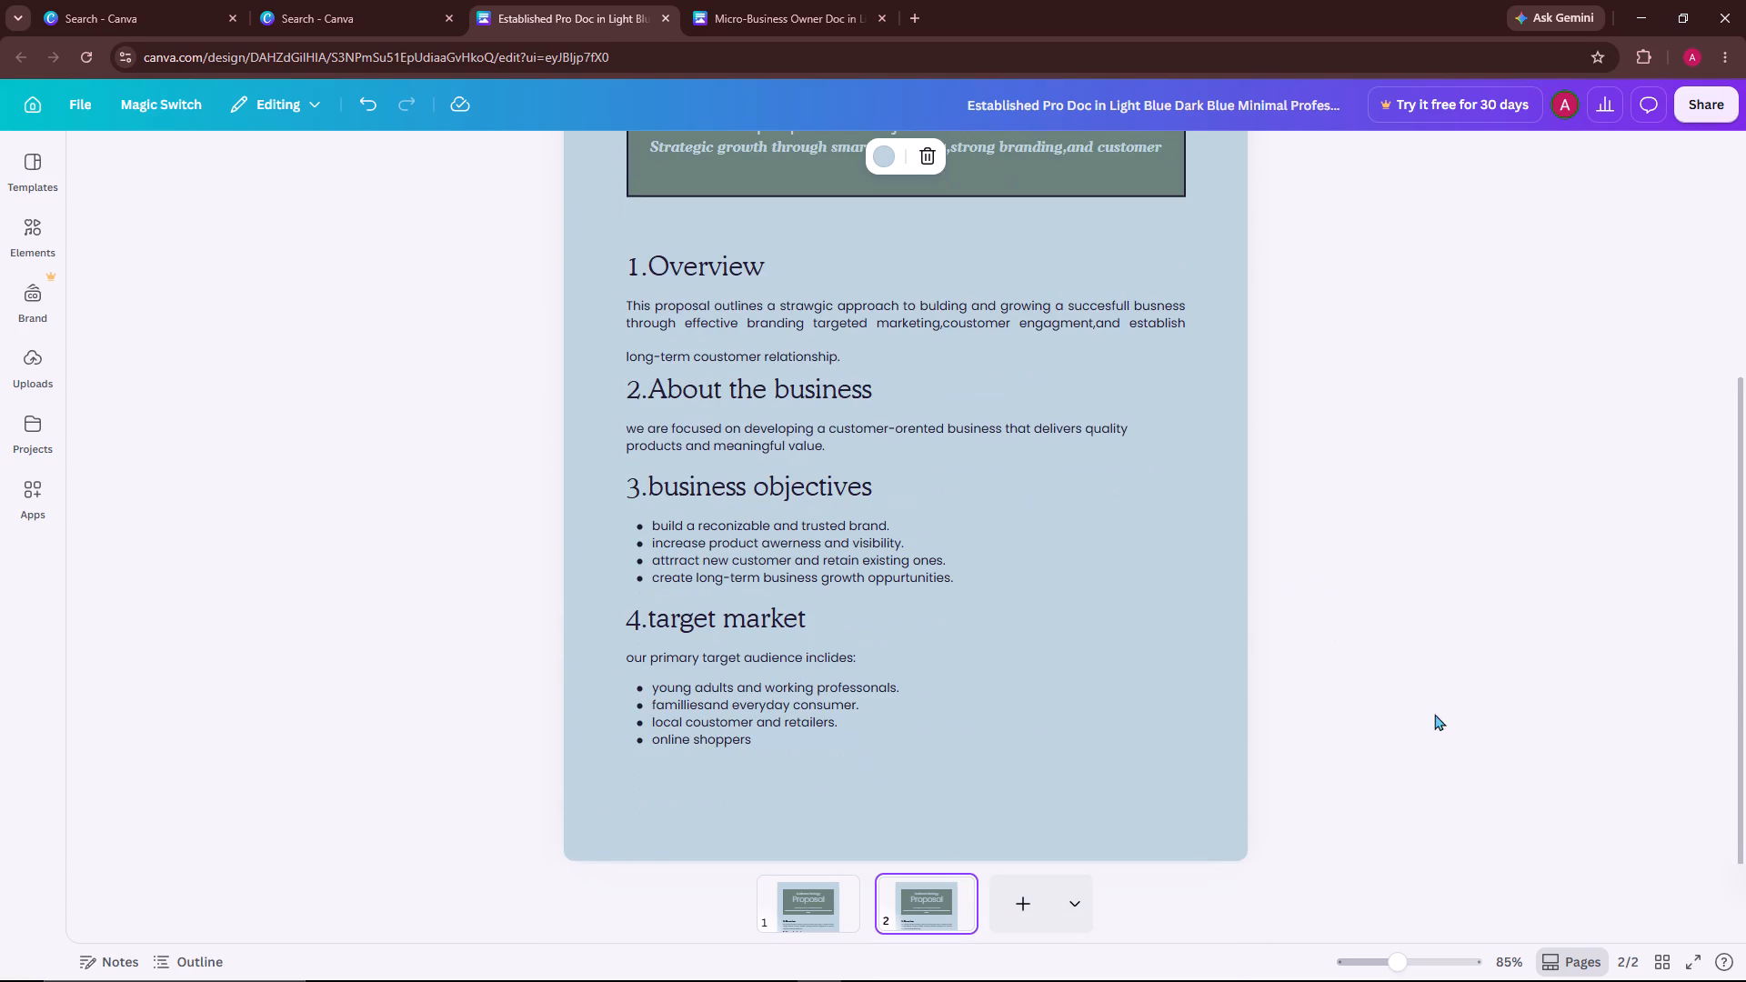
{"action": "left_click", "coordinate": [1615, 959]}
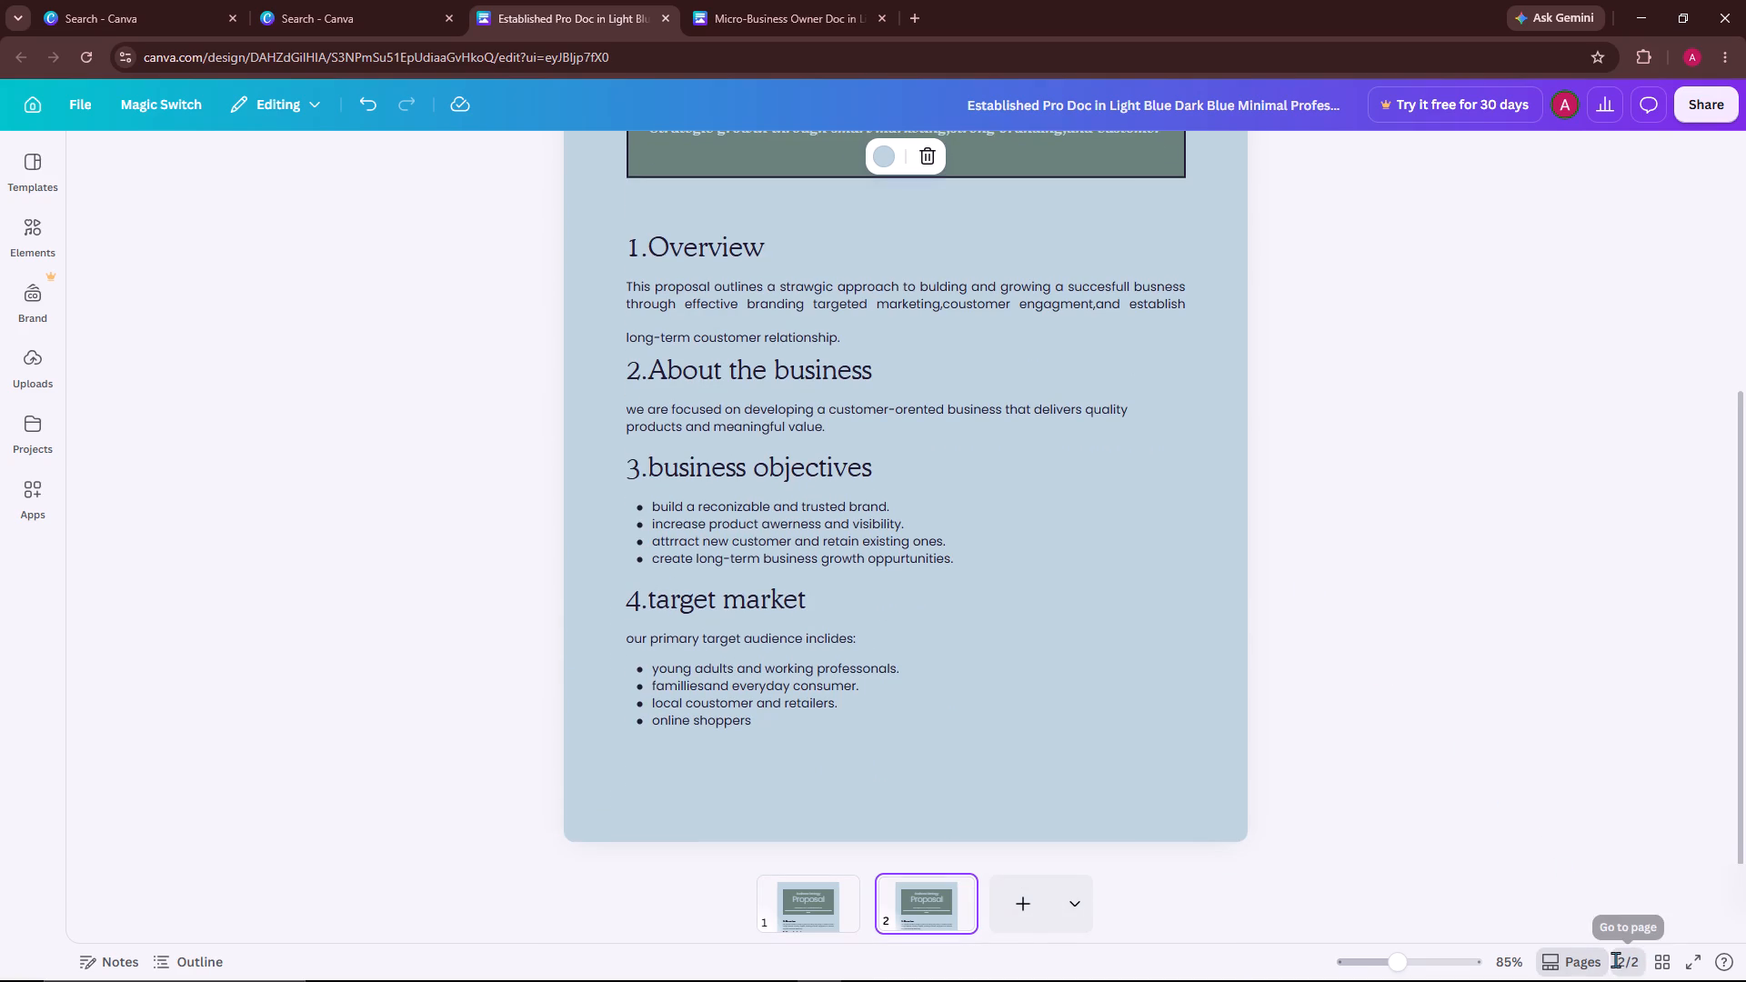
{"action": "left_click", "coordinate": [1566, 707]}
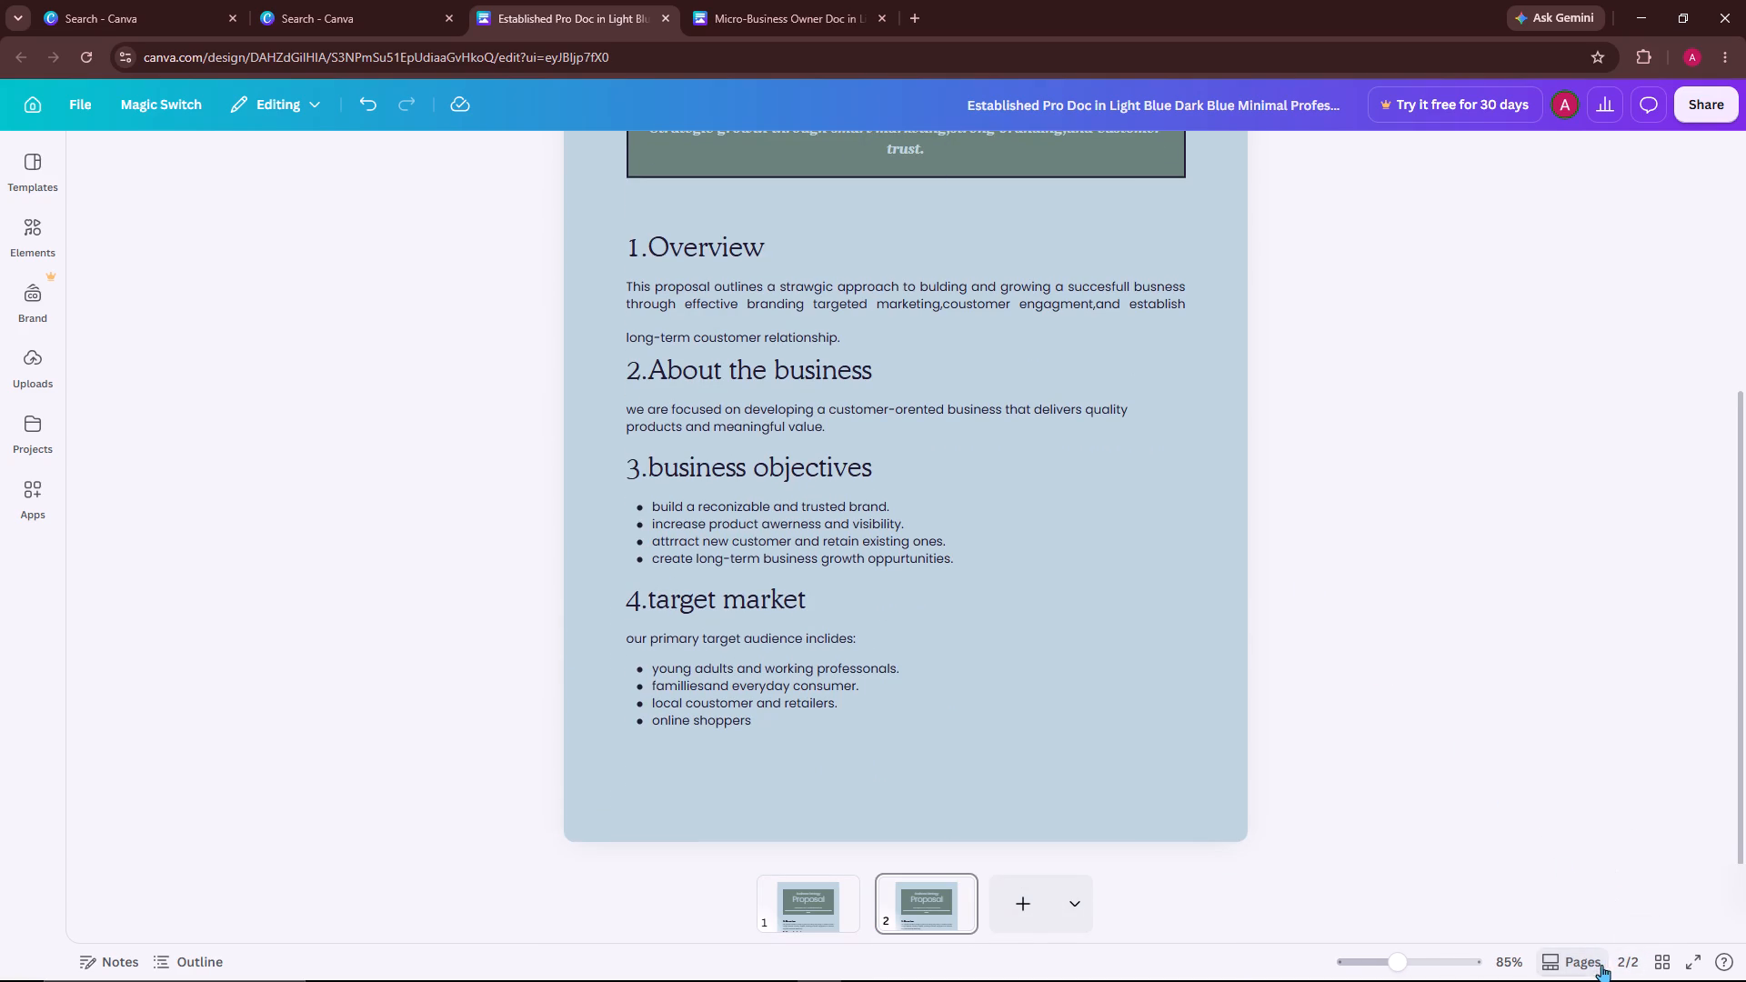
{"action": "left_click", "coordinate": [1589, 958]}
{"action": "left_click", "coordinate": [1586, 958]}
View the proposal in full screen, checking page 2 down to the target market list and switching between both pages.
{"action": "left_click", "coordinate": [1679, 957]}
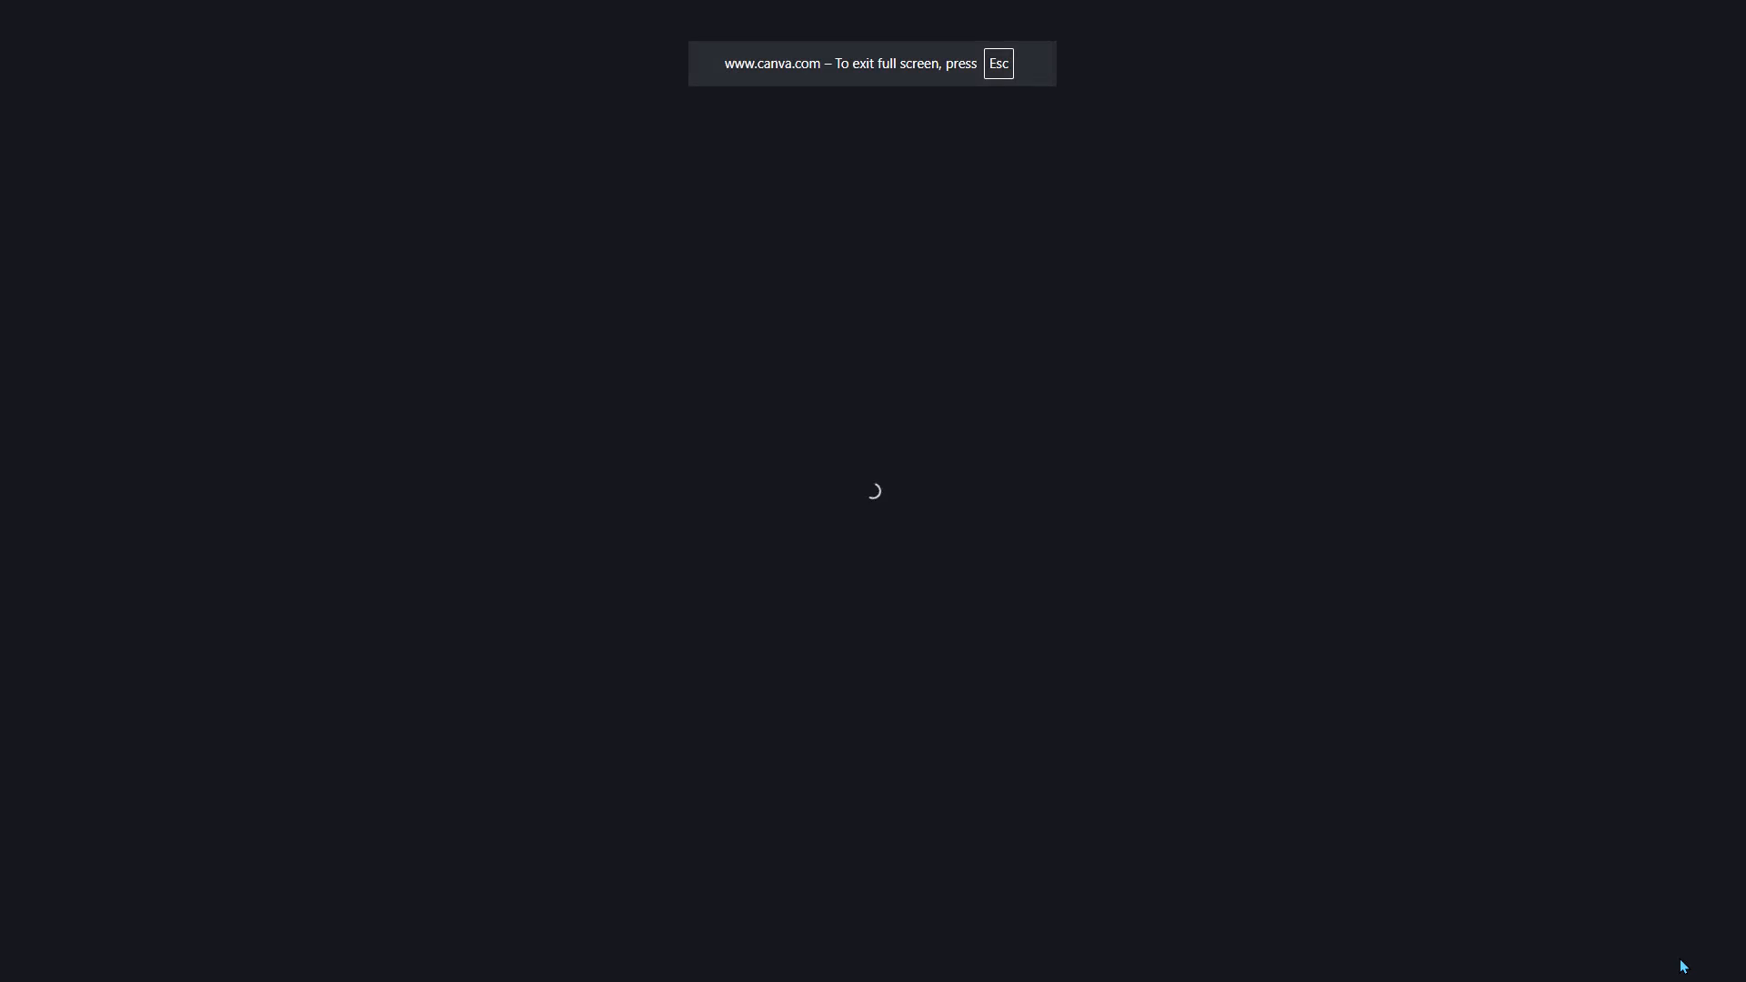
{"action": "scroll", "coordinate": [955, 466], "scroll_direction": "down", "scroll_amount": 10}
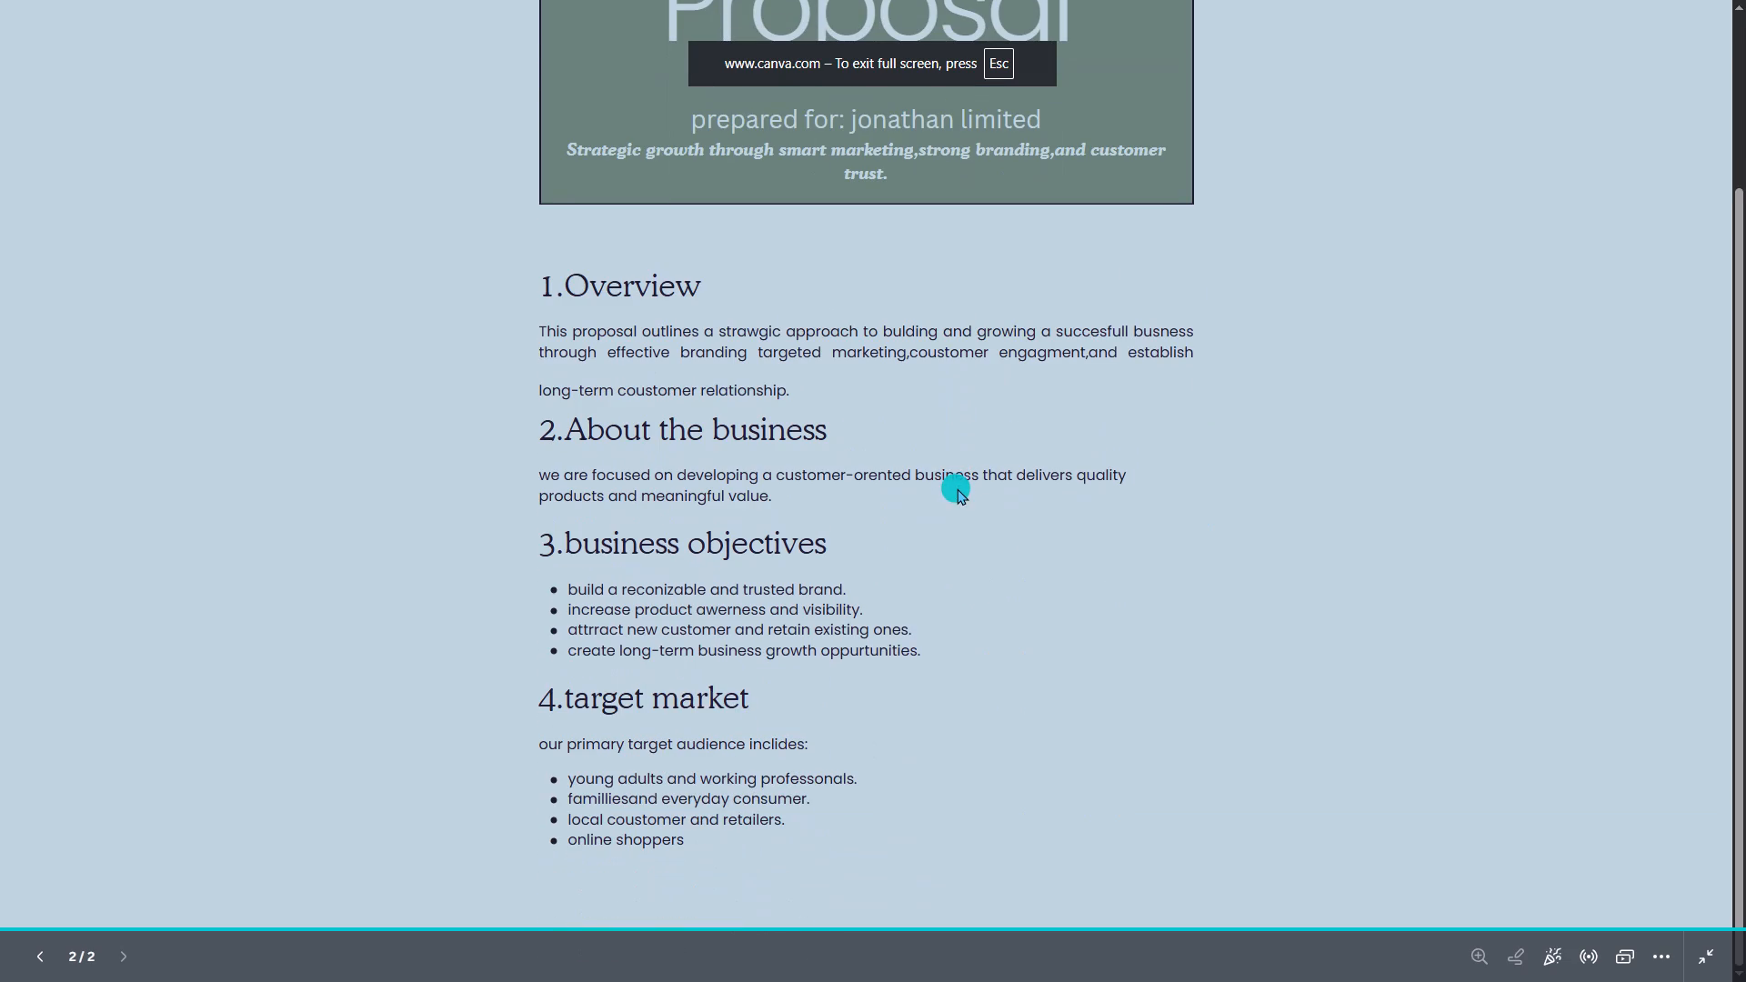
{"action": "scroll", "coordinate": [959, 490], "scroll_direction": "down", "scroll_amount": 3}
{"action": "scroll", "coordinate": [971, 508], "scroll_direction": "up", "scroll_amount": 7}
{"action": "scroll", "coordinate": [971, 508], "scroll_direction": "down", "scroll_amount": 2}
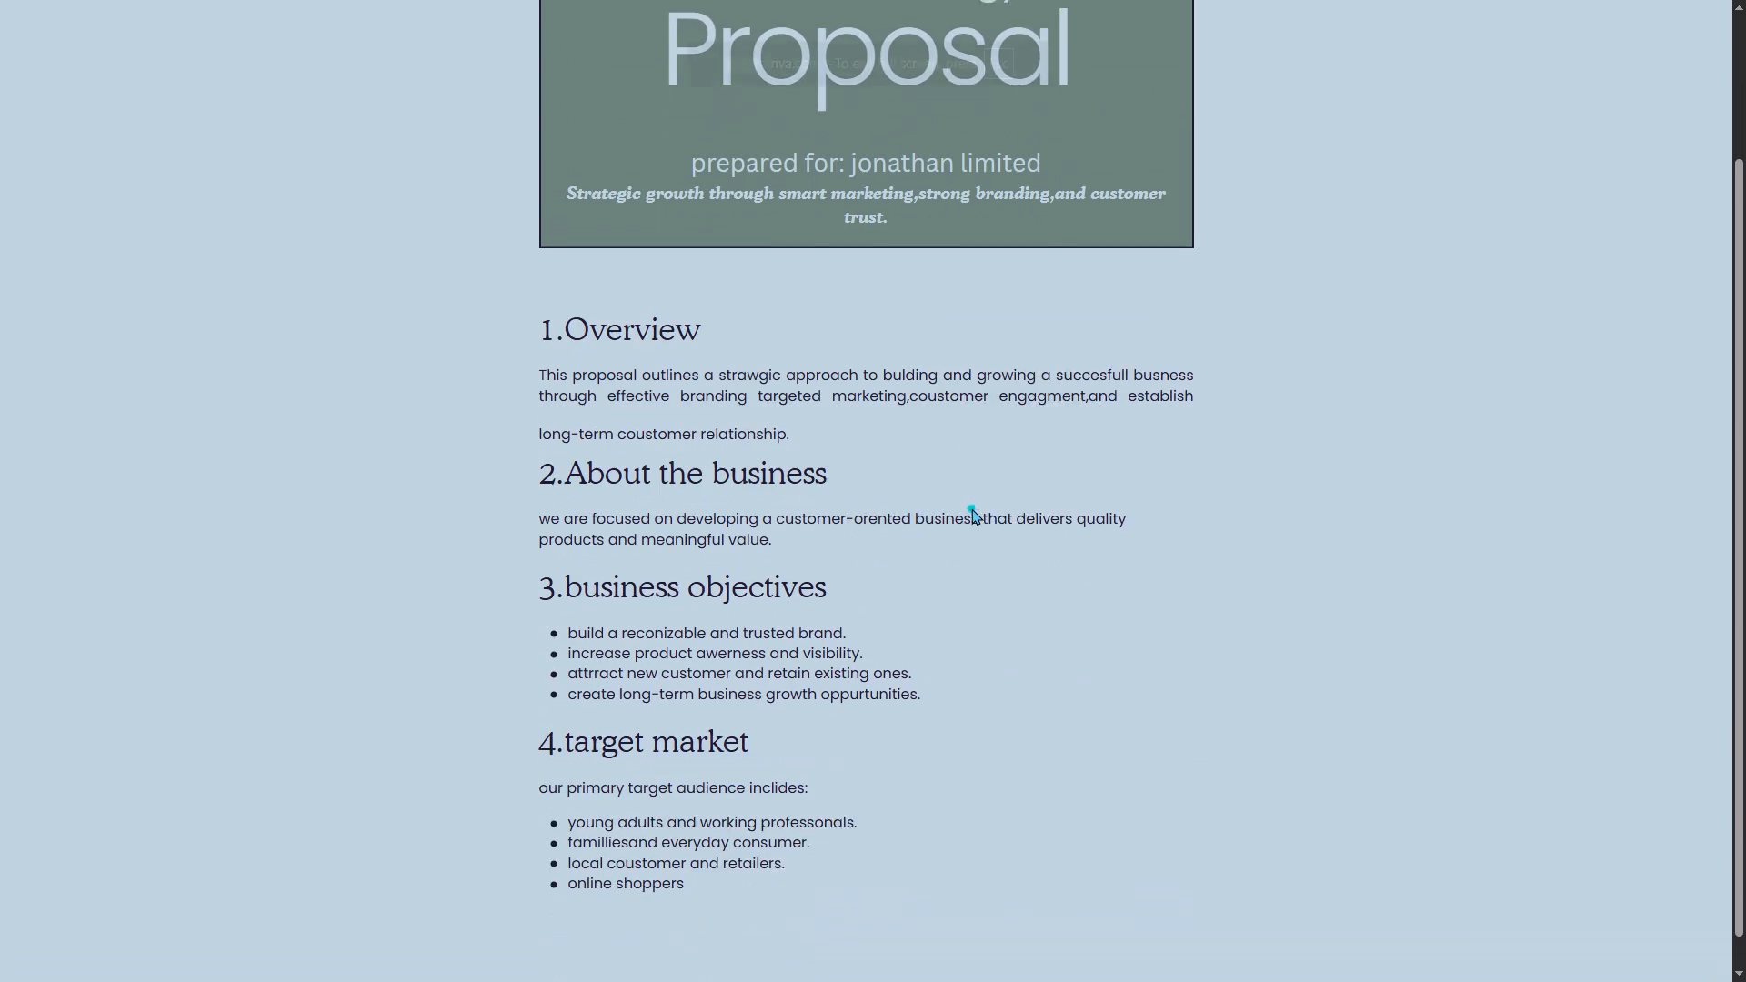
{"action": "scroll", "coordinate": [971, 508], "scroll_direction": "down", "scroll_amount": 2}
{"action": "left_click", "coordinate": [1197, 555]}
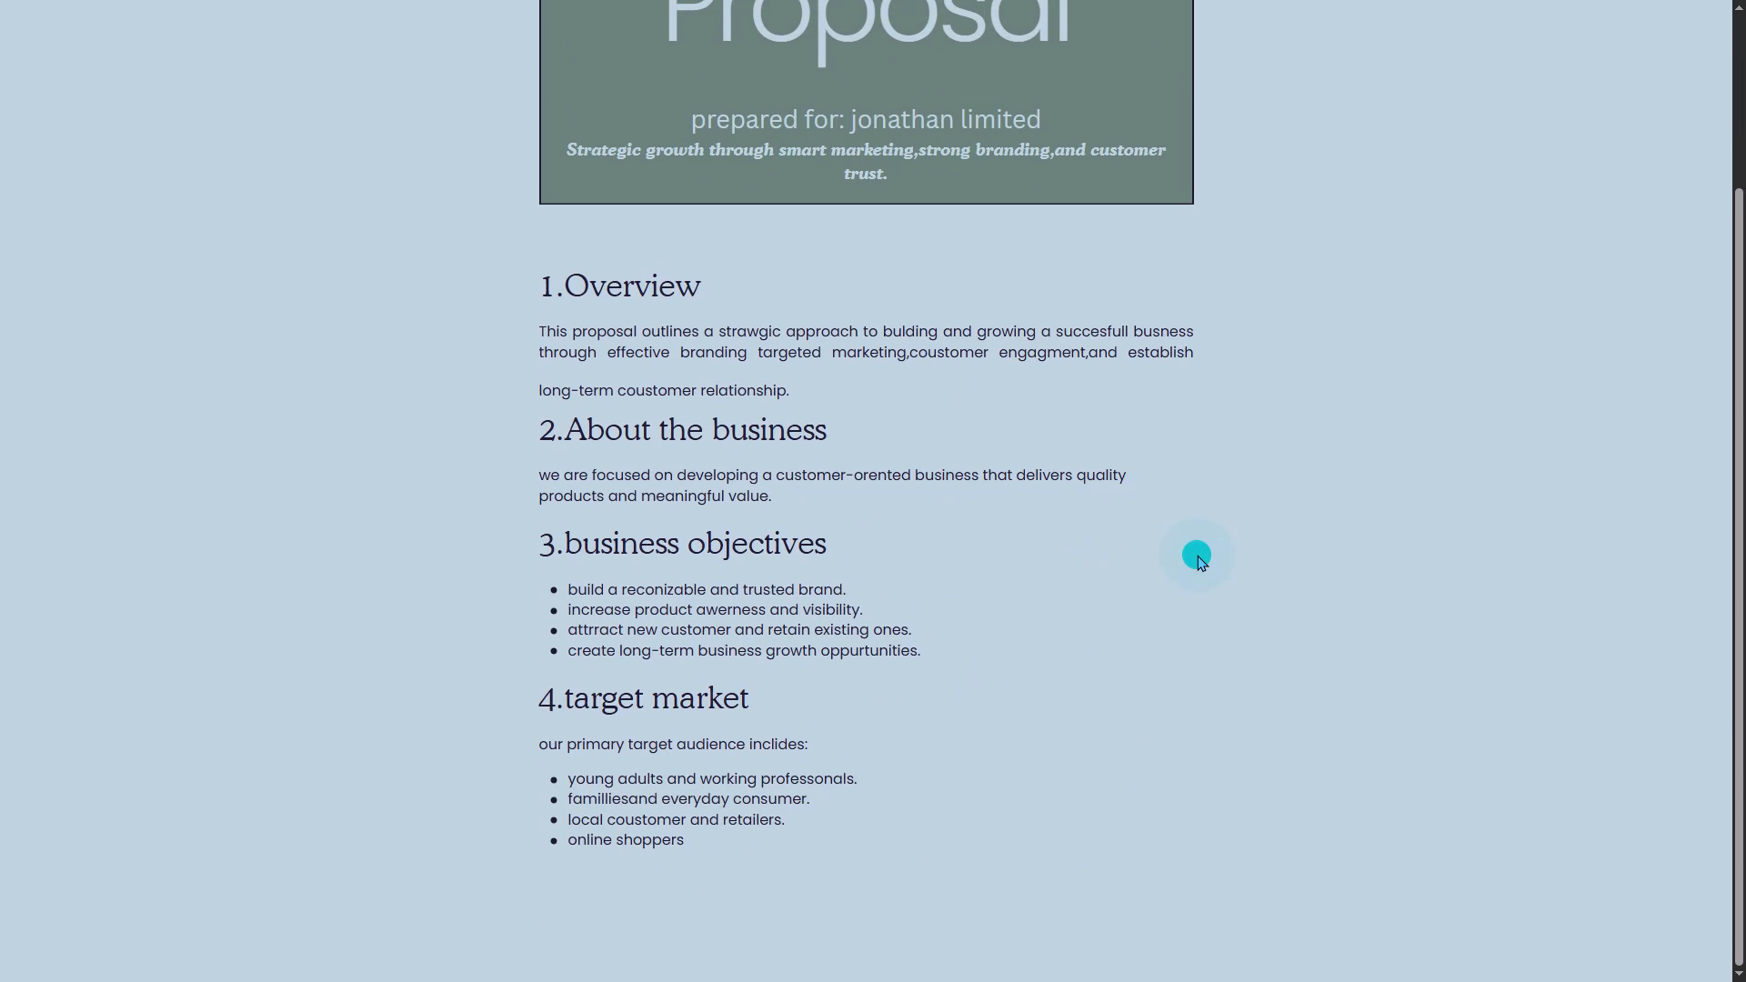
{"action": "left_click", "coordinate": [282, 496]}
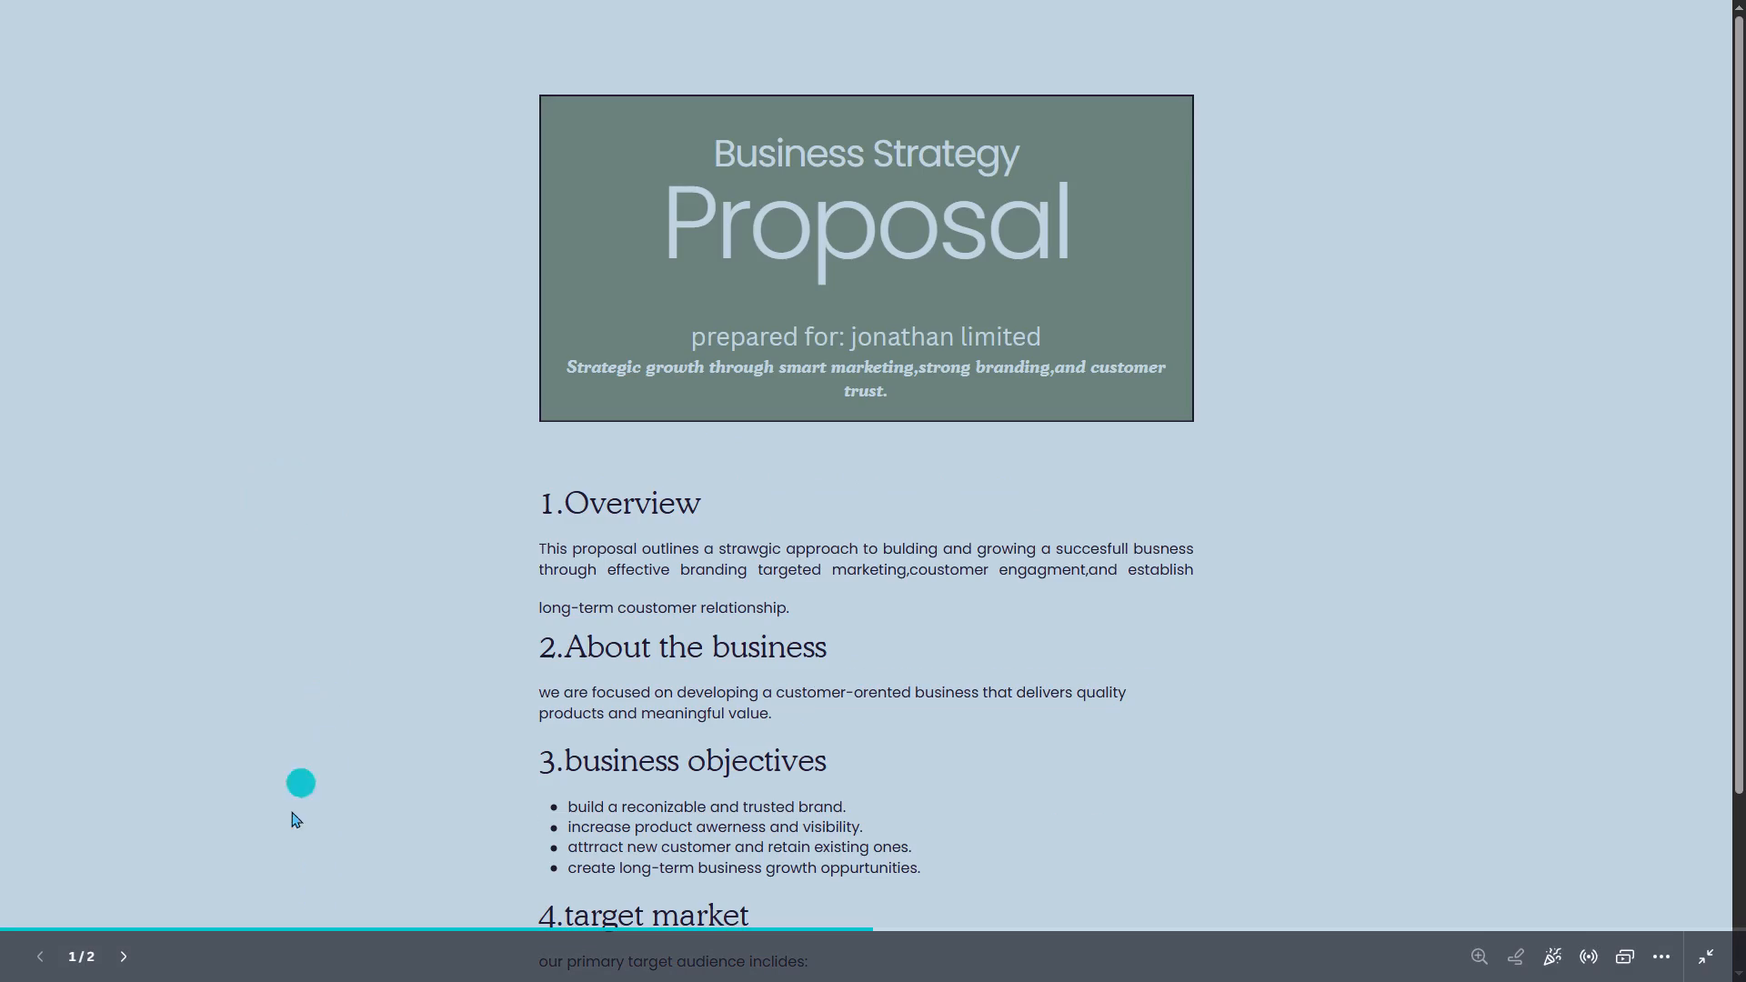
{"action": "left_click", "coordinate": [121, 958]}
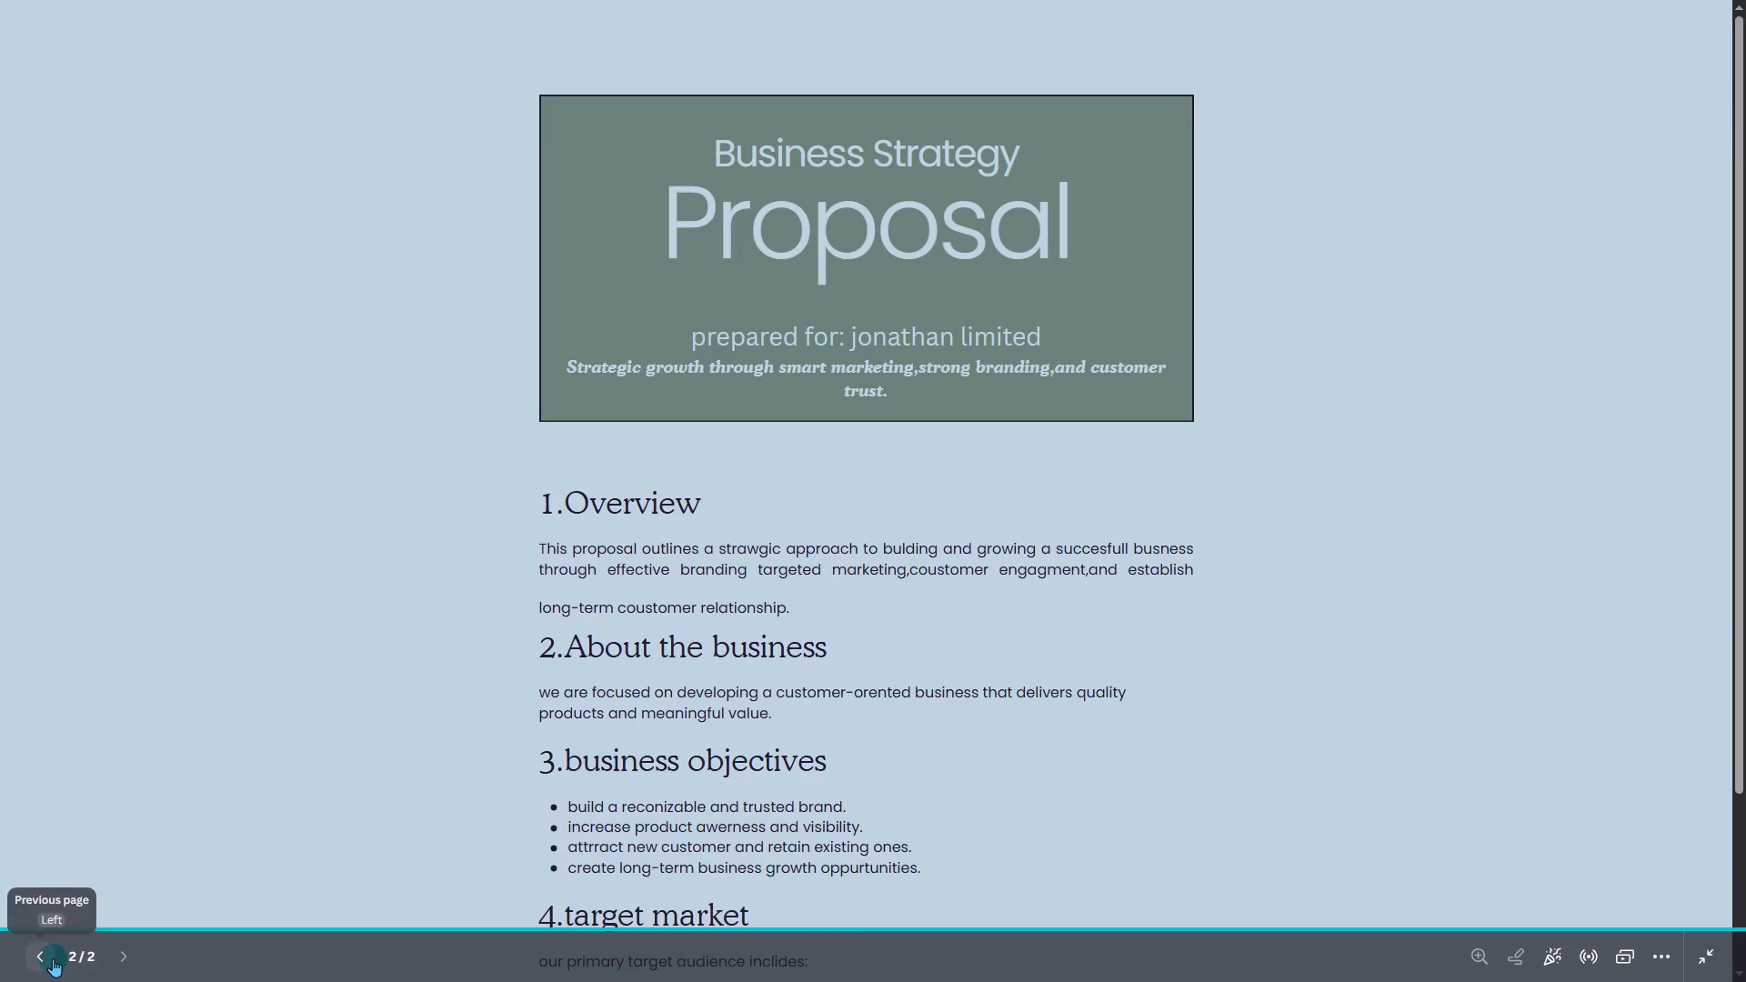
{"action": "left_click", "coordinate": [53, 958]}
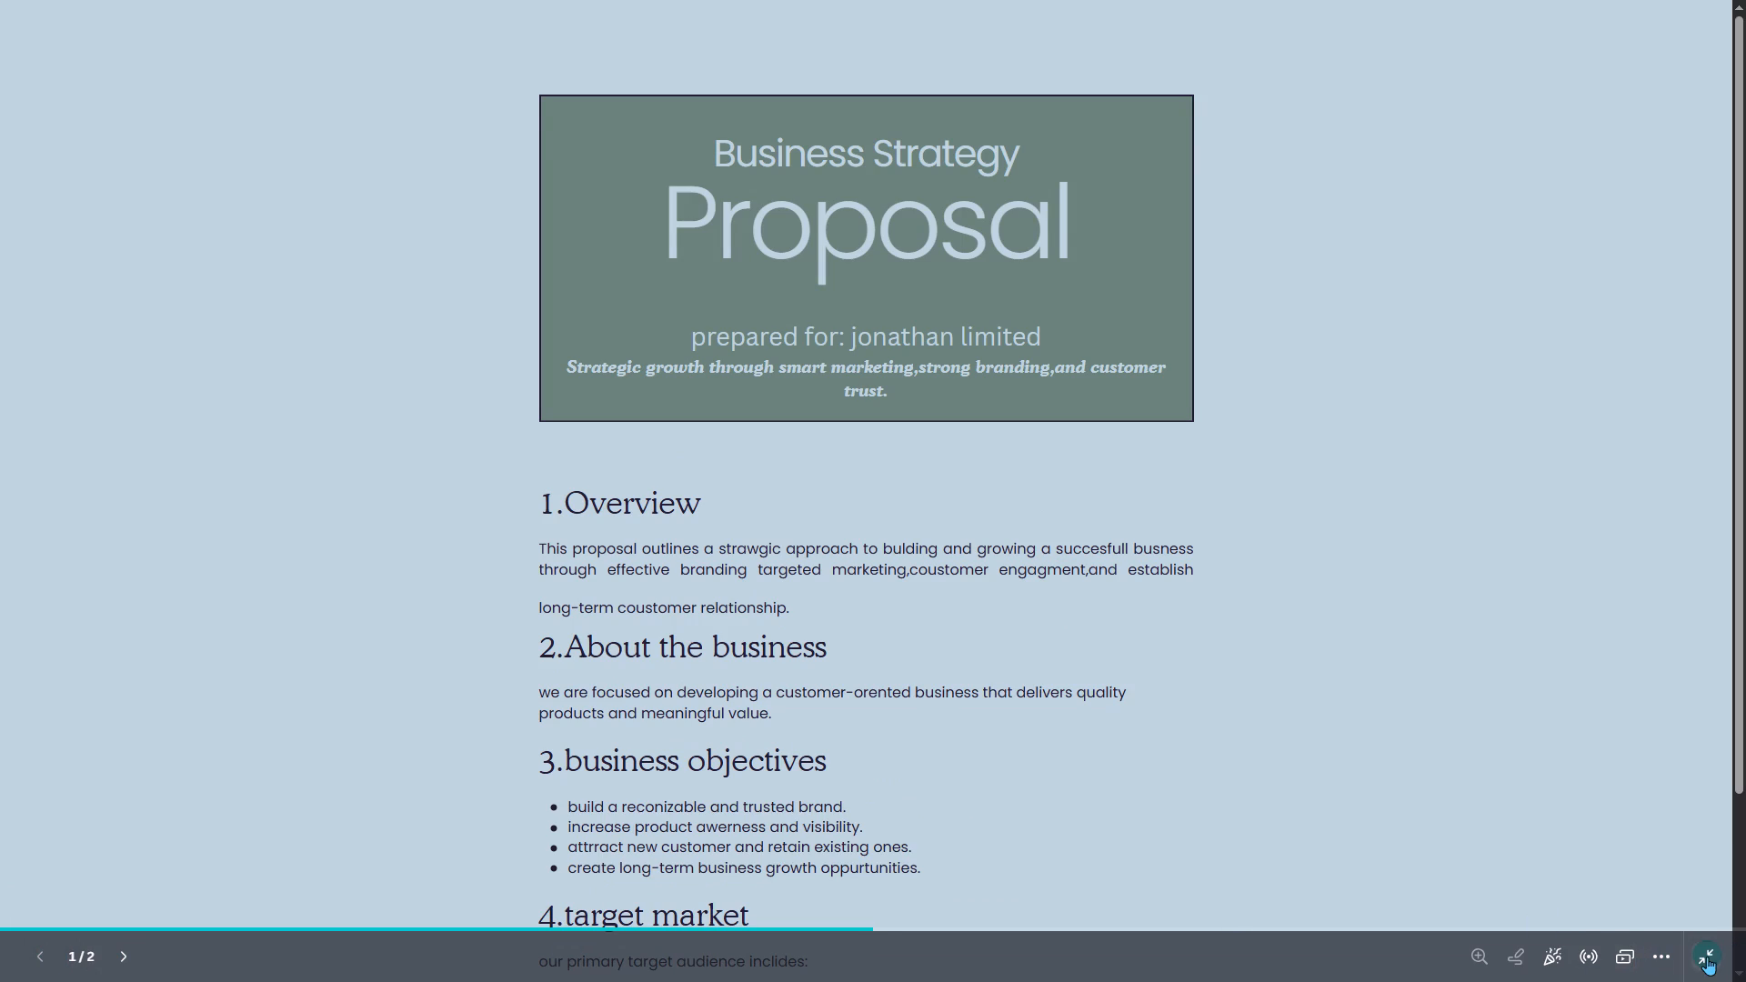
{"action": "left_click", "coordinate": [1707, 957]}
Go to page 2 and delete the green Business Strategy Proposal title block there.
{"action": "scroll", "coordinate": [1221, 543], "scroll_direction": "down", "scroll_amount": 3}
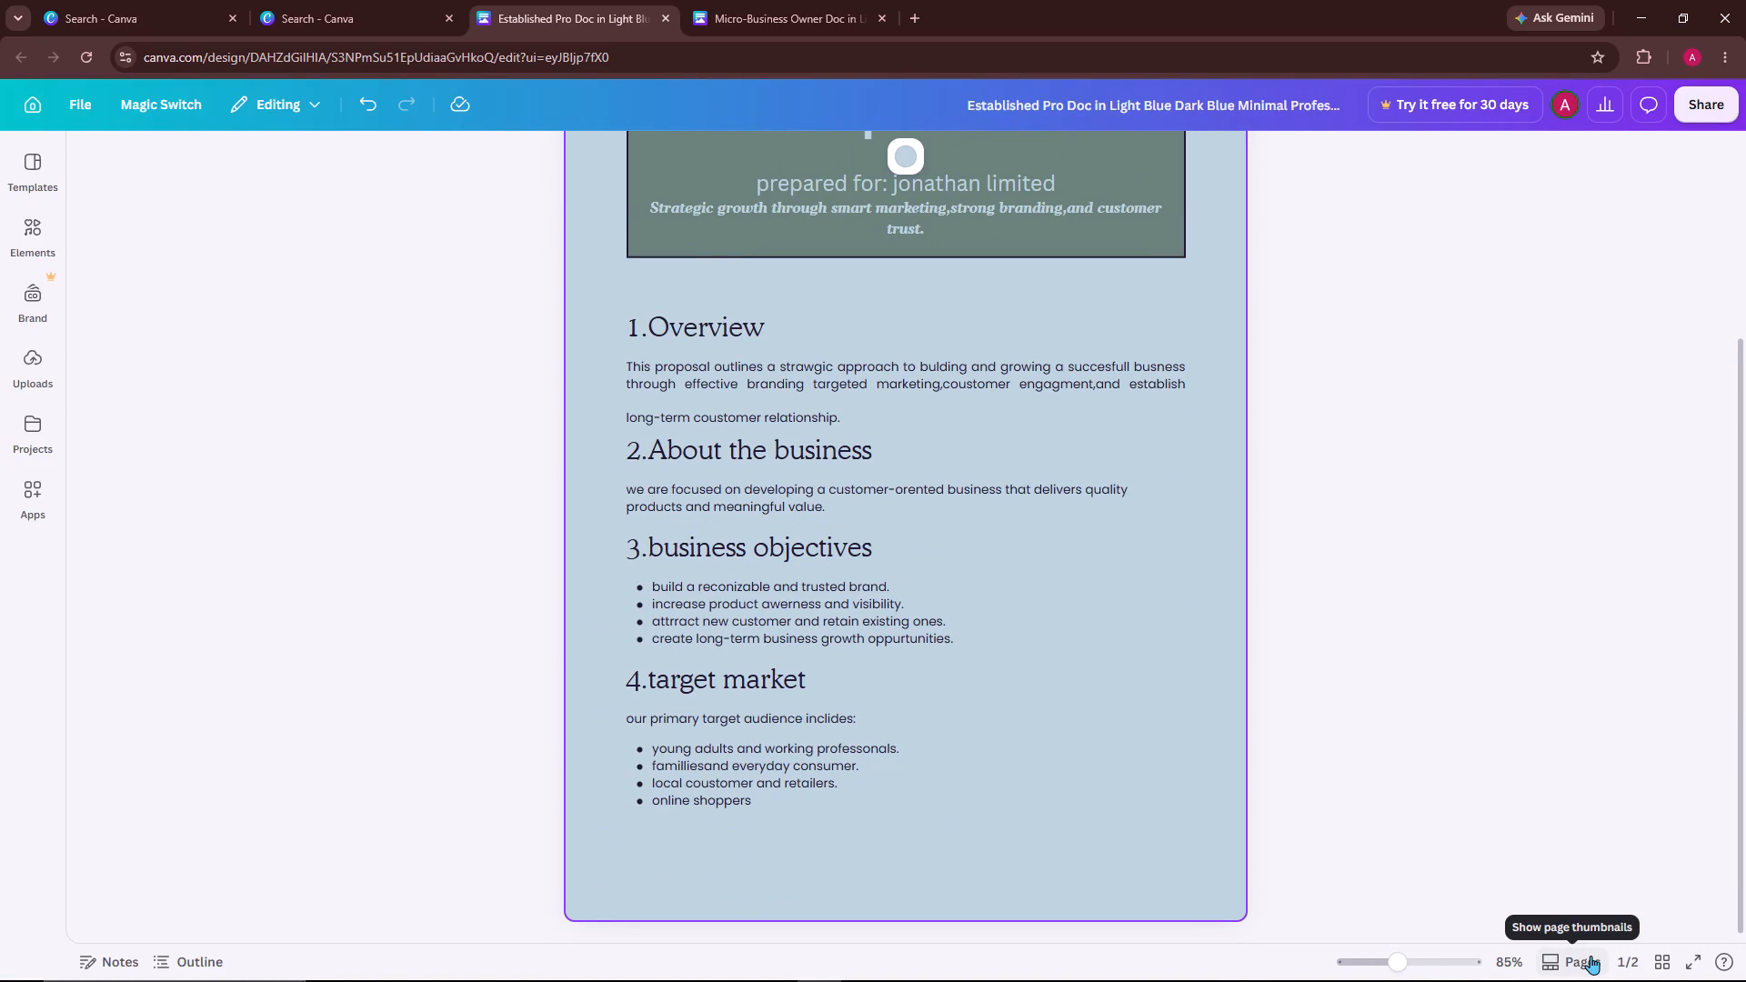
{"action": "scroll", "coordinate": [1205, 713], "scroll_direction": "down", "scroll_amount": 3}
{"action": "scroll", "coordinate": [1286, 797], "scroll_direction": "up", "scroll_amount": 3}
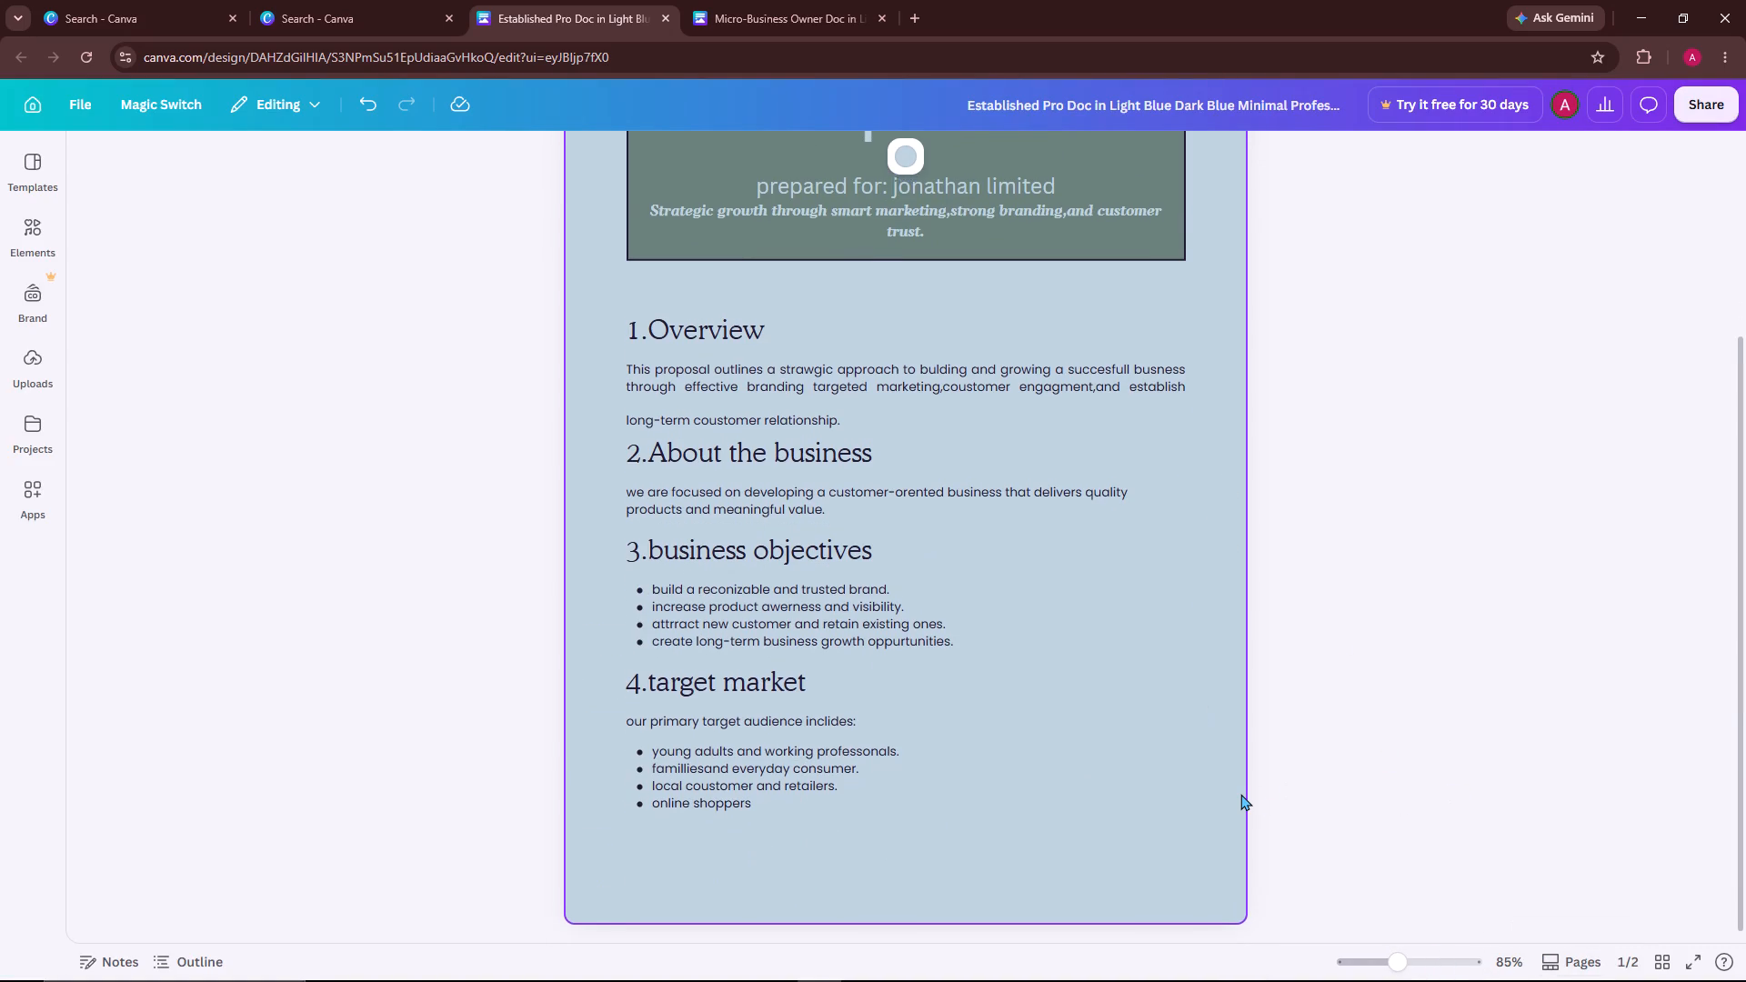
{"action": "scroll", "coordinate": [1240, 794], "scroll_direction": "down", "scroll_amount": 2}
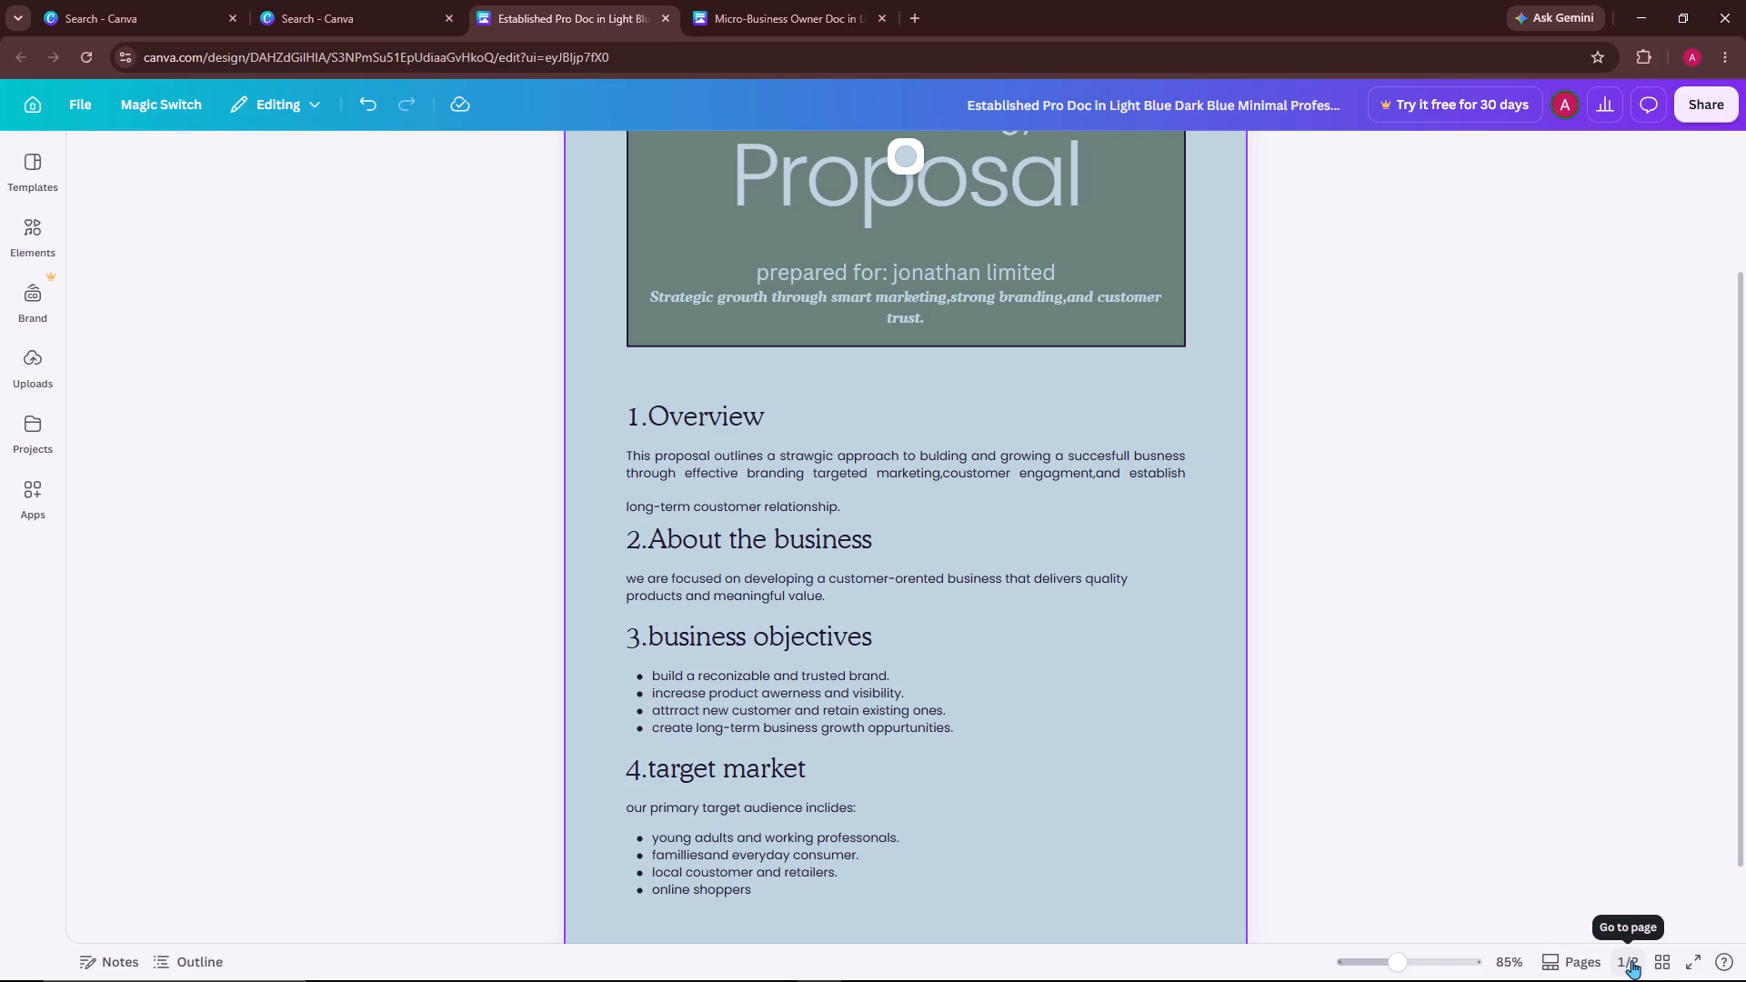
{"action": "left_click", "coordinate": [1631, 960]}
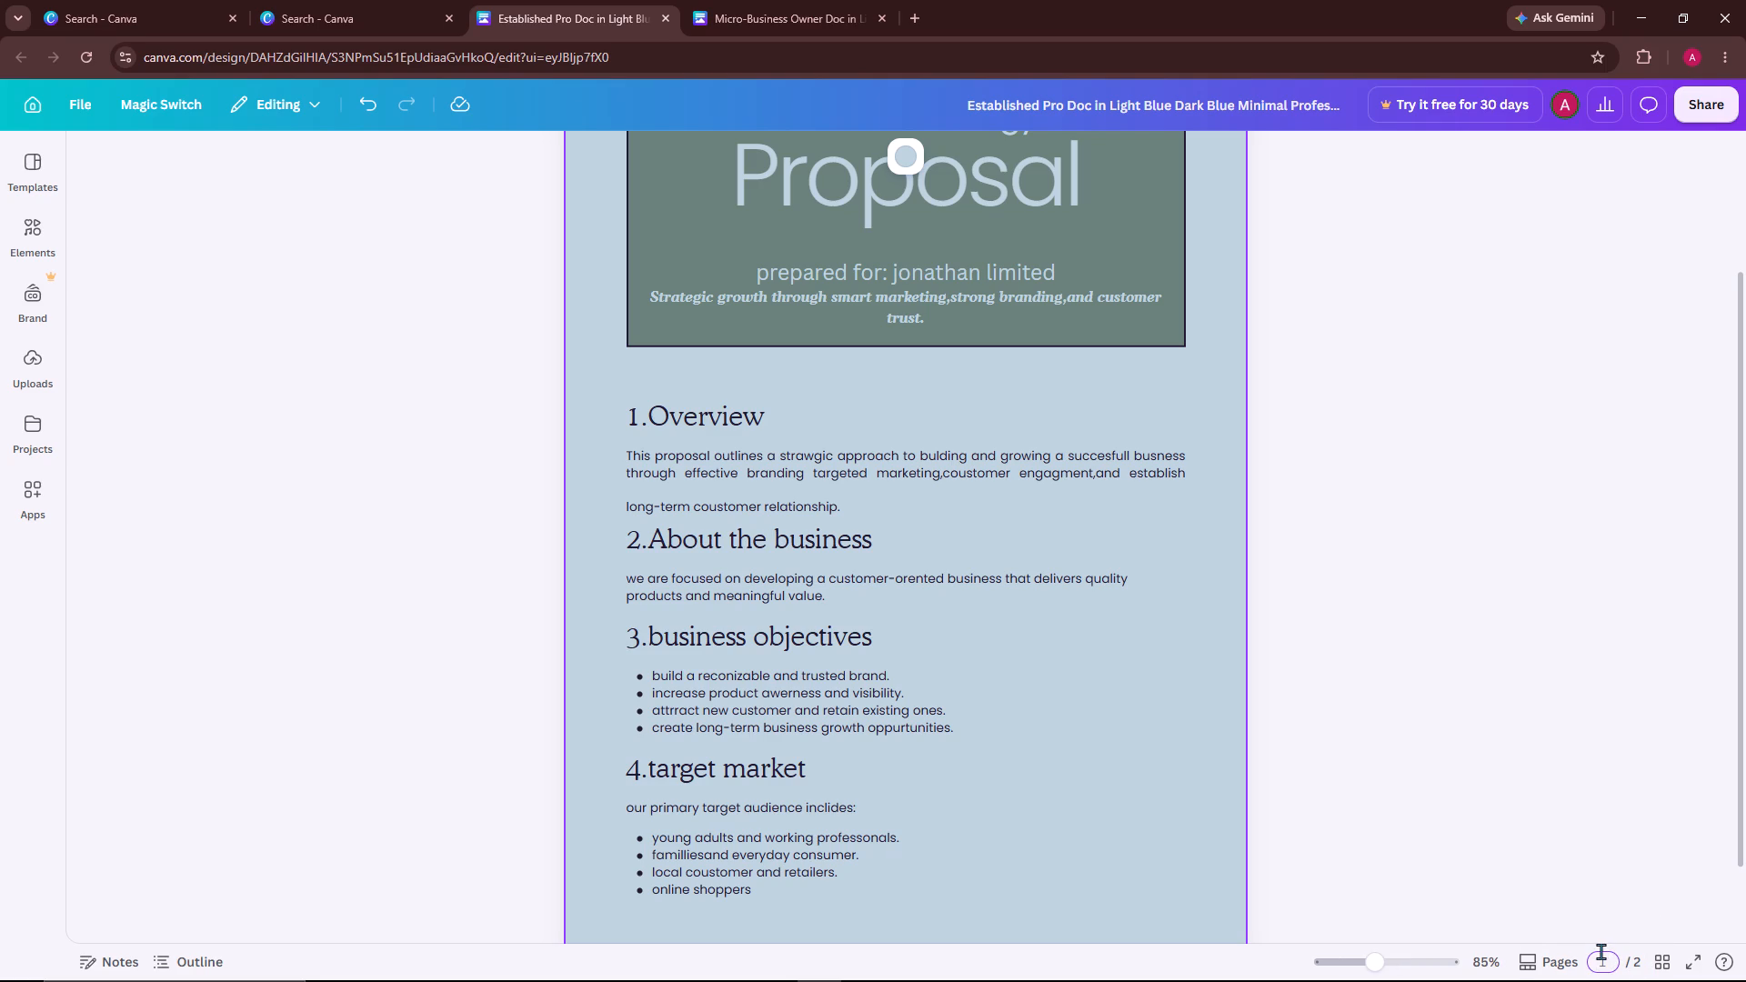
{"action": "key", "text": "2"}
{"action": "key", "text": "Return"}
{"action": "scroll", "coordinate": [1230, 769], "scroll_direction": "up", "scroll_amount": 5}
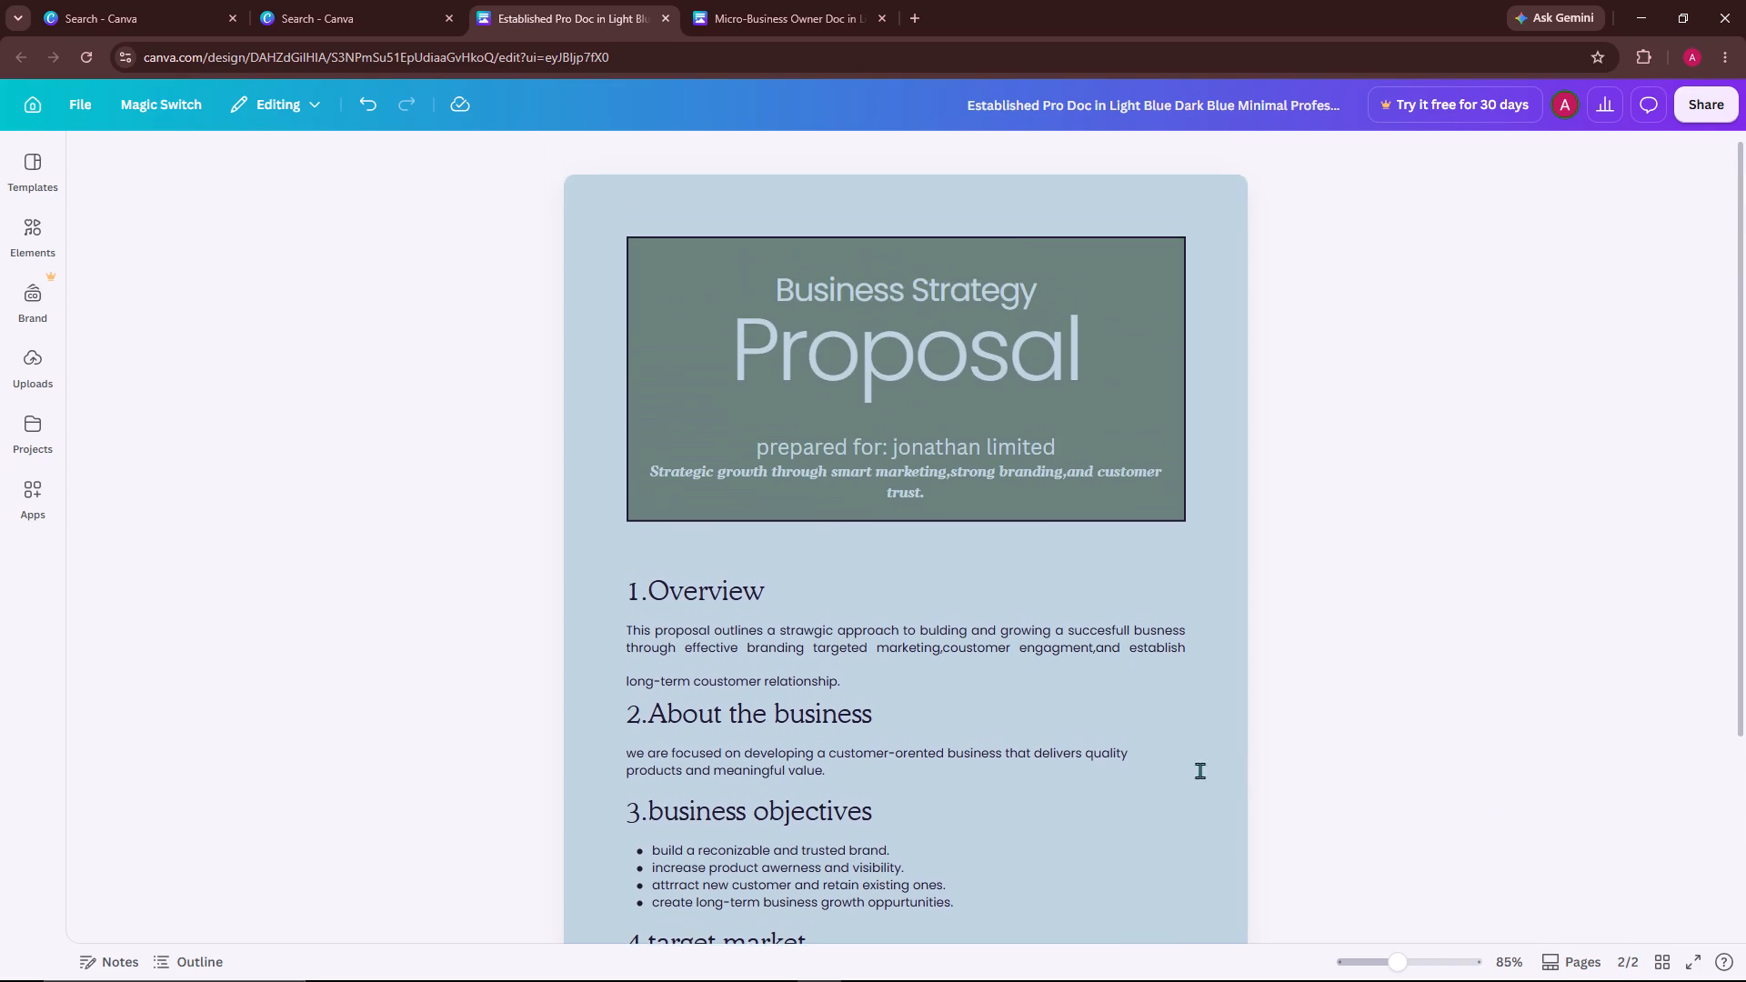
{"action": "scroll", "coordinate": [1199, 770], "scroll_direction": "up", "scroll_amount": 1}
{"action": "left_click", "coordinate": [815, 362]}
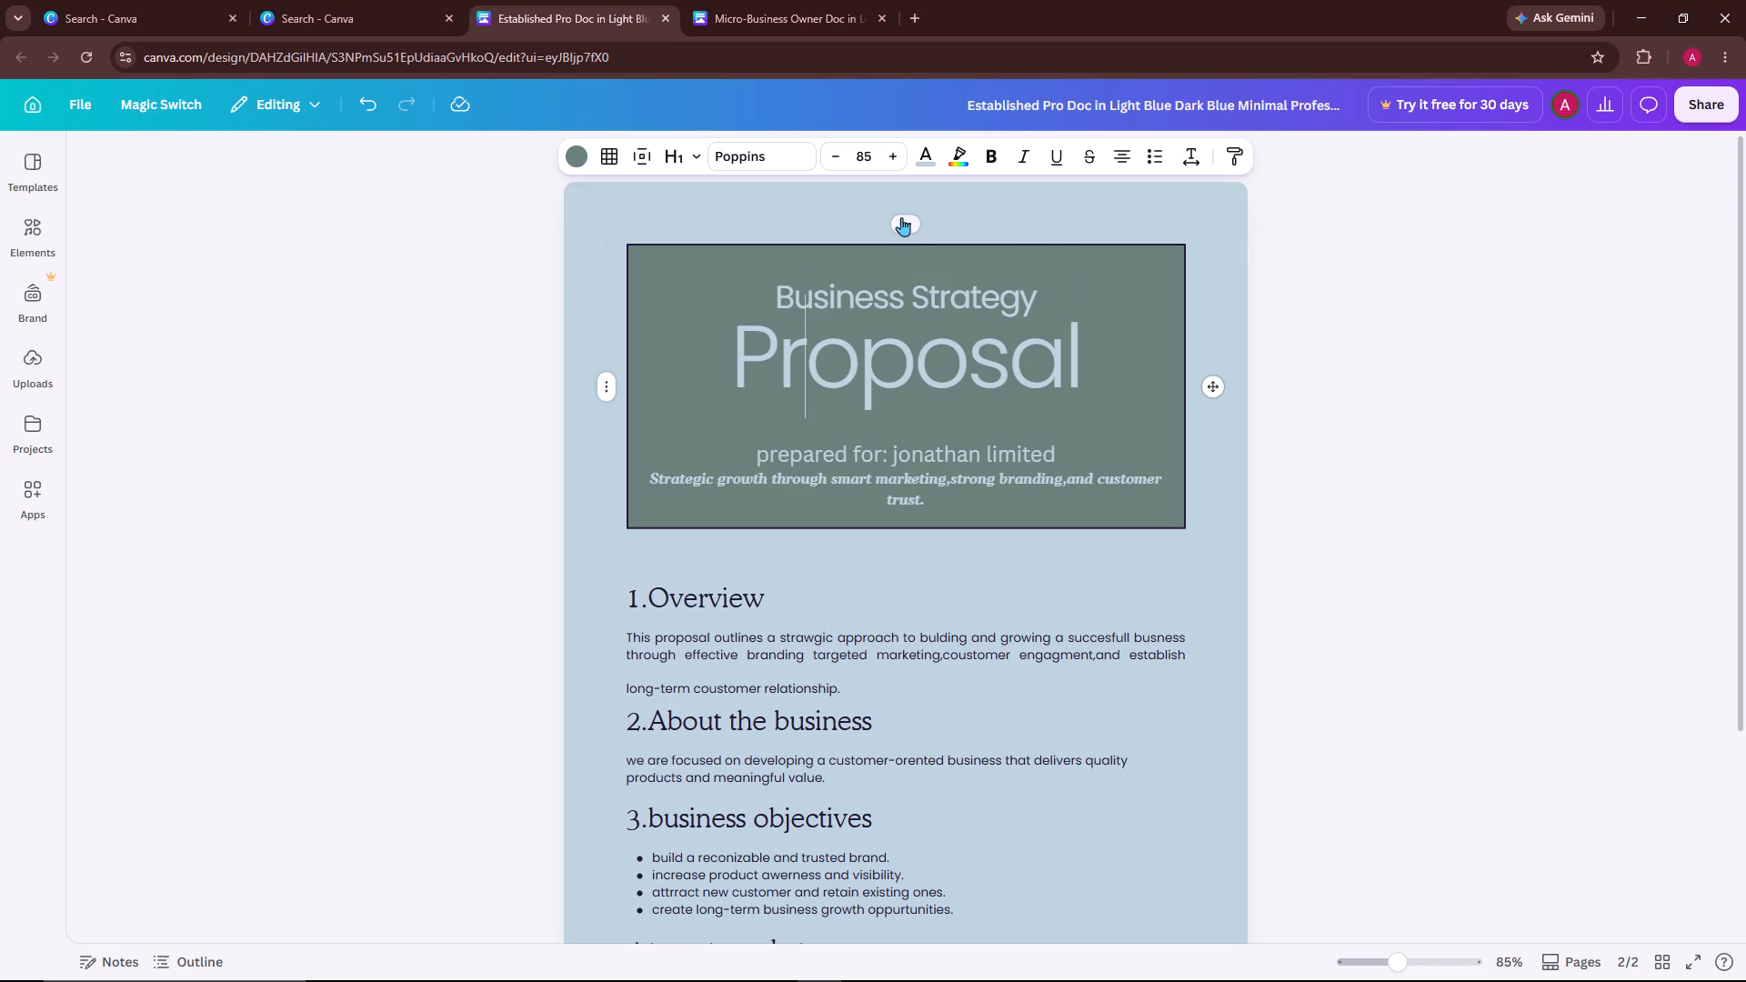
{"action": "left_click", "coordinate": [901, 217]}
{"action": "left_click", "coordinate": [888, 553]}
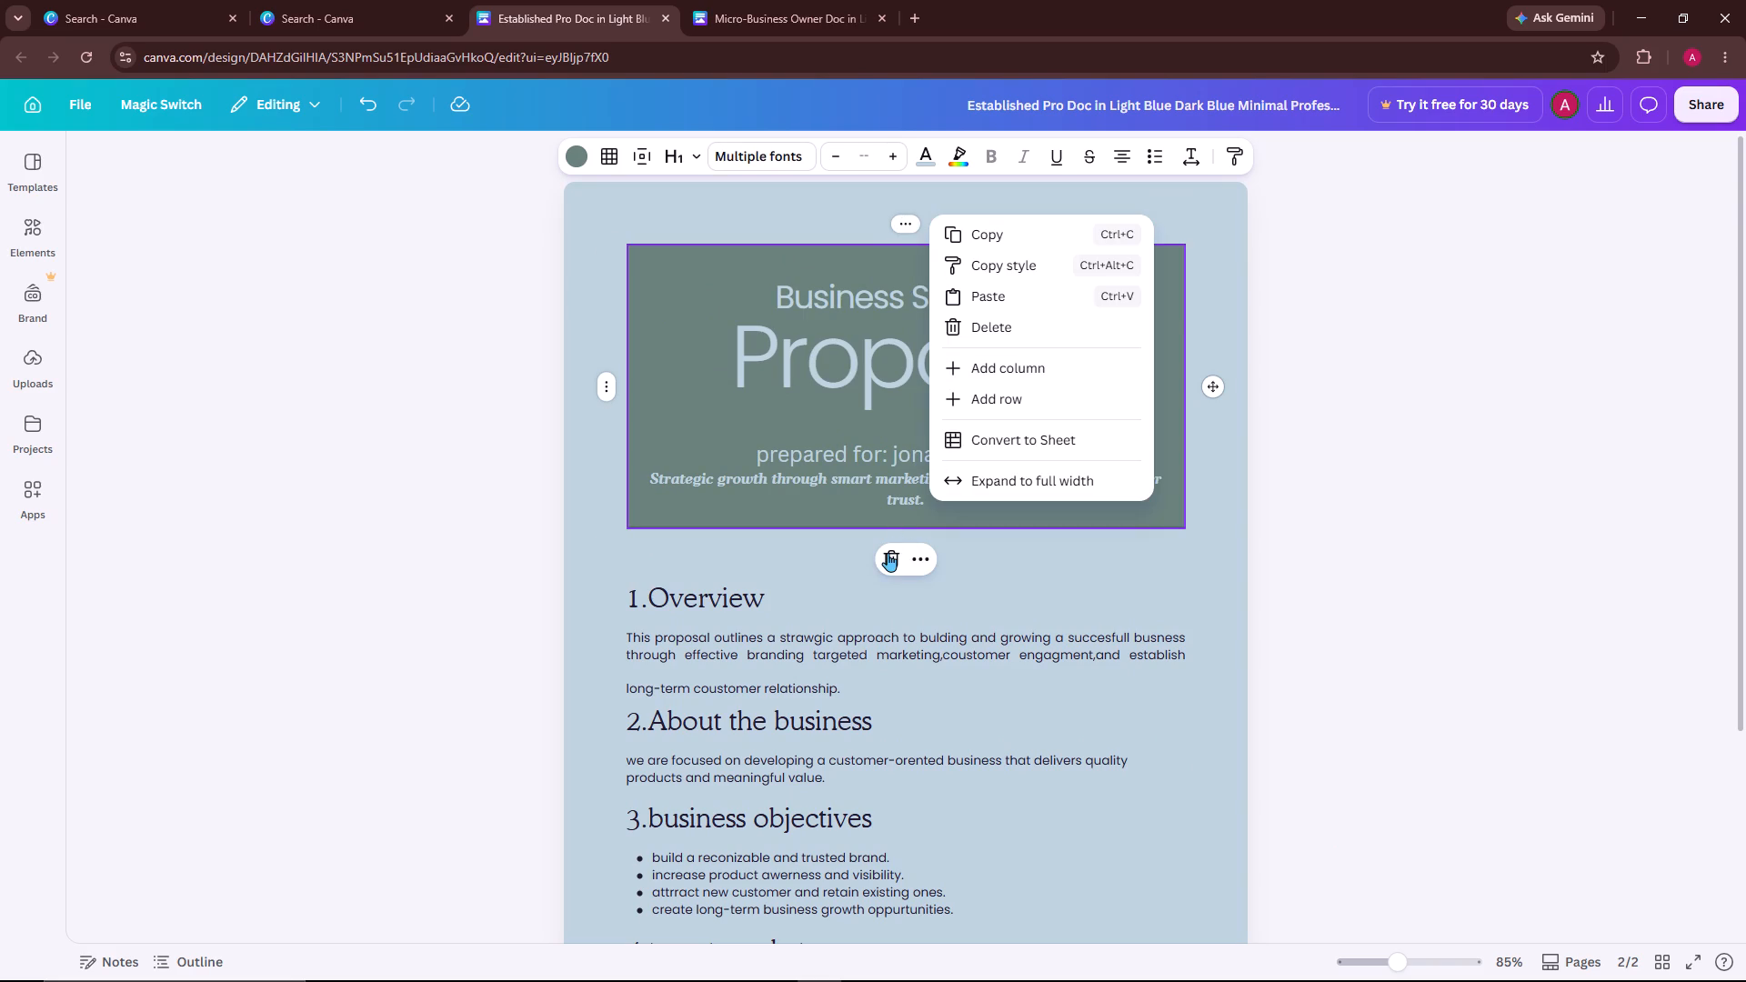
{"action": "left_click", "coordinate": [894, 562]}
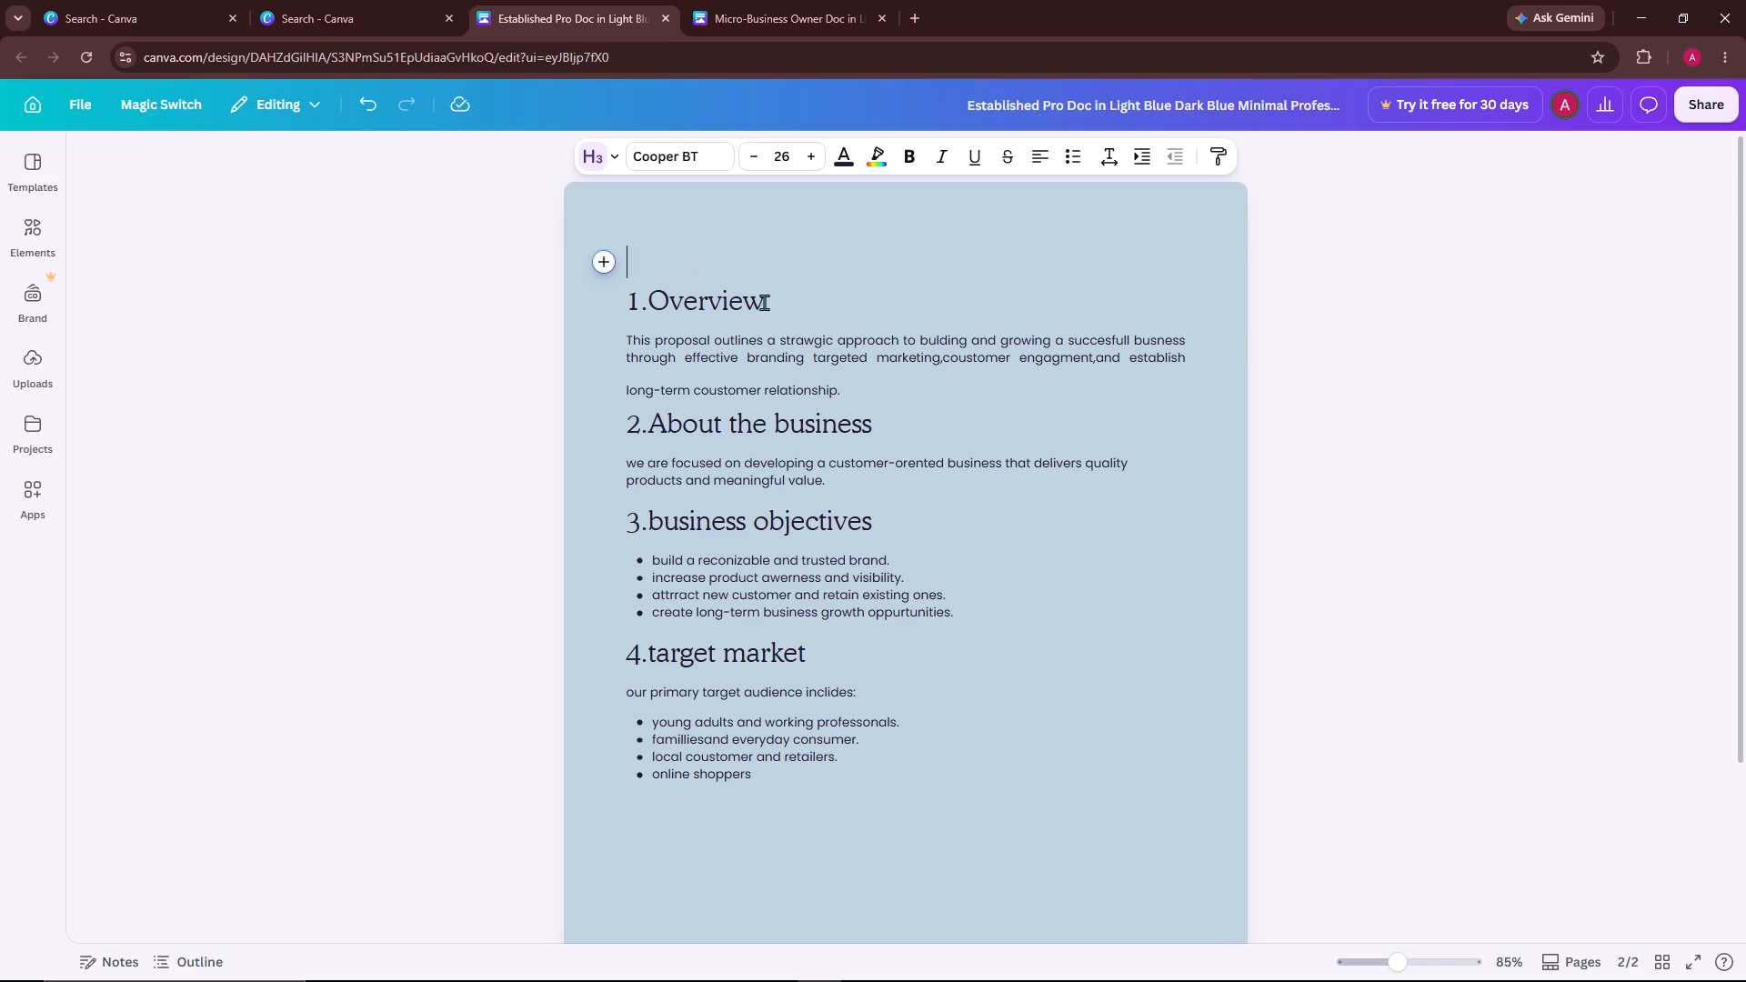
Review the remaining sections on page 2, show the page thumbnails, and compare with page 1 down to its target market list.
{"action": "left_click", "coordinate": [640, 295]}
{"action": "scroll", "coordinate": [861, 410], "scroll_direction": "up", "scroll_amount": 3}
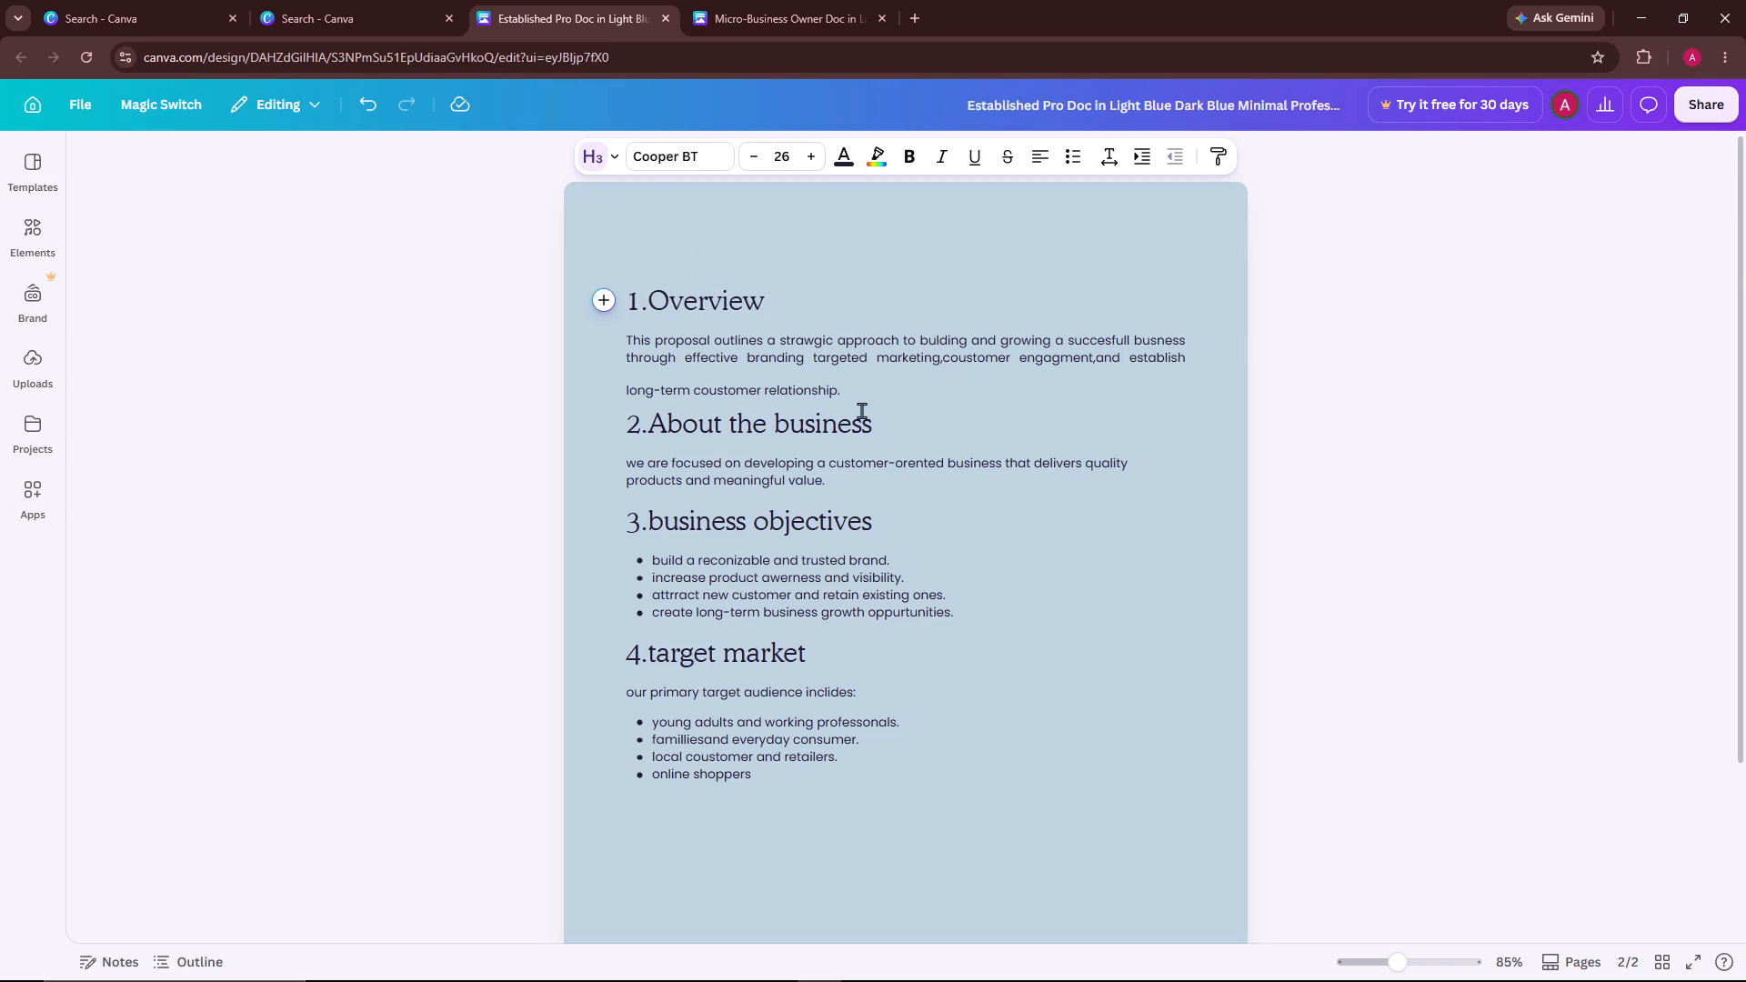
{"action": "scroll", "coordinate": [861, 410], "scroll_direction": "down", "scroll_amount": 9}
{"action": "scroll", "coordinate": [861, 410], "scroll_direction": "up", "scroll_amount": 10}
{"action": "left_click", "coordinate": [1621, 960]}
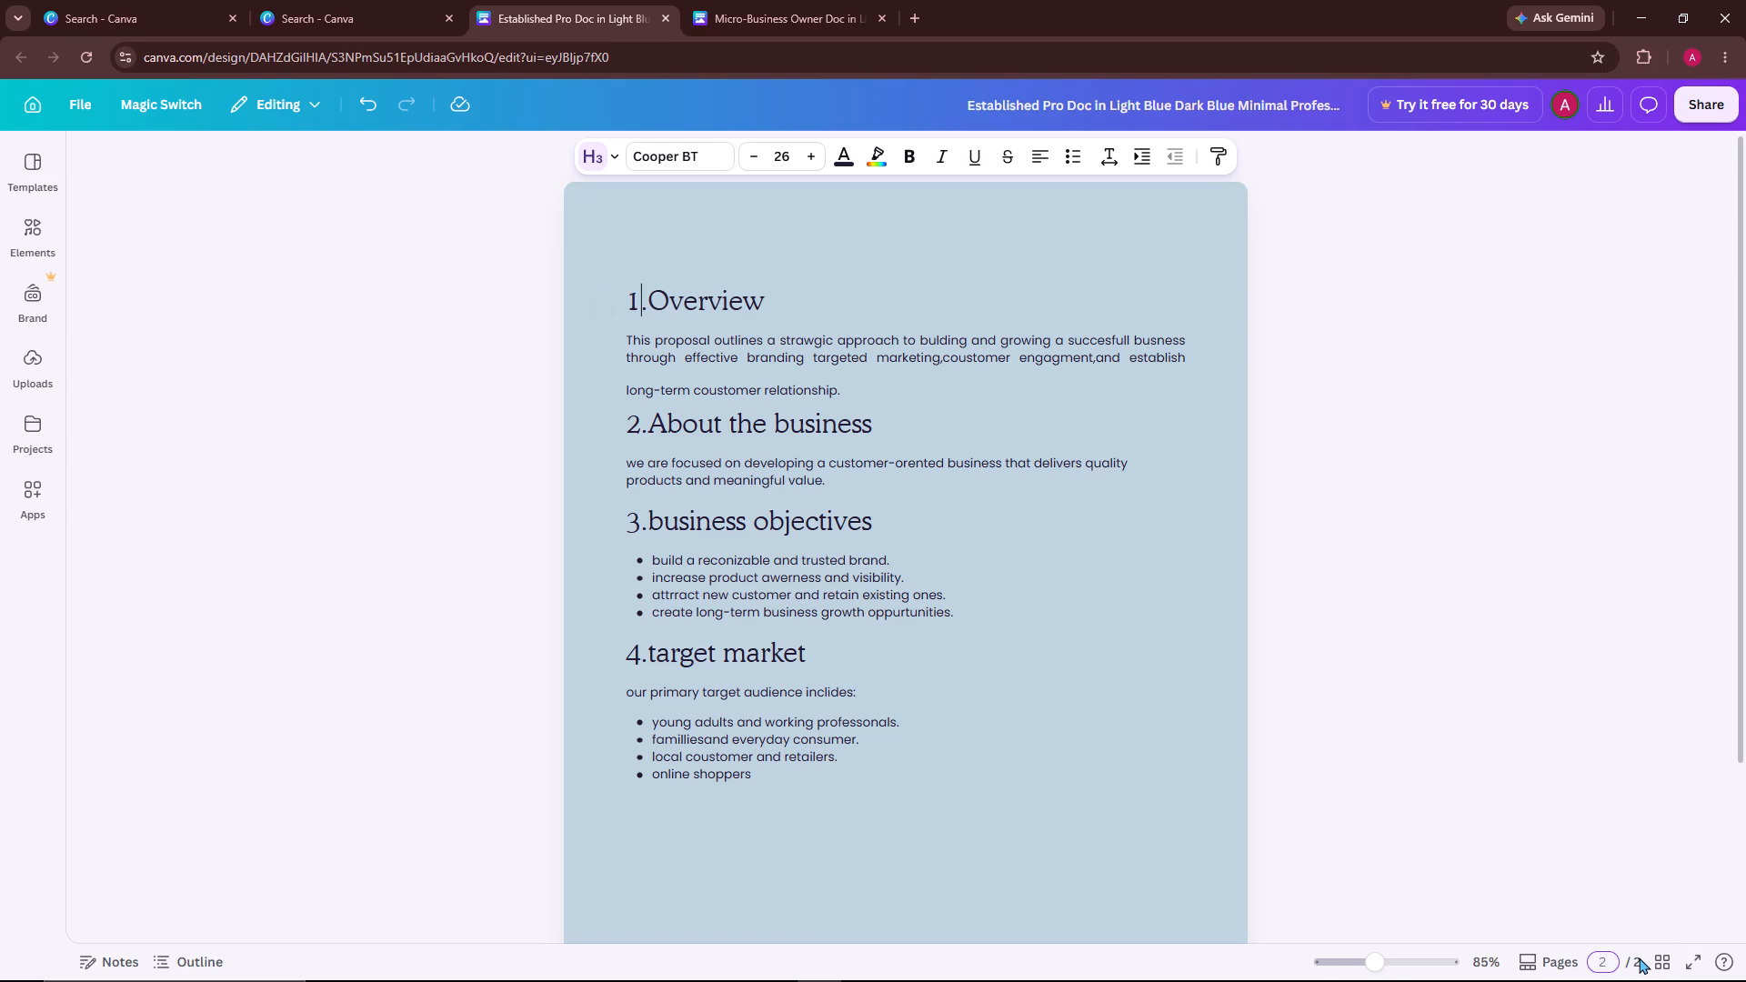
{"action": "left_click", "coordinate": [1639, 957]}
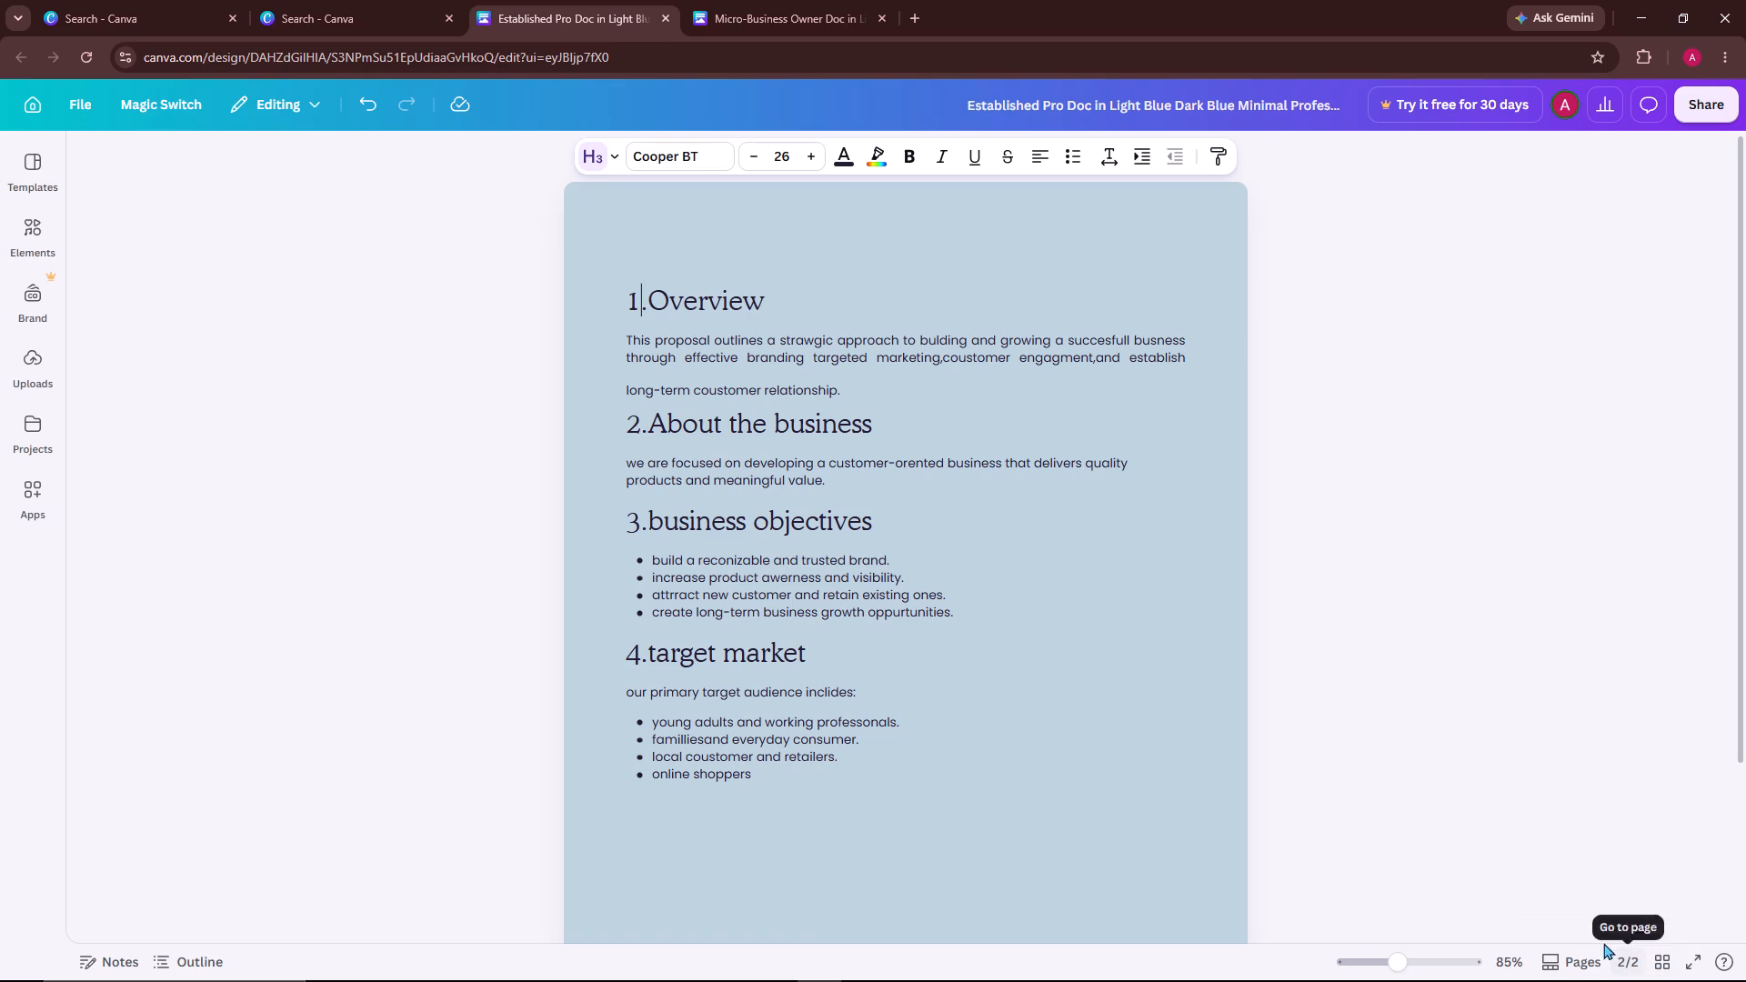
{"action": "scroll", "coordinate": [1172, 663], "scroll_direction": "down", "scroll_amount": 4}
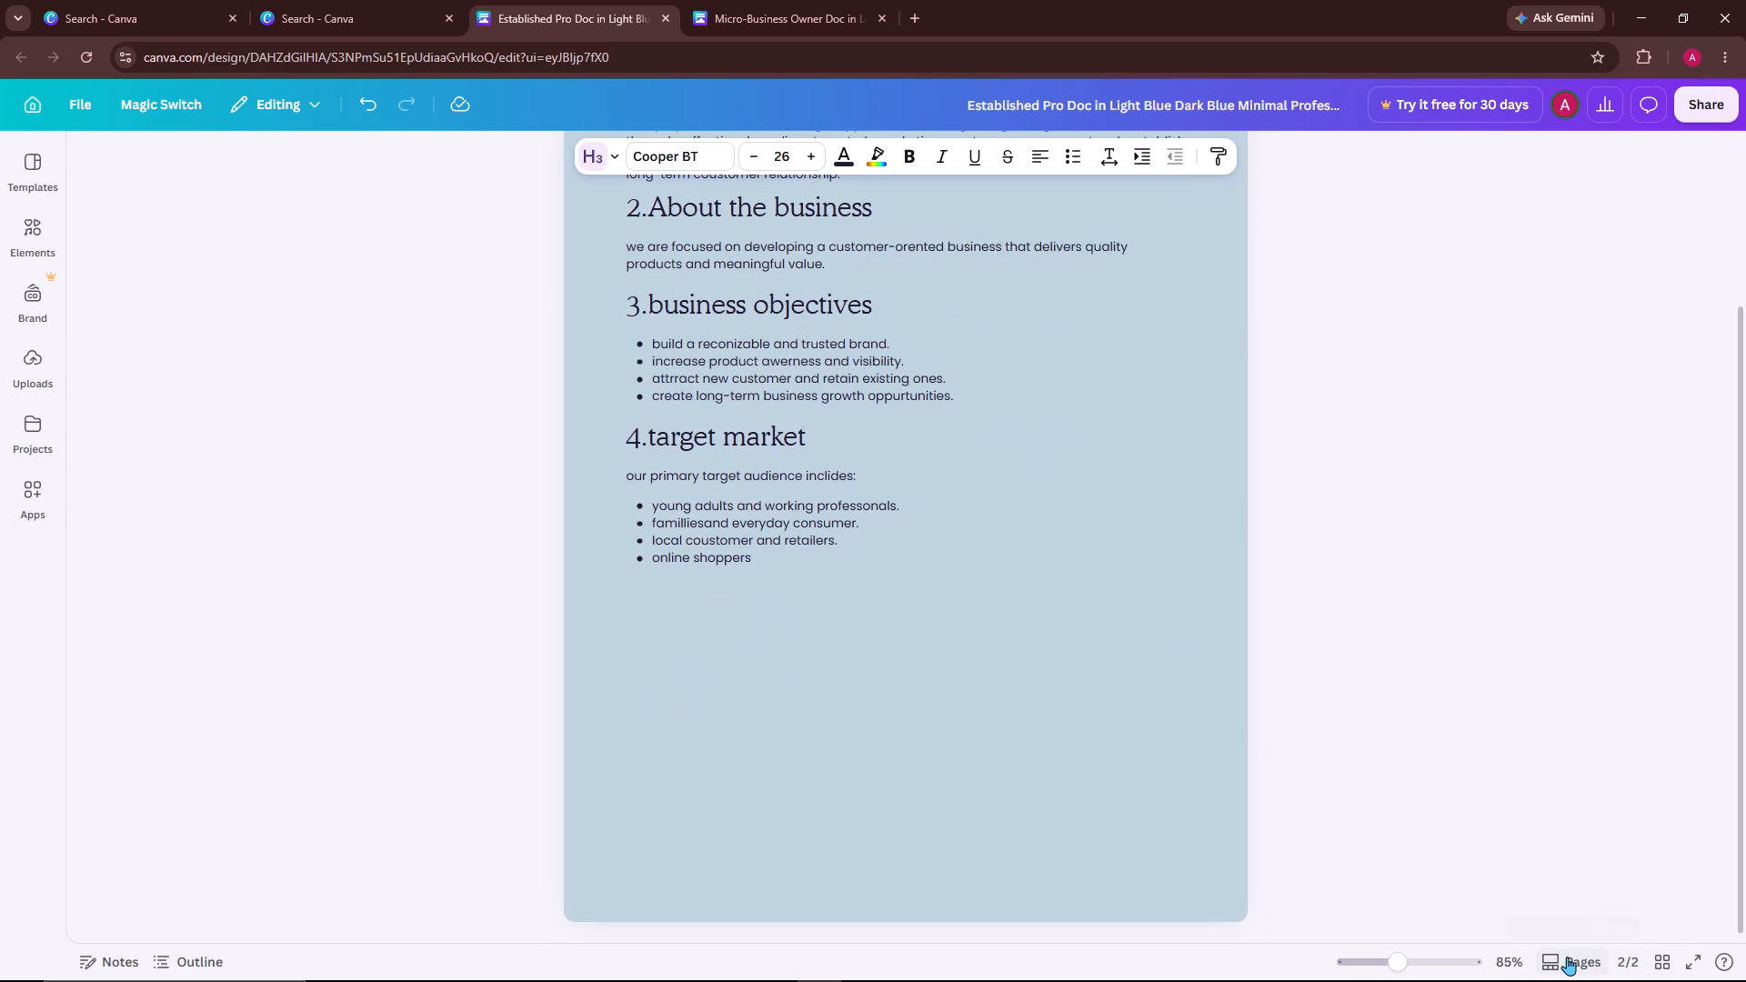
{"action": "left_click", "coordinate": [1567, 957]}
{"action": "left_click", "coordinate": [868, 898]}
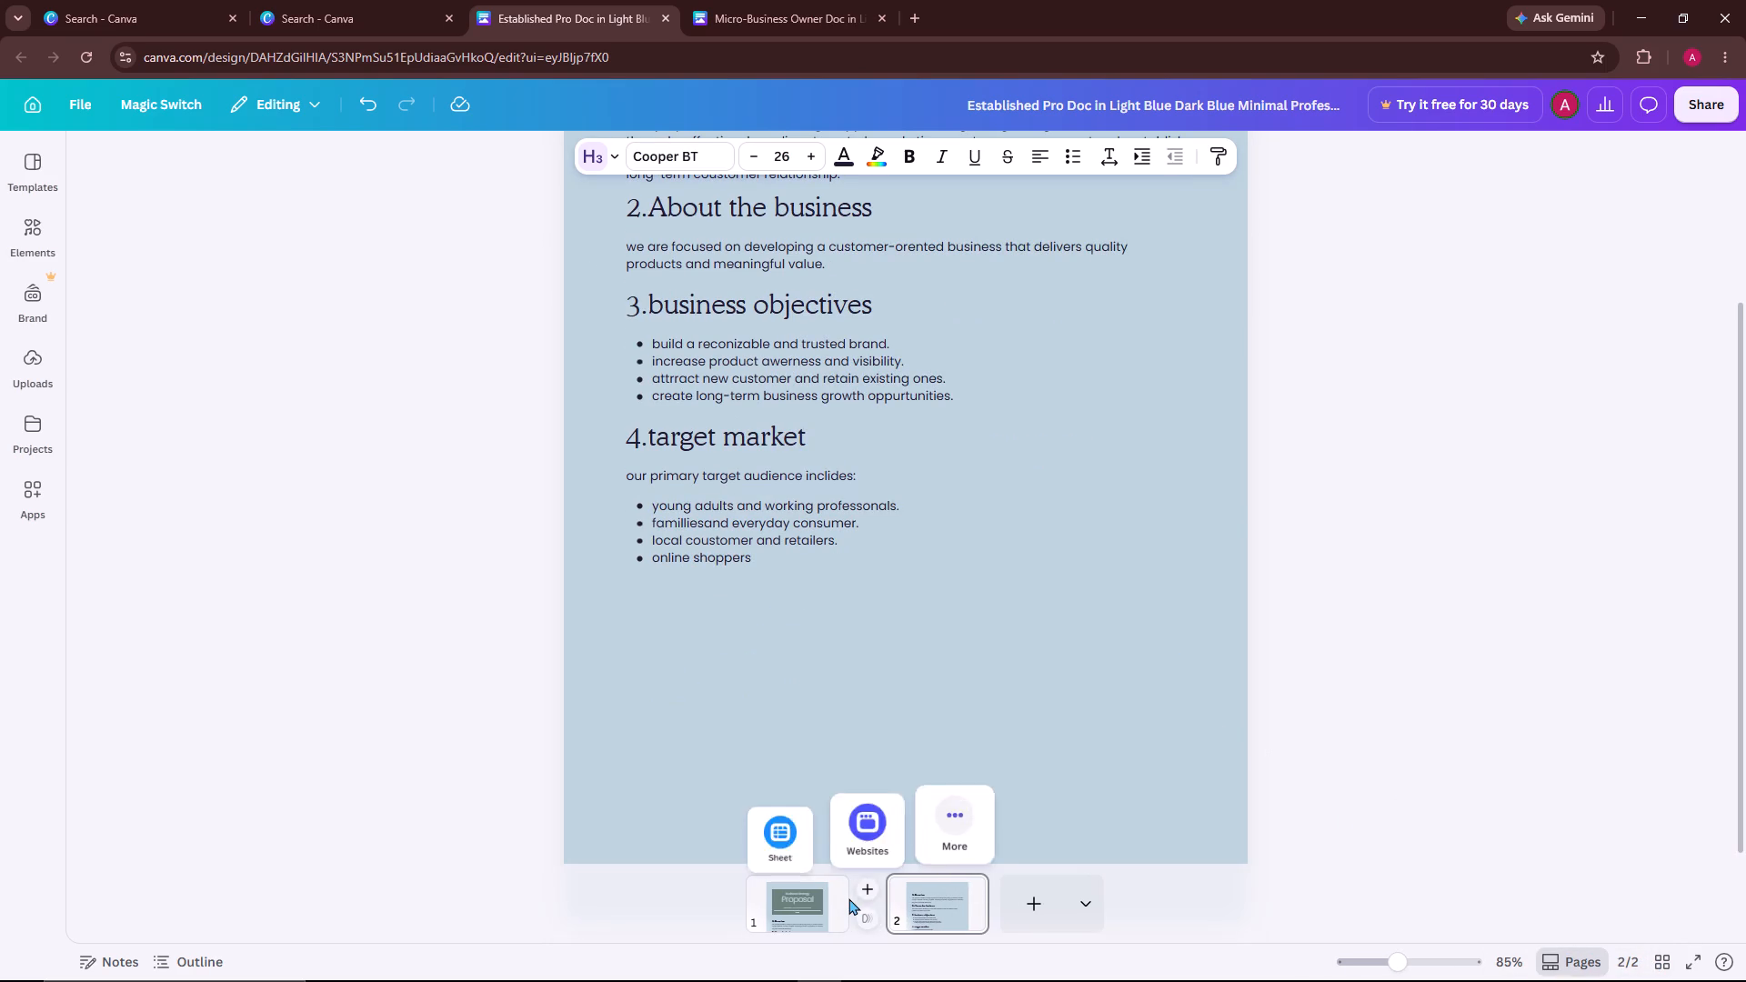
{"action": "left_click", "coordinate": [785, 915]}
{"action": "scroll", "coordinate": [721, 622], "scroll_direction": "down", "scroll_amount": 4}
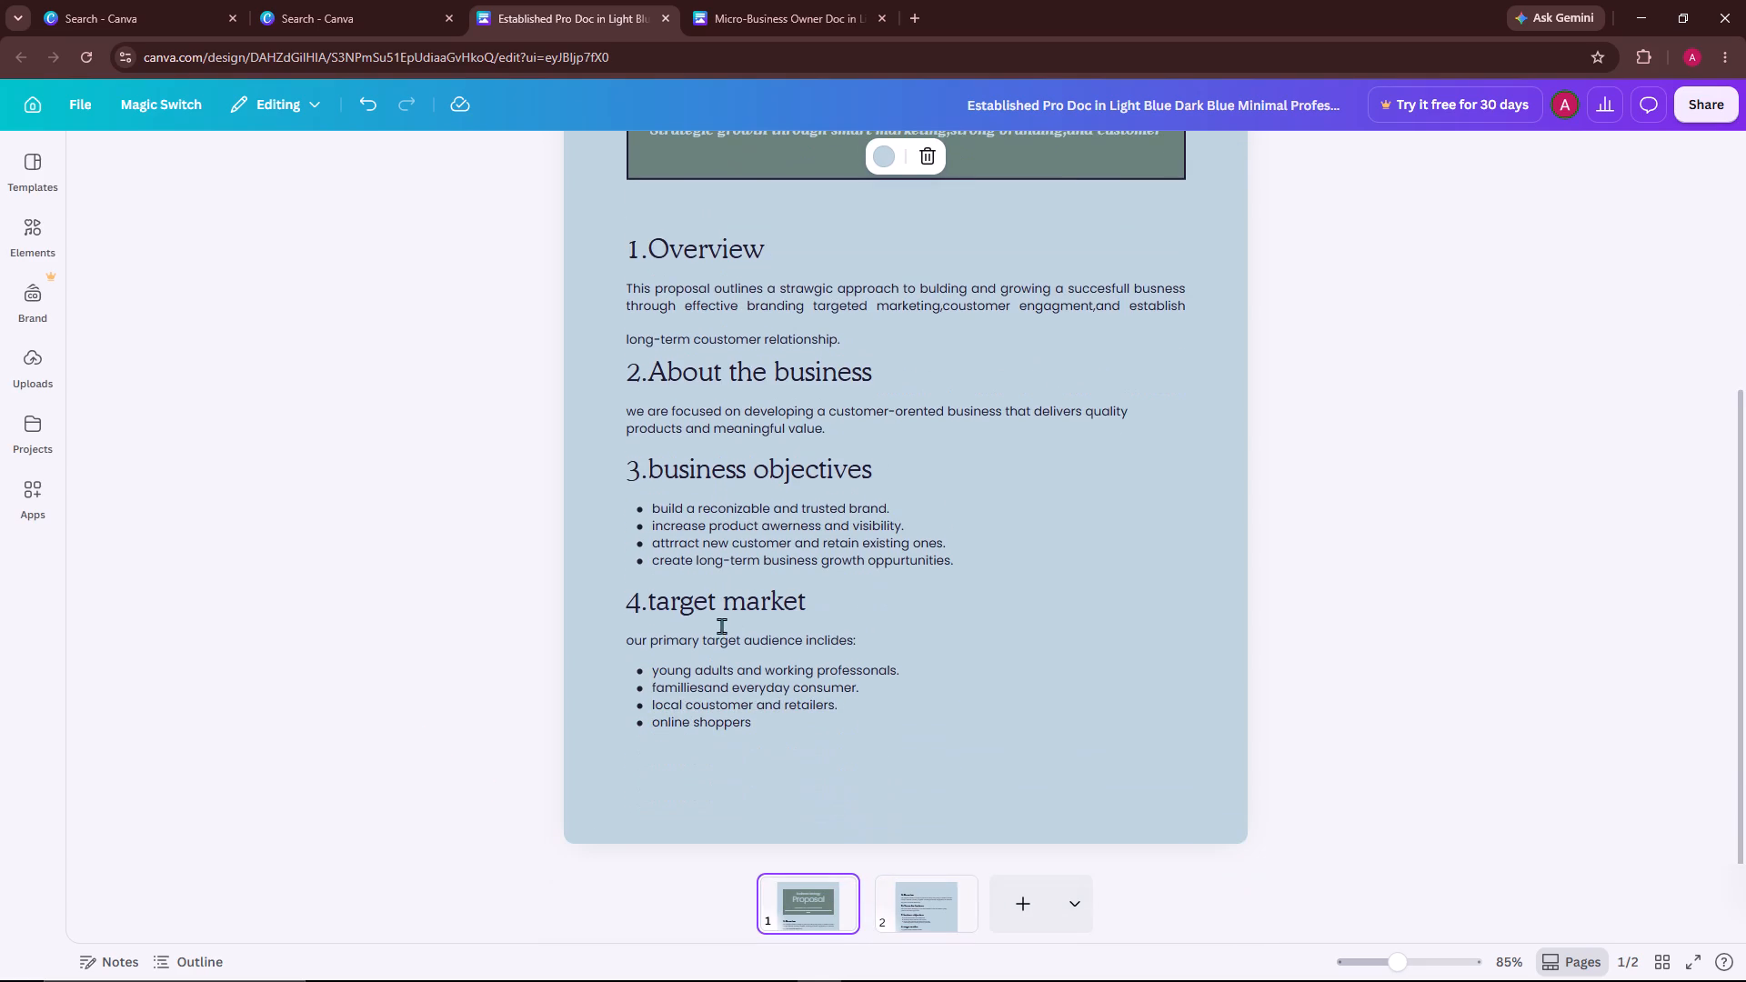
Delete all text below the 1.Overview heading on page 2, from the proposal paragraph through the online shoppers bullet.
{"action": "left_click", "coordinate": [928, 902]}
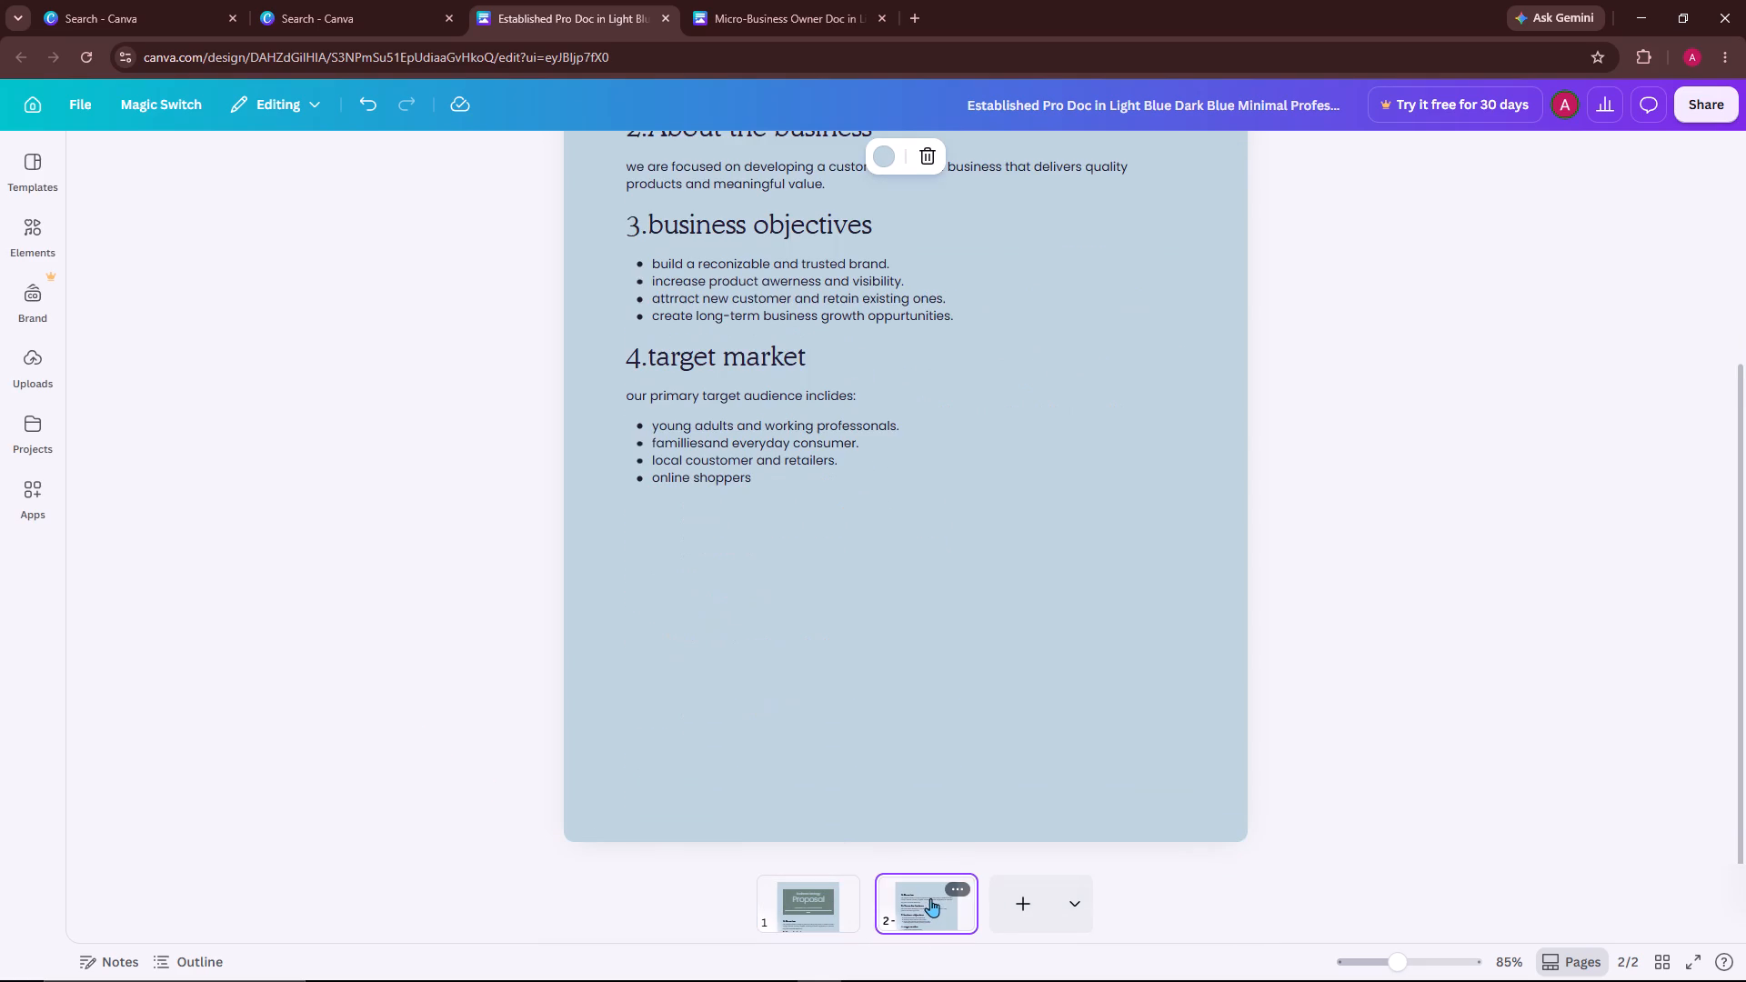
{"action": "scroll", "coordinate": [741, 498], "scroll_direction": "up", "scroll_amount": 5}
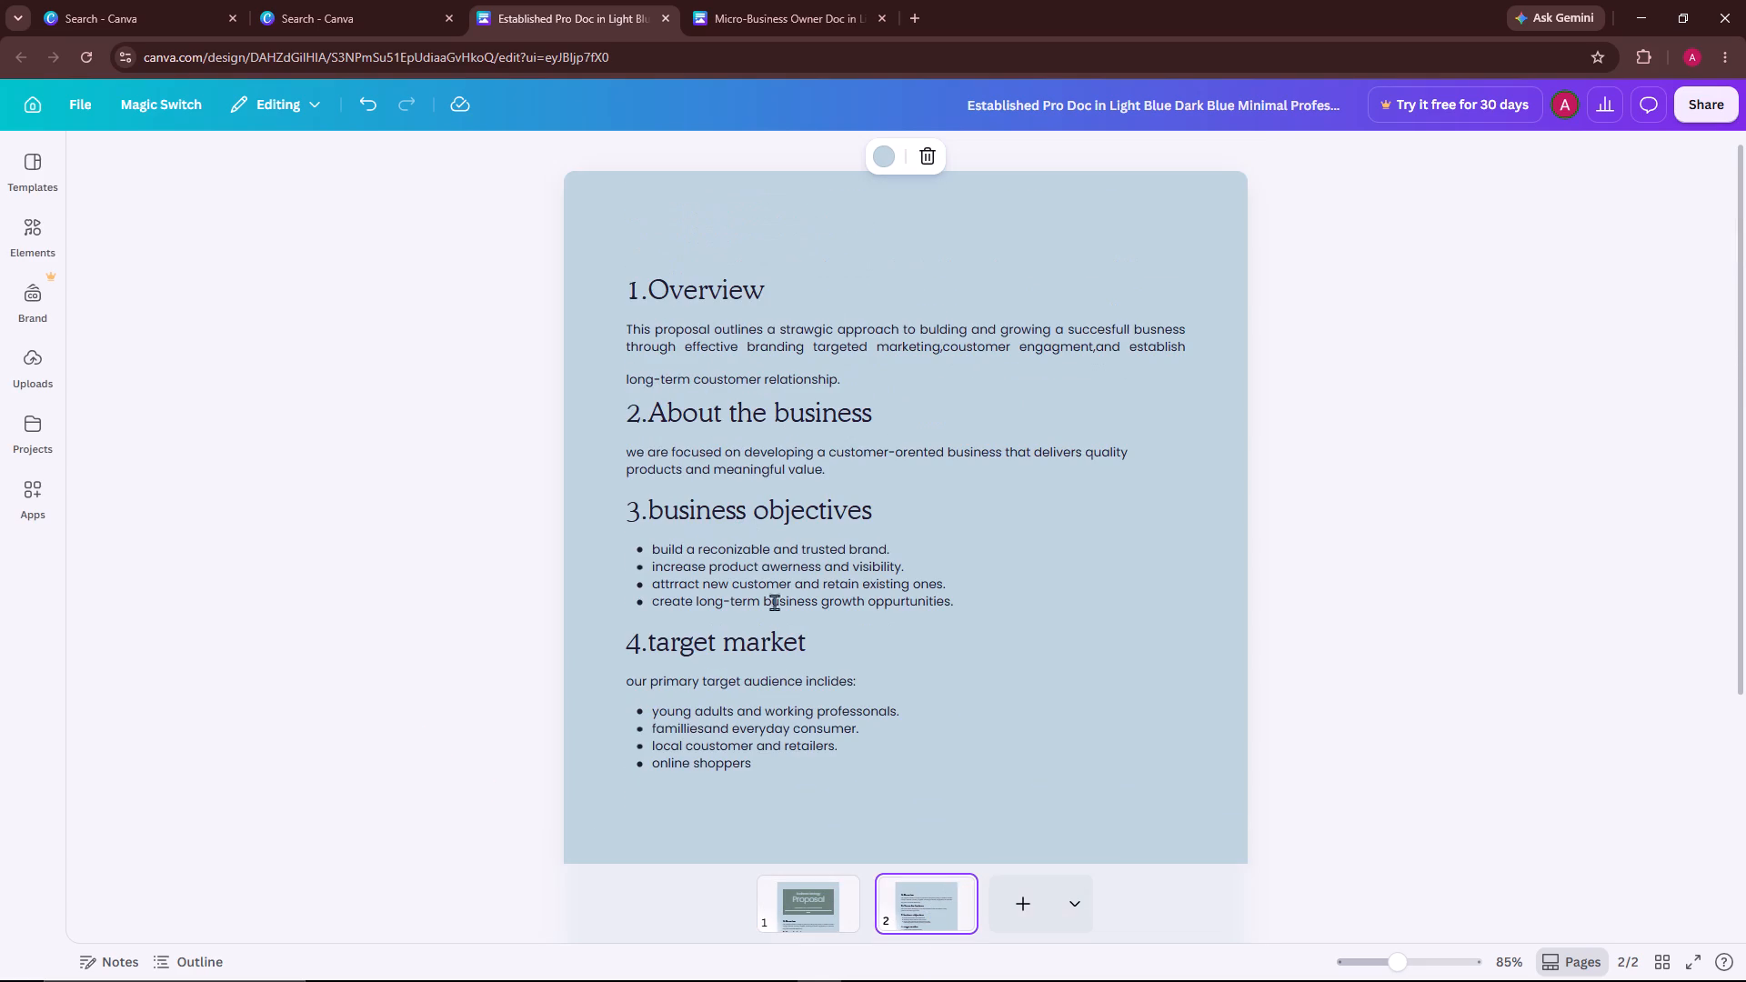
{"action": "left_click_drag", "start_coordinate": [814, 792], "coordinate": [642, 357]}
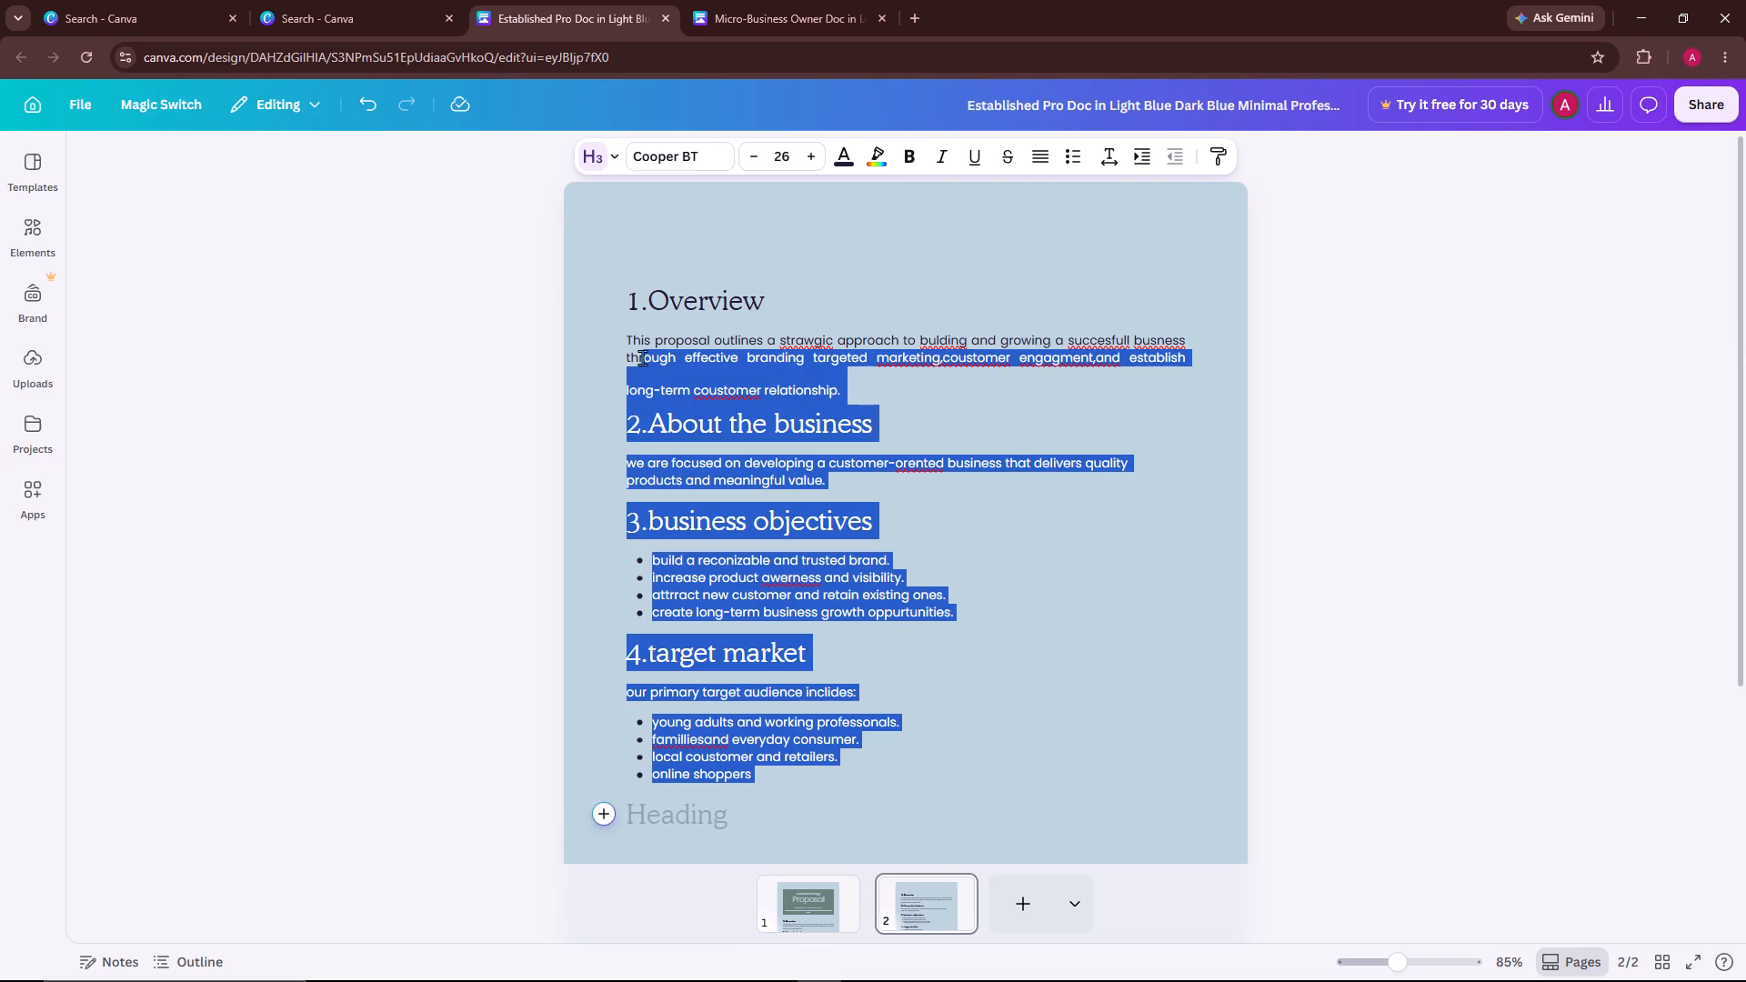
{"action": "left_click_drag", "start_coordinate": [642, 357], "coordinate": [622, 346]}
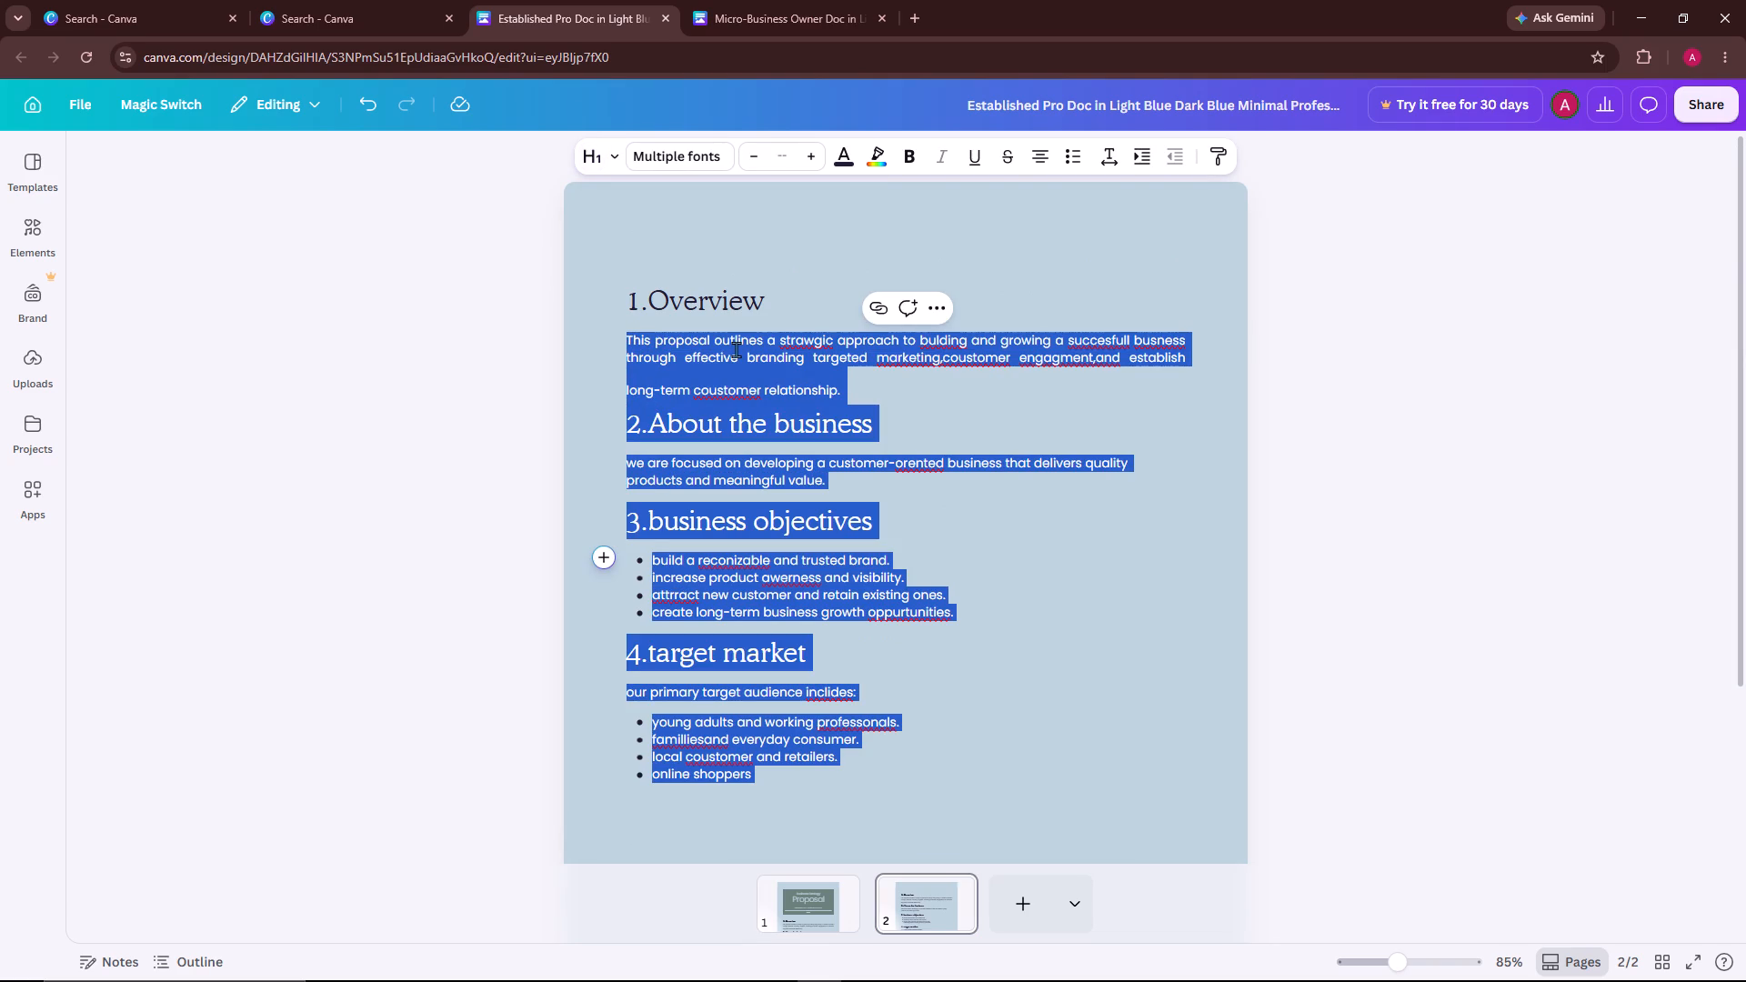
{"action": "key", "text": "BackSpace"}
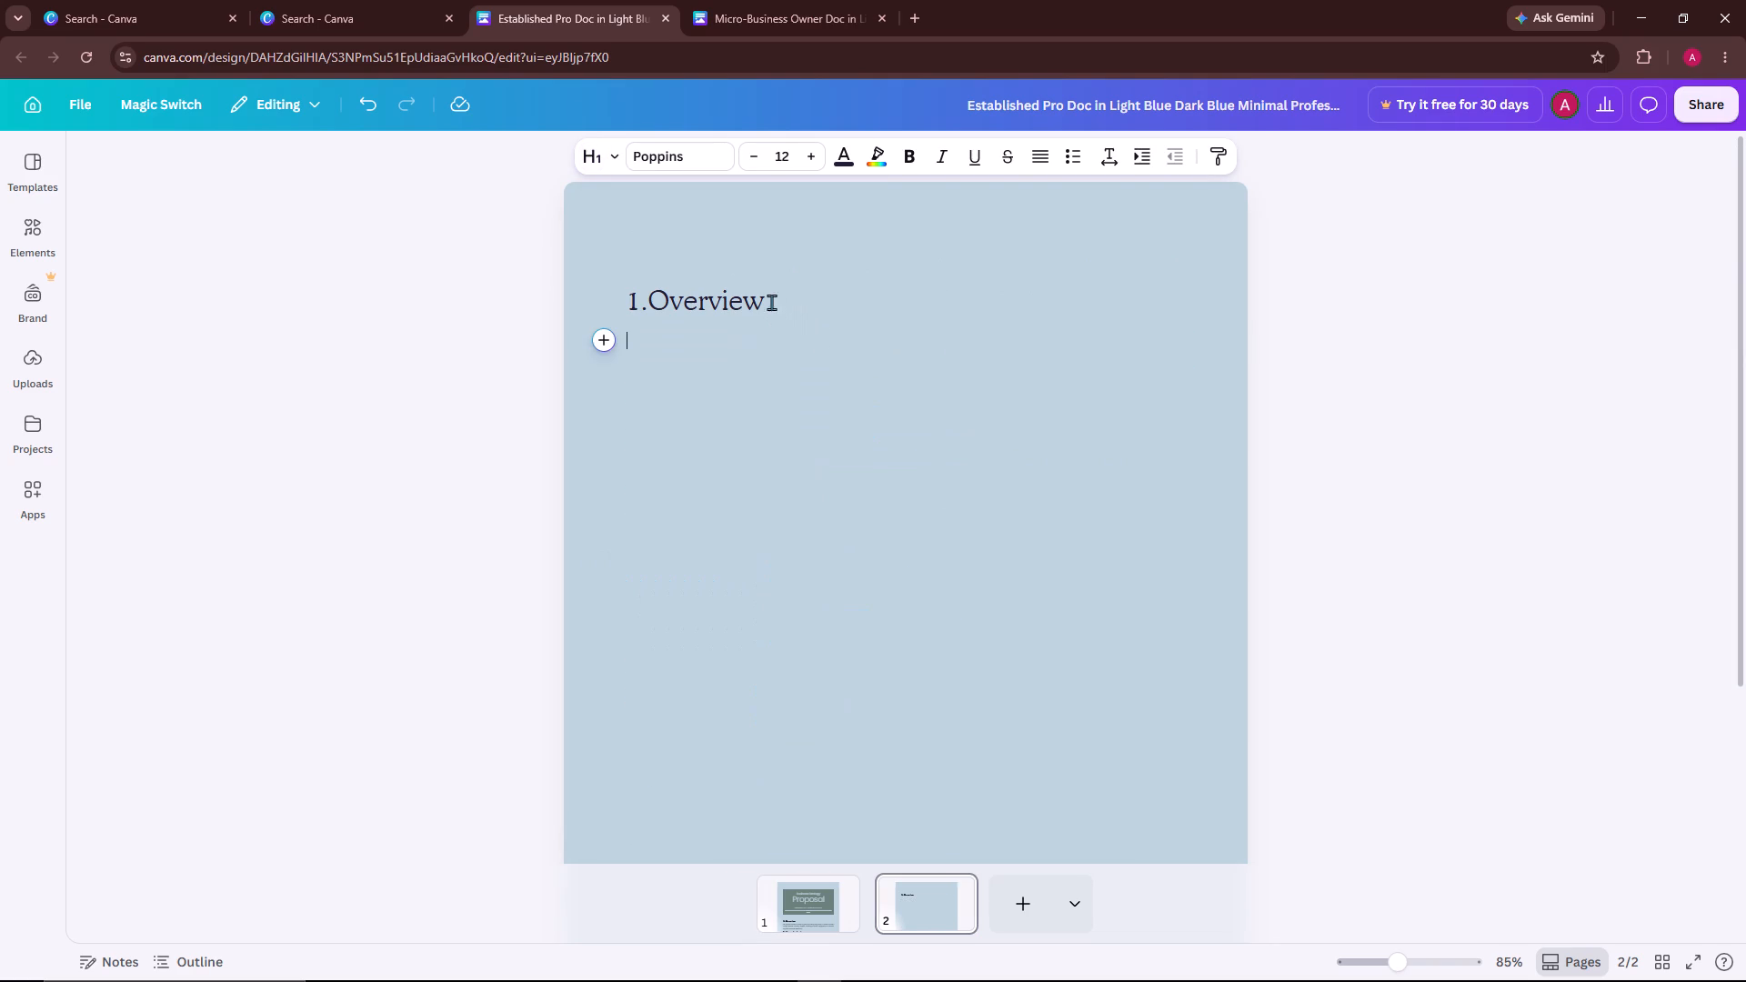
Remove the empty line above the 1.Overview heading on page 2.
{"action": "left_click", "coordinate": [627, 303]}
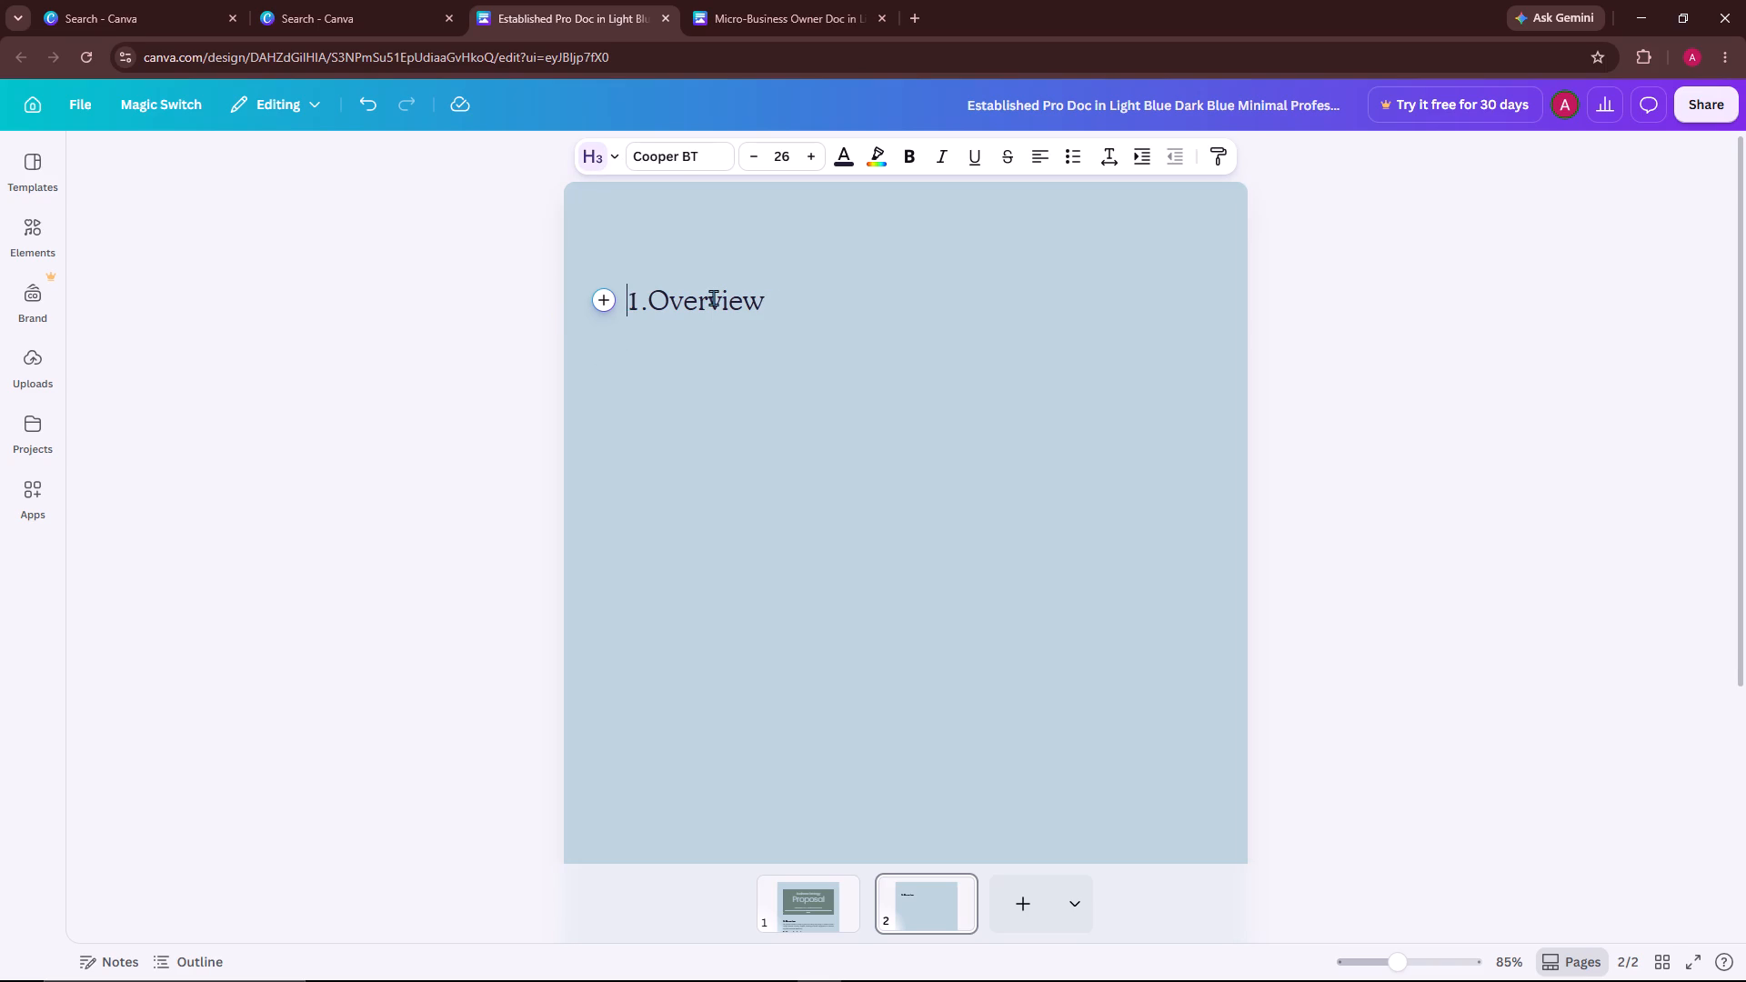
{"action": "key", "text": "BackSpace"}
{"action": "key", "text": "BackSpace"}
{"action": "key", "text": "BackSpace"}
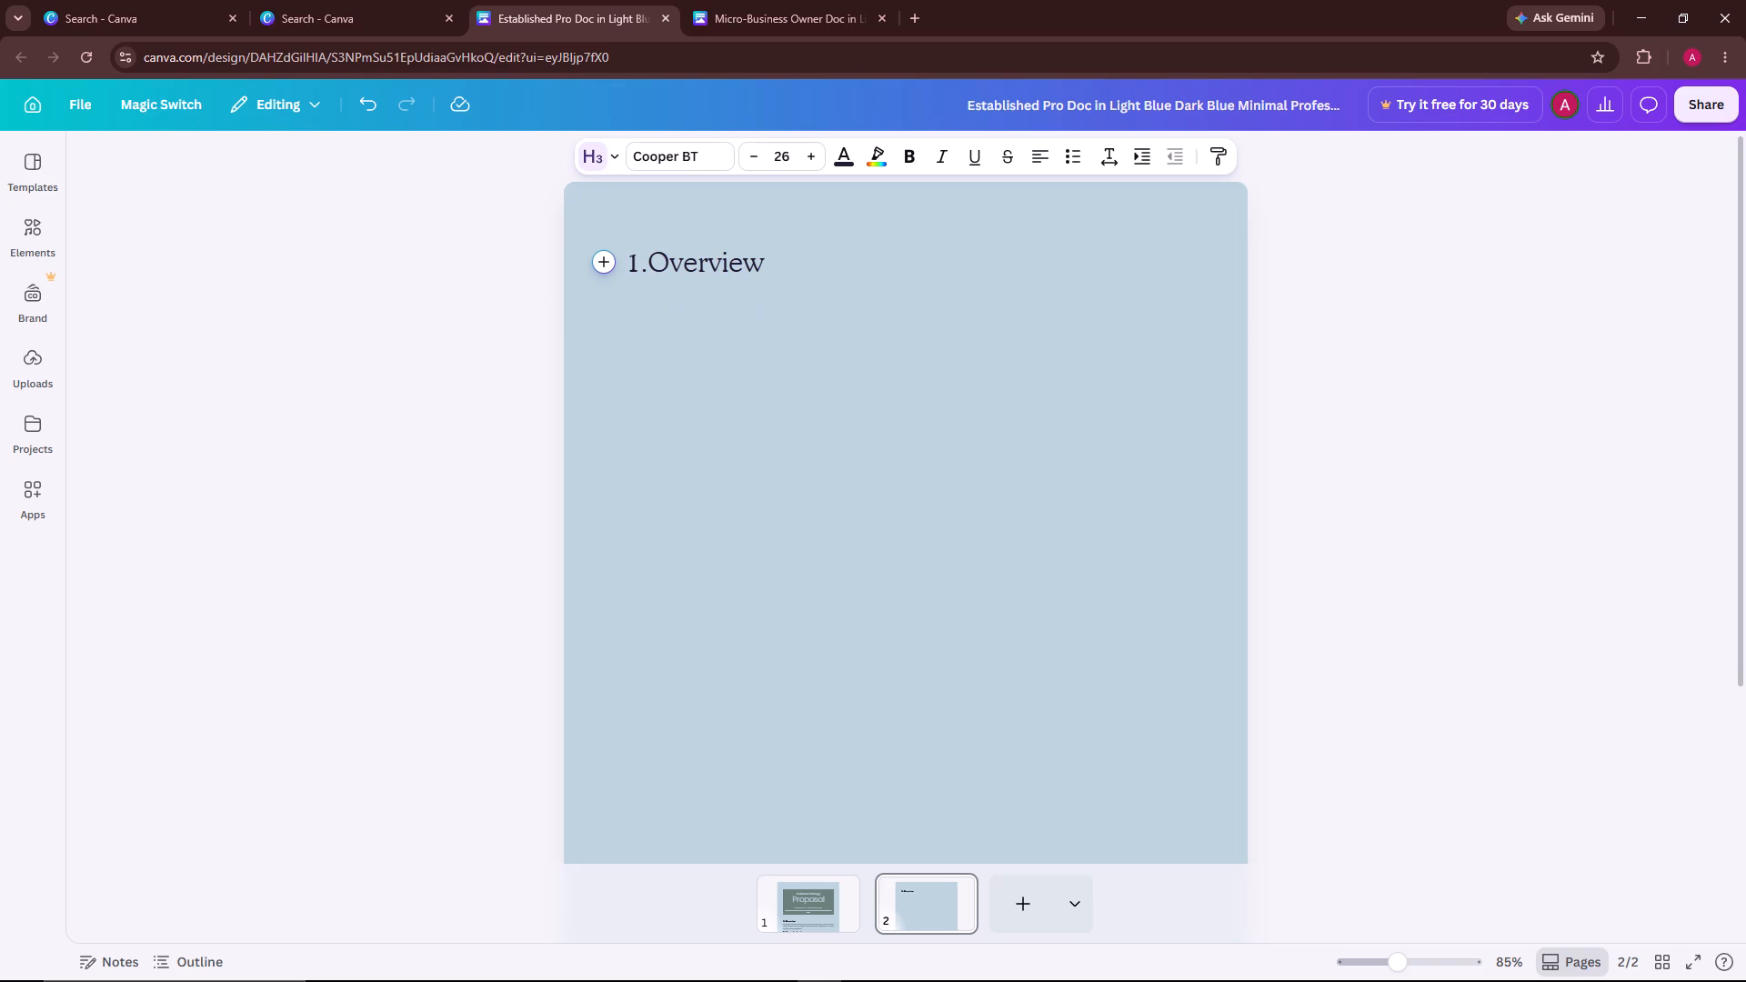
{"action": "key", "text": "BackSpace"}
{"action": "key", "text": "BackSpace"}
Replace the 1.Overview heading on page 2 with "5.our vision".
{"action": "left_click", "coordinate": [787, 268]}
{"action": "key", "text": "BackSpace"}
{"action": "key", "text": "BackSpace"}
{"action": "key", "text": "BackSpace"}
{"action": "key", "text": "BackSpace"}
{"action": "key", "text": "BackSpace"}
{"action": "key", "text": "BackSpace"}
{"action": "key", "text": "BackSpace"}
{"action": "key", "text": "BackSpace"}
{"action": "key", "text": "BackSpace"}
{"action": "key", "text": "BackSpace"}
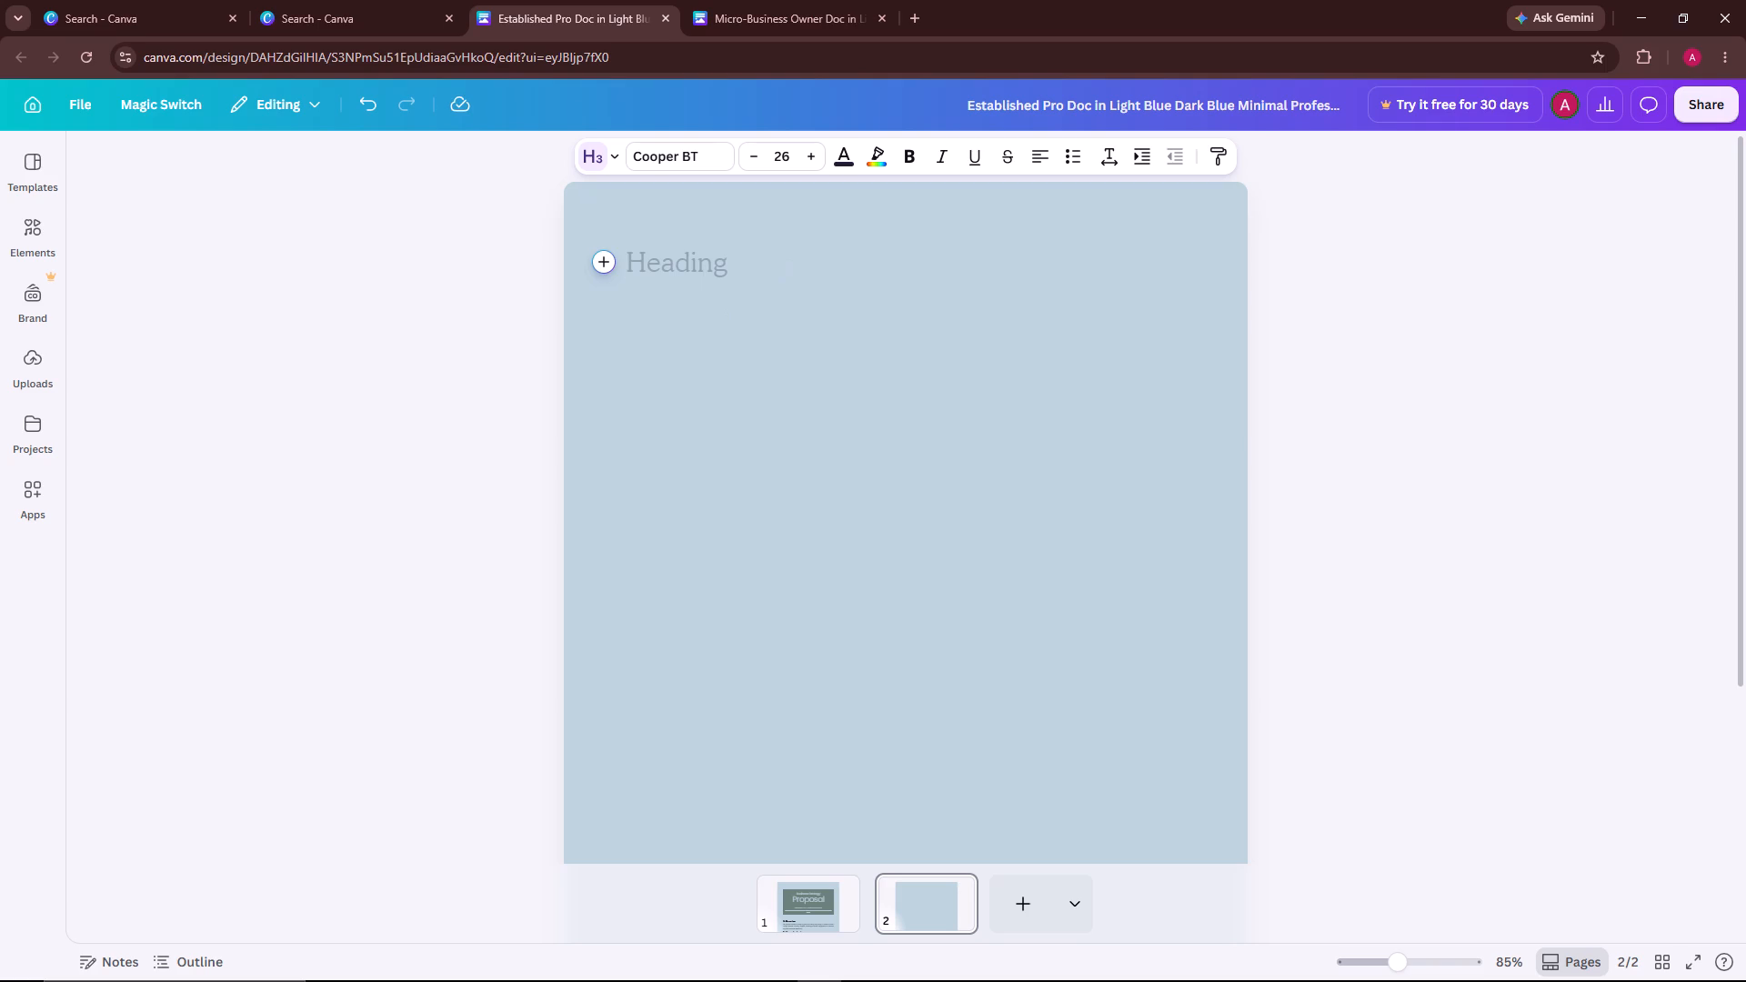
{"action": "type", "text": "5."}
{"action": "type", "text": "our"}
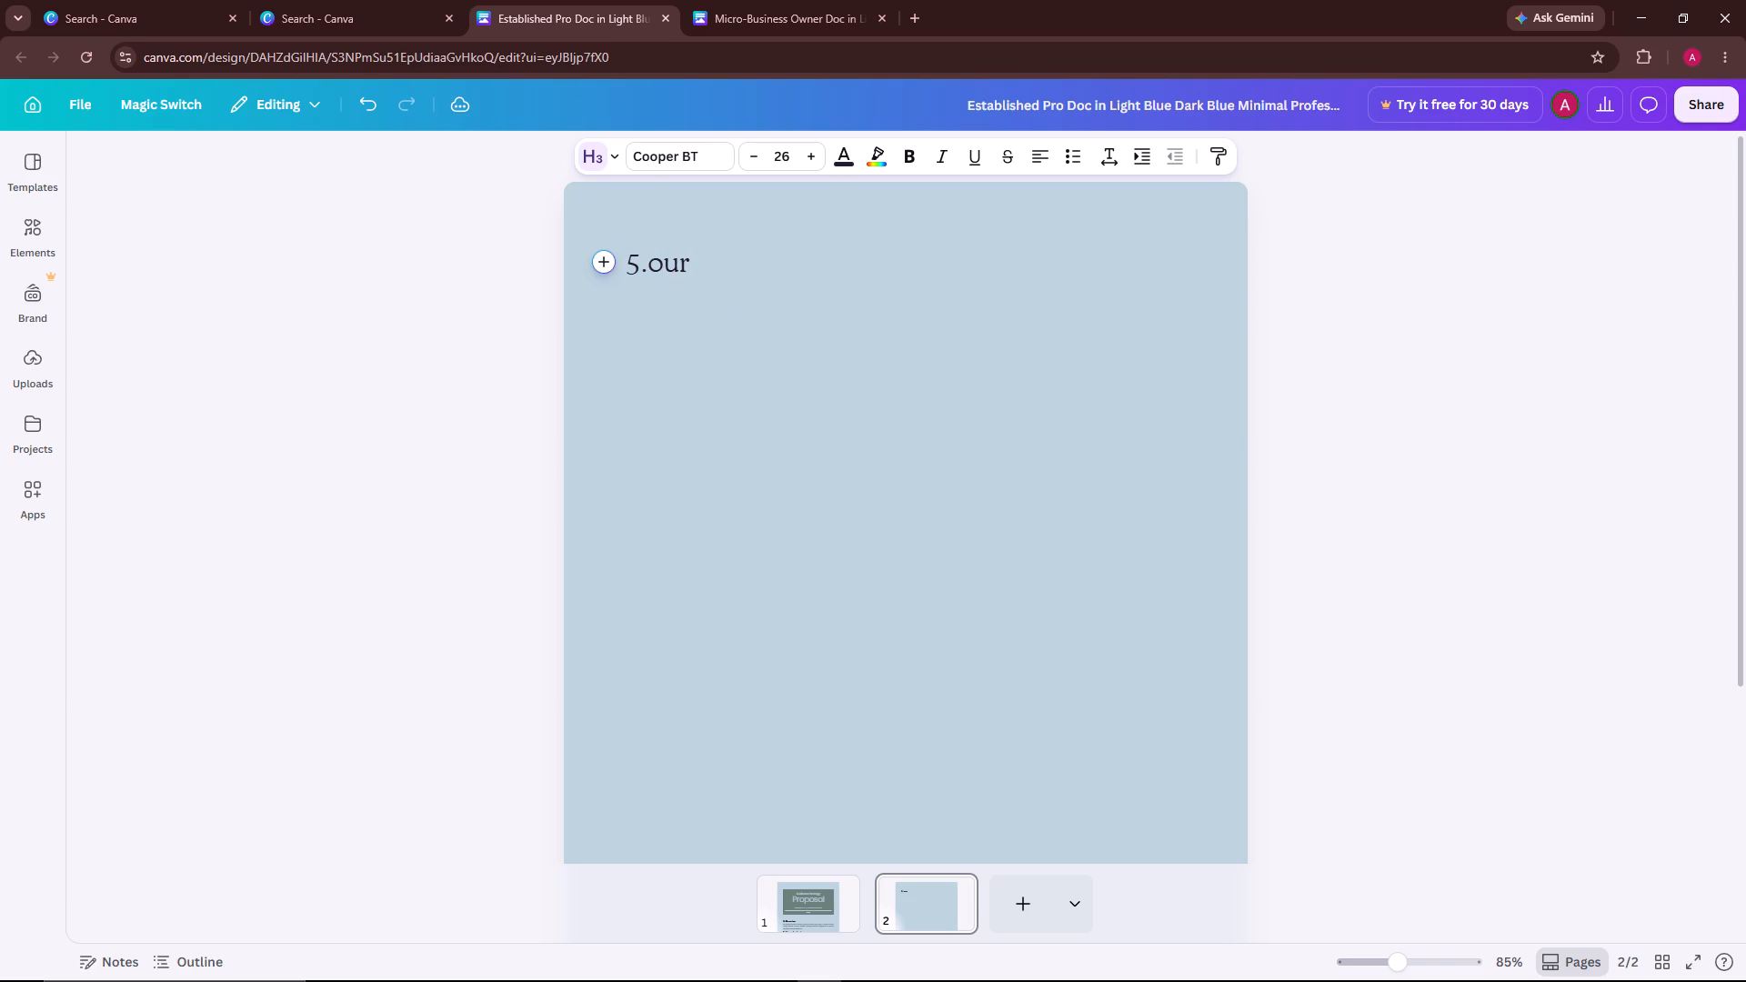
{"action": "key", "text": "space"}
{"action": "type", "text": "vision"}
Start a body line under the page 2 heading with "To build a trusted and recognizable brand".
{"action": "key", "text": "Return"}
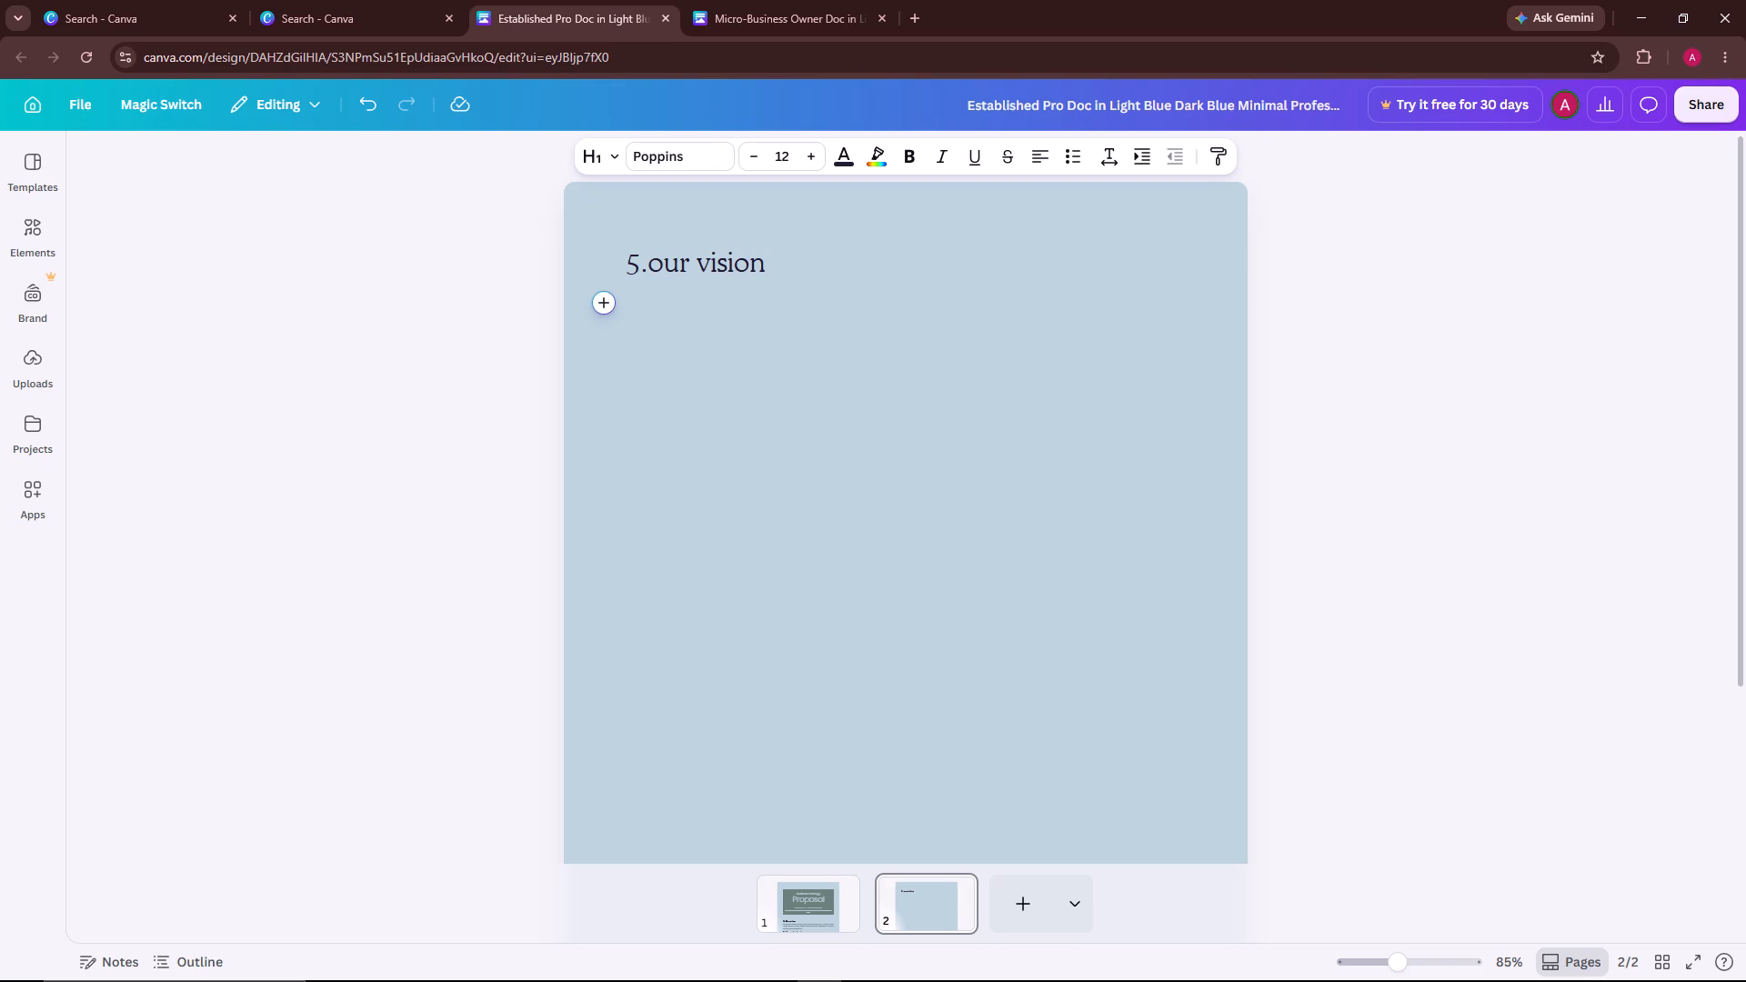
{"action": "key", "text": "t"}
{"action": "key", "text": "o"}
{"action": "key", "text": "space"}
{"action": "type", "text": "build"}
{"action": "key", "text": "space"}
{"action": "type", "text": "a"}
{"action": "key", "text": "space"}
{"action": "type", "text": "trusted and"}
{"action": "key", "text": "space"}
{"action": "type", "text": "recog"}
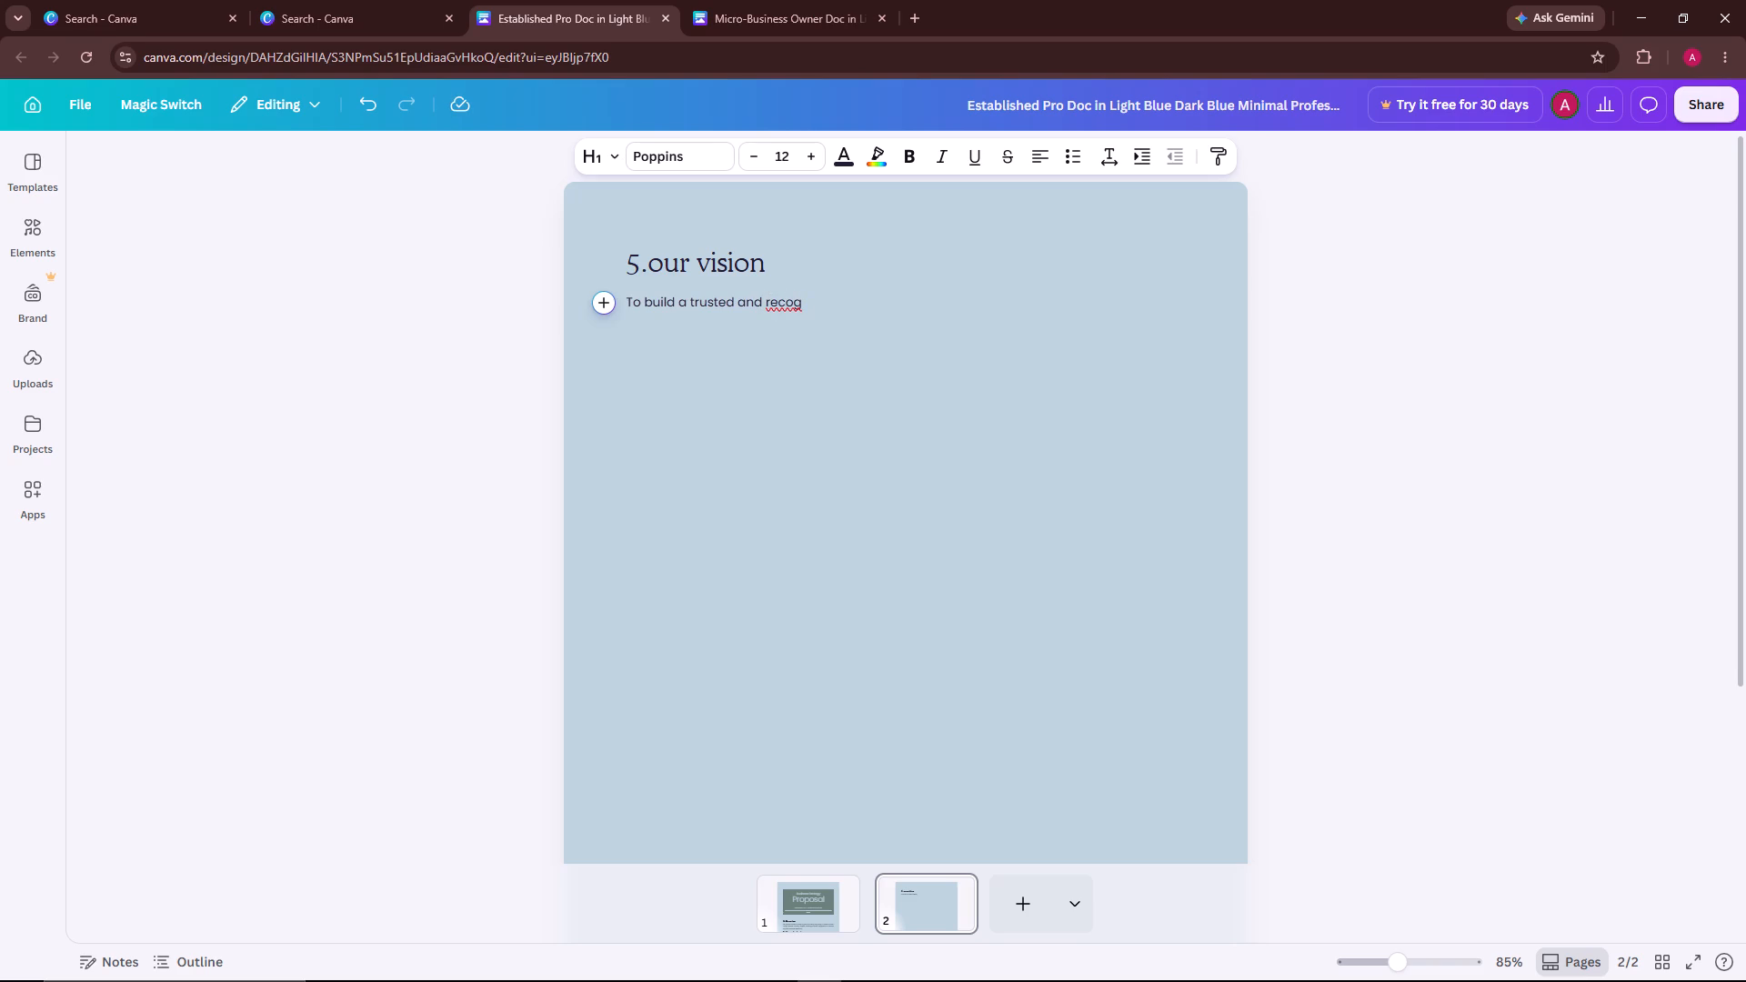
{"action": "type", "text": "ni"}
{"action": "type", "text": "zable"}
{"action": "key", "text": "space"}
{"action": "type", "text": "brand"}
{"action": "key", "text": "space"}
Continue the vision sentence with "thatdelivers quality,creats value,and devallops".
{"action": "type", "text": "that"}
{"action": "type", "text": "delivers"}
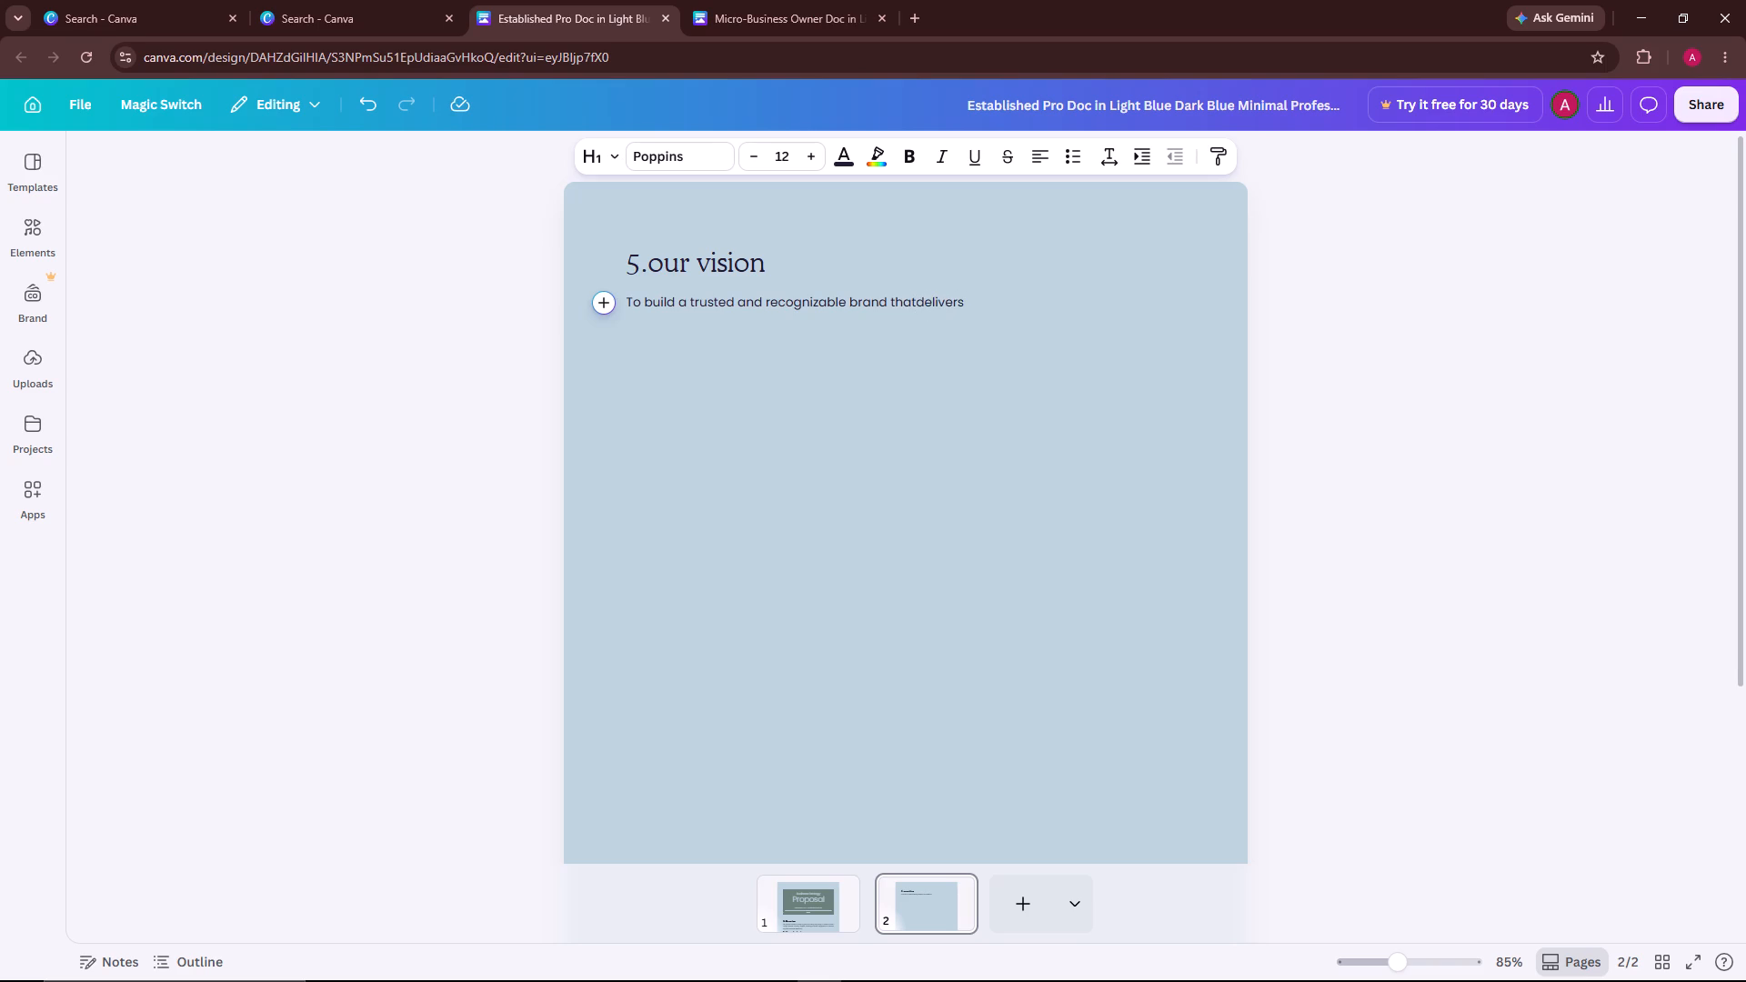
{"action": "key", "text": "space"}
{"action": "type", "text": "quality"}
{"action": "key", "text": "comma"}
{"action": "type", "text": "creats"}
{"action": "key", "text": "space"}
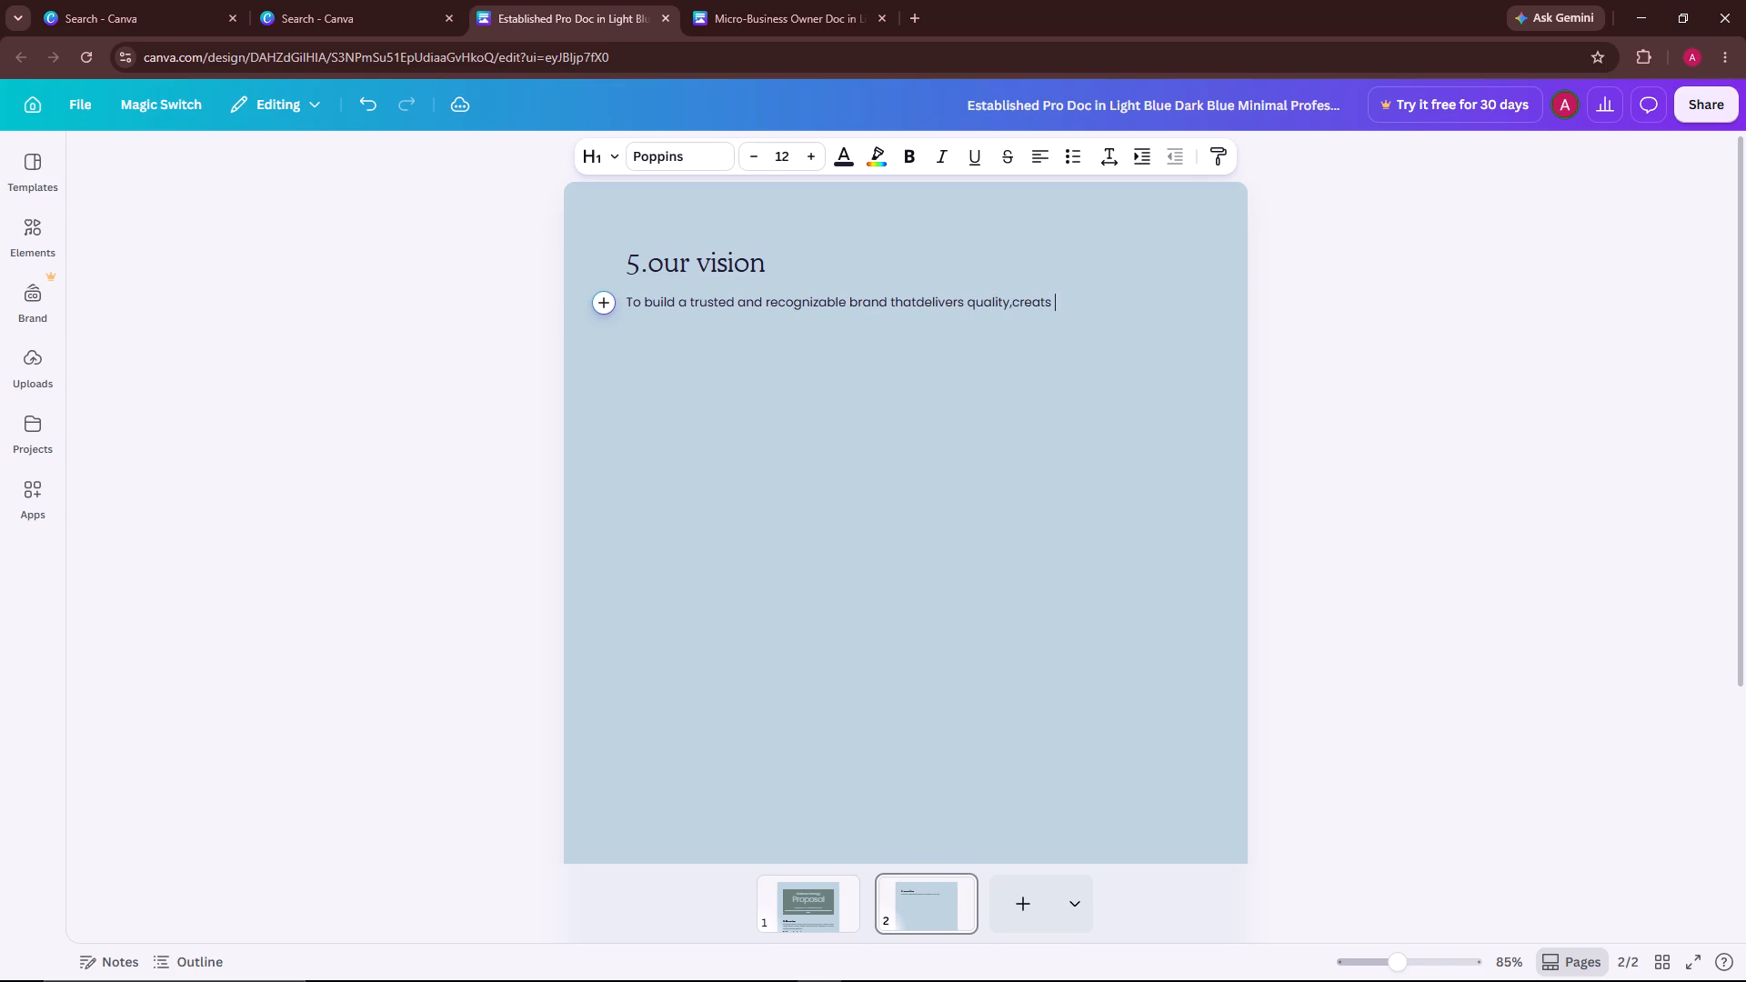
{"action": "type", "text": "value"}
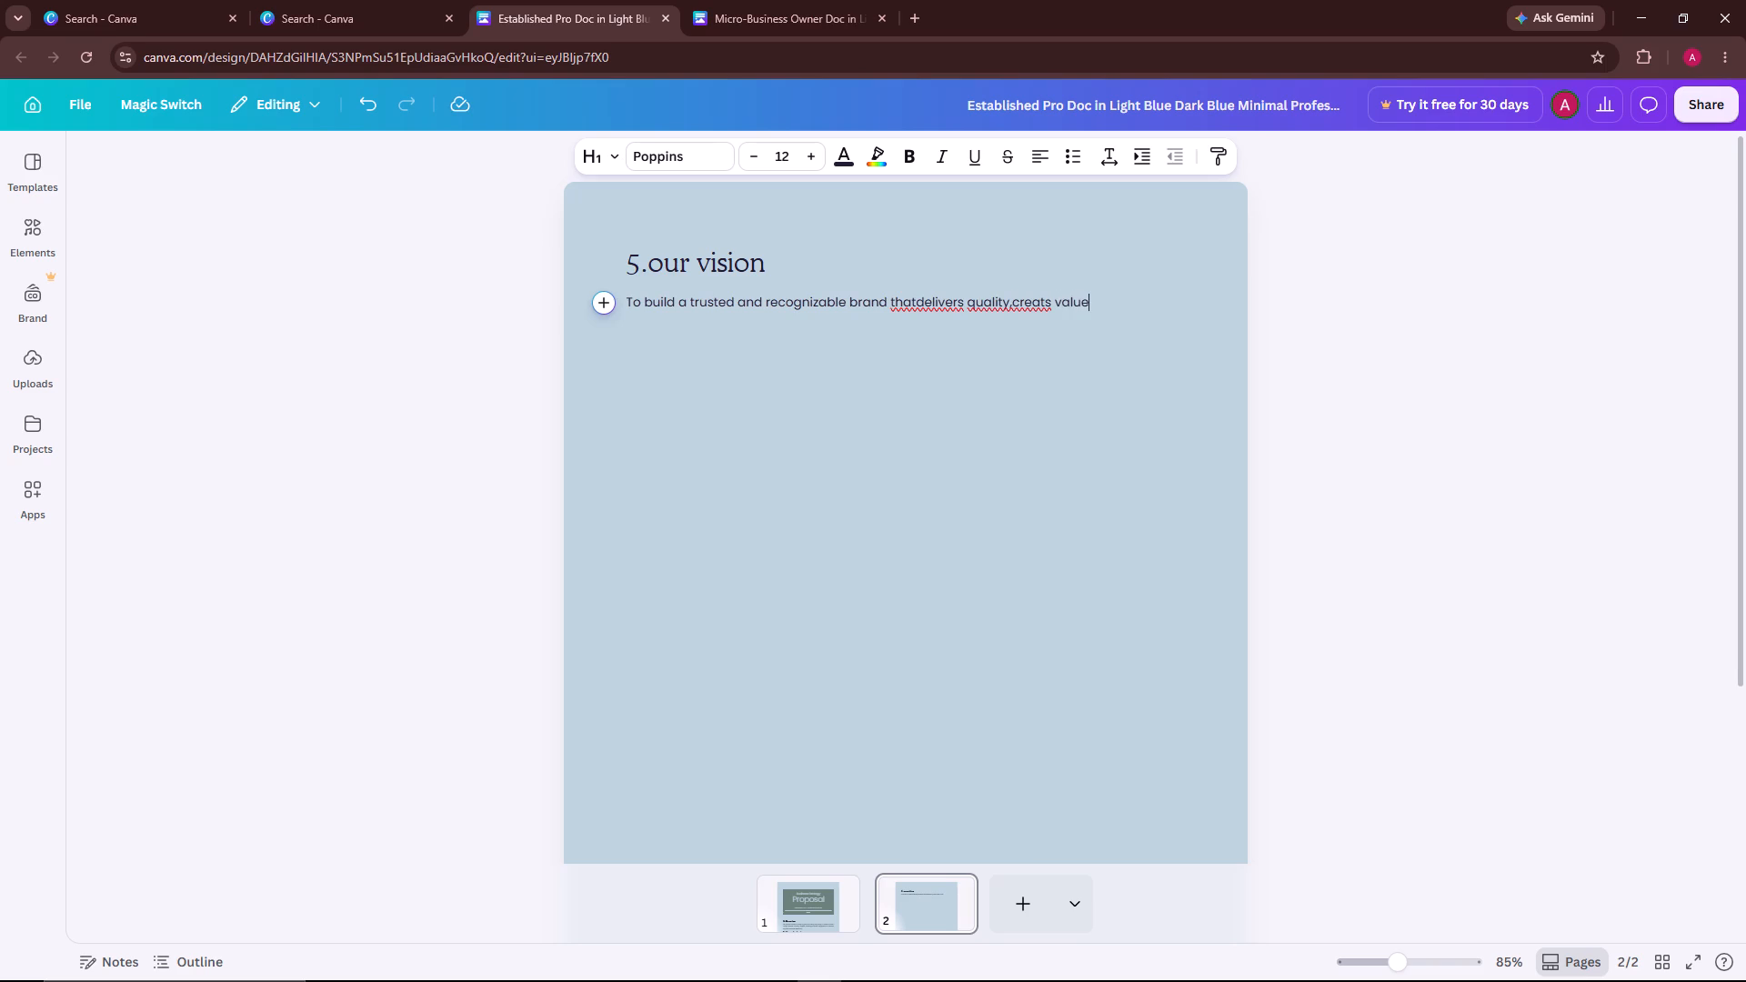
{"action": "key", "text": "comma"}
{"action": "type", "text": "and"}
{"action": "key", "text": "space"}
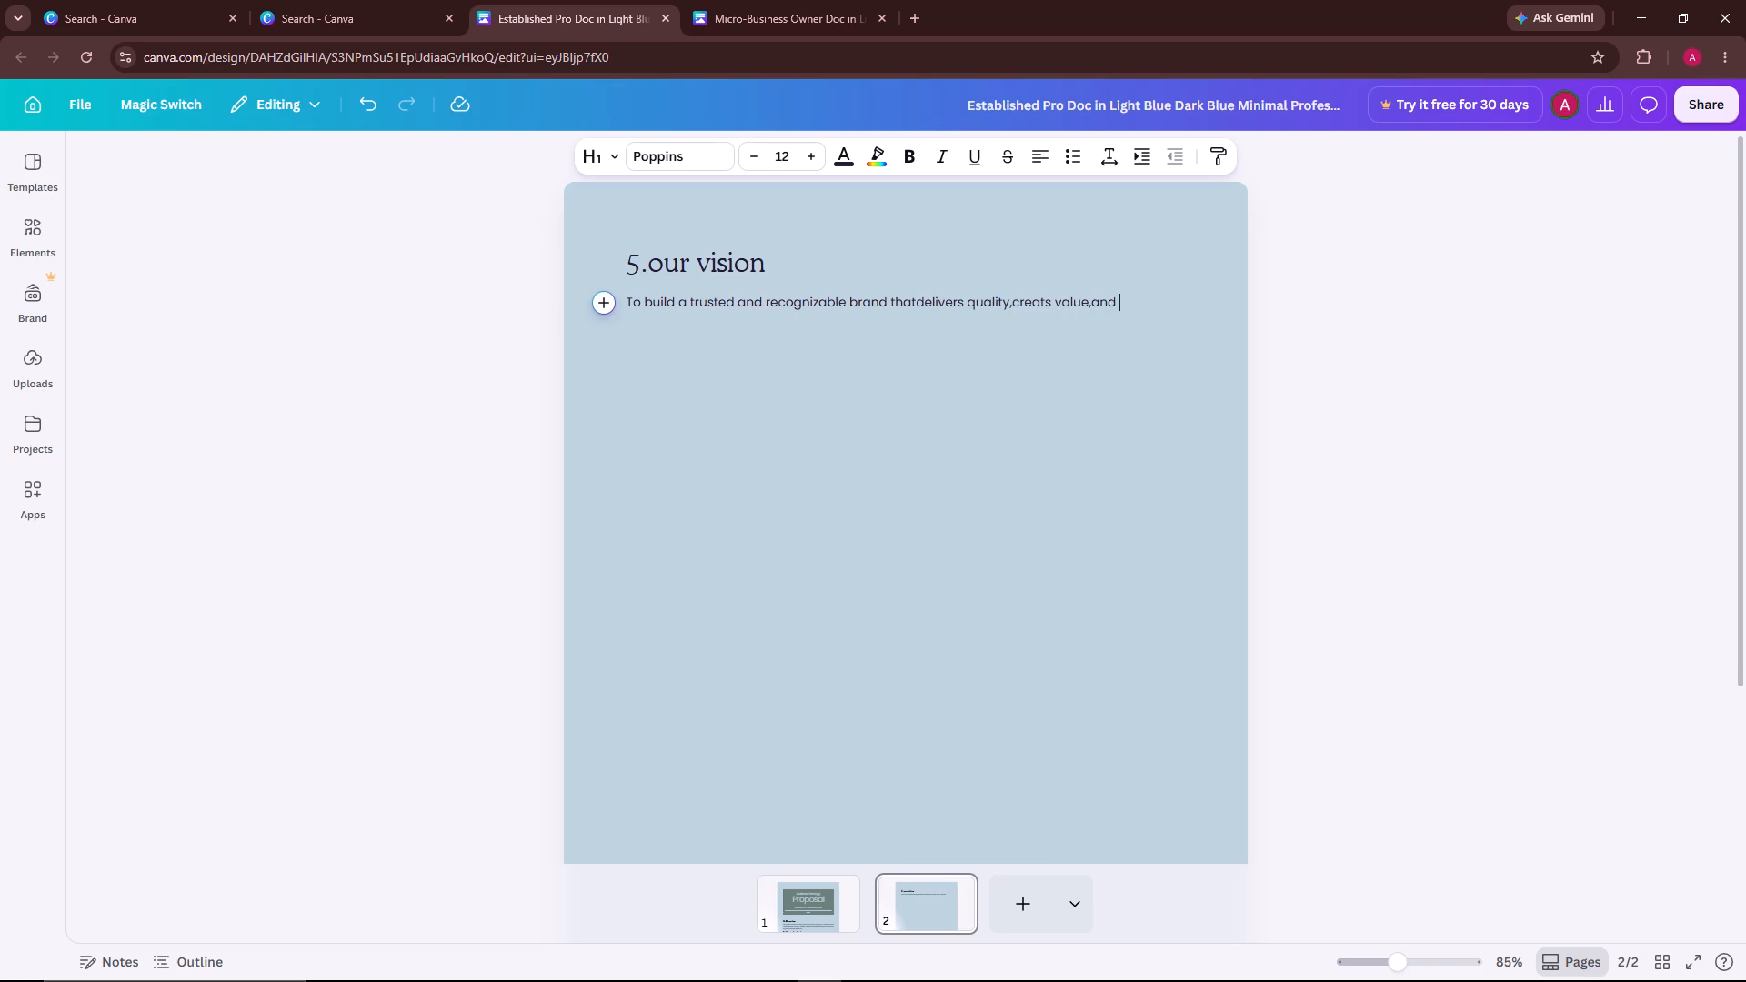
{"action": "type", "text": "de"}
{"action": "type", "text": "vallops"}
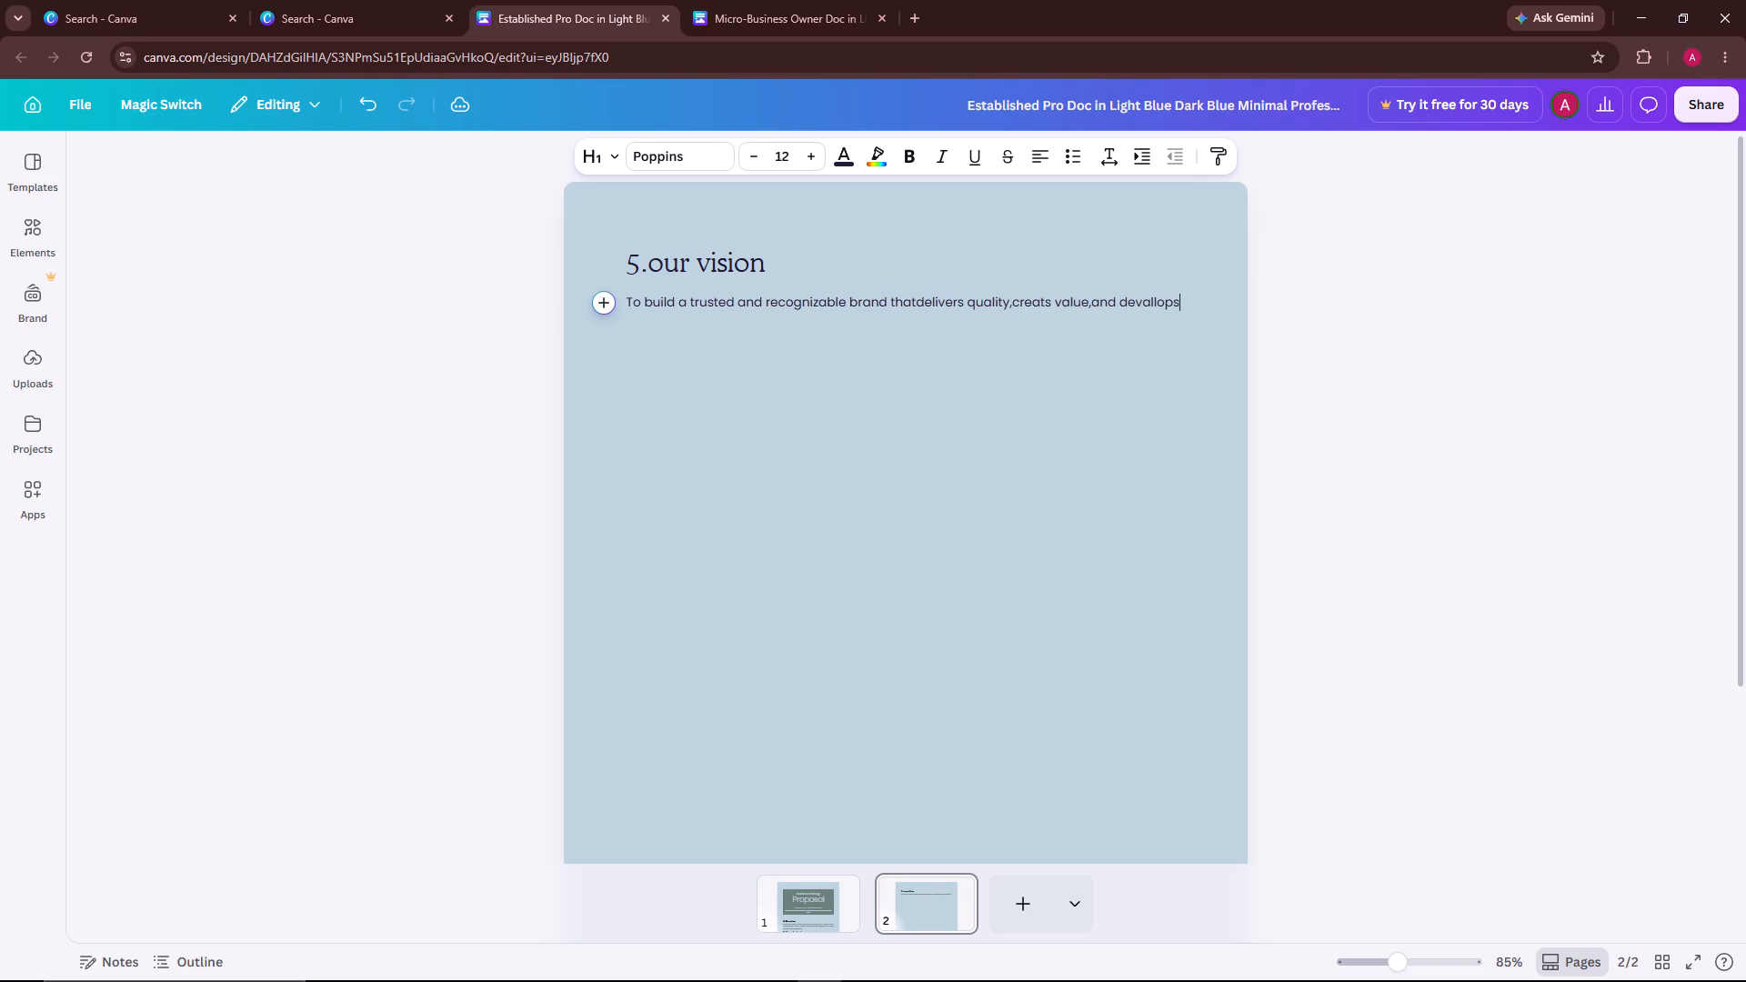
{"action": "key", "text": "space"}
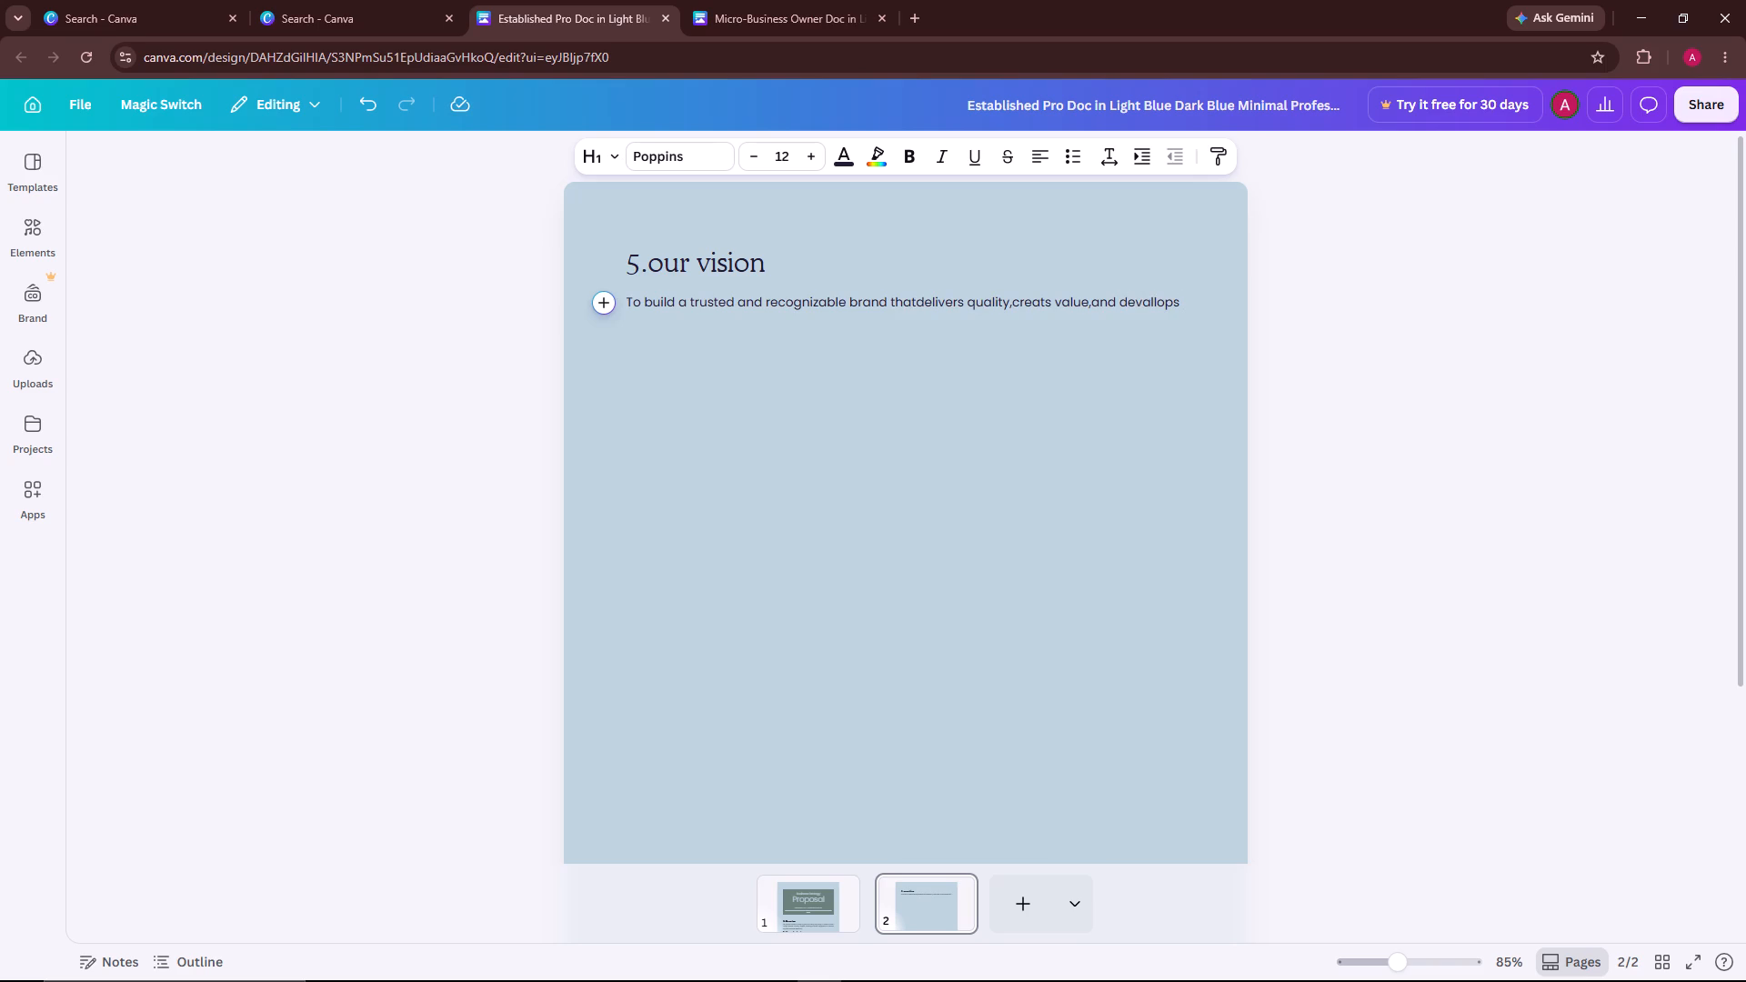
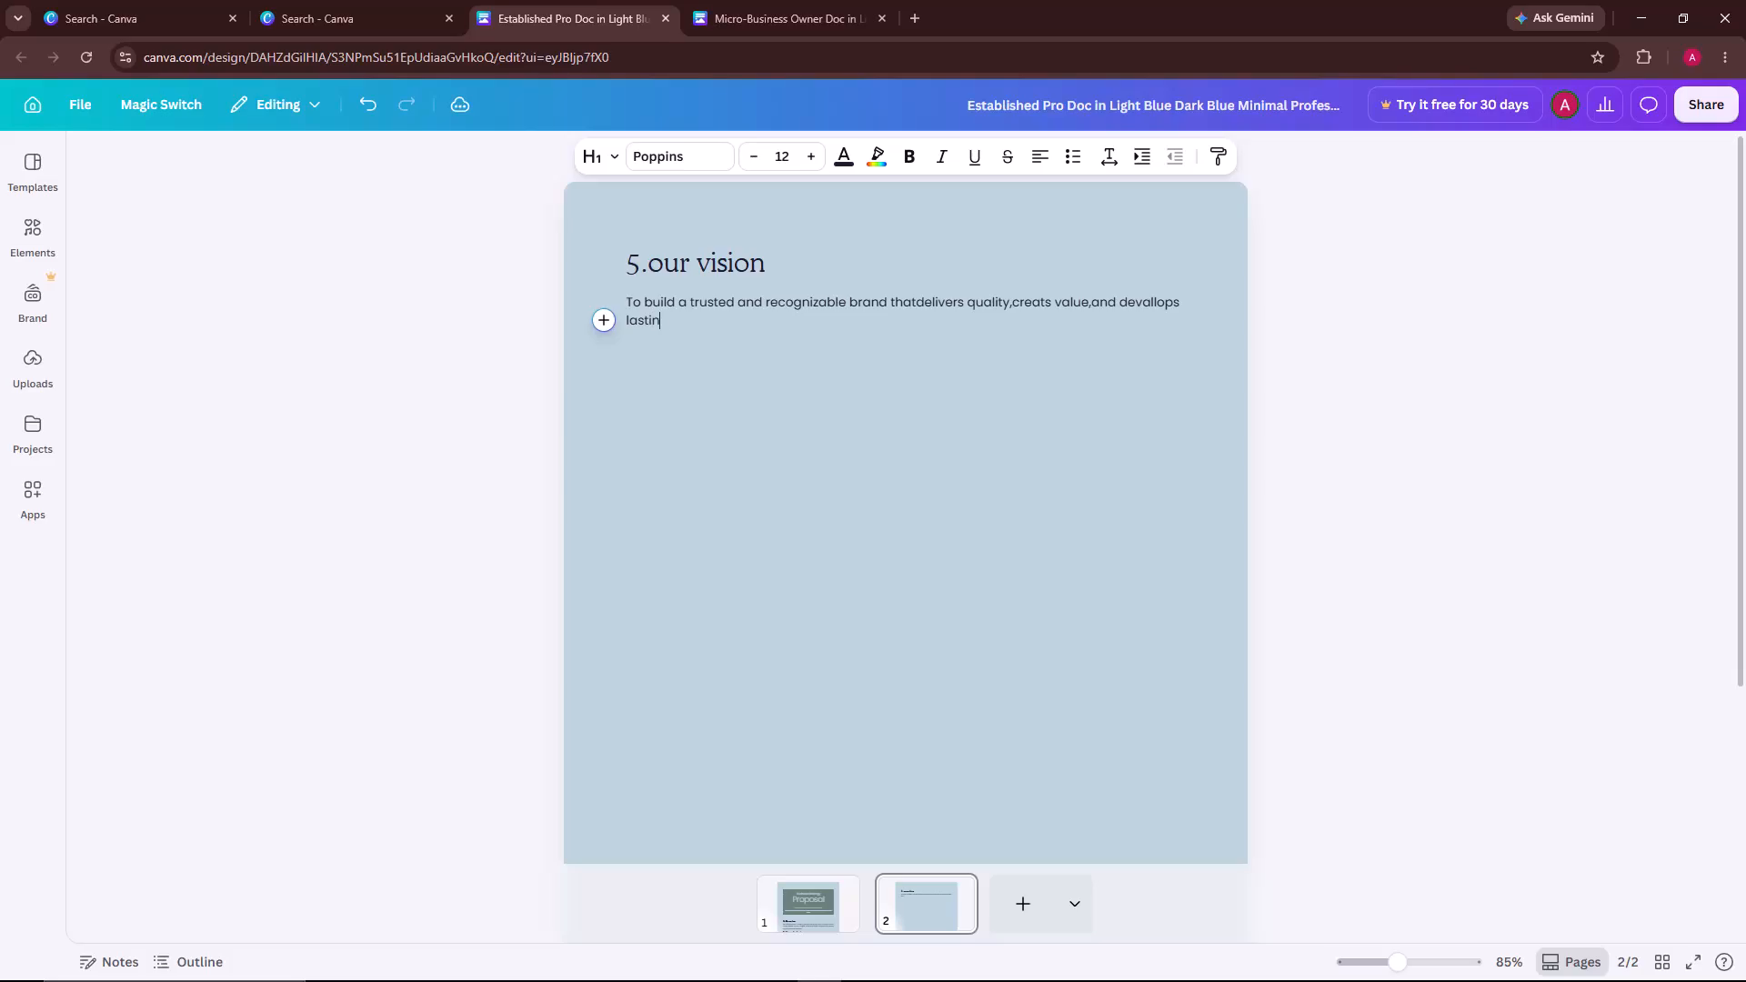
Finish the vision sentence on page 2 after "lasting" with "relationship with customers.".
{"action": "key", "text": "space"}
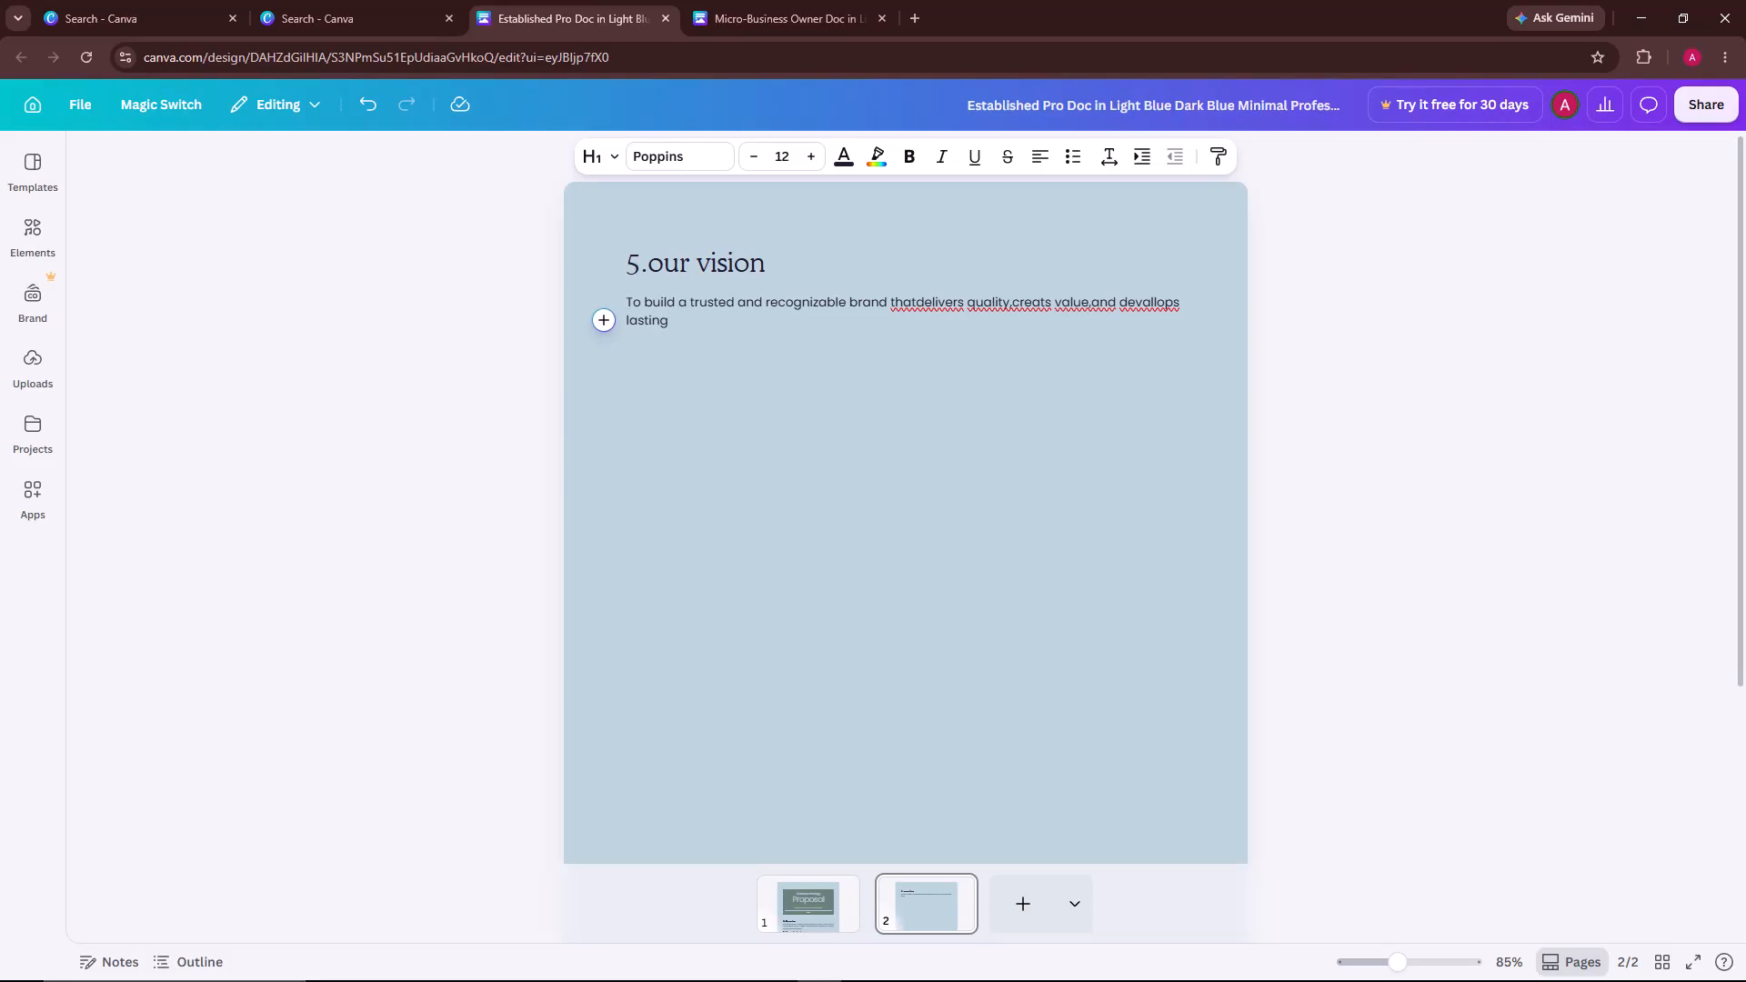
{"action": "type", "text": "relatio"}
{"action": "key", "text": "n"}
{"action": "type", "text": "ship with"}
{"action": "key", "text": "space"}
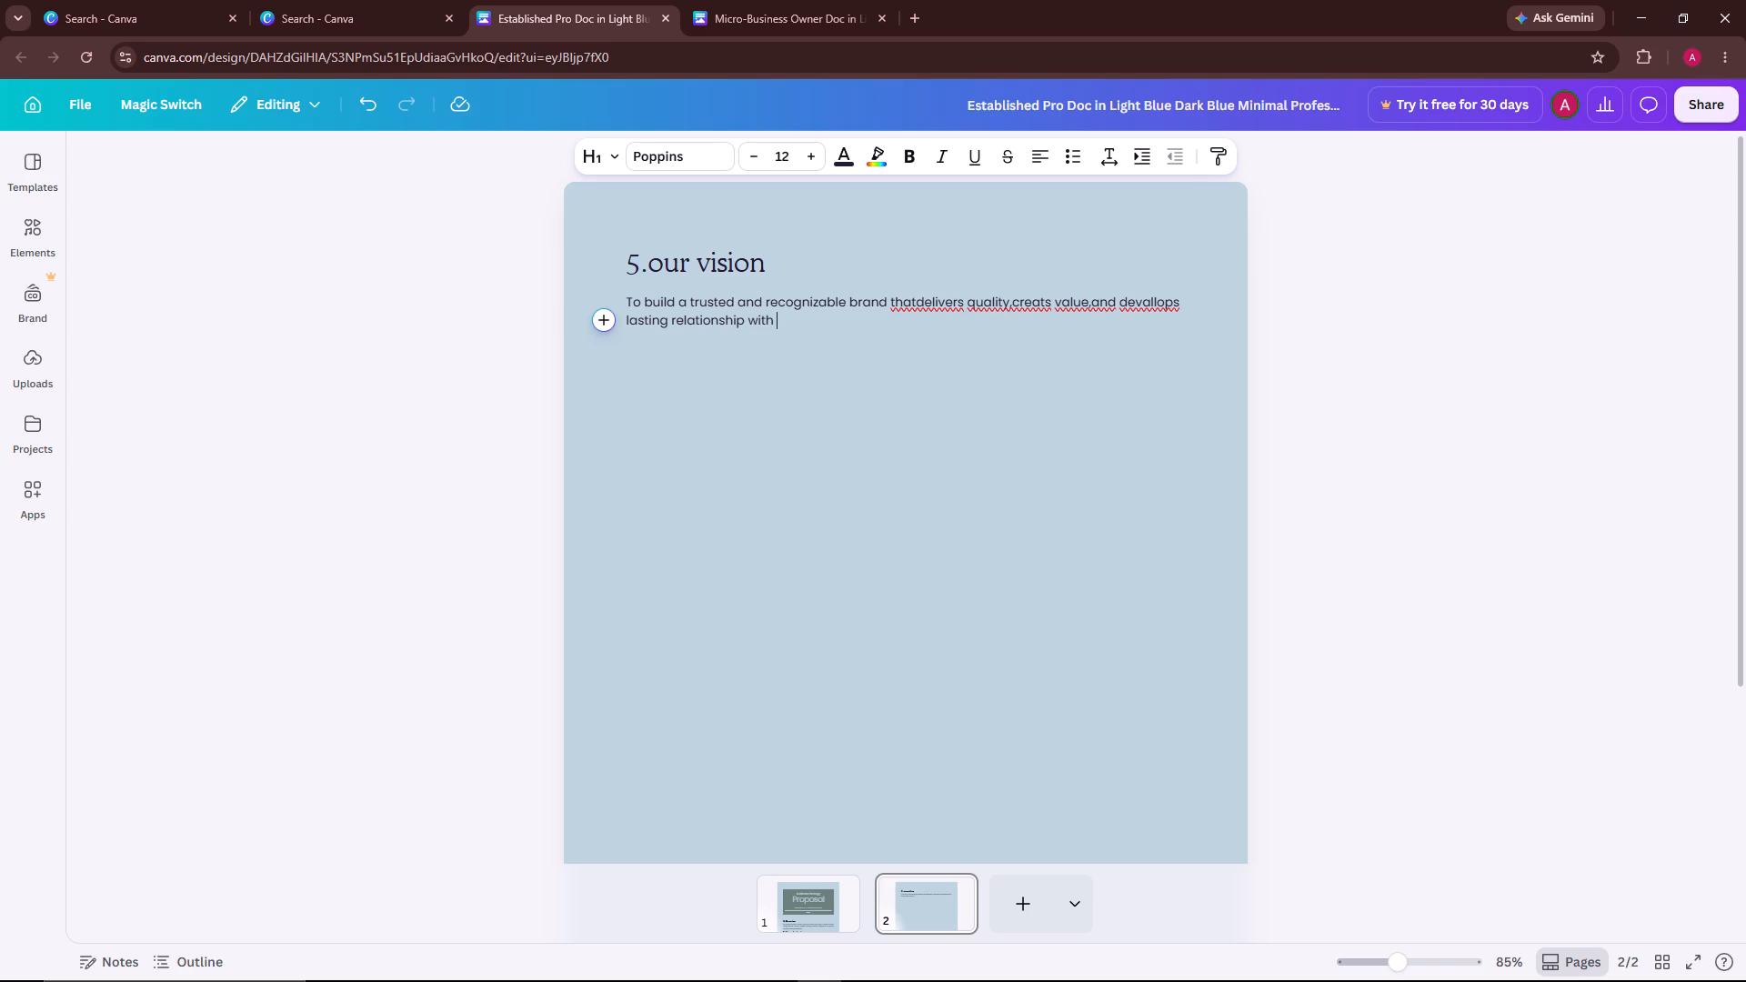
{"action": "type", "text": "customer"}
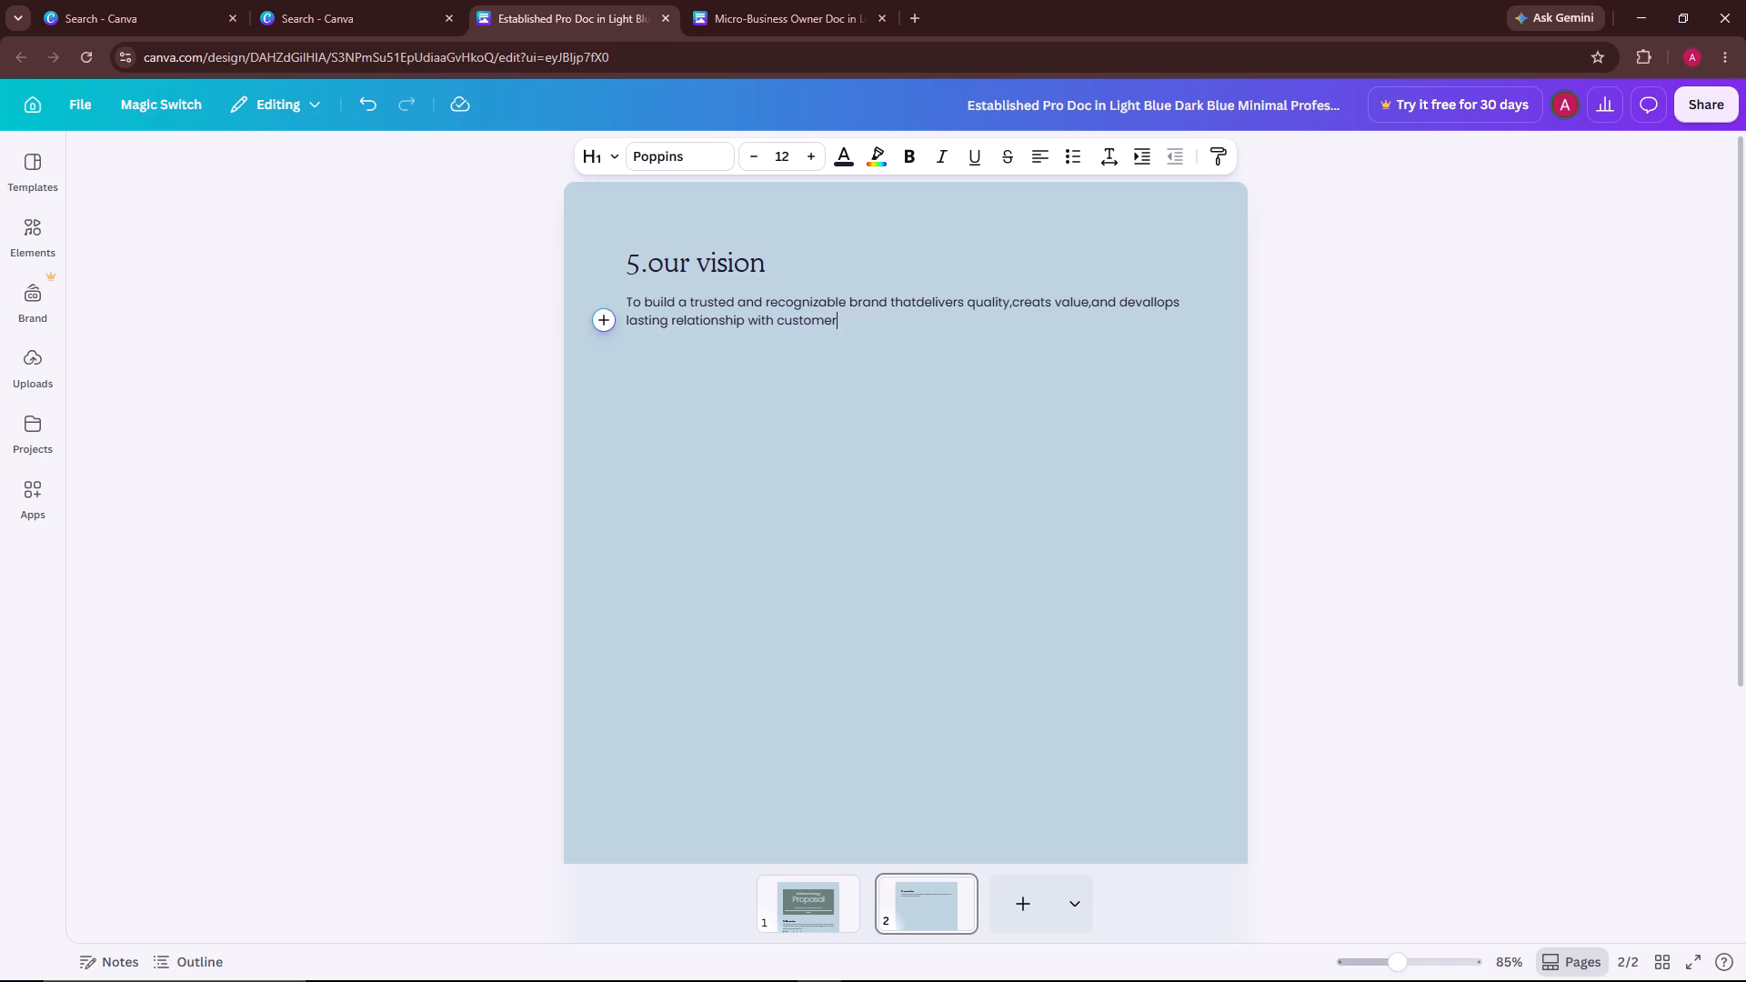
{"action": "key", "text": "s"}
{"action": "key", "text": "period"}
Start a new paragraph below the vision sentence with "we belve that".
{"action": "key", "text": "Return"}
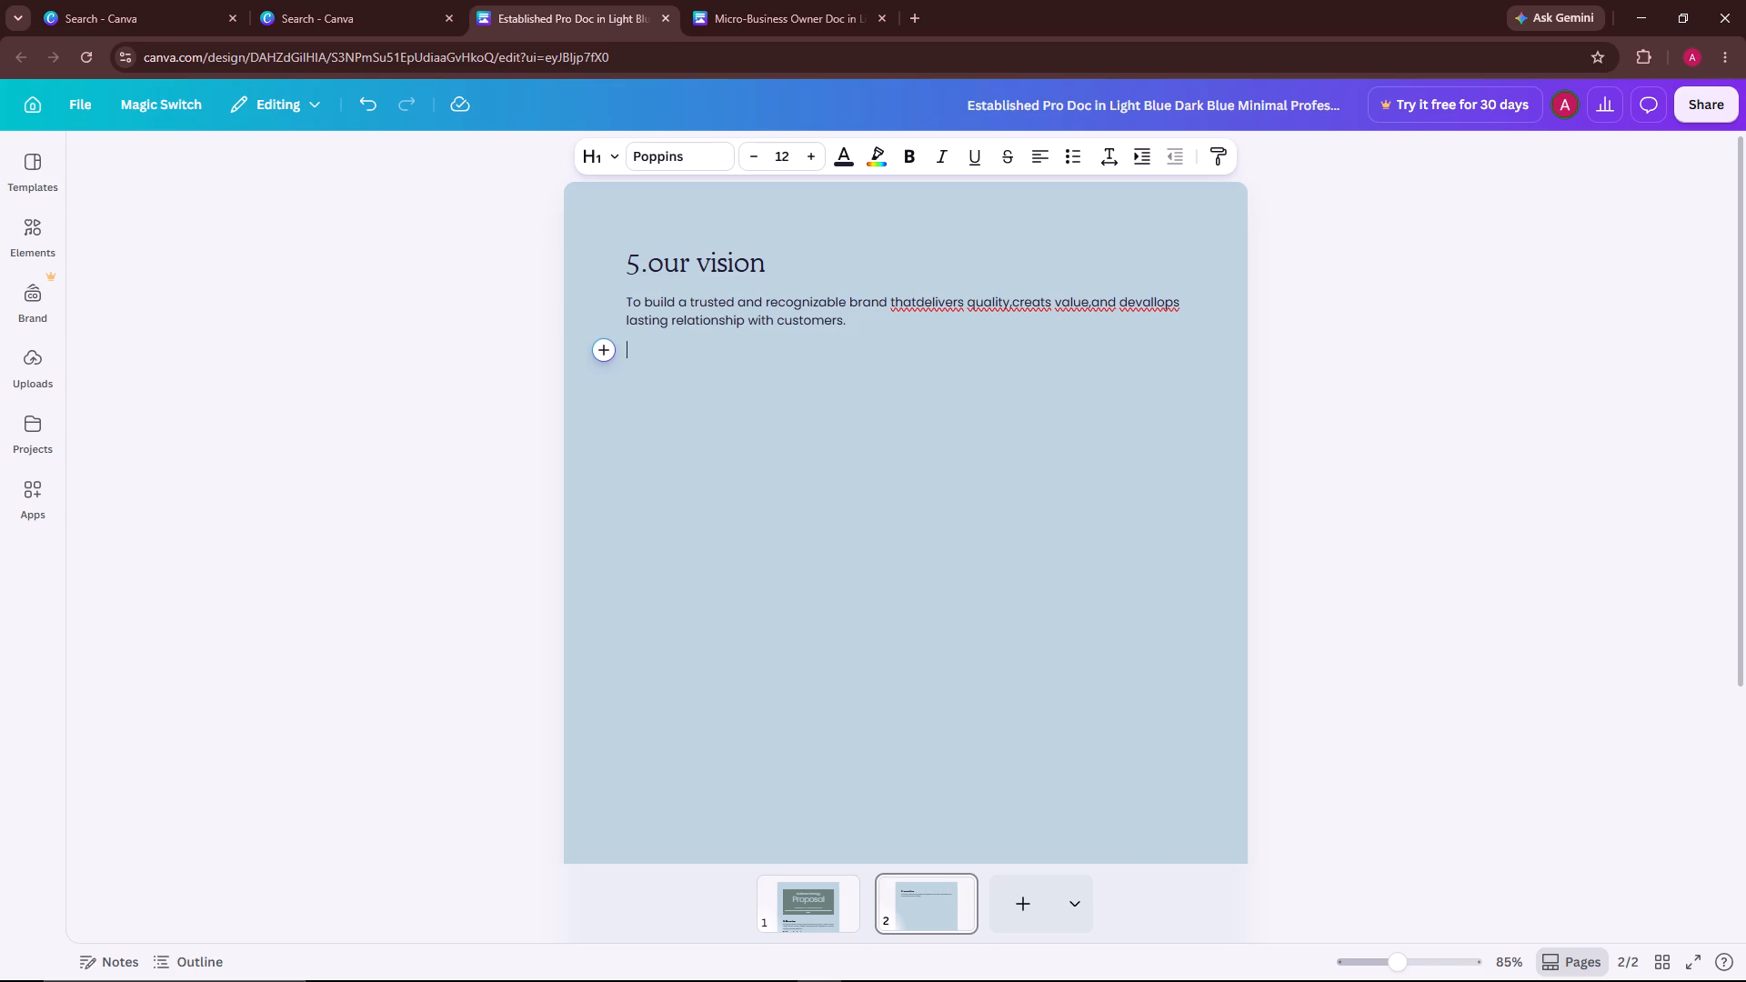
{"action": "type", "text": "we"}
{"action": "key", "text": "space"}
{"action": "type", "text": "bwlif"}
{"action": "key", "text": "BackSpace"}
{"action": "key", "text": "BackSpace"}
{"action": "key", "text": "BackSpace"}
{"action": "key", "text": "BackSpace"}
{"action": "key", "text": "e"}
{"action": "type", "text": "li"}
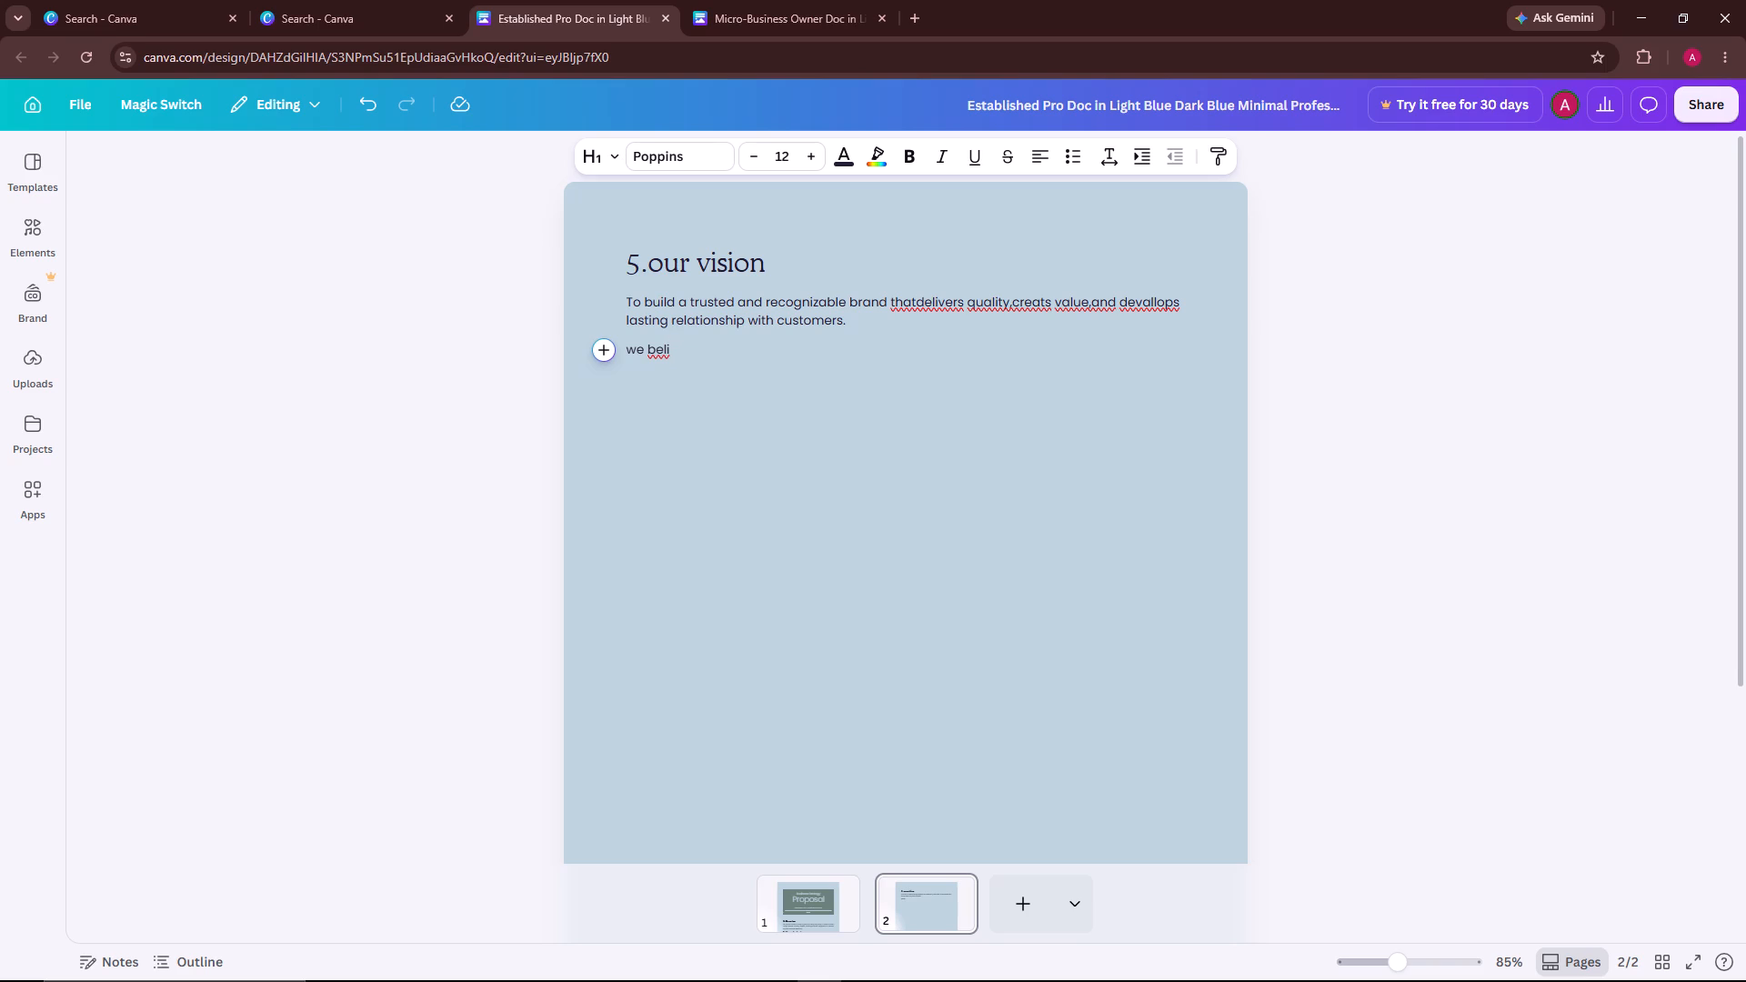
{"action": "key", "text": "BackSpace"}
{"action": "type", "text": "ve"}
{"action": "key", "text": "space"}
{"action": "type", "text": "that"}
Continue the second vision paragraph with "successful business are".
{"action": "key", "text": "space"}
{"action": "type", "text": "succ"}
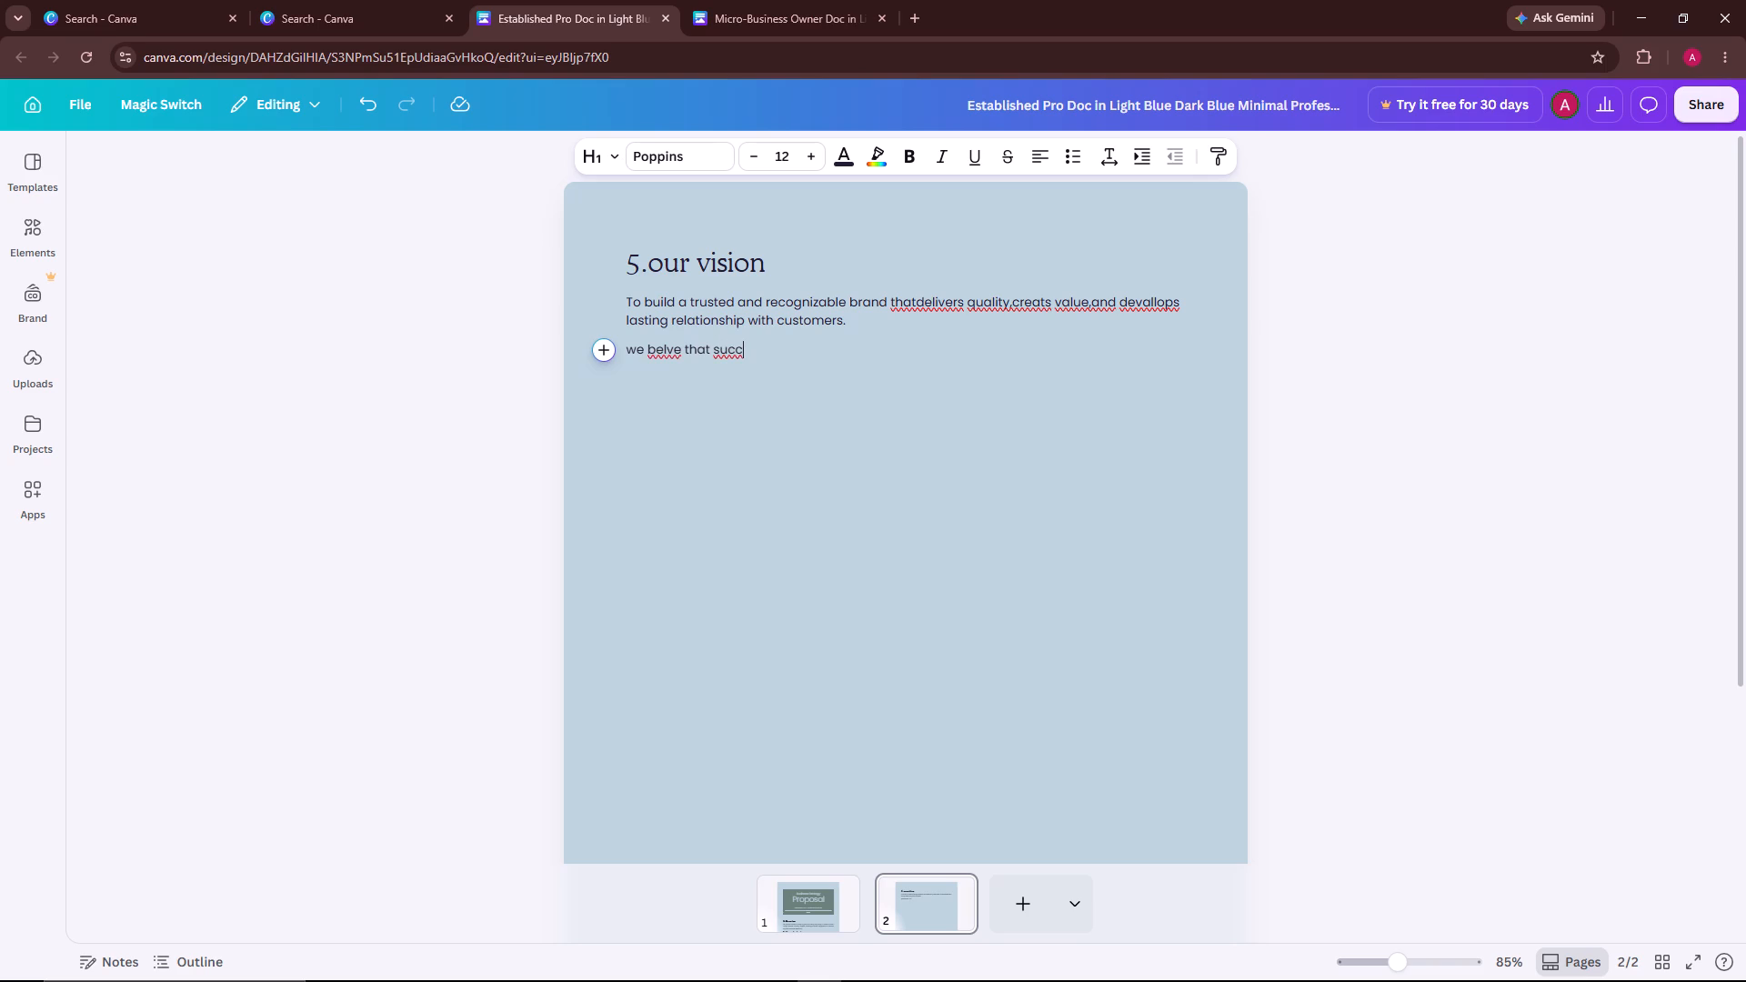
{"action": "key", "text": "e"}
{"action": "type", "text": "ss"}
{"action": "type", "text": "fu"}
{"action": "key", "text": "l"}
{"action": "key", "text": "space"}
{"action": "type", "text": "bu"}
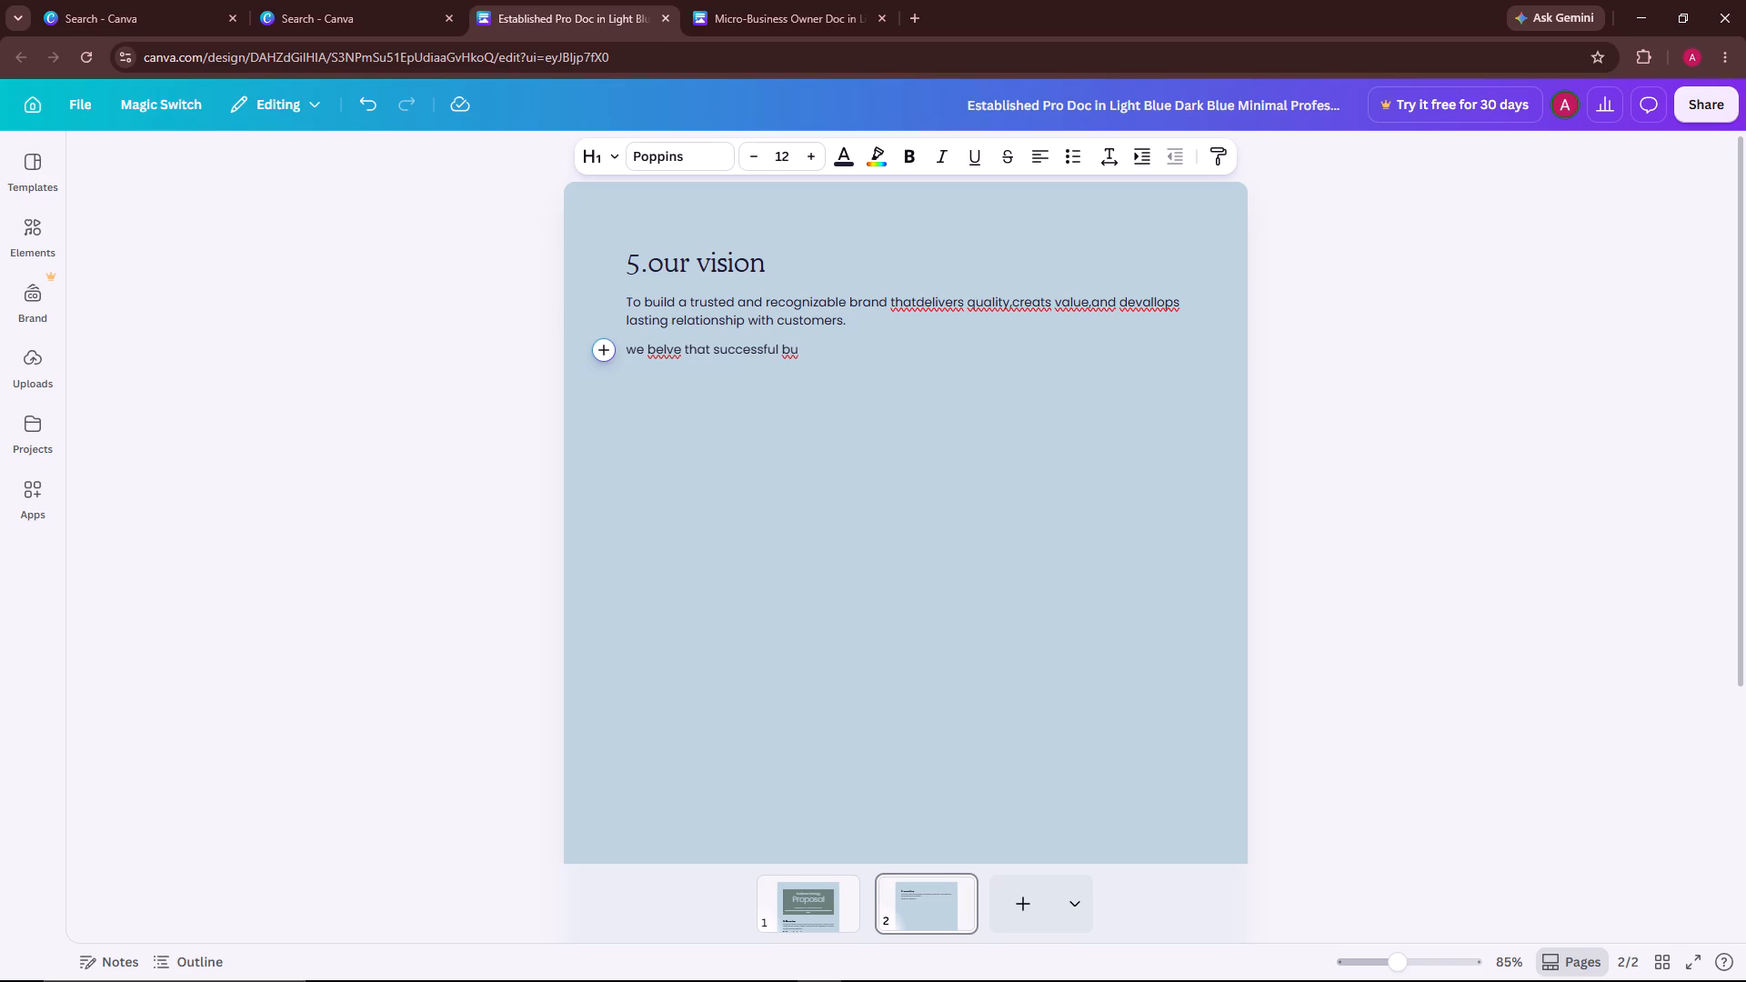
{"action": "type", "text": "siness"}
{"action": "key", "text": "space"}
{"action": "type", "text": "are"}
{"action": "key", "text": "space"}
Complete the second paragraph's opening statement with "not built ovwrnight".
{"action": "type", "text": "not"}
{"action": "key", "text": "space"}
{"action": "key", "text": "b"}
{"action": "key", "text": "u"}
{"action": "key", "text": "i"}
{"action": "type", "text": "lt"}
{"action": "key", "text": "space"}
{"action": "type", "text": "ovwrn"}
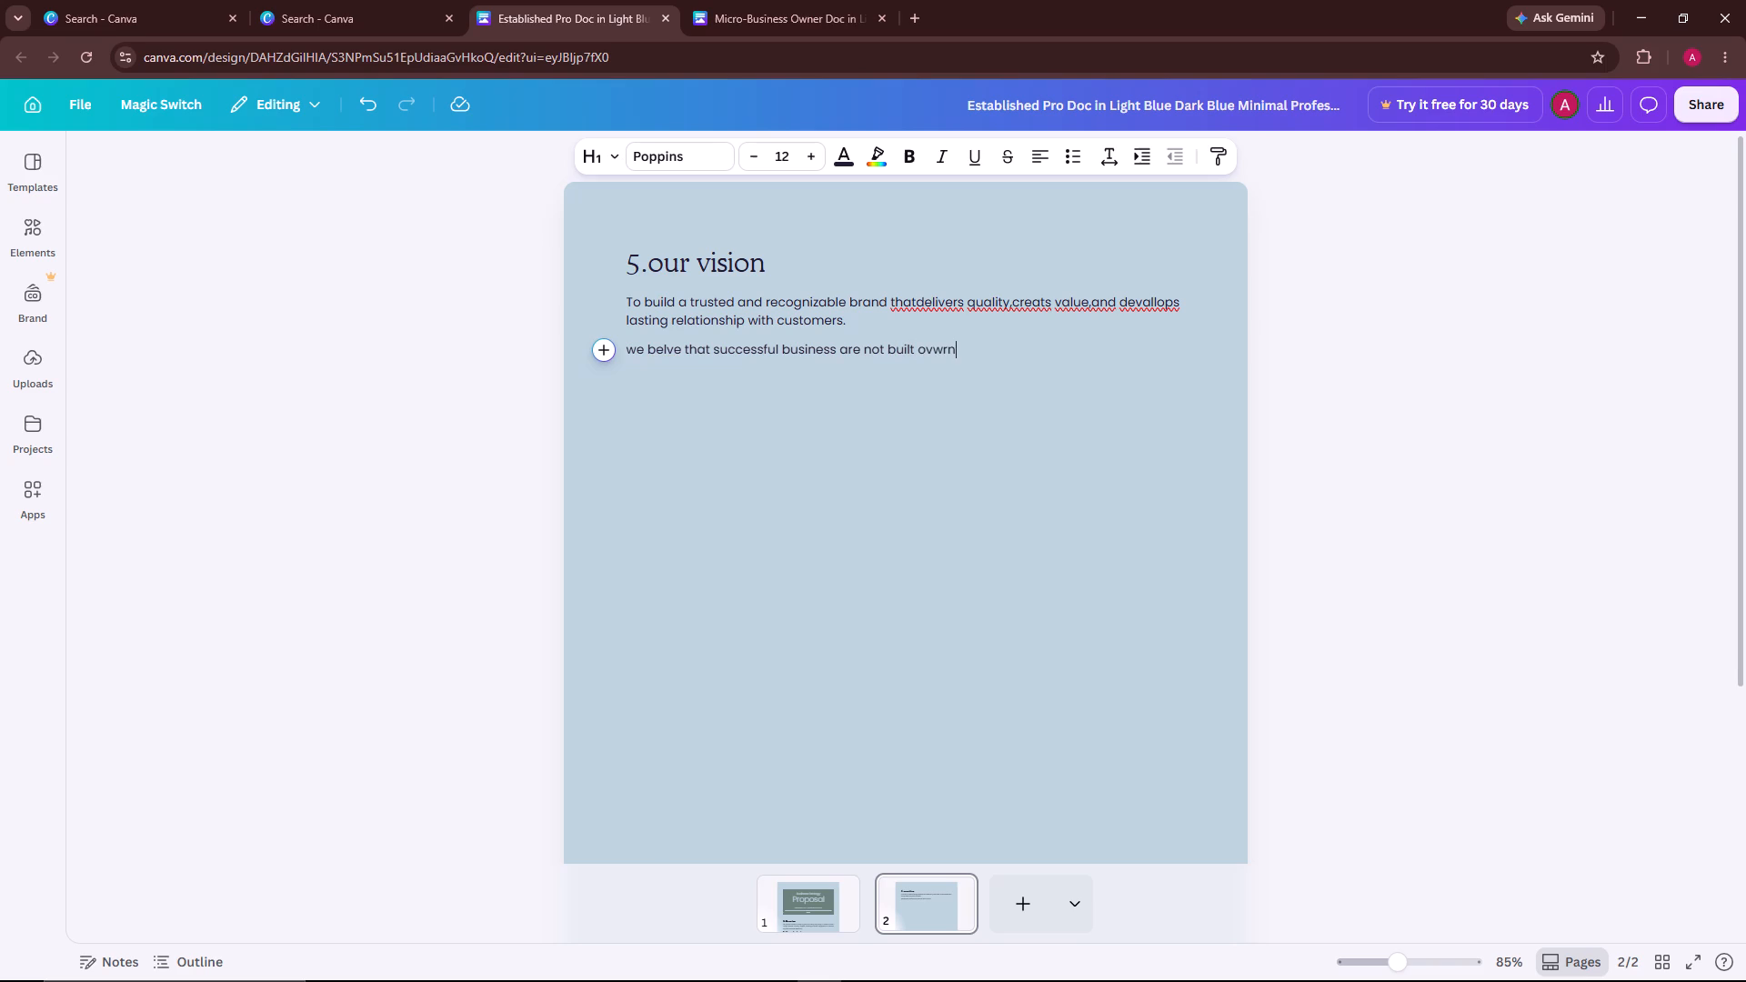
{"action": "type", "text": "ight"}
Continue the second vision paragraph on page 2 after "ovwrnight" with ".thaygrow through consistency,".
{"action": "type", "text": ".thay"}
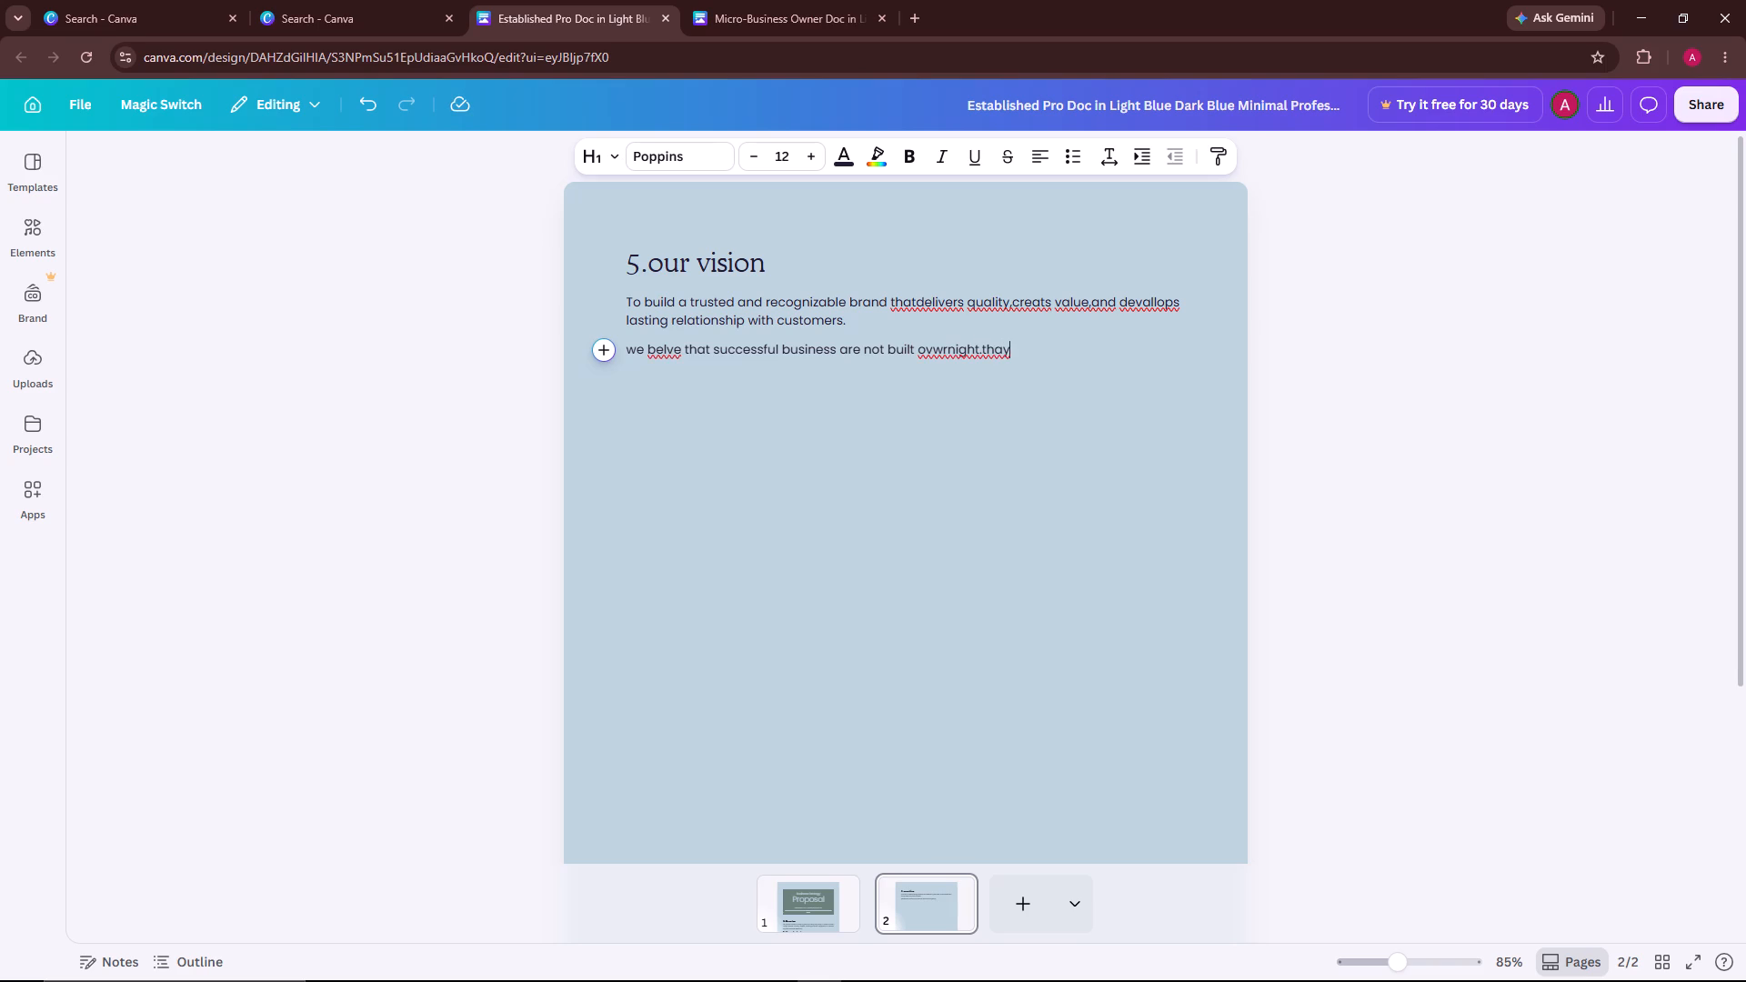
{"action": "key", "text": "g"}
{"action": "type", "text": "row"}
{"action": "key", "text": "space"}
{"action": "type", "text": "throu"}
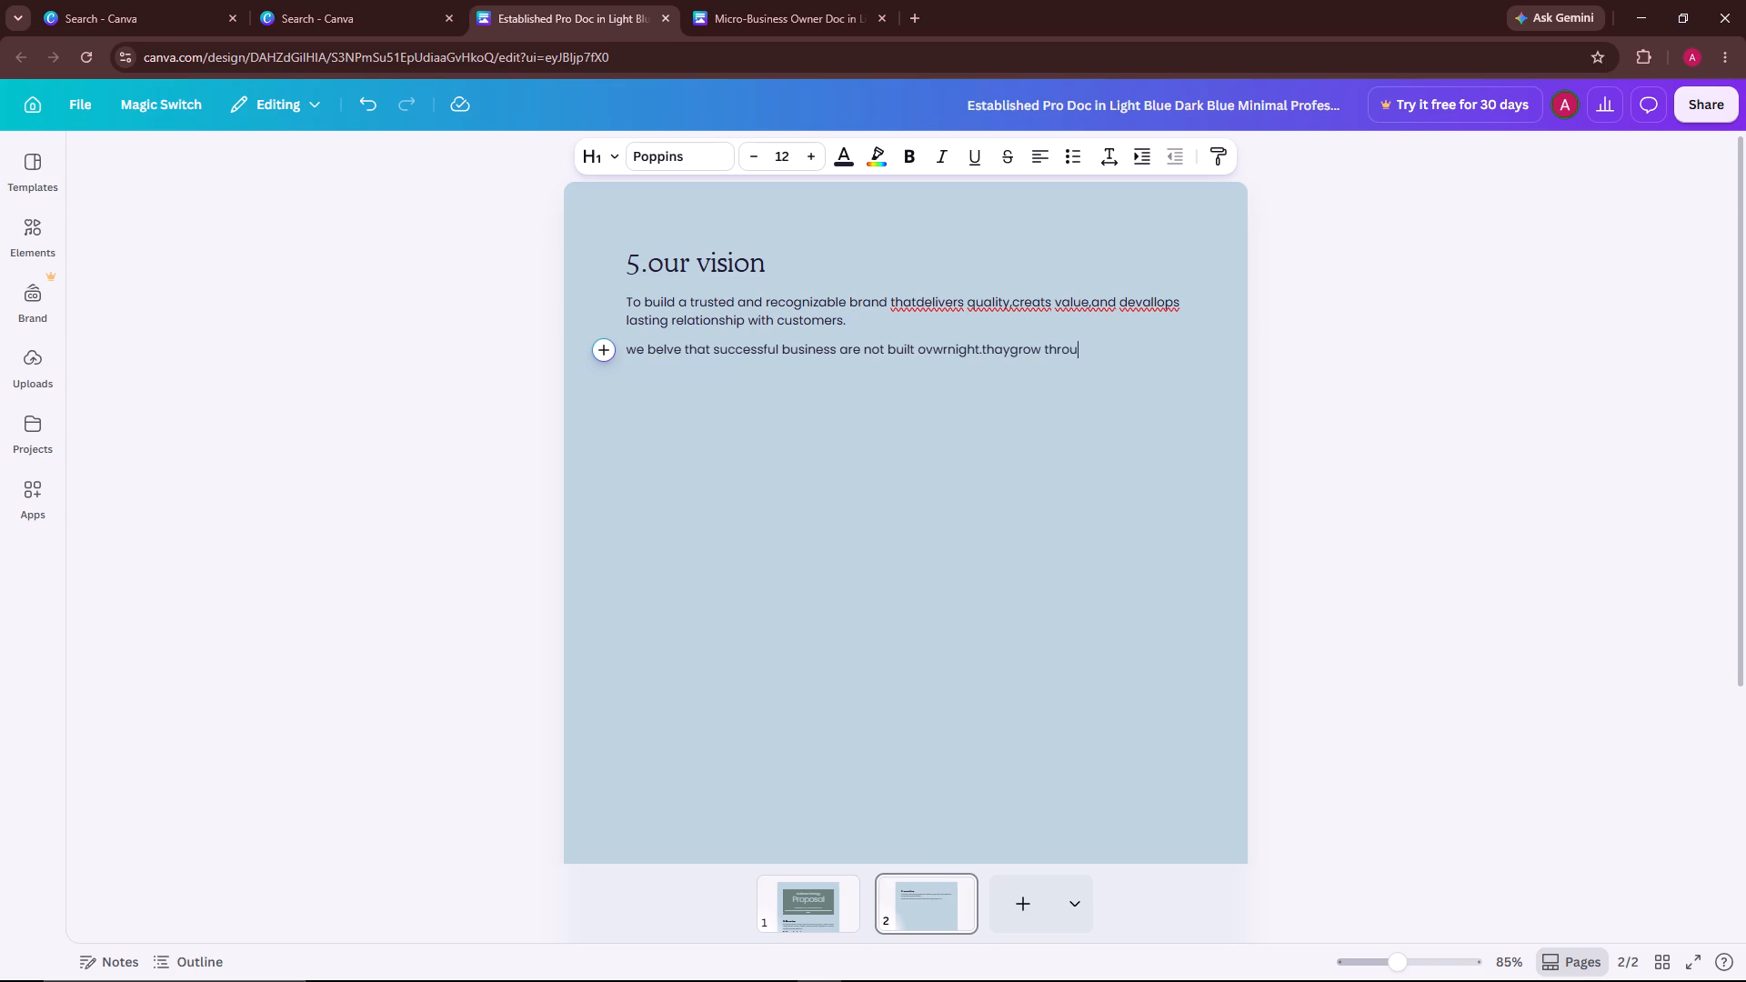
{"action": "type", "text": "gh"}
{"action": "key", "text": "space"}
{"action": "type", "text": "con"}
{"action": "type", "text": "sis"}
{"action": "type", "text": "ta"}
{"action": "key", "text": "BackSpace"}
{"action": "type", "text": "ency"}
{"action": "key", "text": "space"}
{"action": "key", "text": "BackSpace"}
{"action": "key", "text": "comma"}
Extend the list in the second vision paragraph with "innovation, cutomer trust,".
{"action": "key", "text": "space"}
{"action": "key", "text": "i"}
{"action": "type", "text": "nnovation"}
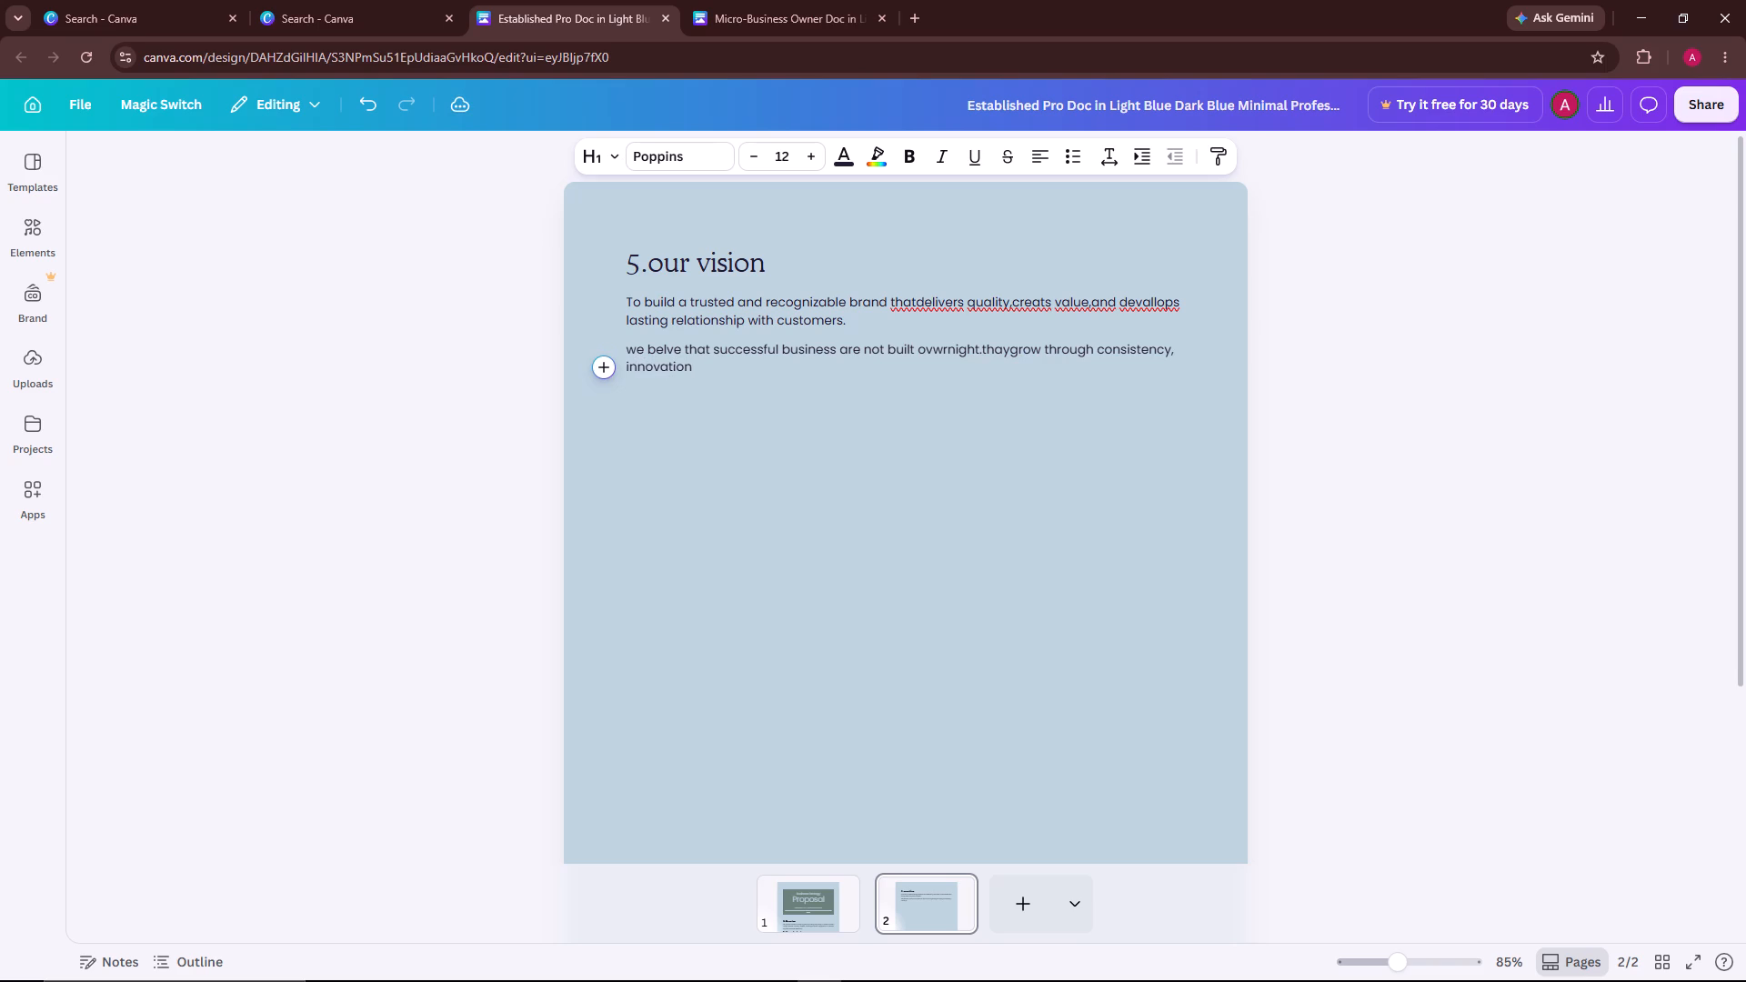
{"action": "key", "text": "comma"}
{"action": "key", "text": "space"}
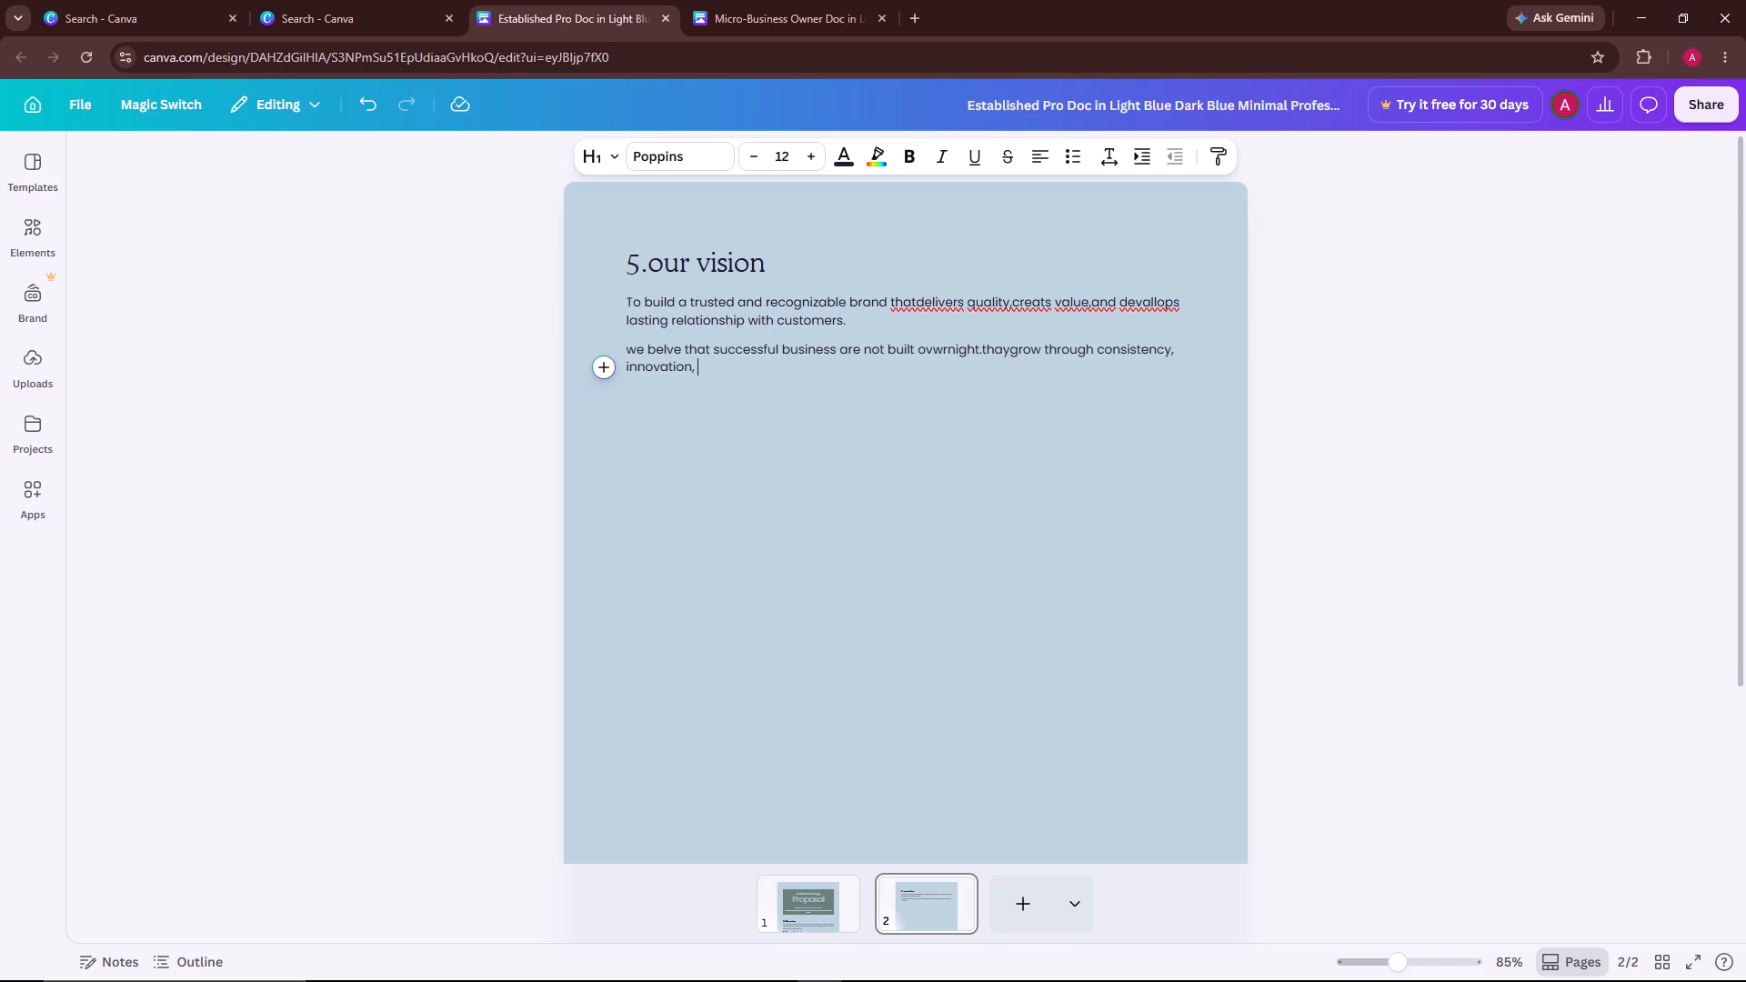
{"action": "type", "text": "c"}
{"action": "type", "text": "us"}
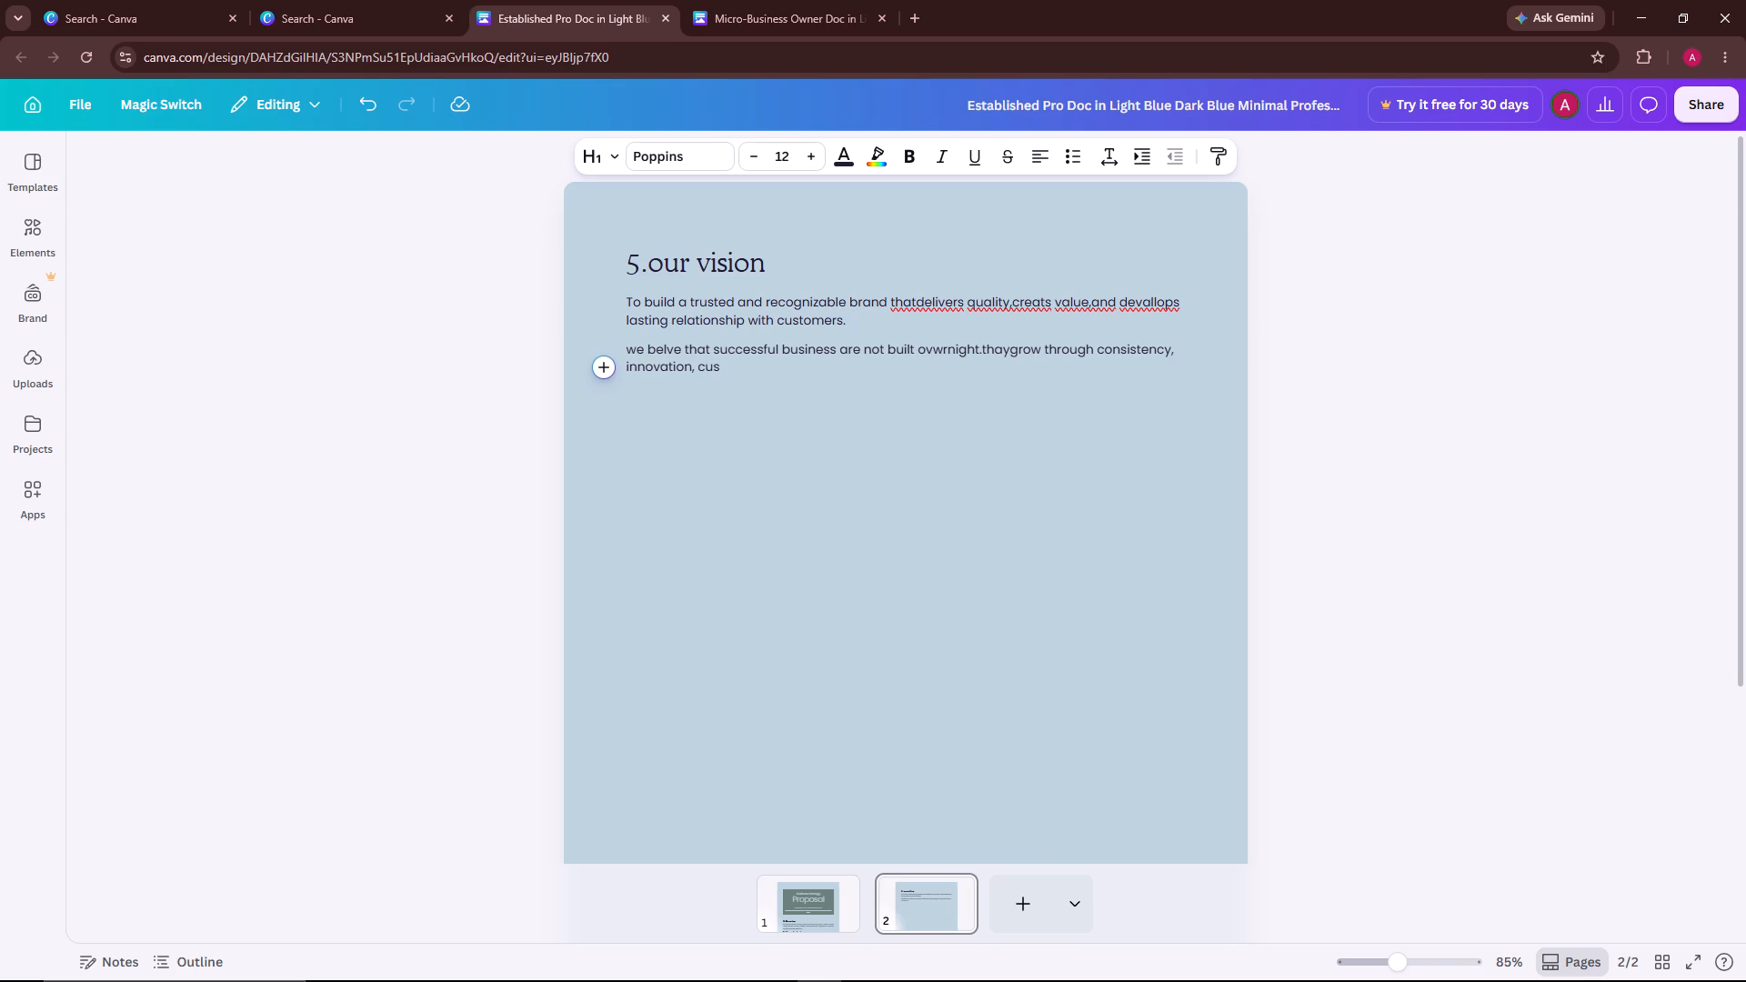
{"action": "key", "text": "BackSpace"}
{"action": "type", "text": "tome"}
{"action": "key", "text": "r"}
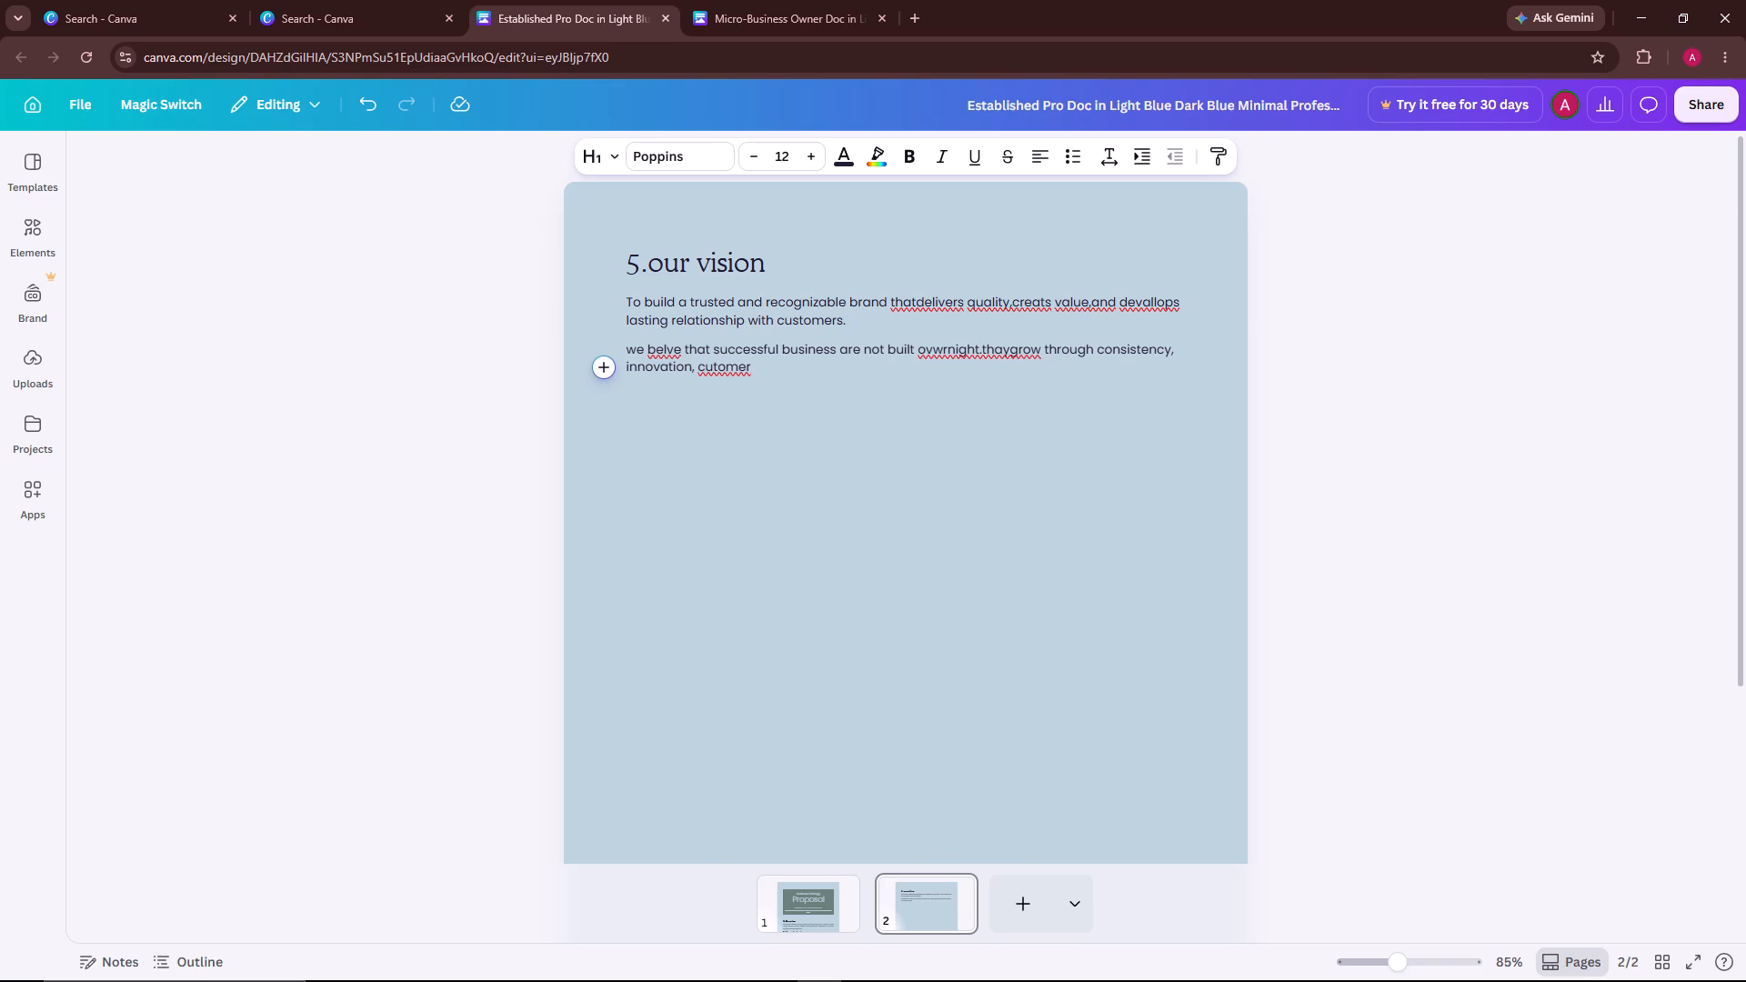
{"action": "key", "text": "space"}
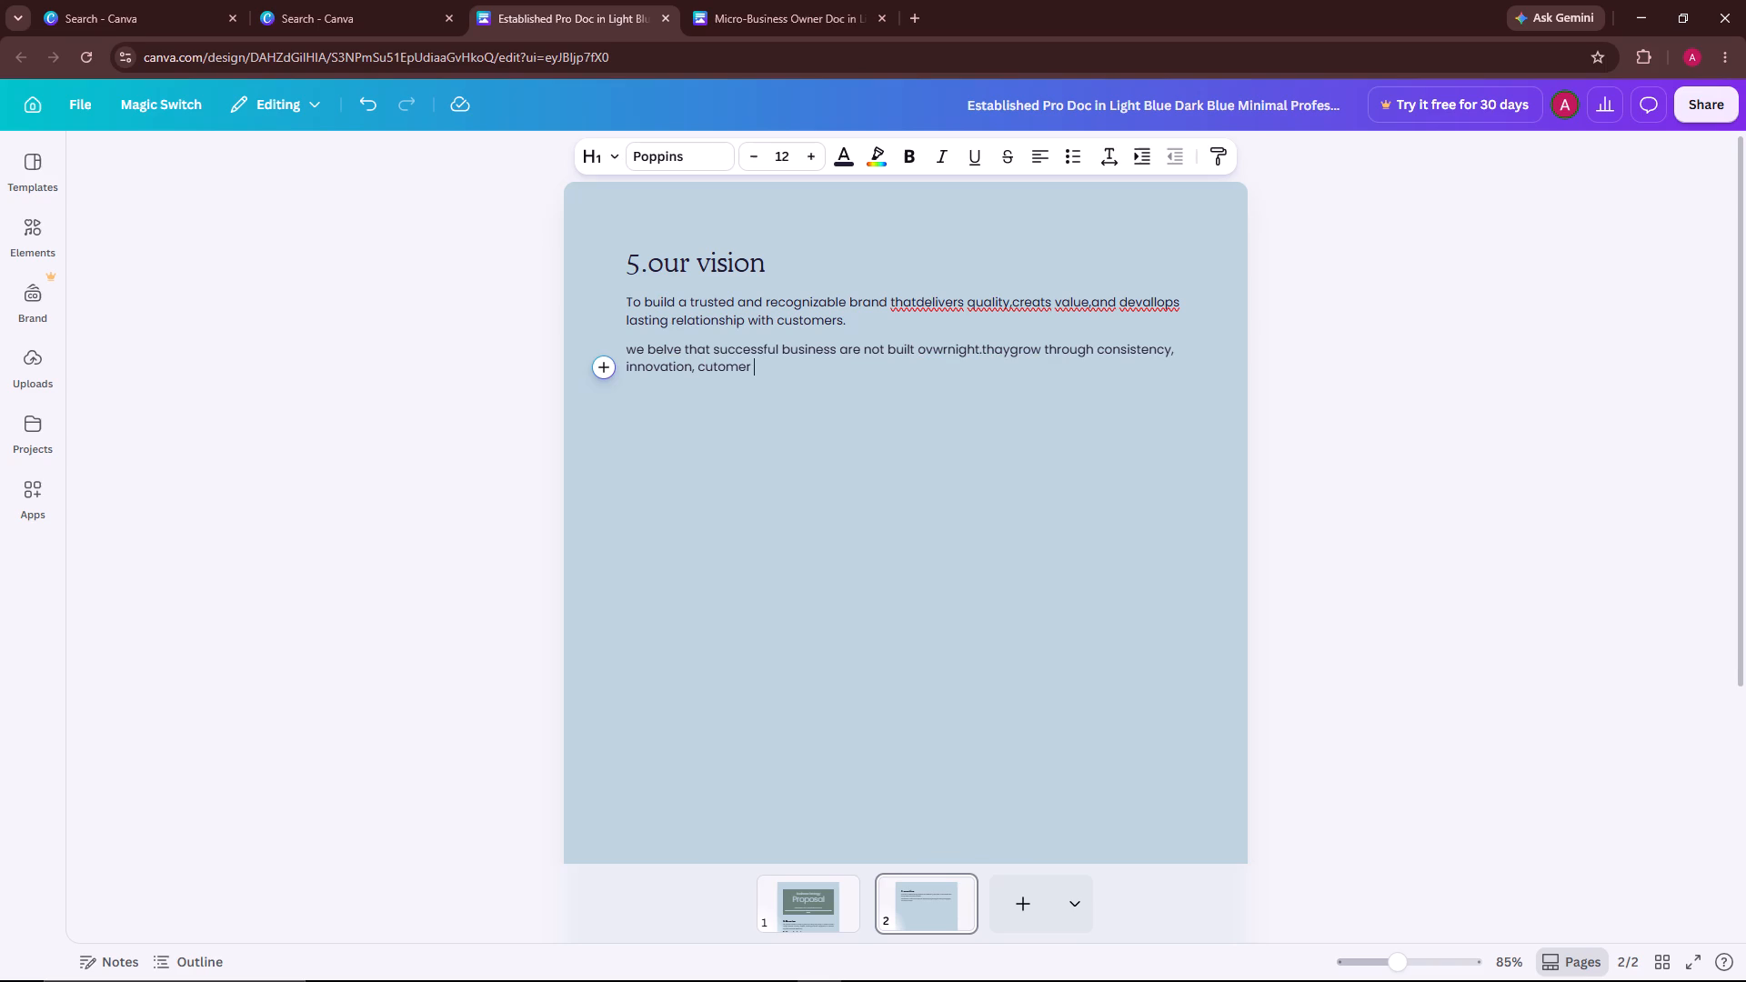
{"action": "type", "text": "trust"}
{"action": "key", "text": "comma"}
Finish the second vision paragraph with "and amart strategic decision.".
{"action": "type", "text": "and"}
{"action": "key", "text": "space"}
{"action": "type", "text": "amart"}
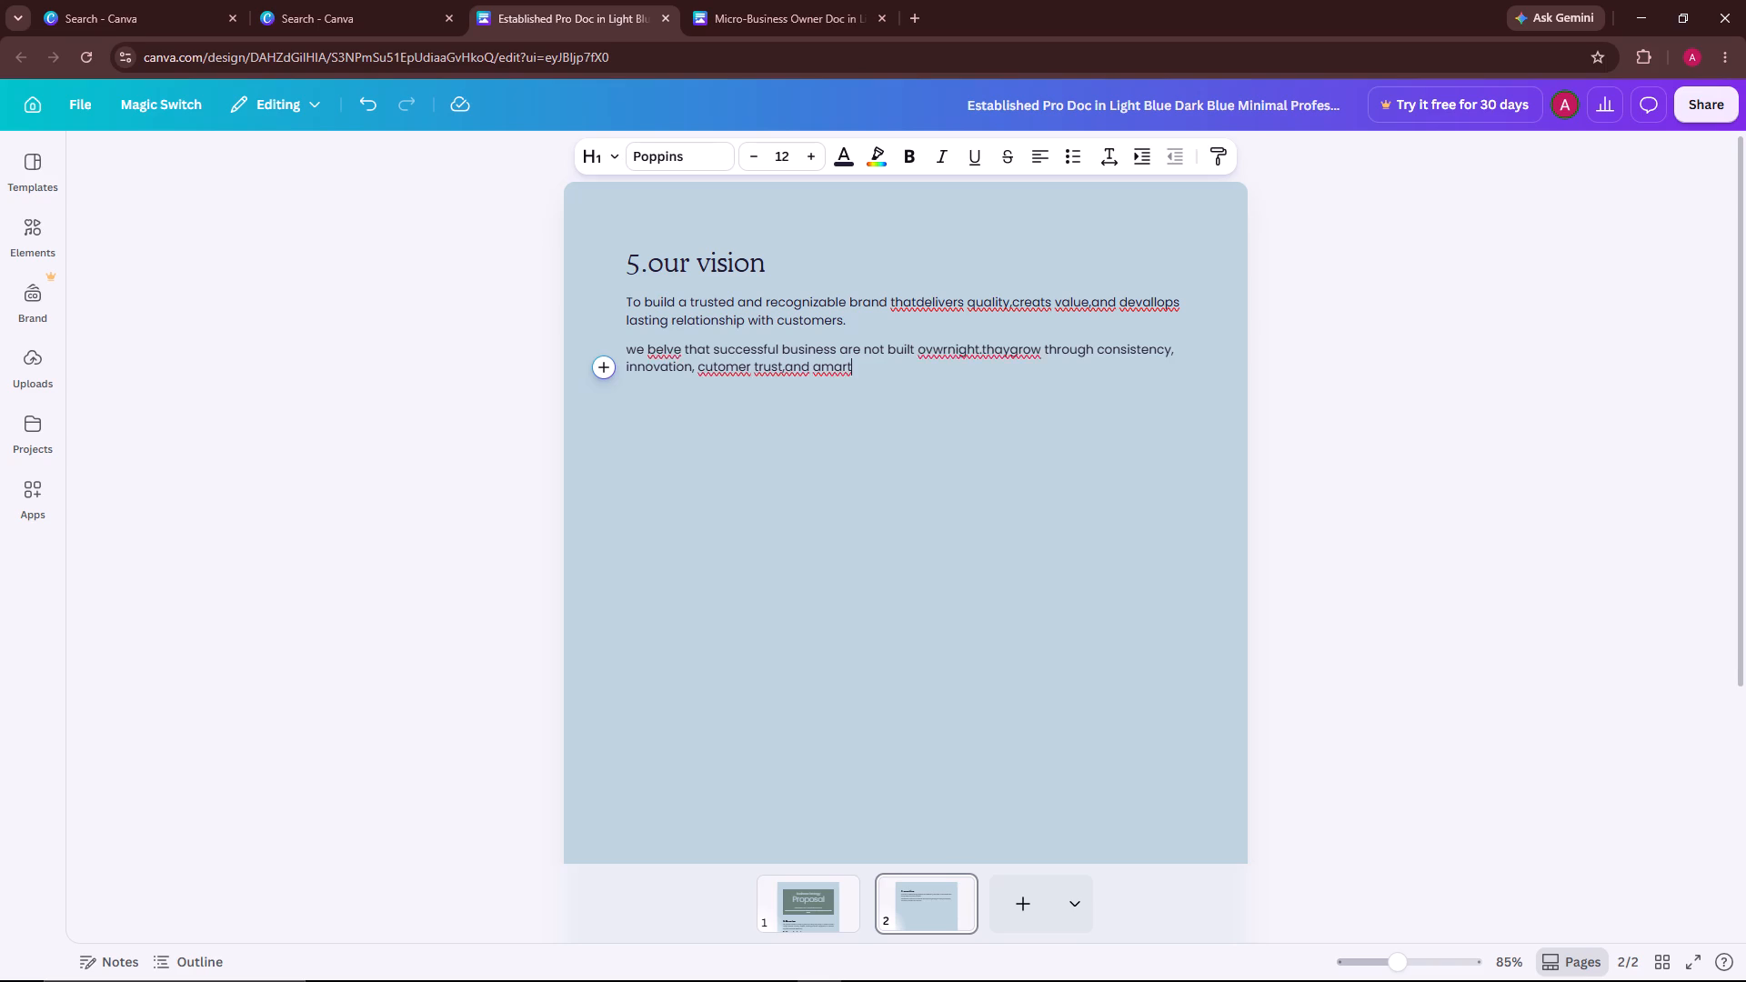
{"action": "key", "text": "space"}
{"action": "type", "text": "st"}
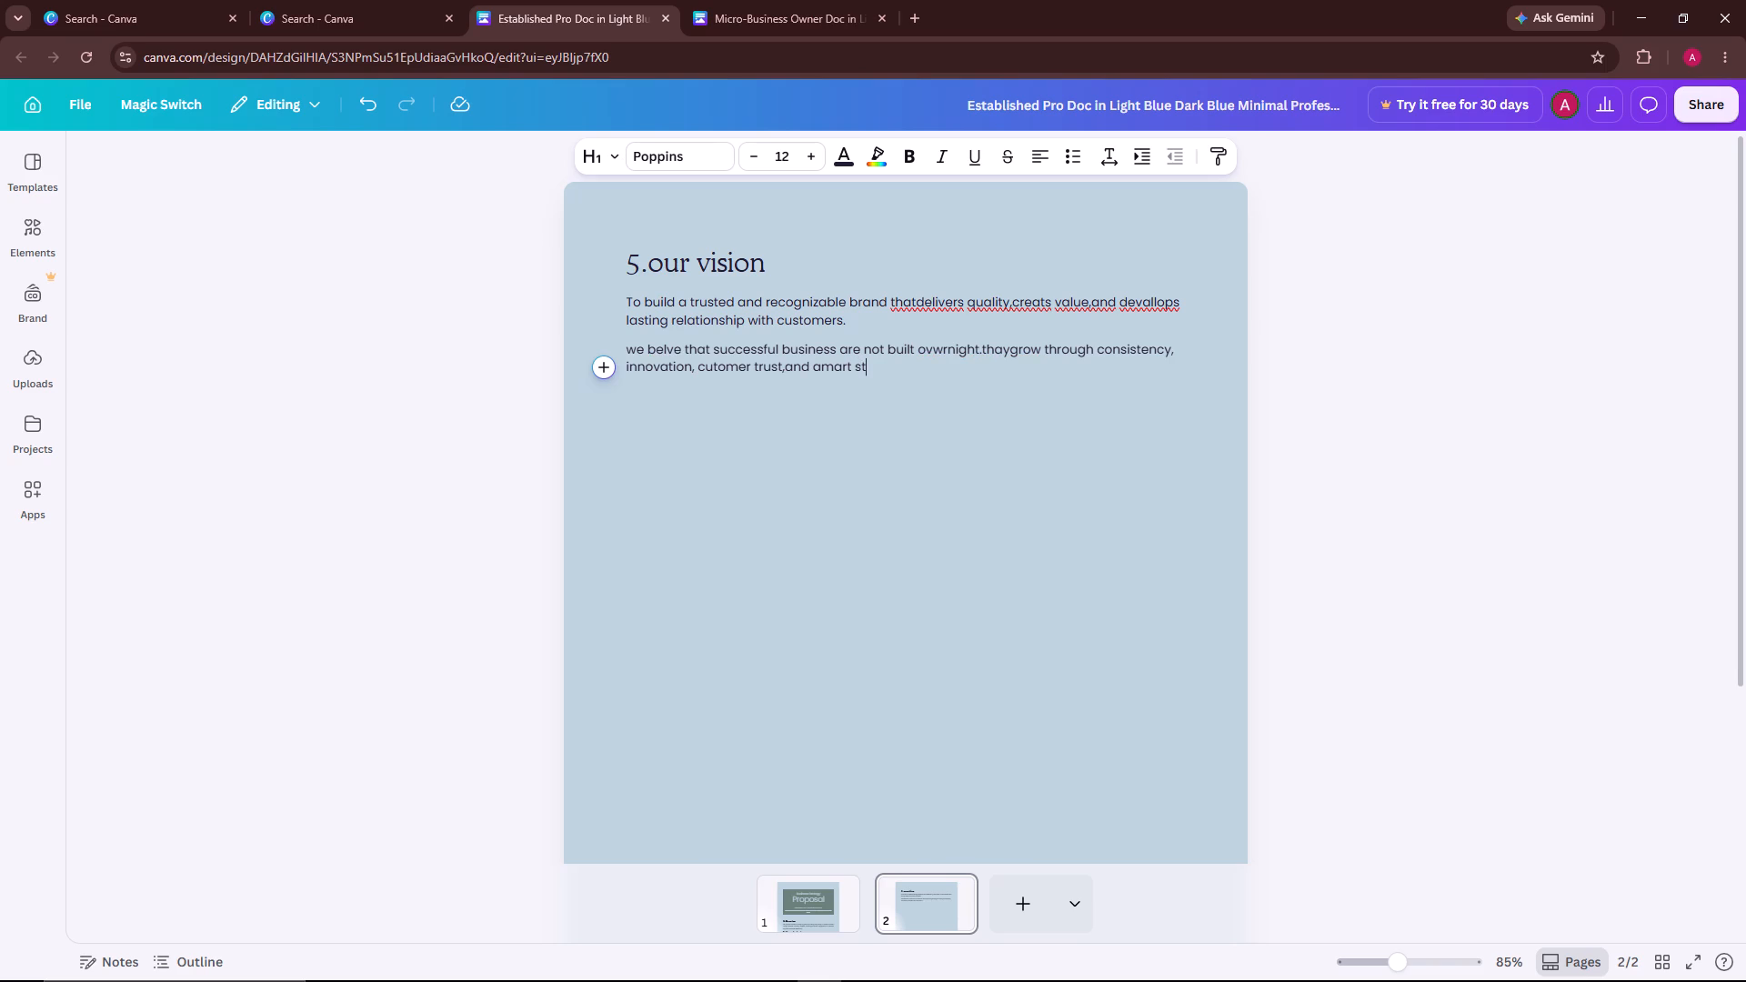
{"action": "key", "text": "r"}
{"action": "key", "text": "a"}
{"action": "type", "text": "te"}
{"action": "type", "text": "gic"}
{"action": "key", "text": "space"}
{"action": "type", "text": "dec"}
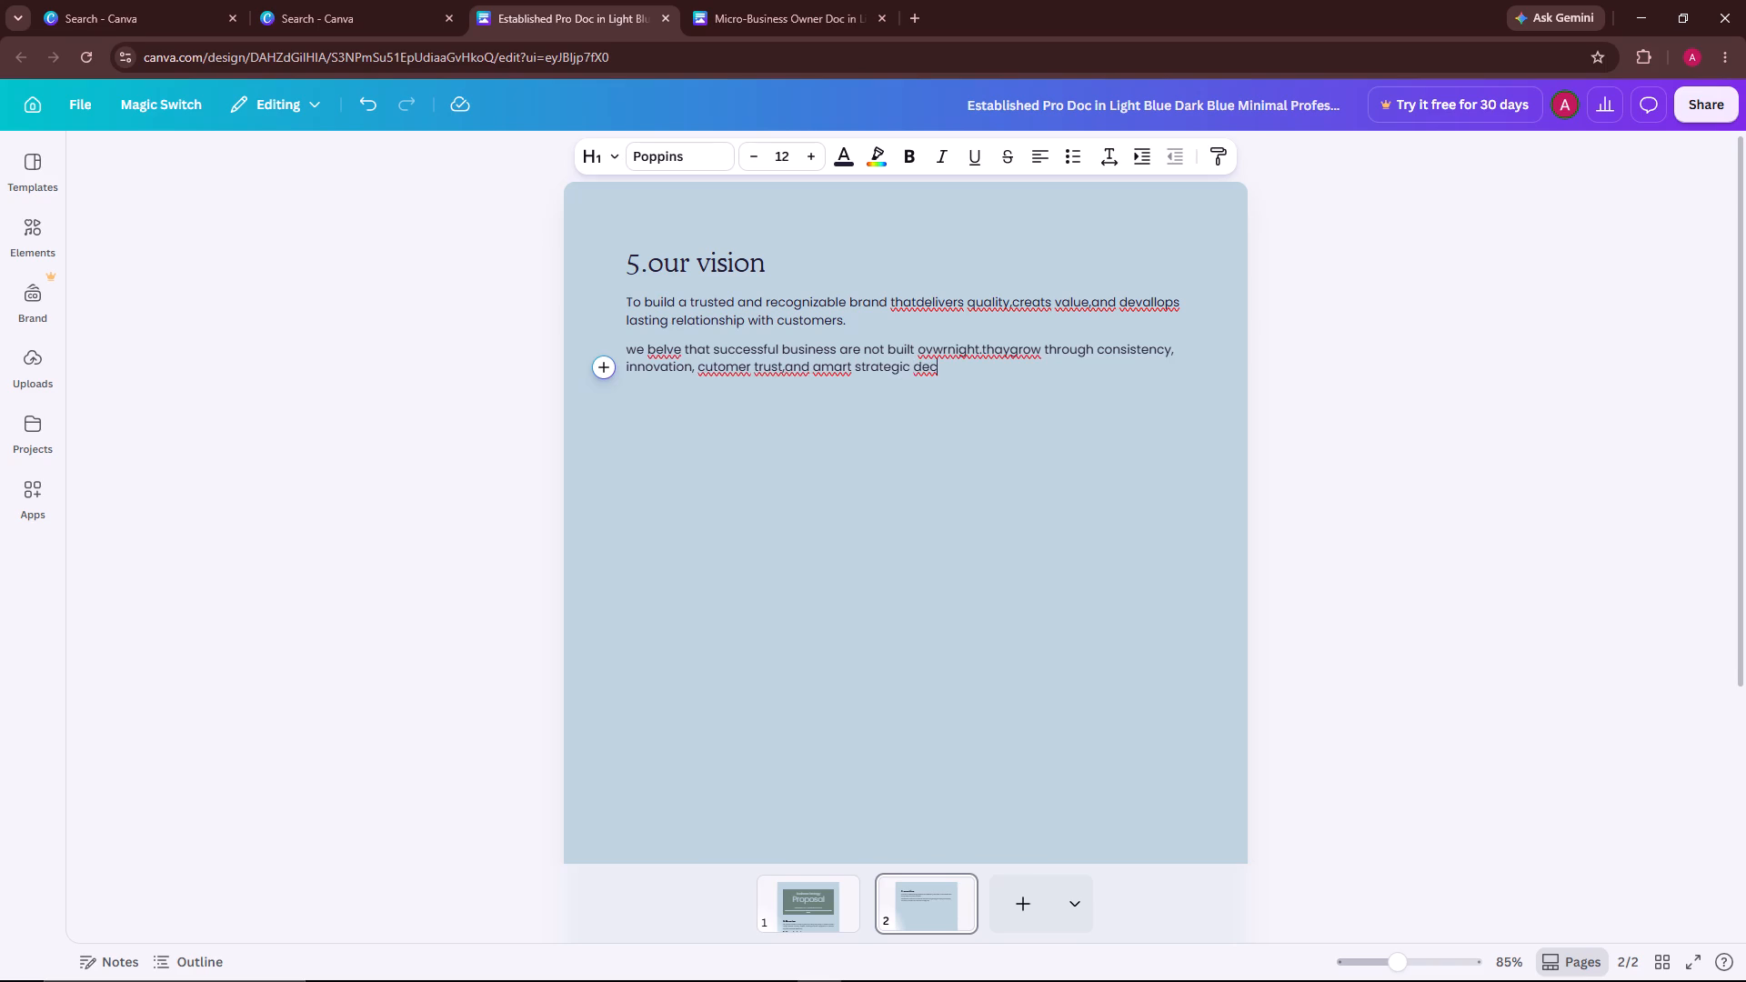
{"action": "type", "text": "ision"}
{"action": "key", "text": "period"}
Review the written sections on pages 1 and 2 of the proposal, ending back on the vision page.
{"action": "scroll", "coordinate": [950, 271], "scroll_direction": "down", "scroll_amount": 3}
{"action": "scroll", "coordinate": [892, 405], "scroll_direction": "up", "scroll_amount": 17}
{"action": "scroll", "coordinate": [771, 470], "scroll_direction": "up", "scroll_amount": 4}
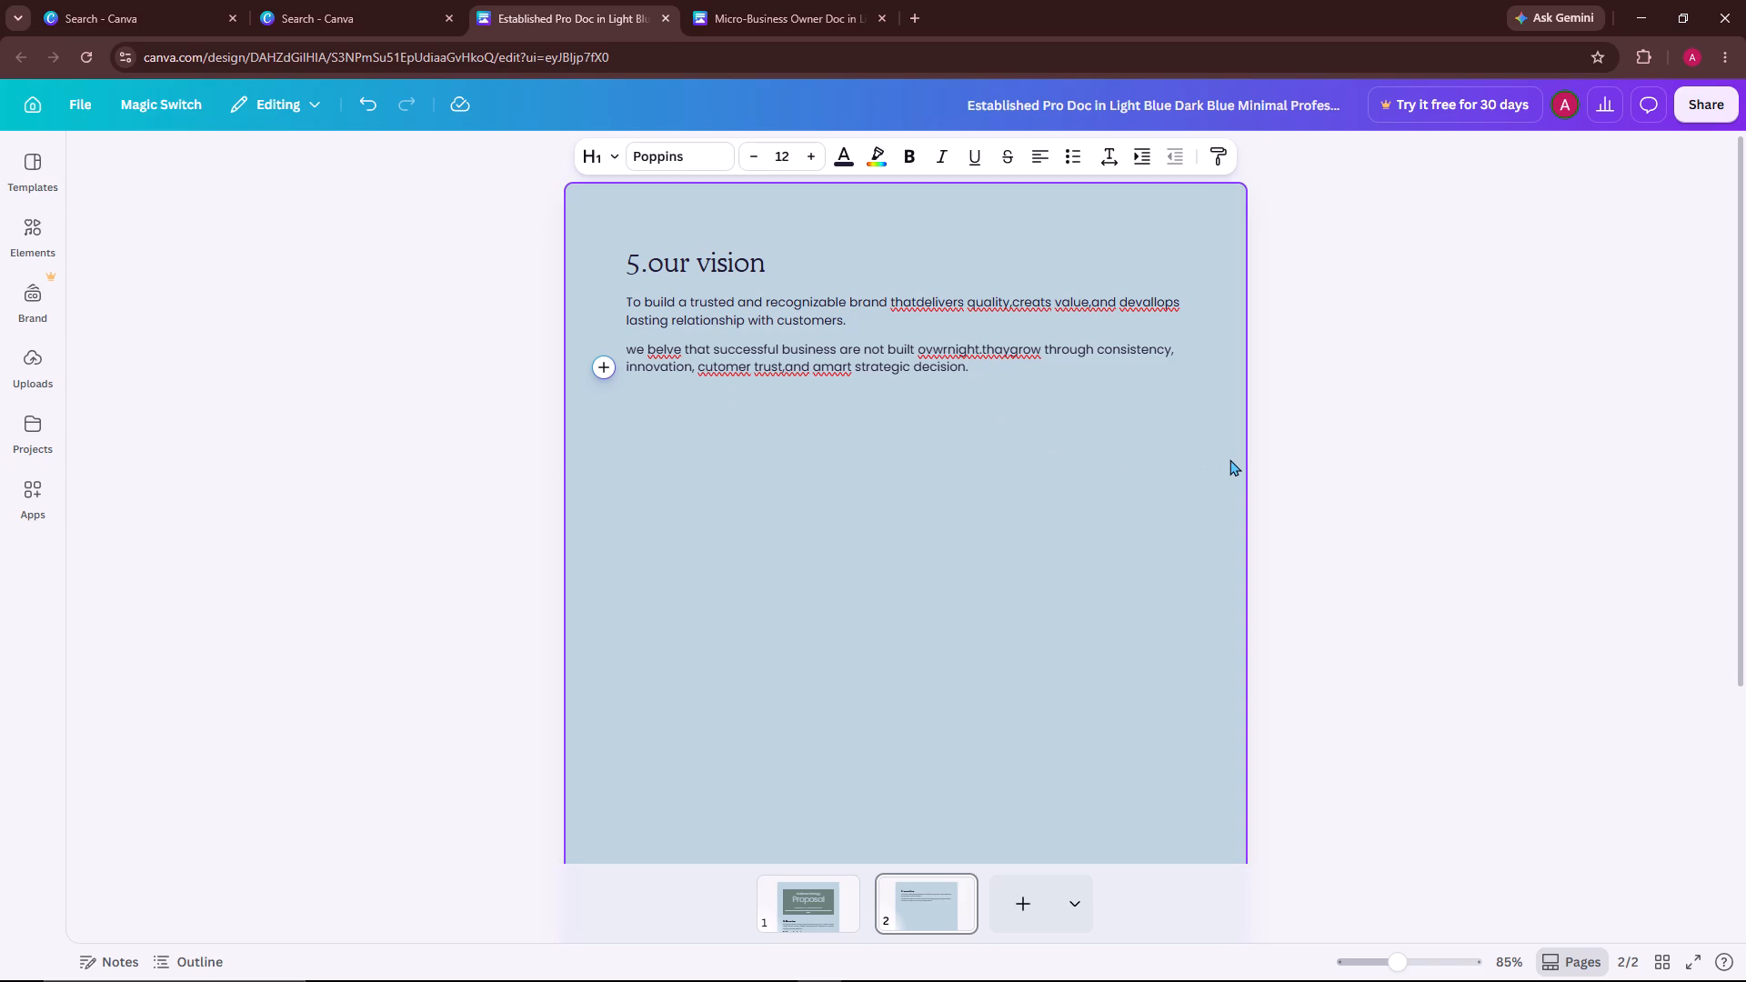
{"action": "left_click", "coordinate": [799, 888]}
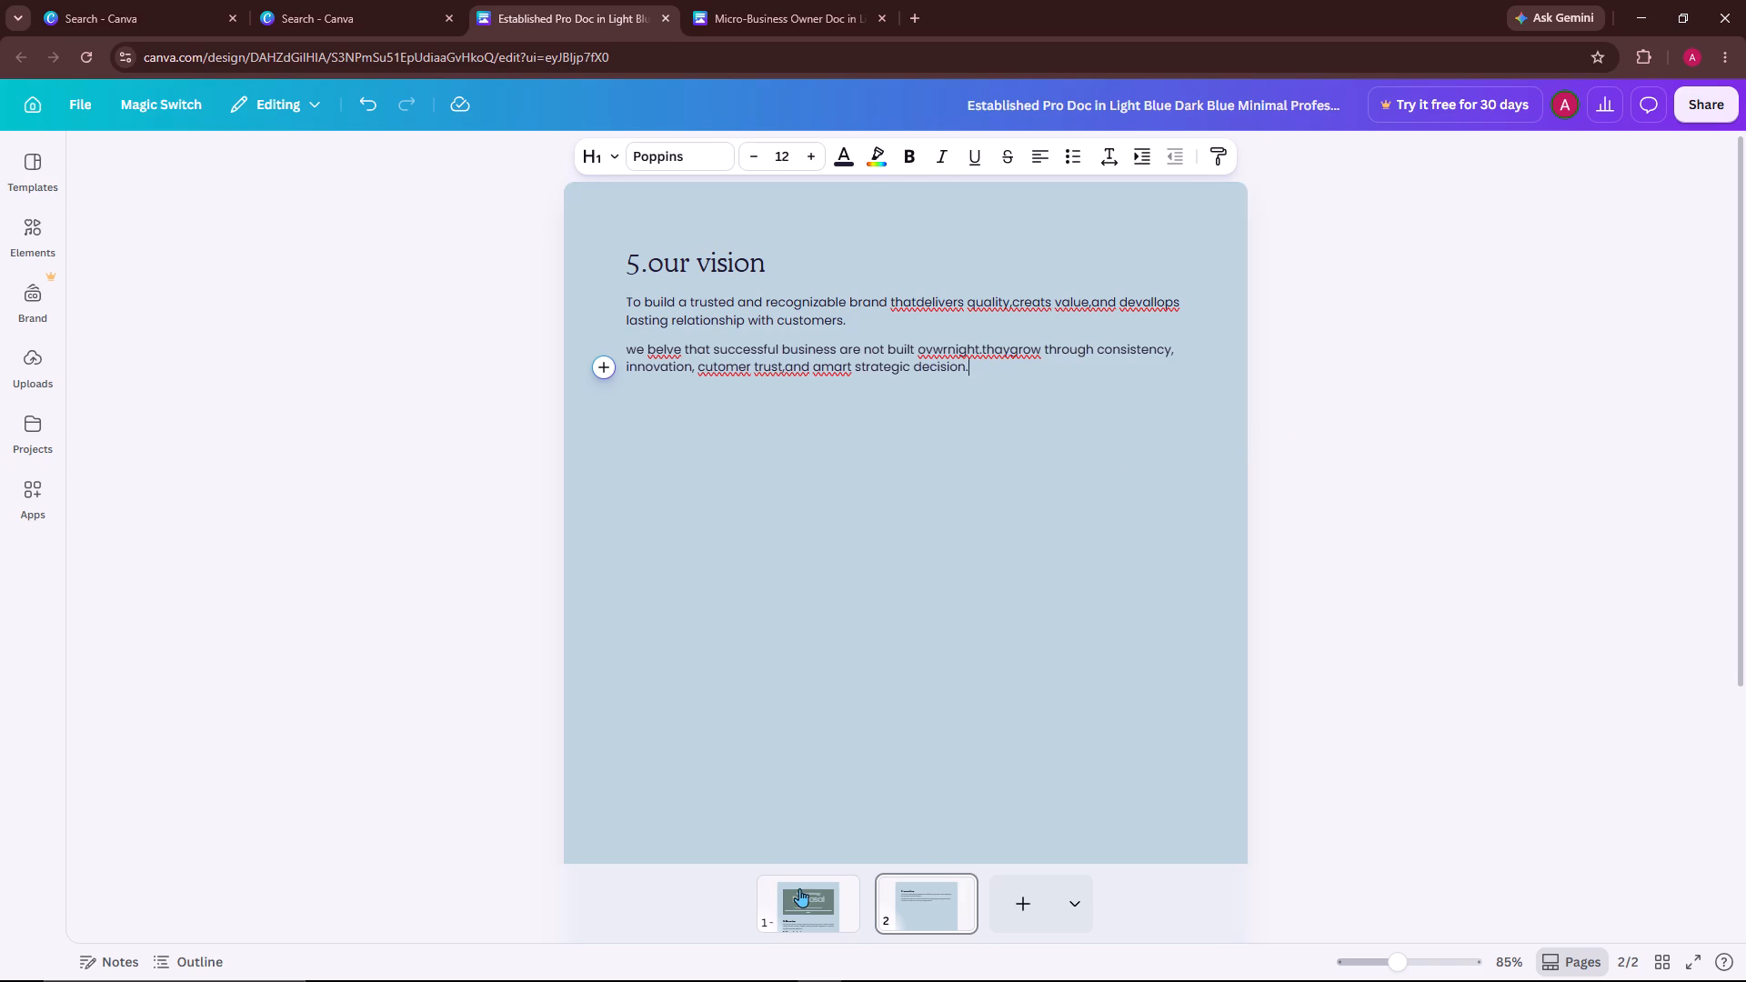
{"action": "left_click", "coordinate": [954, 894]}
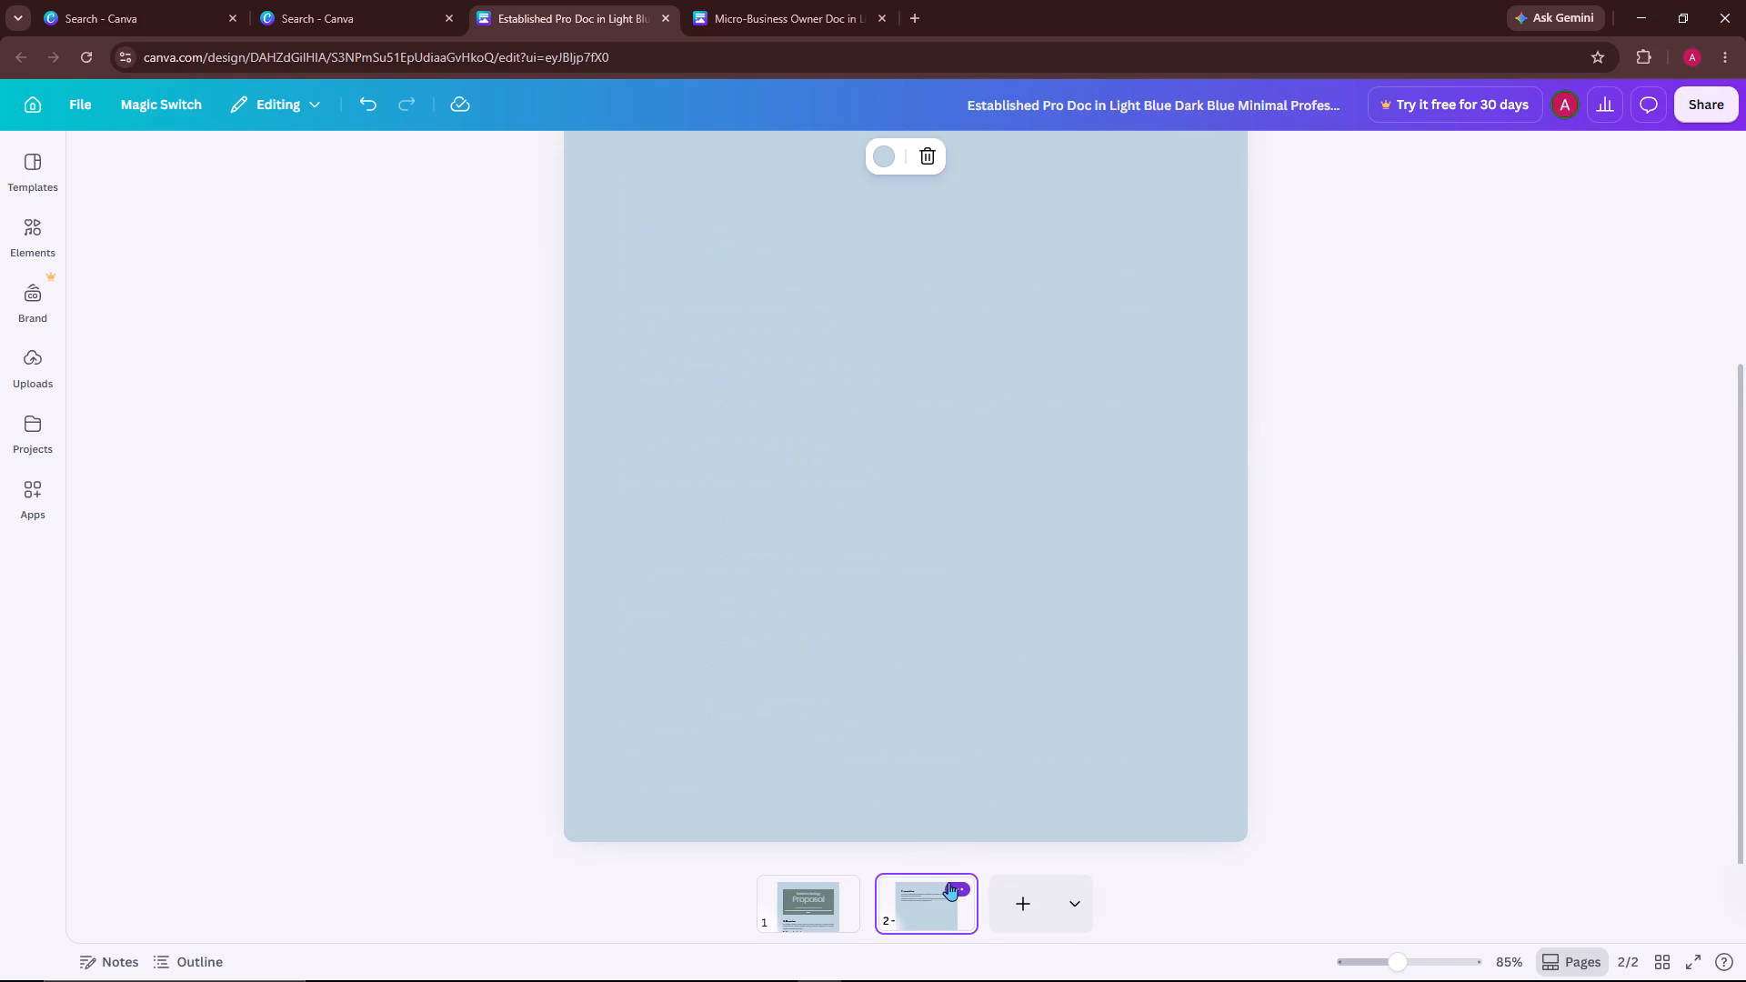
{"action": "scroll", "coordinate": [827, 712], "scroll_direction": "up", "scroll_amount": 8}
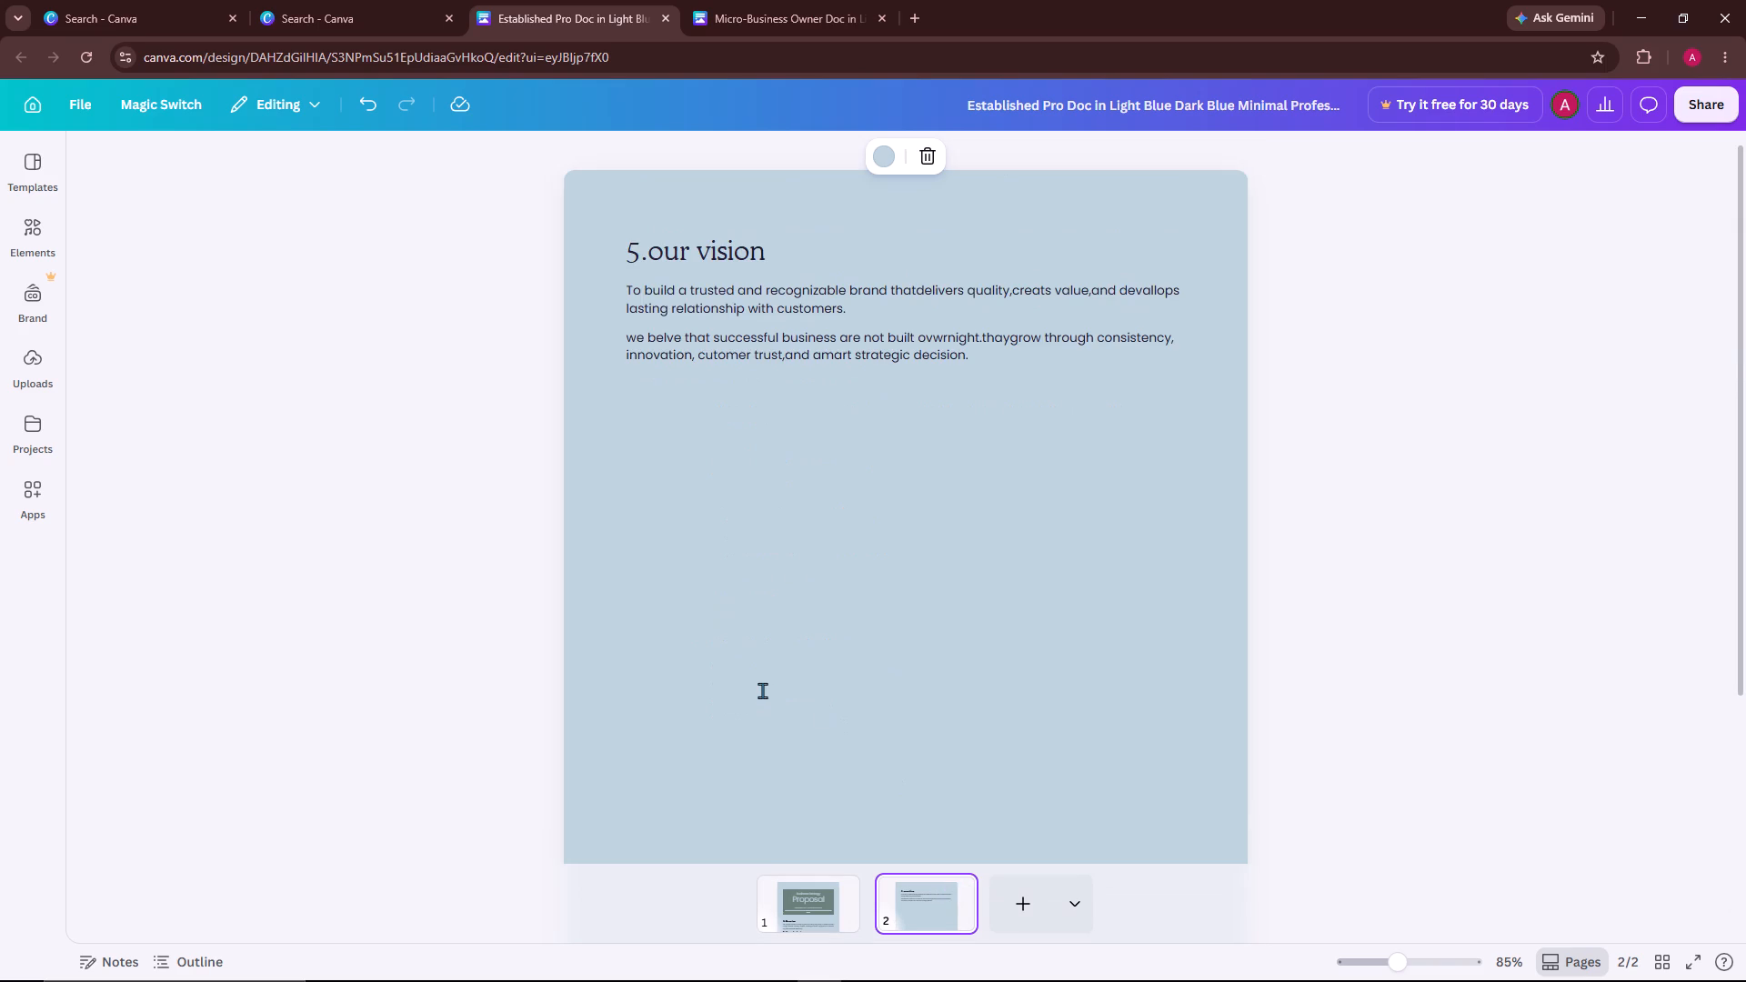
{"action": "scroll", "coordinate": [762, 690], "scroll_direction": "down", "scroll_amount": 4}
{"action": "left_click", "coordinate": [829, 905]}
{"action": "left_click", "coordinate": [914, 905]}
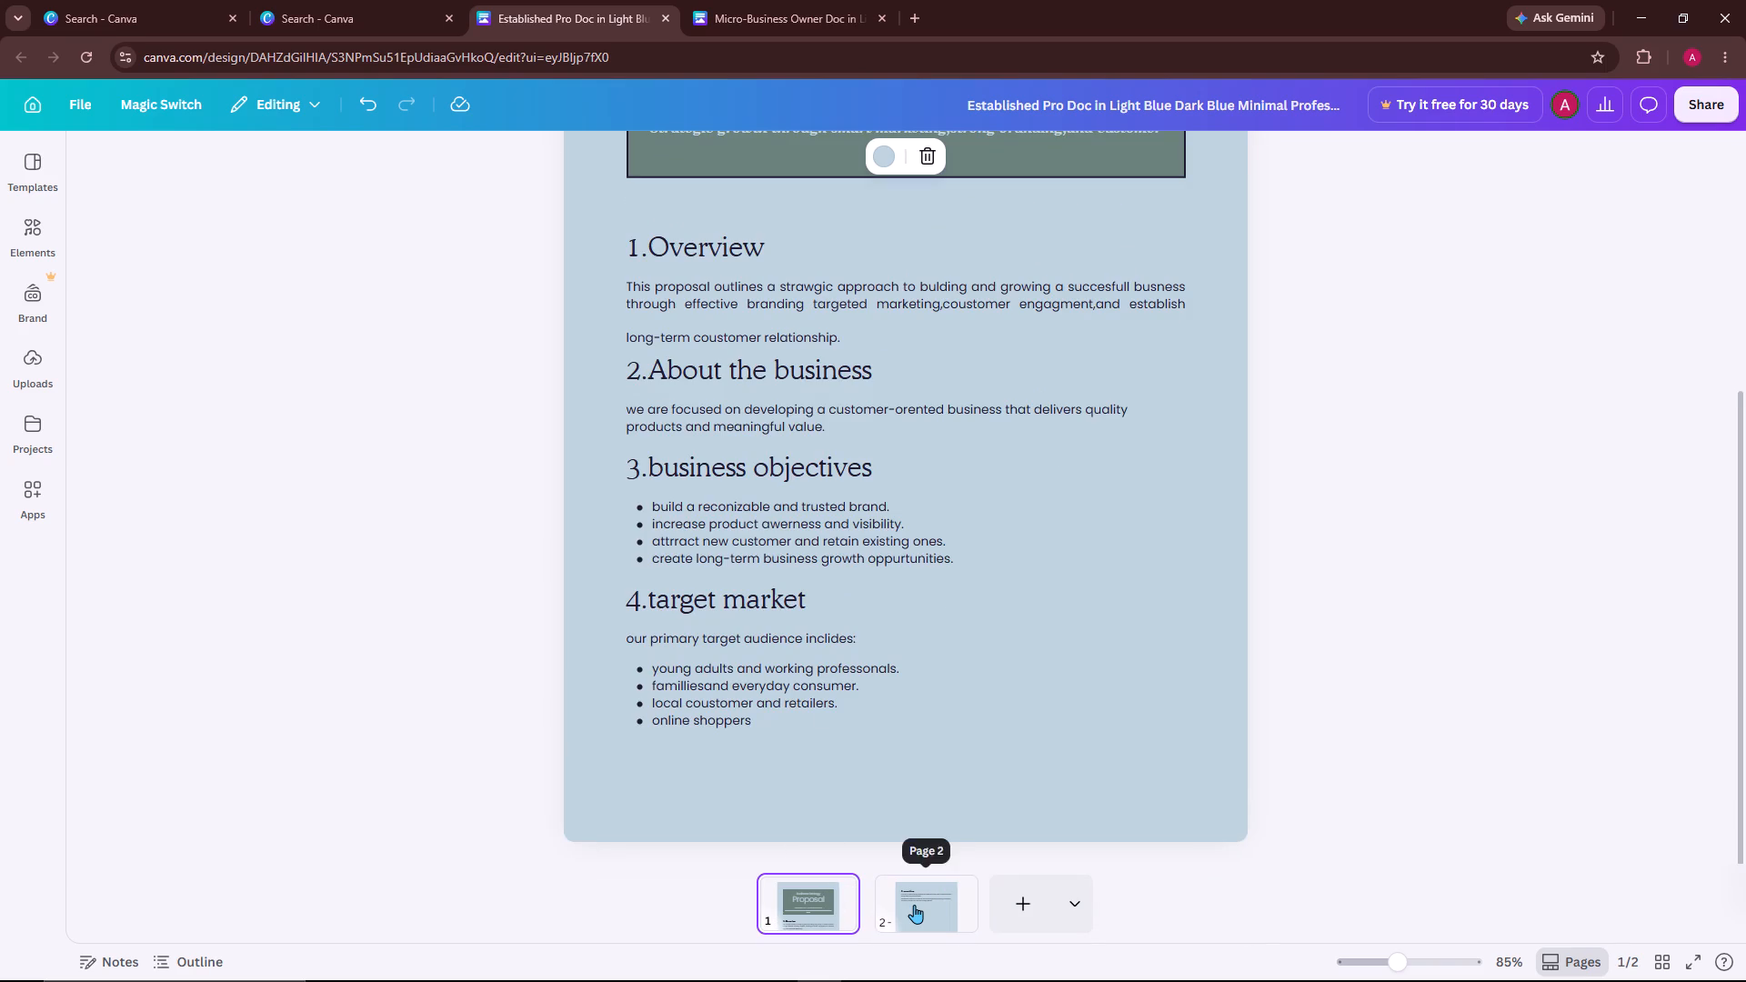
{"action": "scroll", "coordinate": [800, 756], "scroll_direction": "up", "scroll_amount": 7}
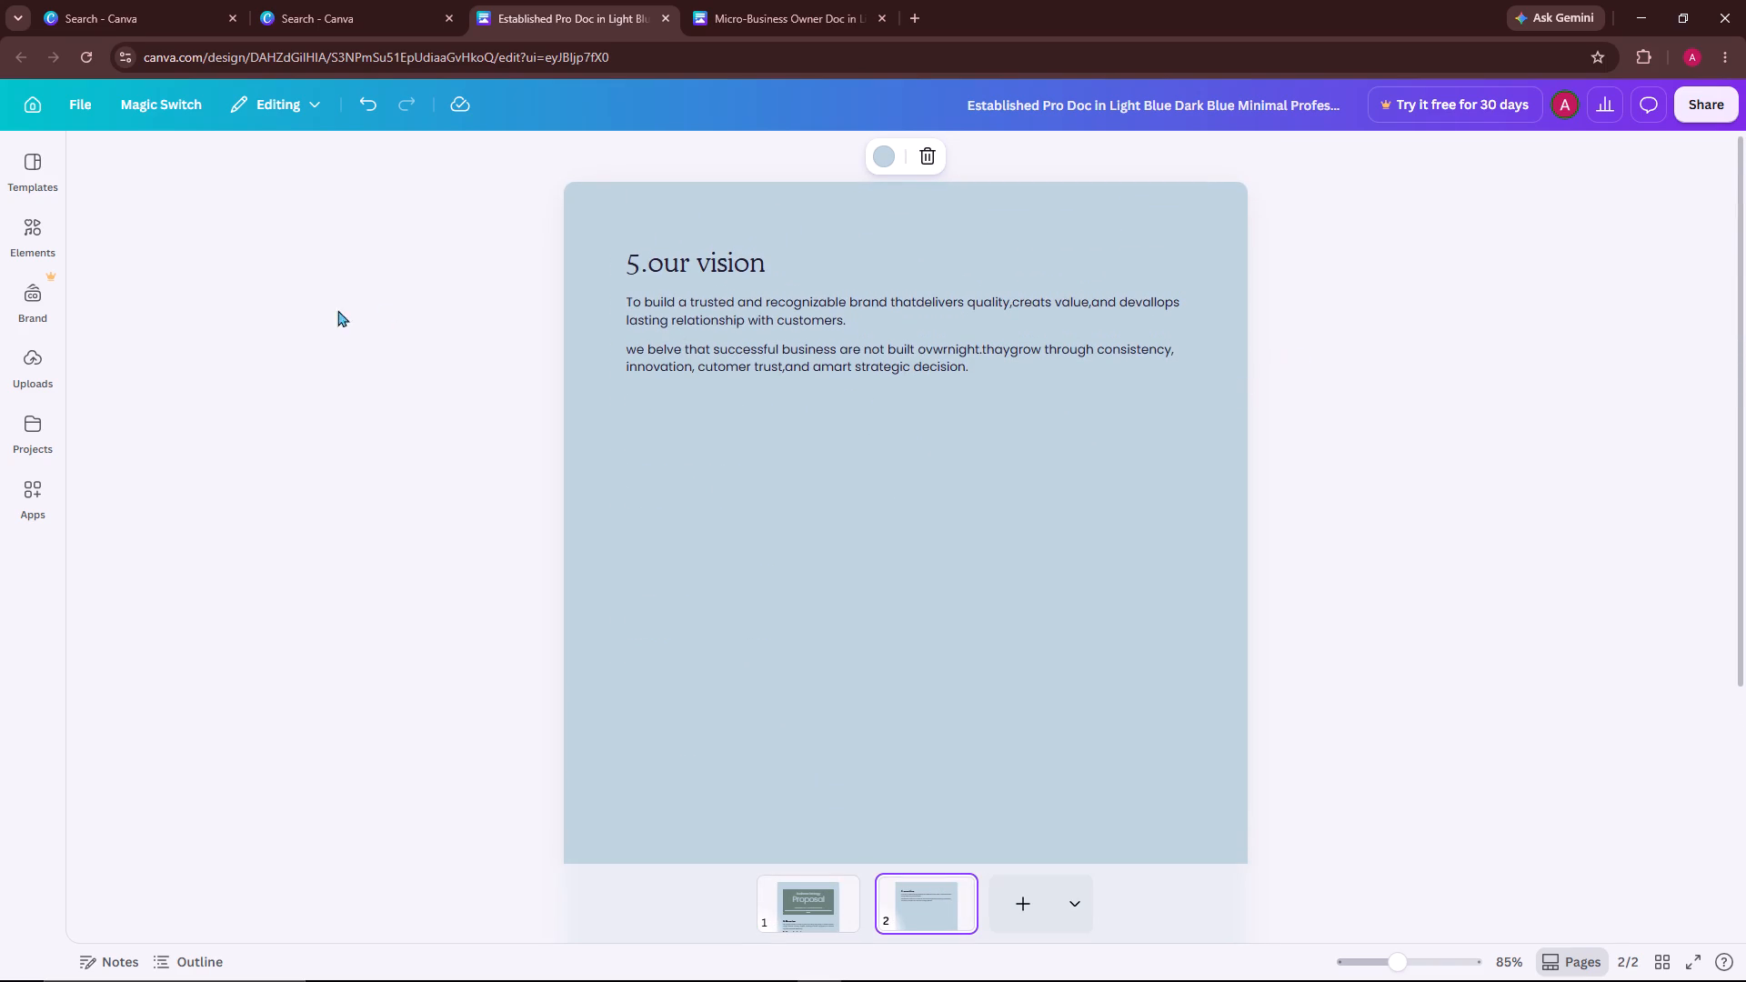
Leave the proposal and go to the Canva home page.
{"action": "left_click", "coordinate": [18, 104]}
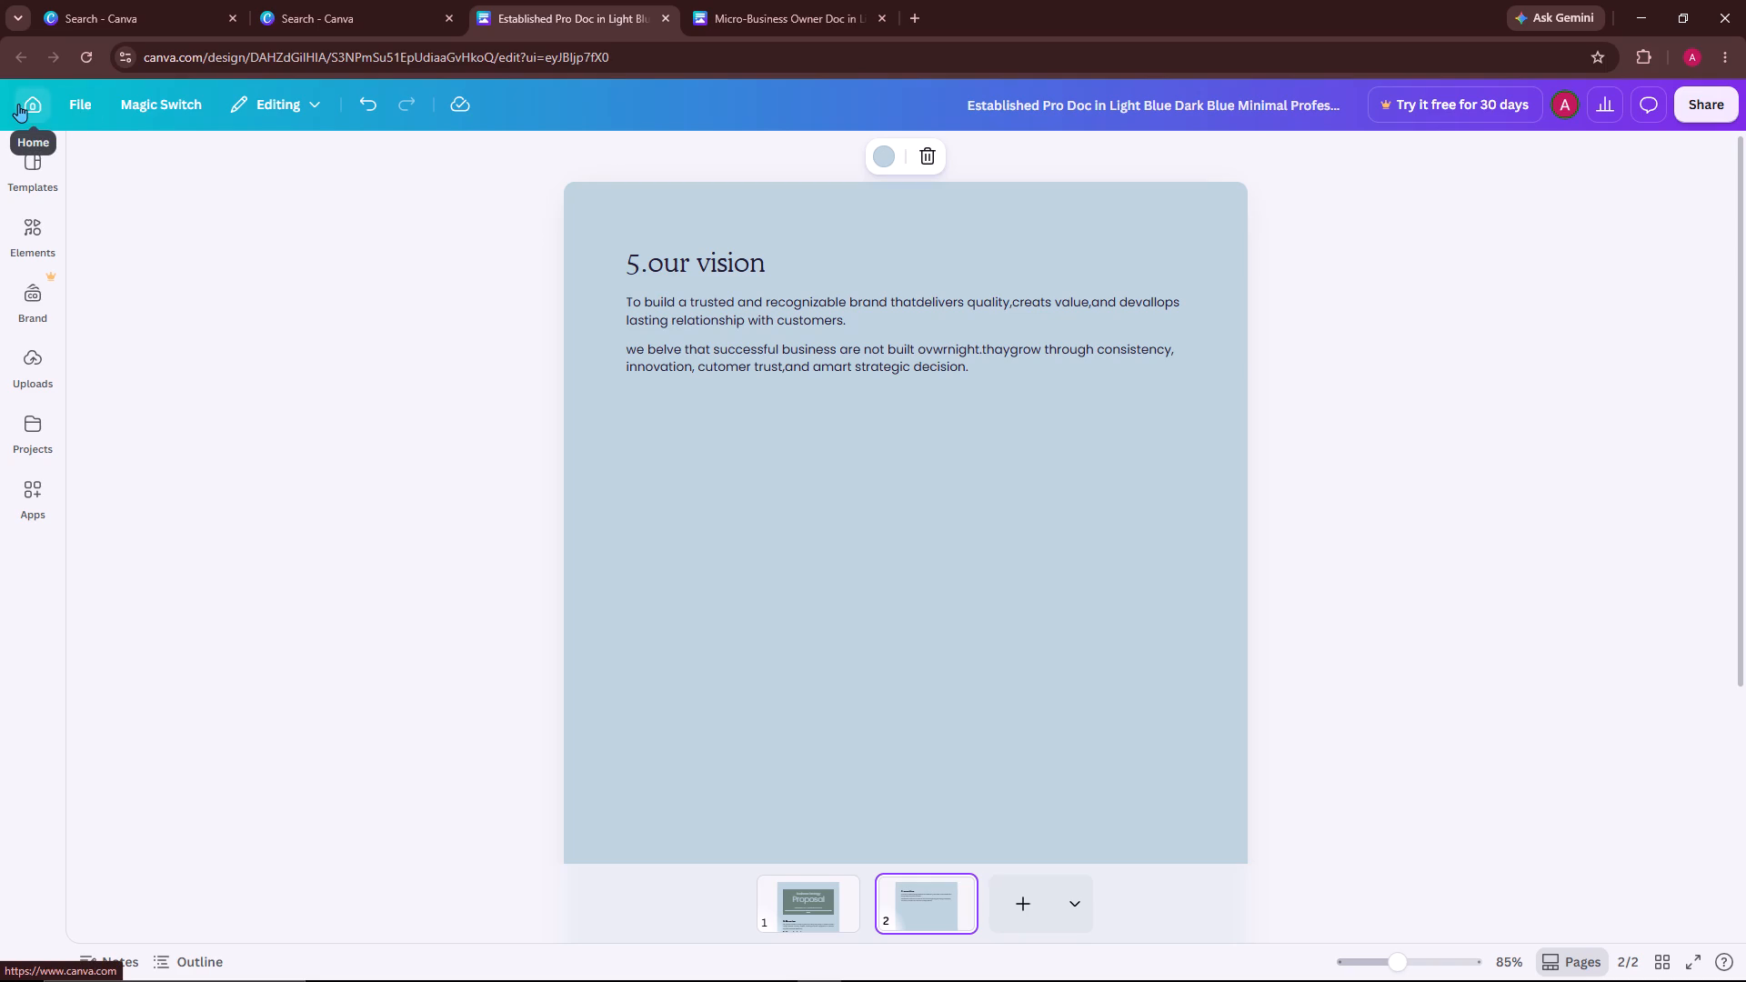